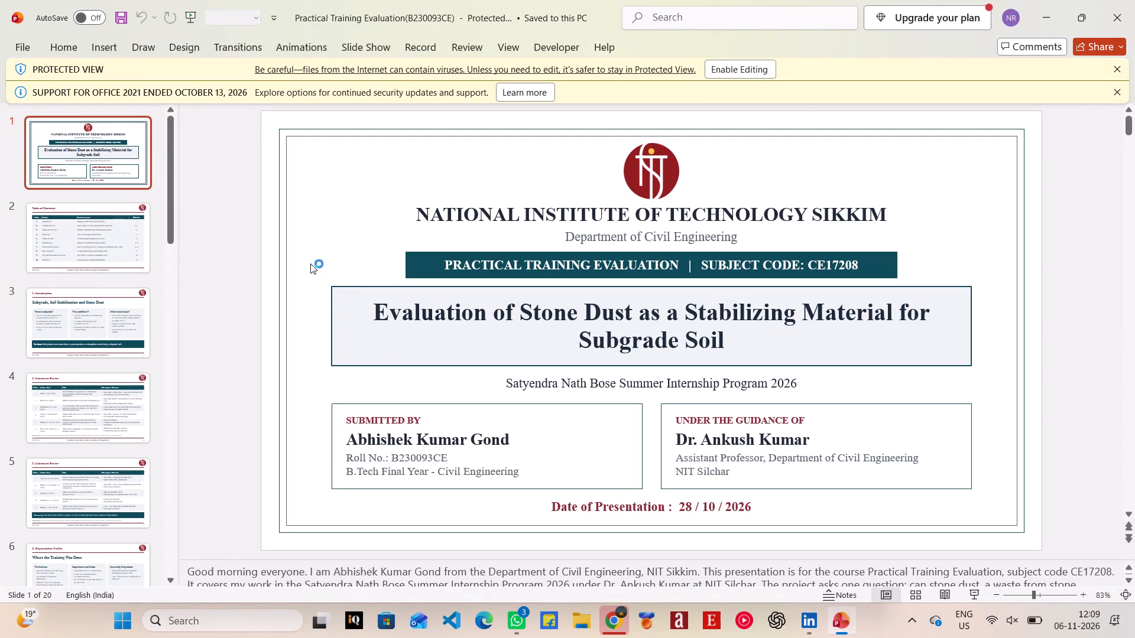
Look through the slide deck and open slide 13, Specific Gravity and Grain Size, to examine its charts.
scroll(145, 341, down, 7)
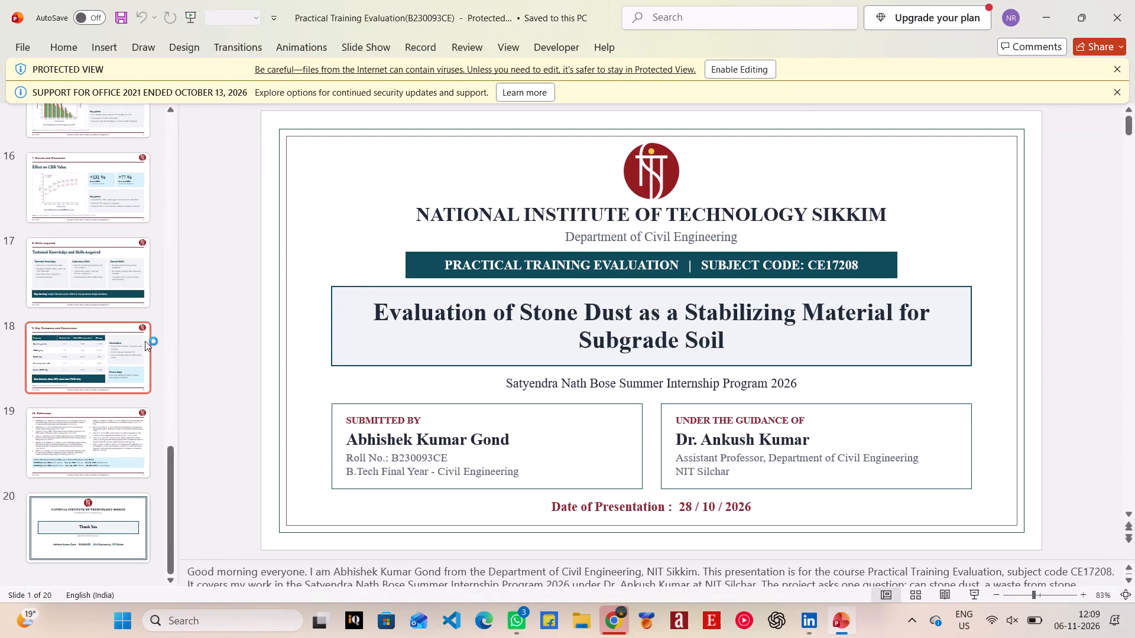
scroll(145, 341, up, 1)
click(130, 209)
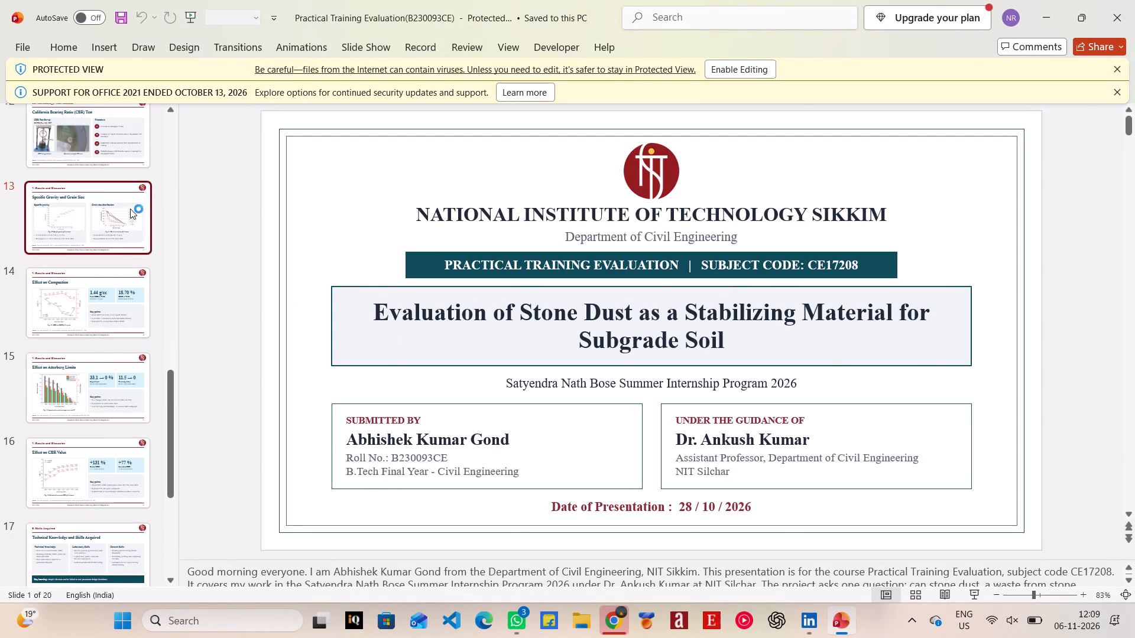
click(510, 373)
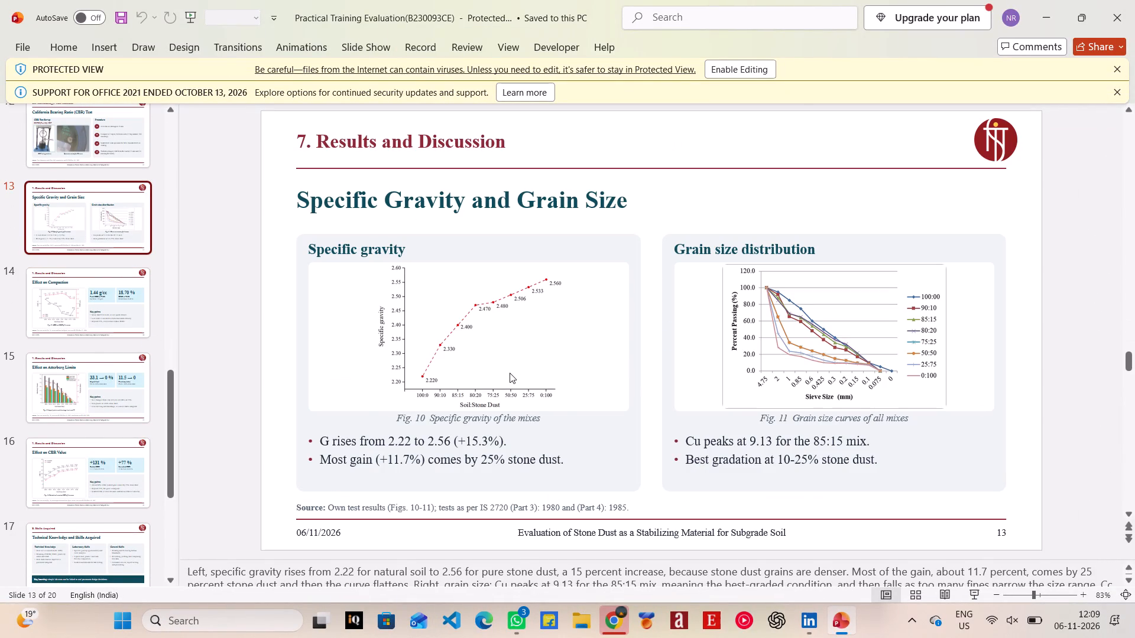
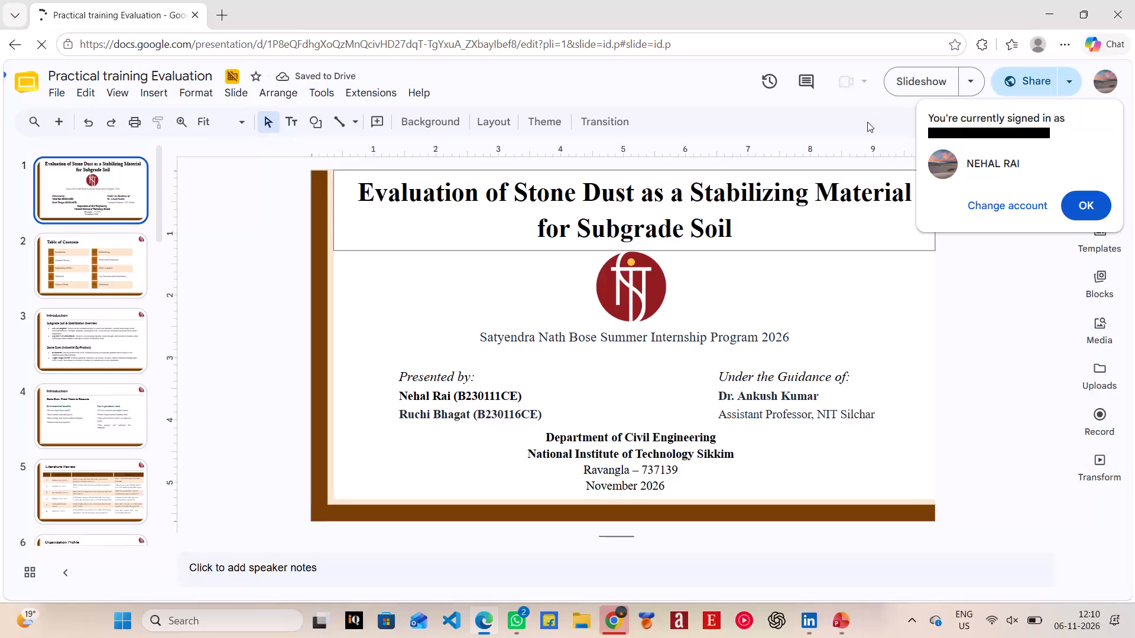
Dismiss the signed-in account notice and the presentation recording suggestion.
click(1084, 207)
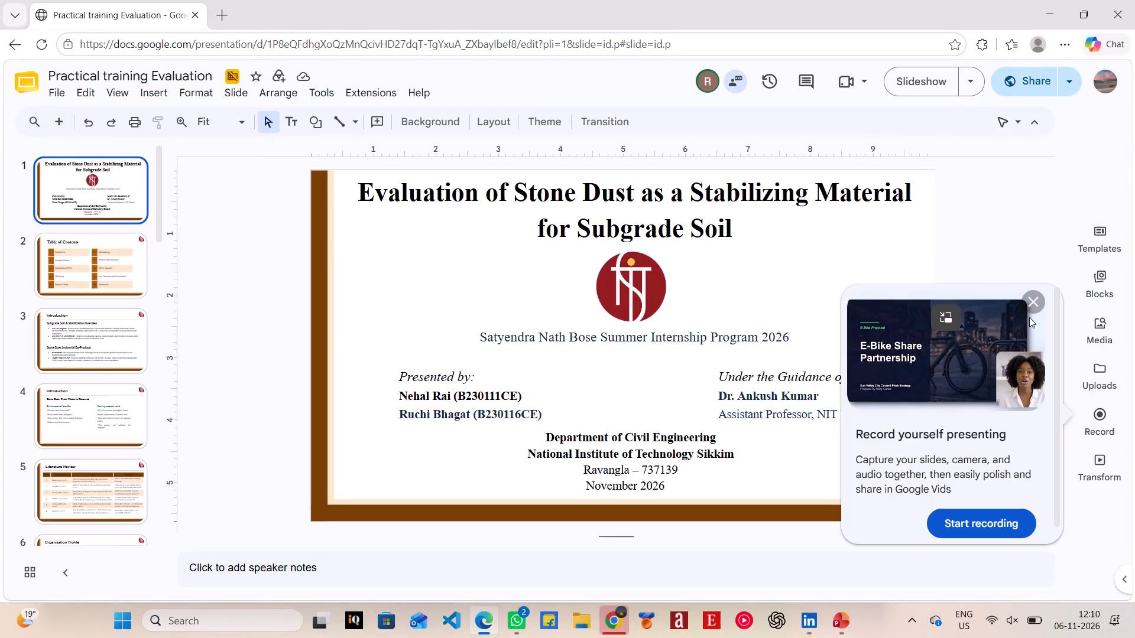
click(1036, 295)
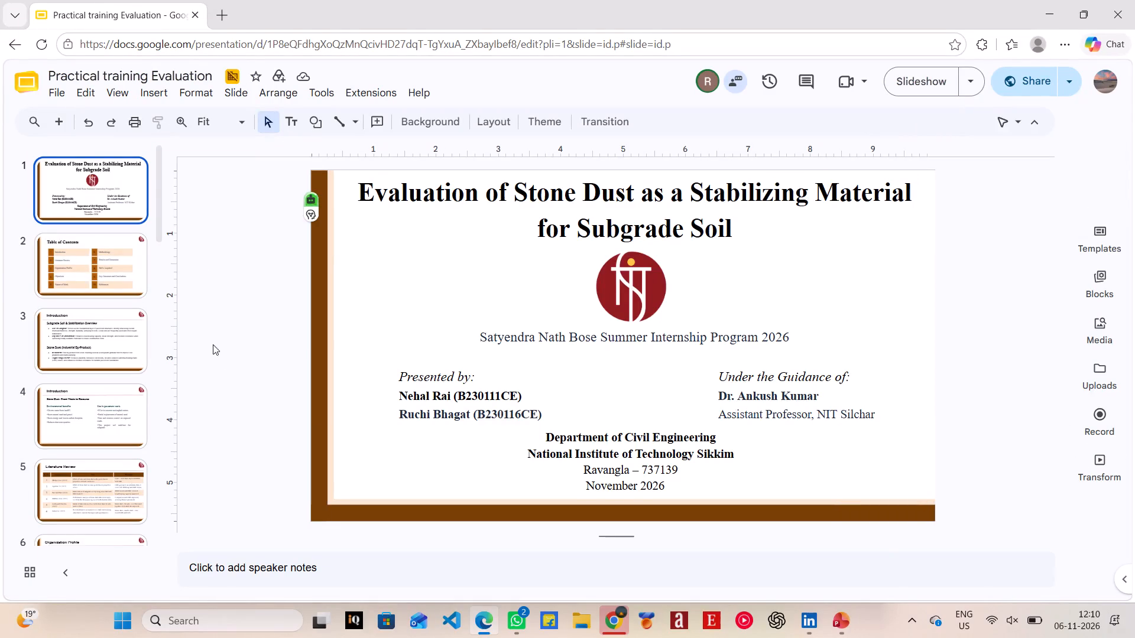
Open slide 15, Results and discussion, in the Google Slides deck and look over the slides that follow it.
scroll(144, 389, down, 5)
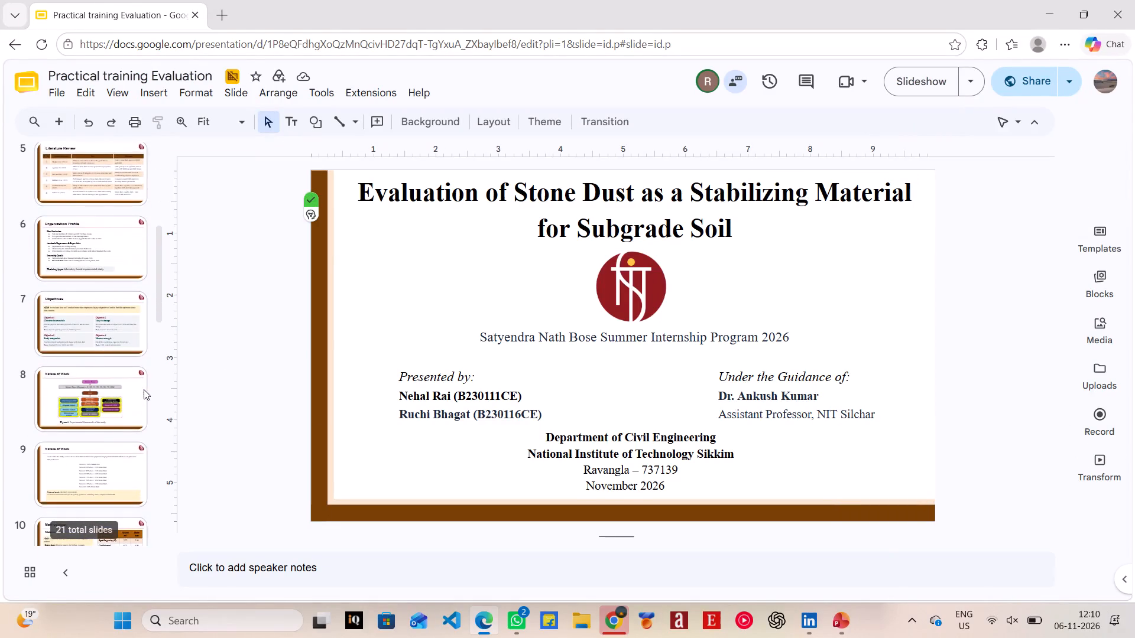
scroll(144, 389, down, 4)
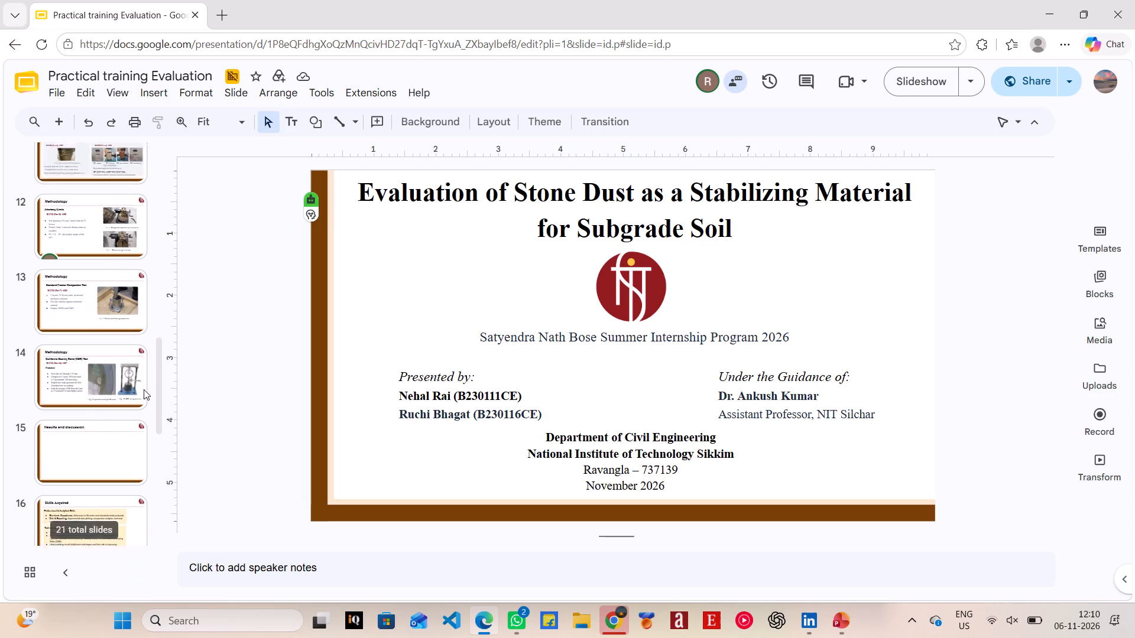
scroll(144, 389, down, 1)
click(80, 432)
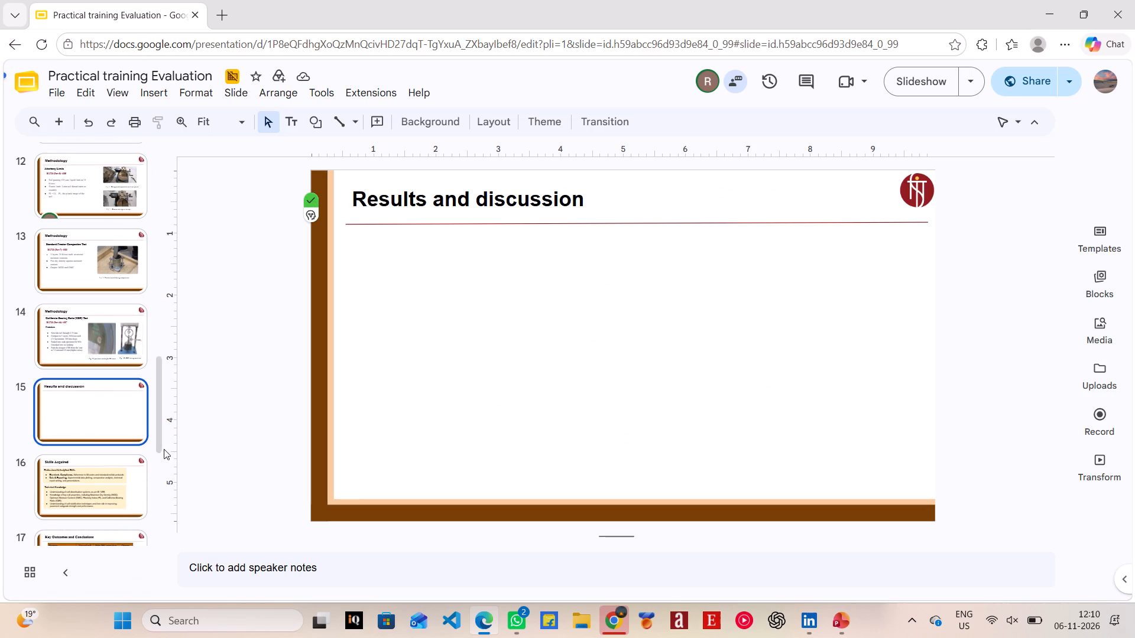
drag(160, 436, 149, 506)
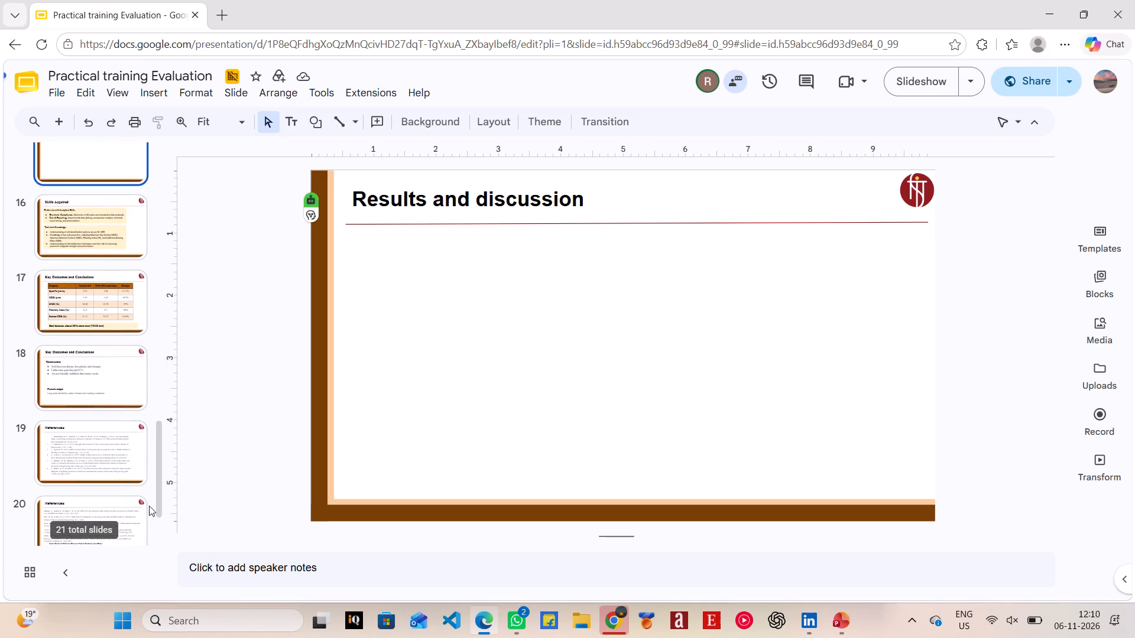
drag(149, 506, 155, 455)
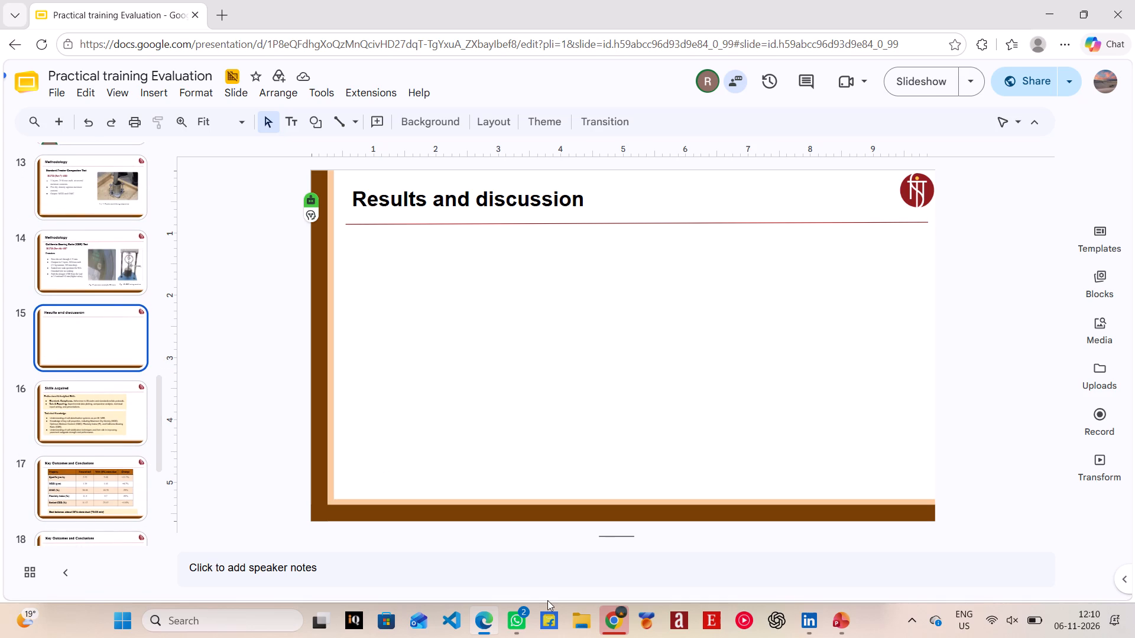
Copy the specific gravity chart from slide 13 of the PowerPoint deck into the Results and discussion slide in Google Slides.
click(844, 634)
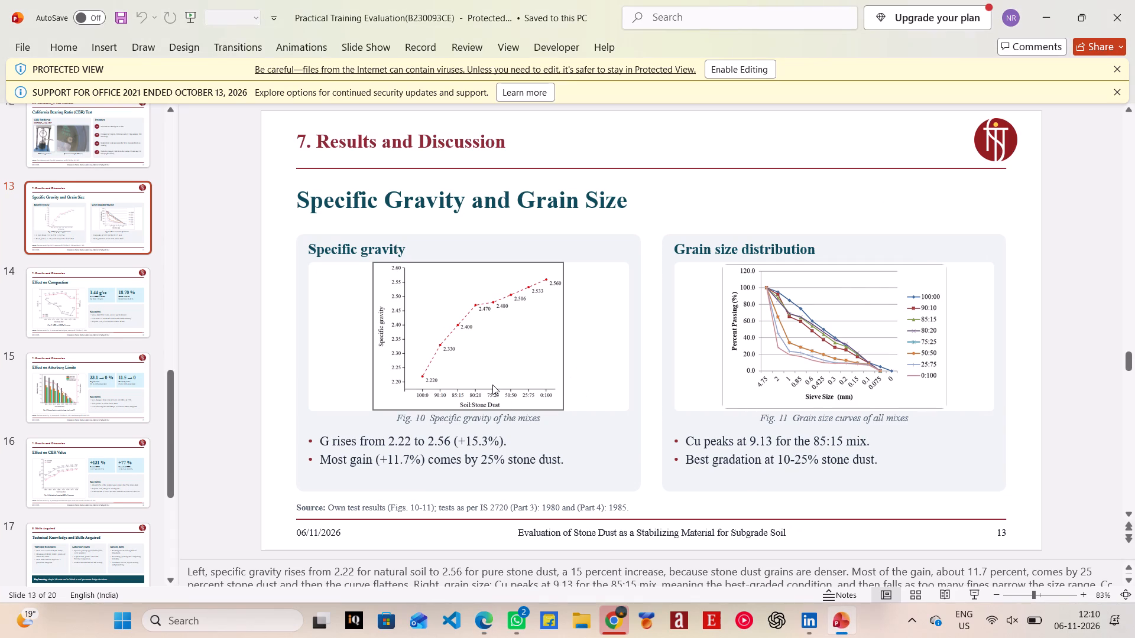
click(492, 385)
key(ctrl+c)
click(1037, 19)
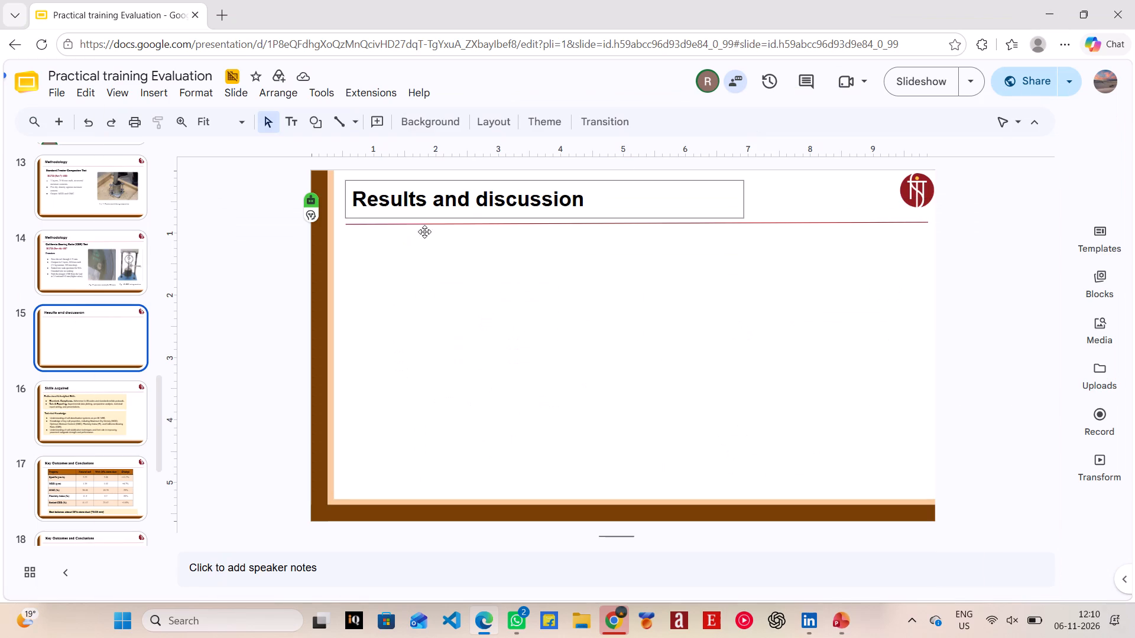
click(408, 258)
key(ctrl+v)
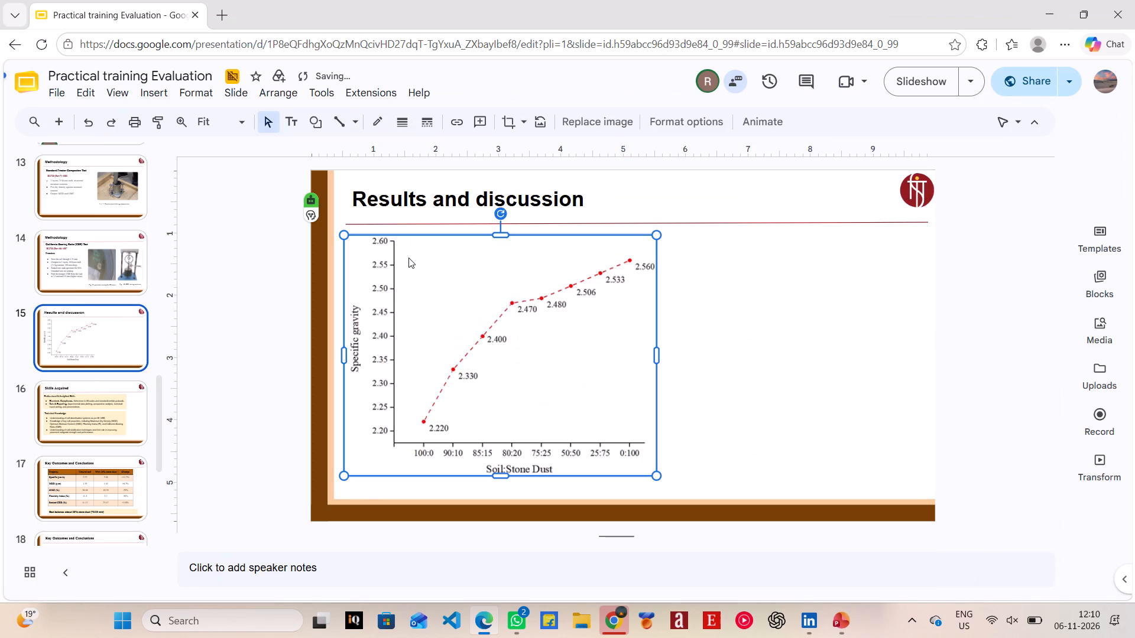
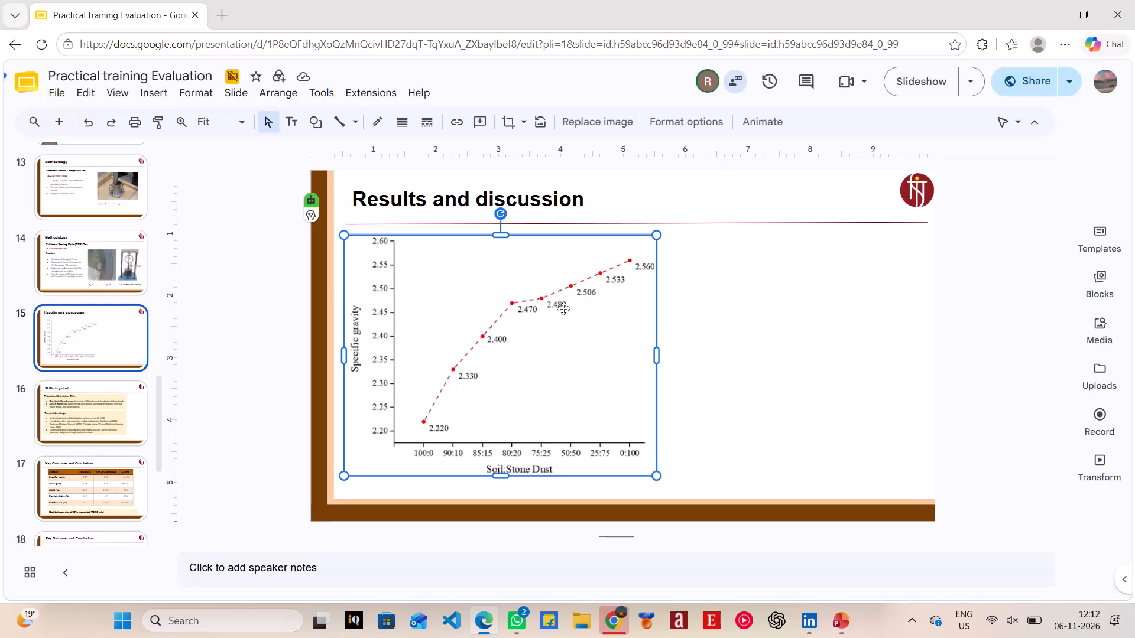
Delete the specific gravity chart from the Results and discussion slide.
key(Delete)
Copy the specific gravity chart from slide 13 of the PowerPoint deck and paste it into the Results and discussion slide in Google Slides.
click(835, 621)
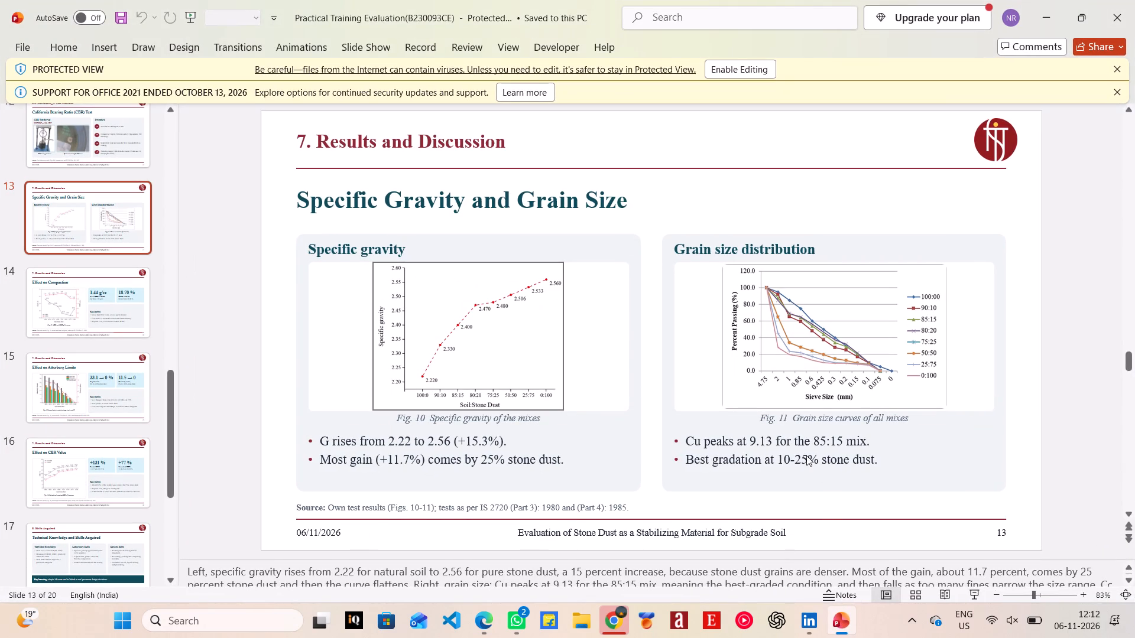
scroll(806, 455, down, 1)
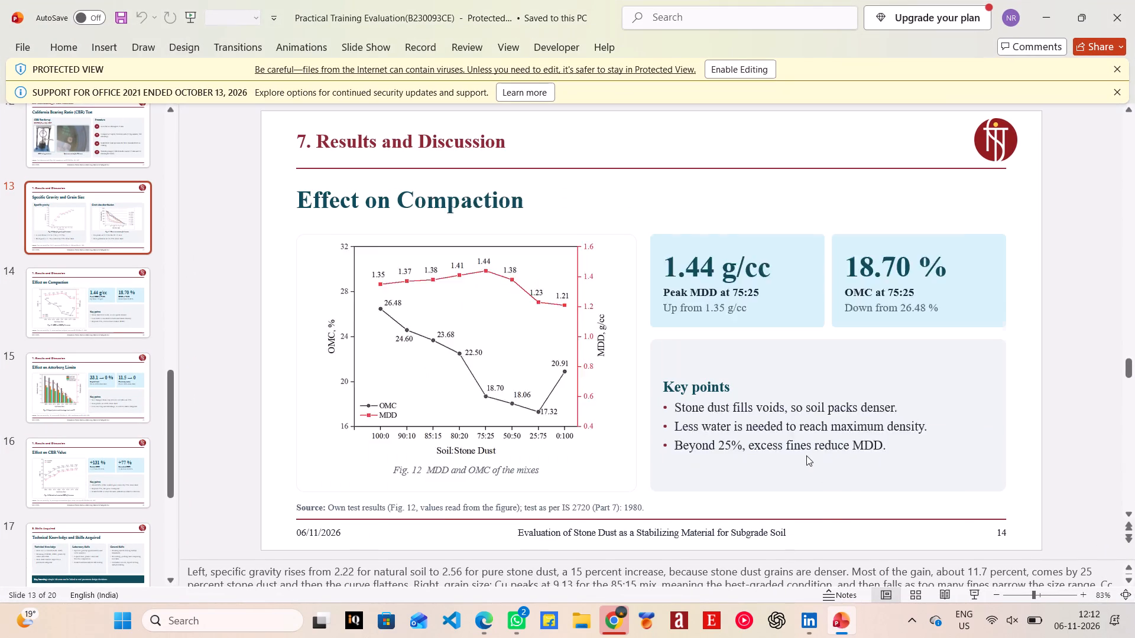
scroll(806, 455, down, 1)
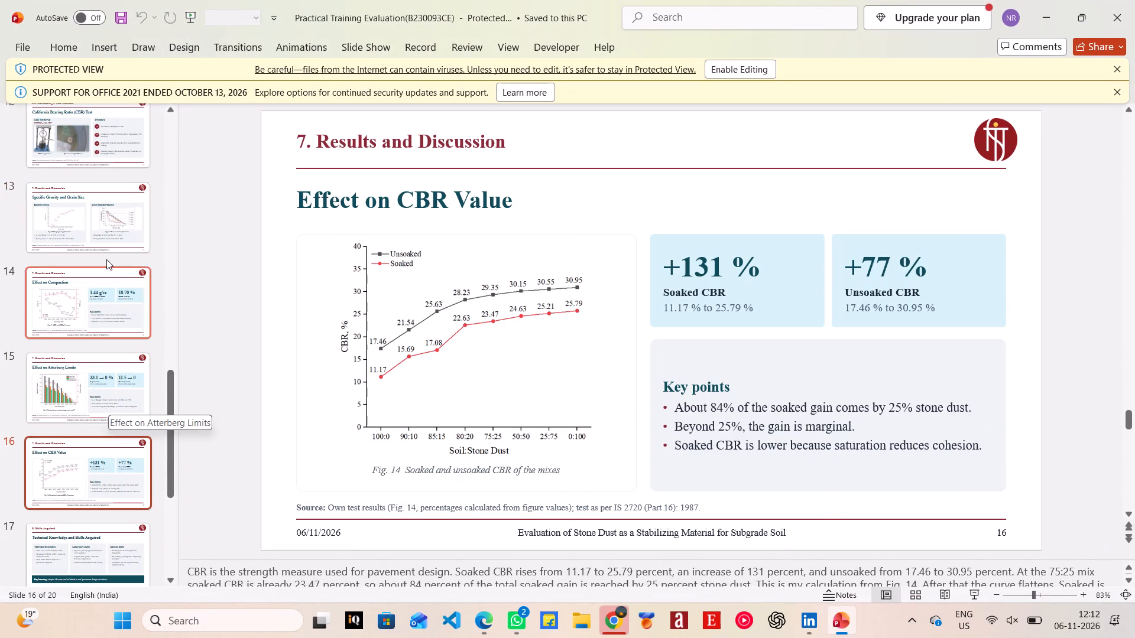
click(92, 289)
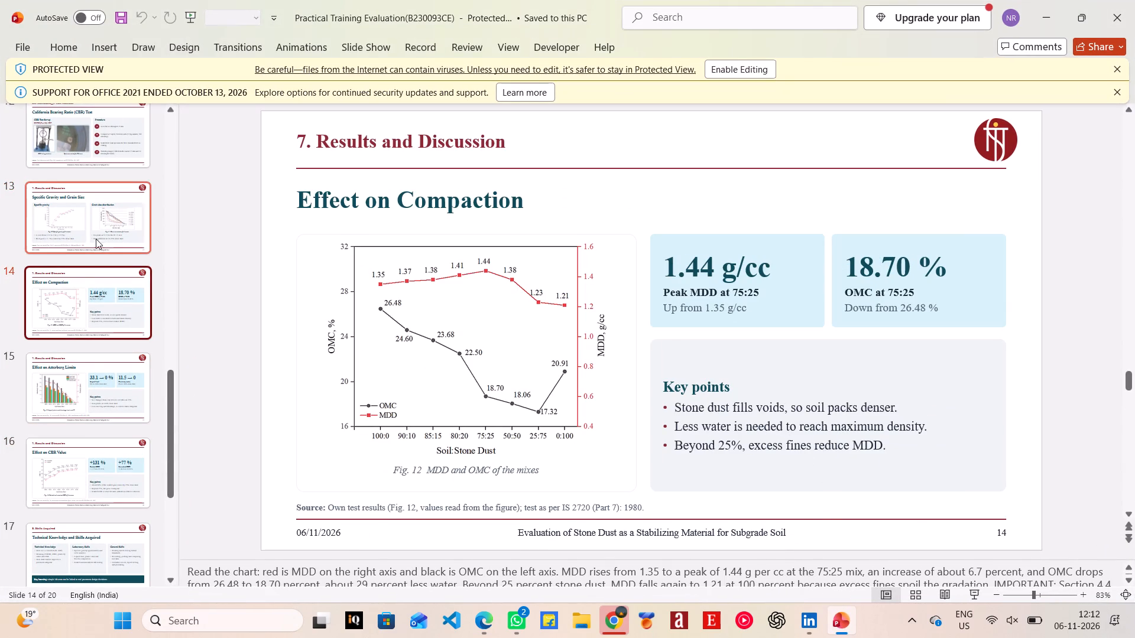
click(77, 232)
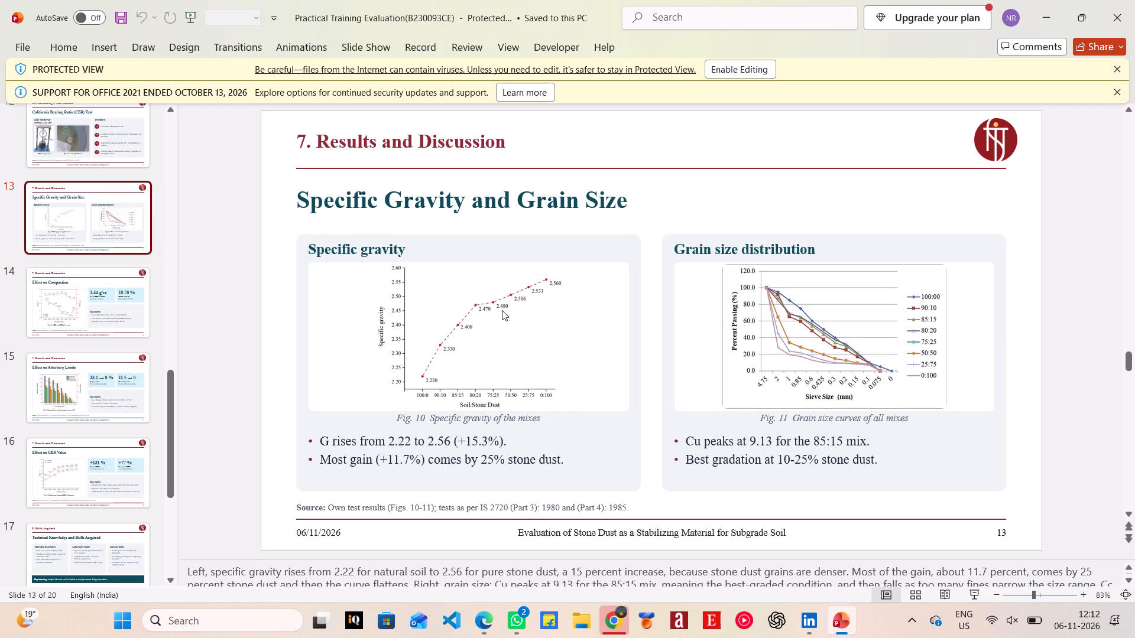
click(495, 334)
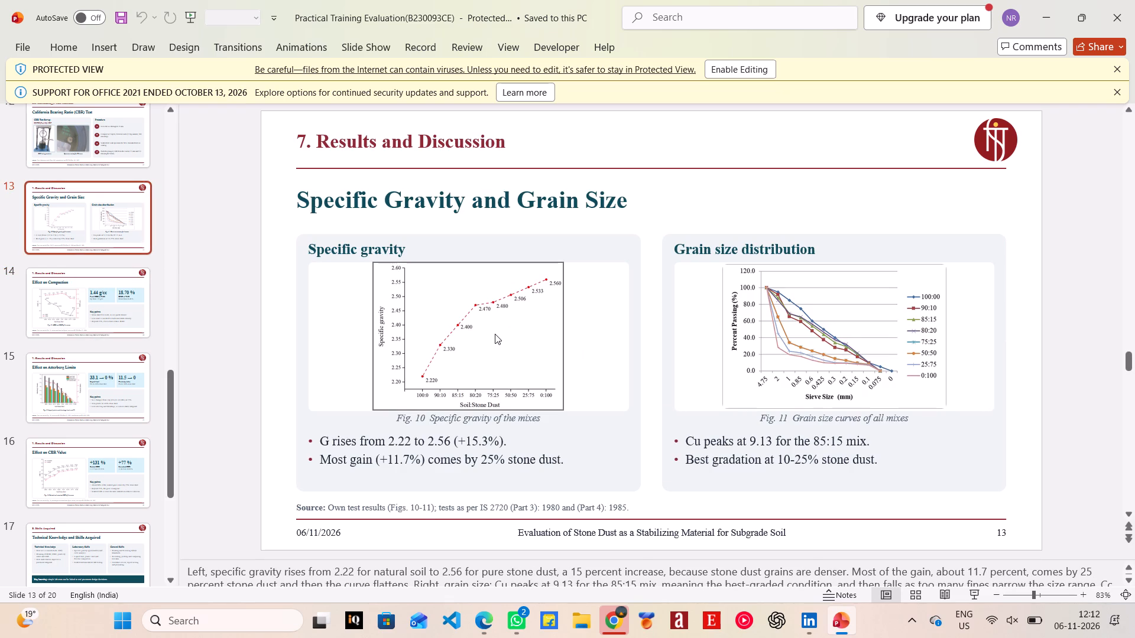
key(ctrl+c)
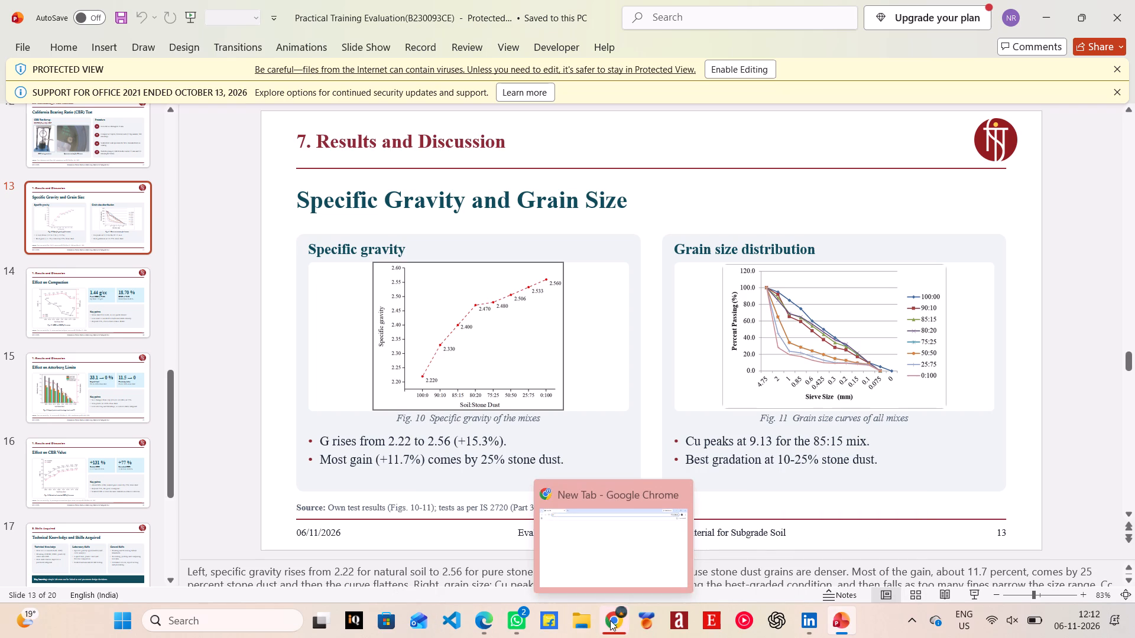
click(1059, 5)
click(391, 263)
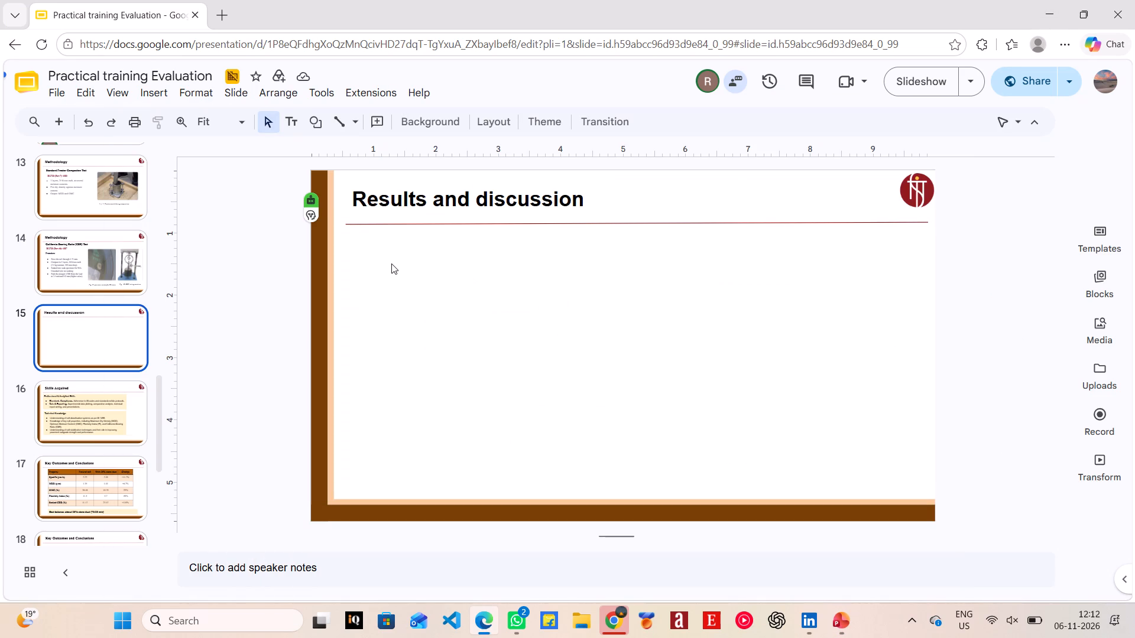
key(ctrl+b)
key(ctrl+v)
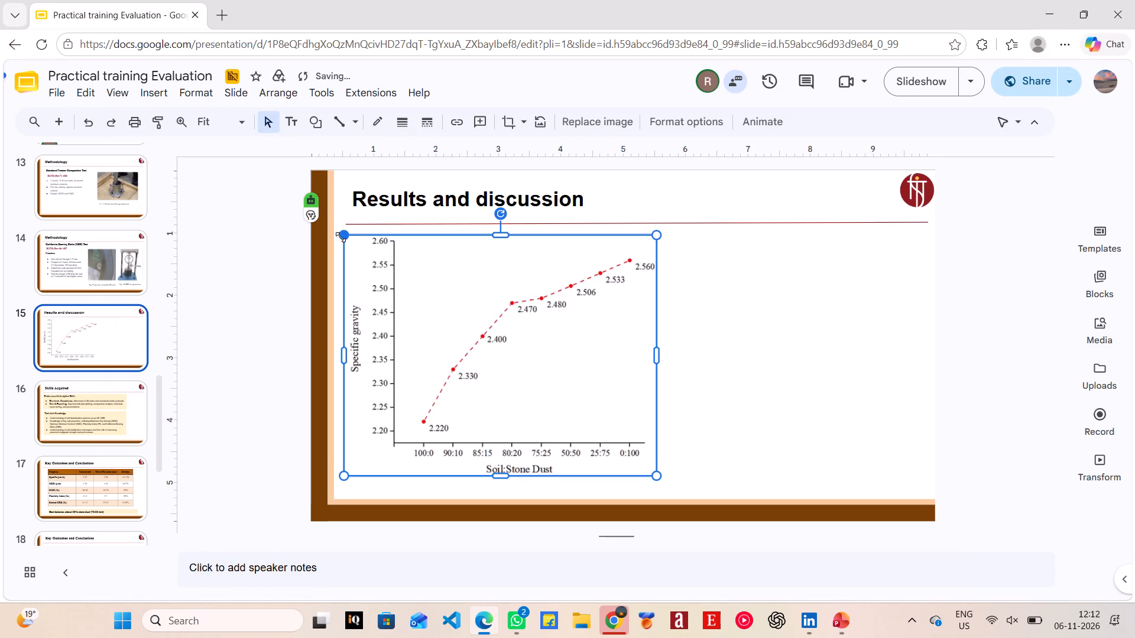
Shrink the specific gravity chart proportionally and place it just below the title line, aligned with the line's left end.
drag(340, 237, 394, 277)
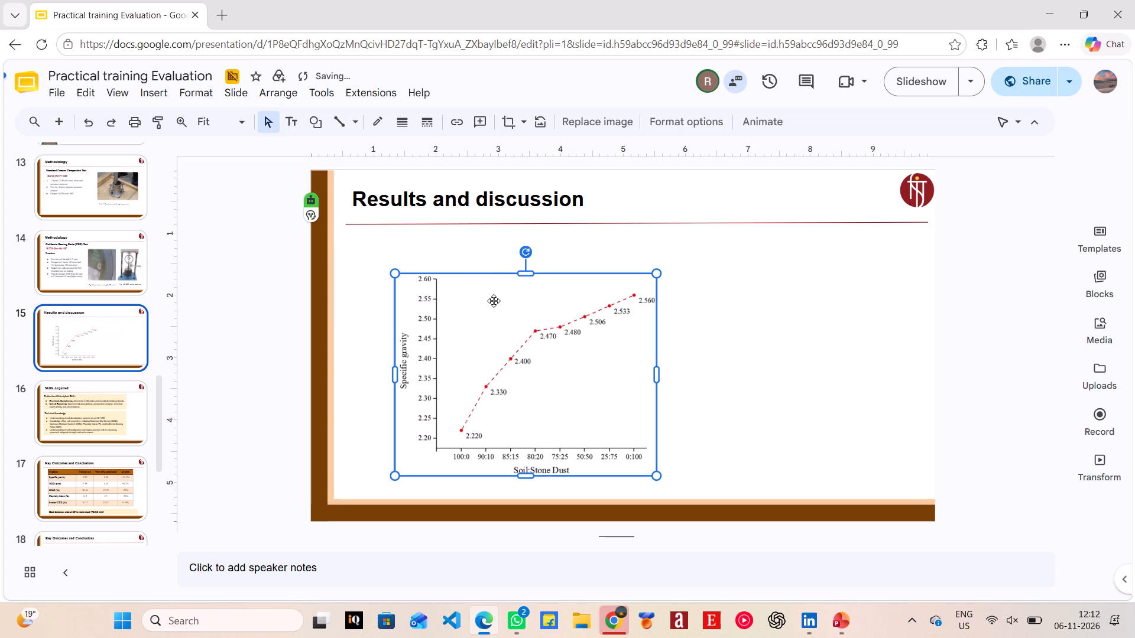
drag(494, 301, 443, 256)
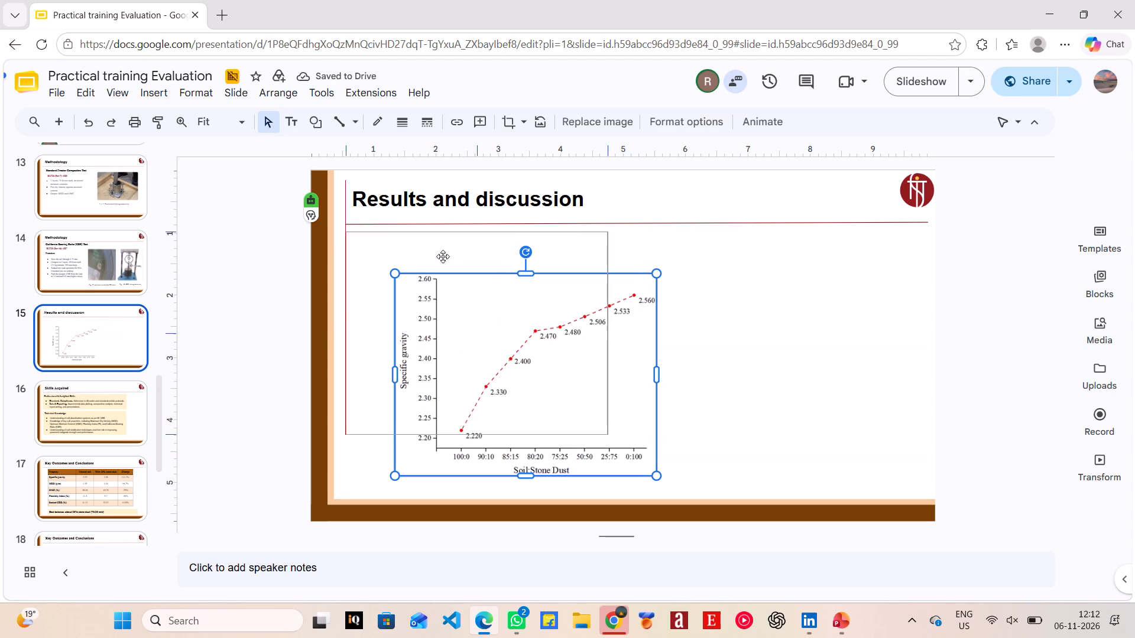
drag(443, 256, 446, 259)
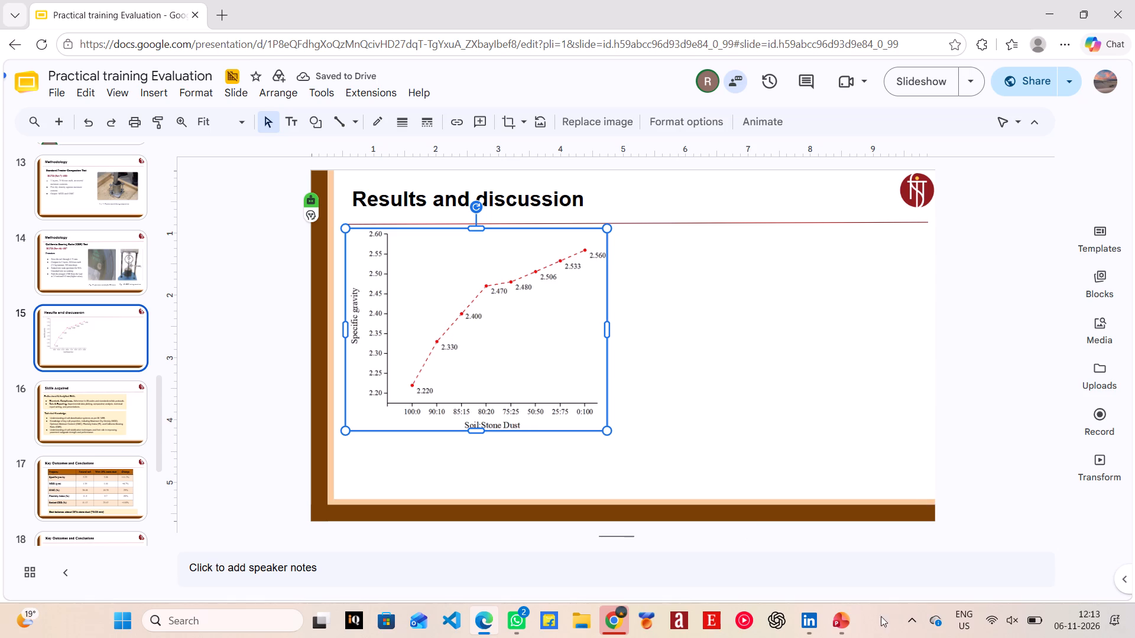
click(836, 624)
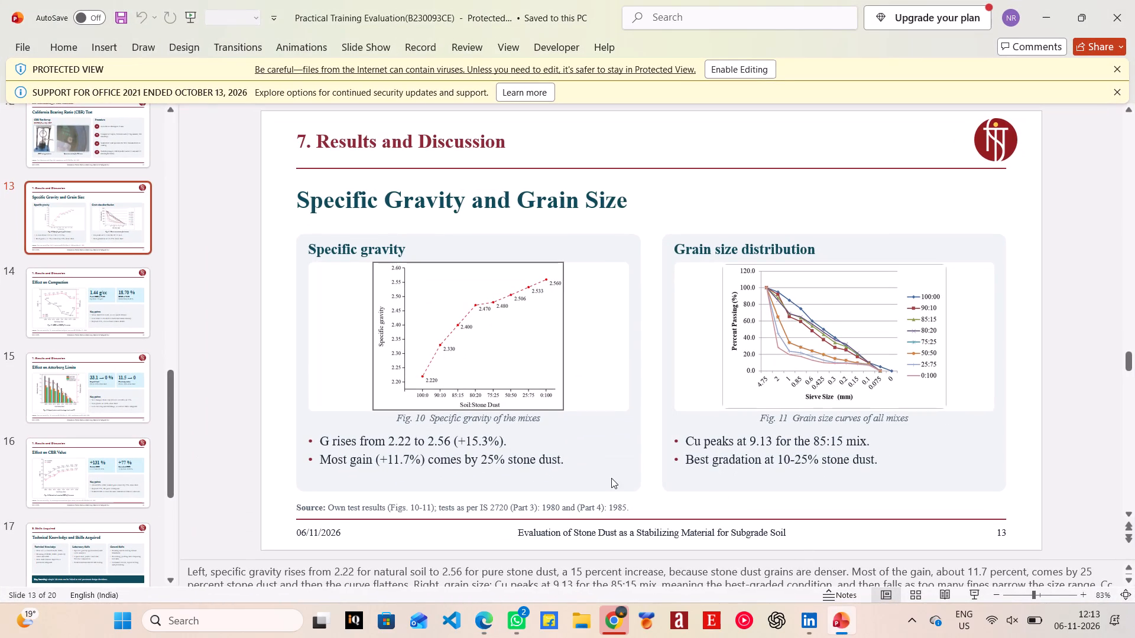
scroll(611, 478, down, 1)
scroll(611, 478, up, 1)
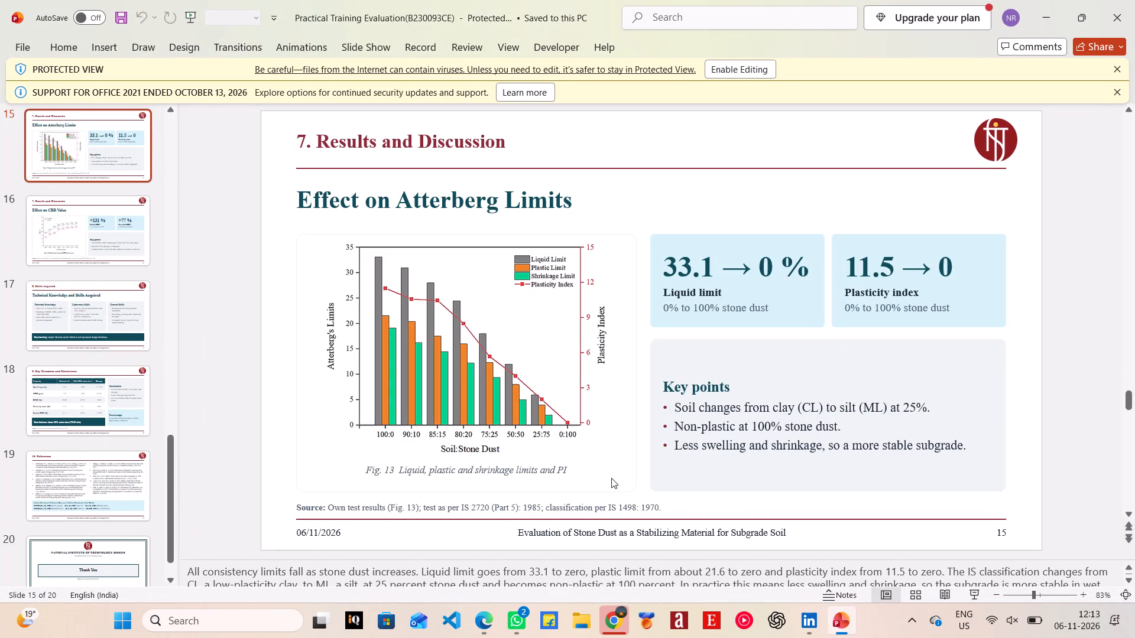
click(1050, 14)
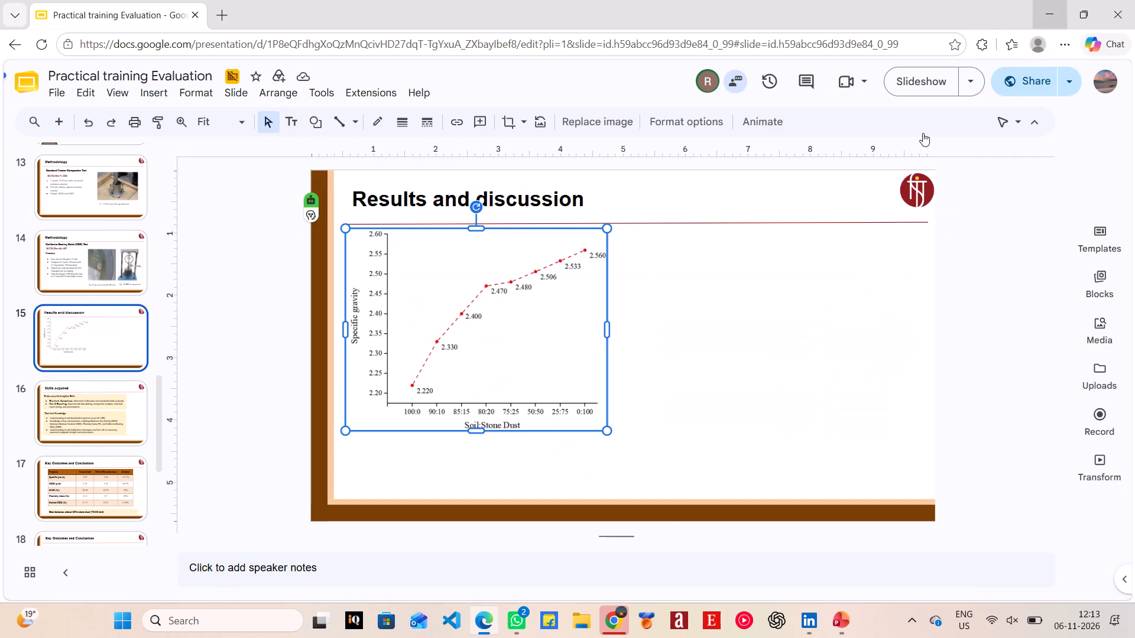
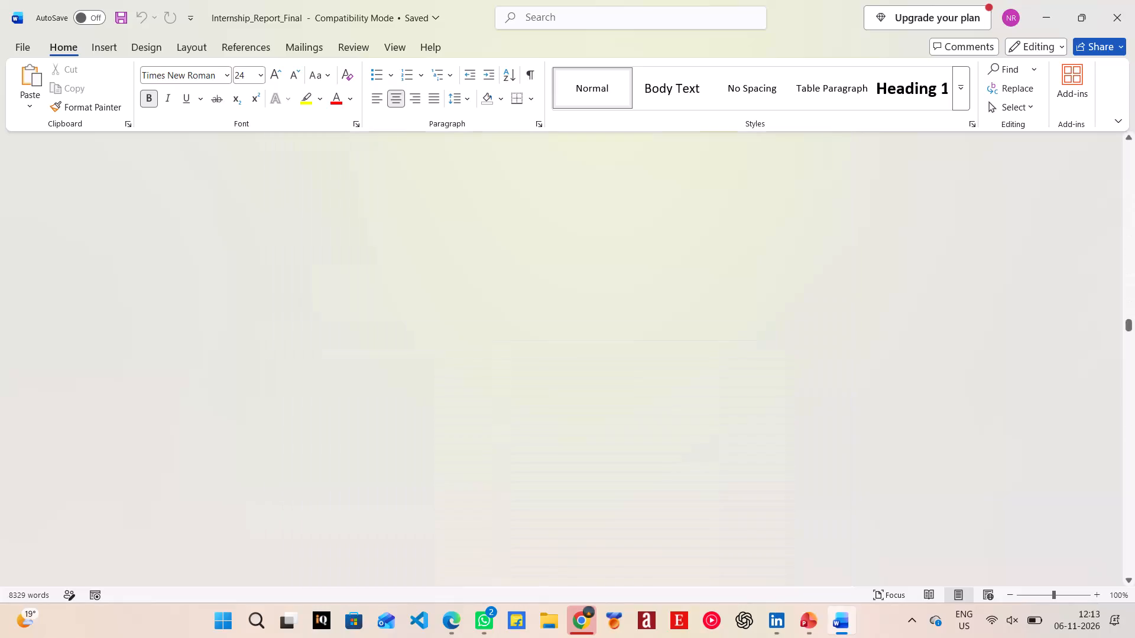
Look back through the Word internship report from the completion certificates to the Chapter 5 summary and conclusions.
scroll(433, 389, down, 7)
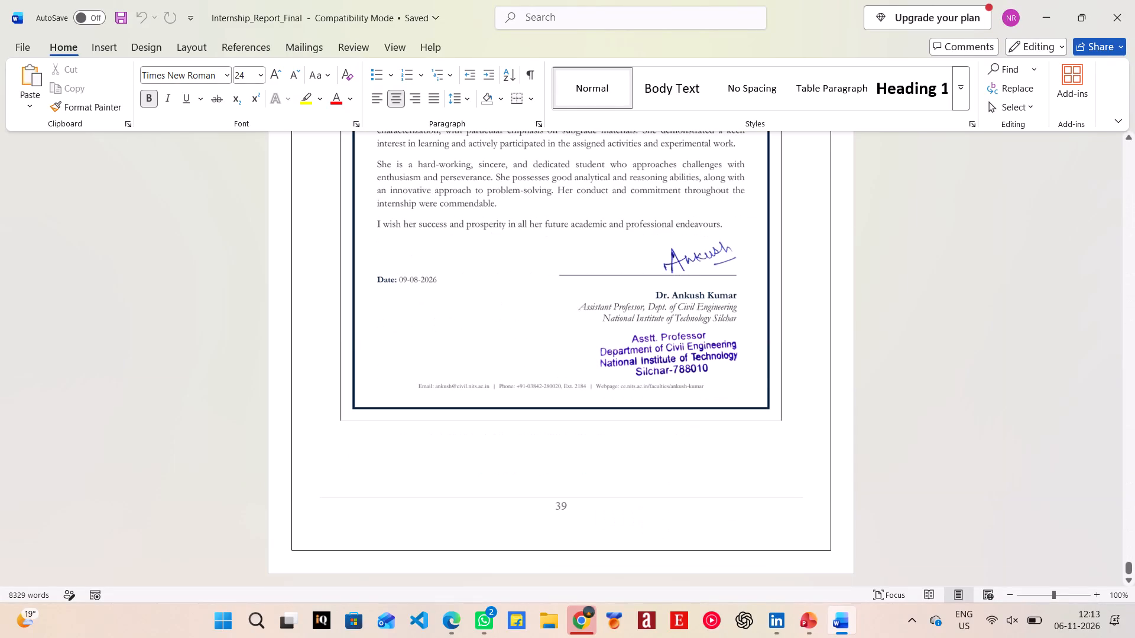
scroll(433, 389, up, 3)
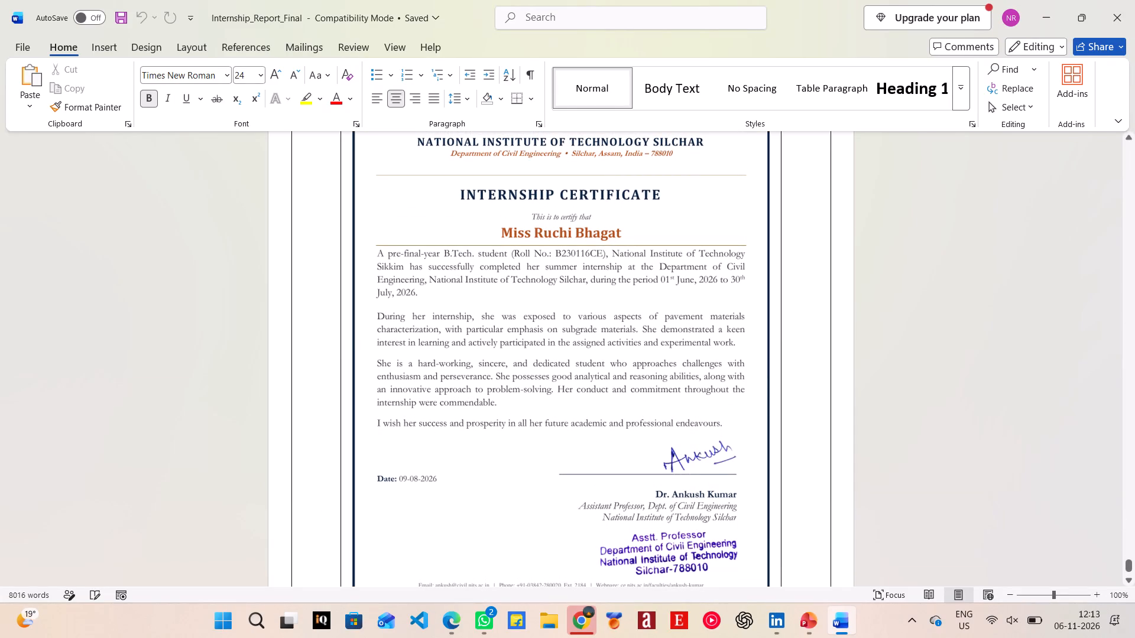
scroll(433, 389, up, 1)
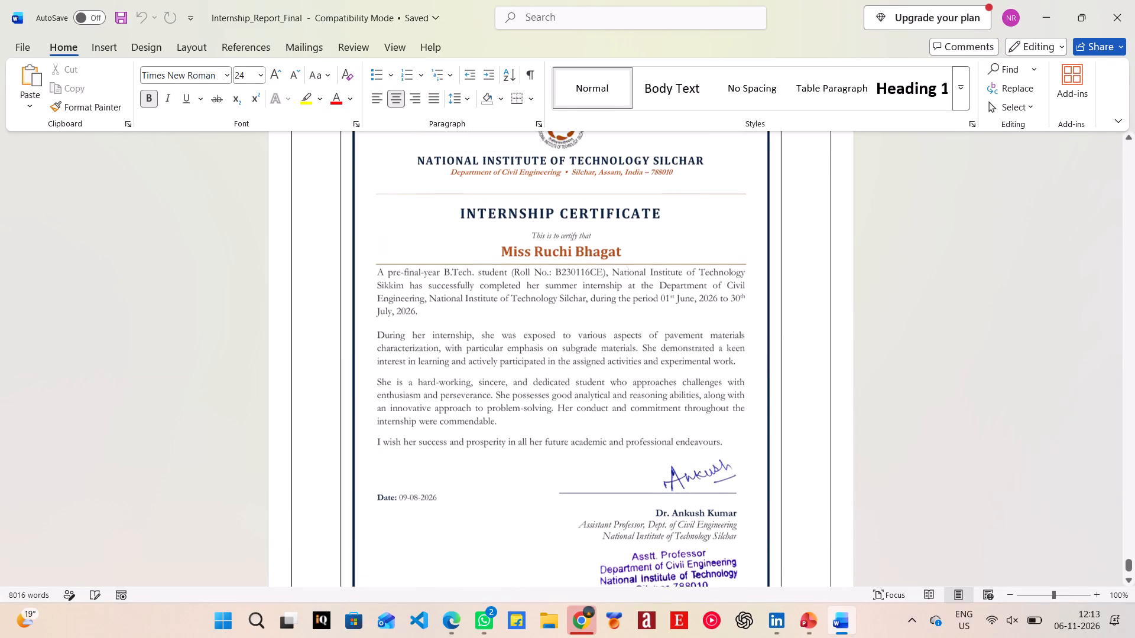
scroll(433, 389, up, 6)
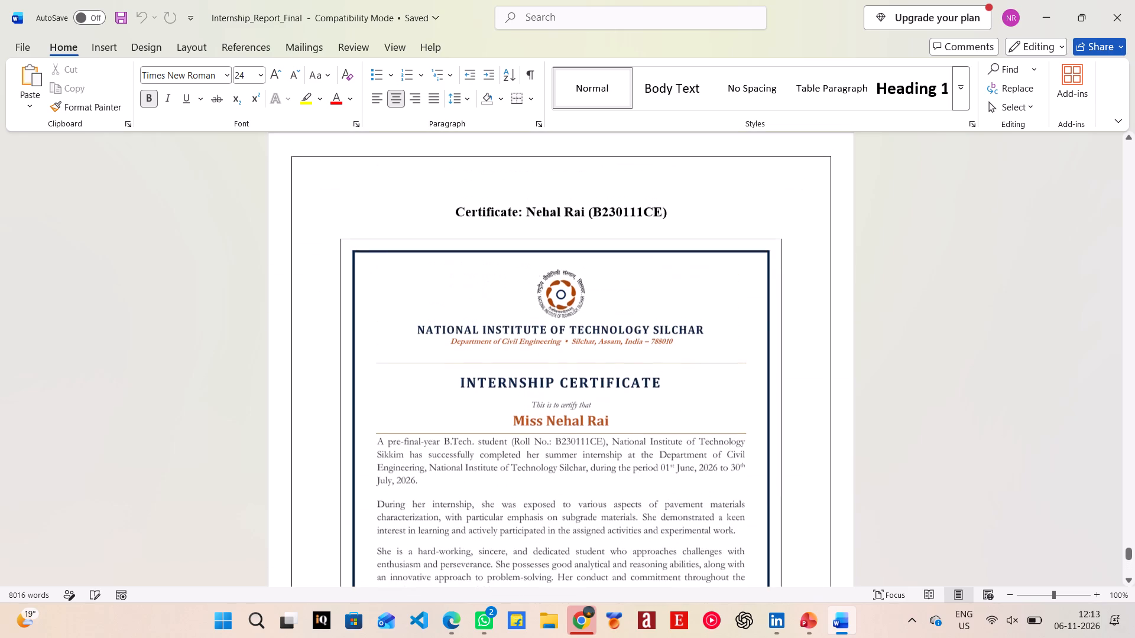
scroll(433, 389, up, 4)
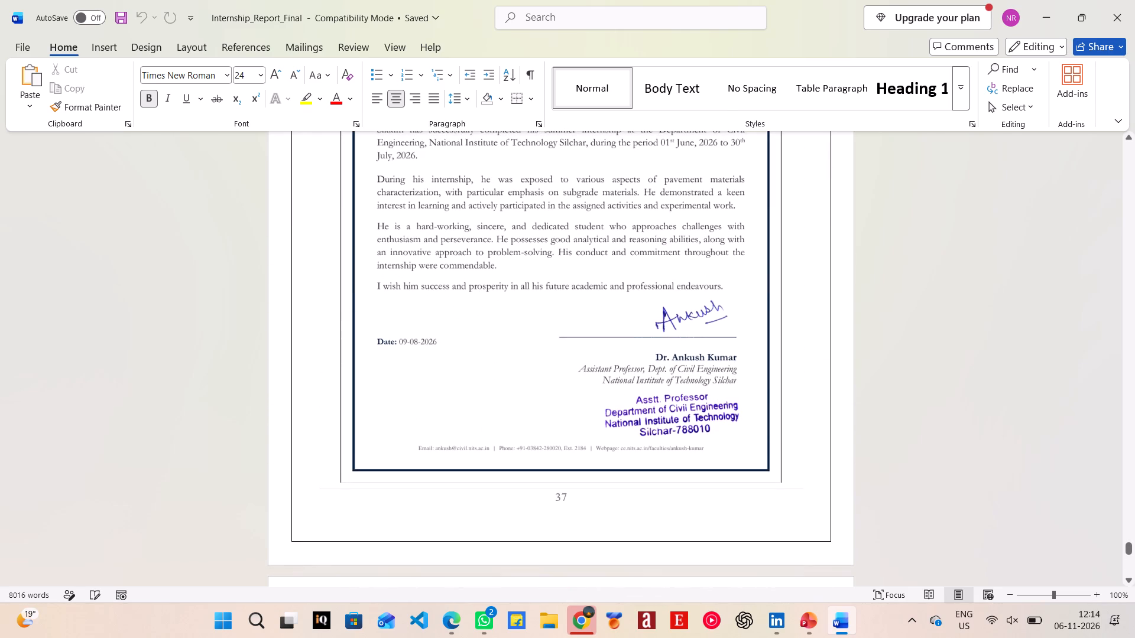
scroll(433, 389, up, 5)
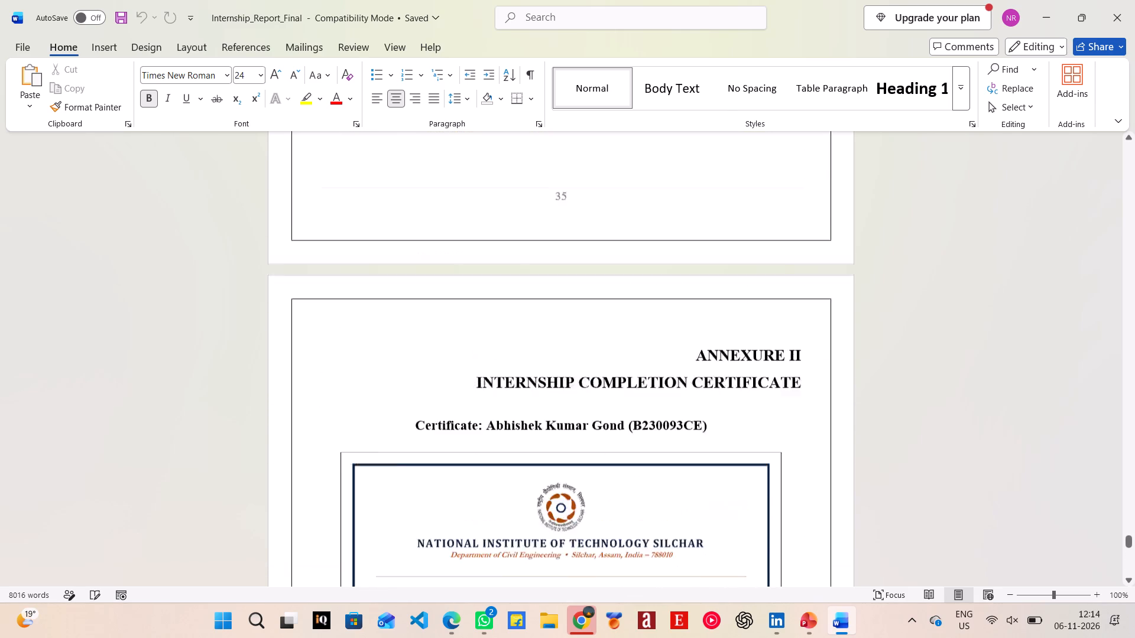
scroll(433, 389, up, 1)
scroll(433, 389, down, 1)
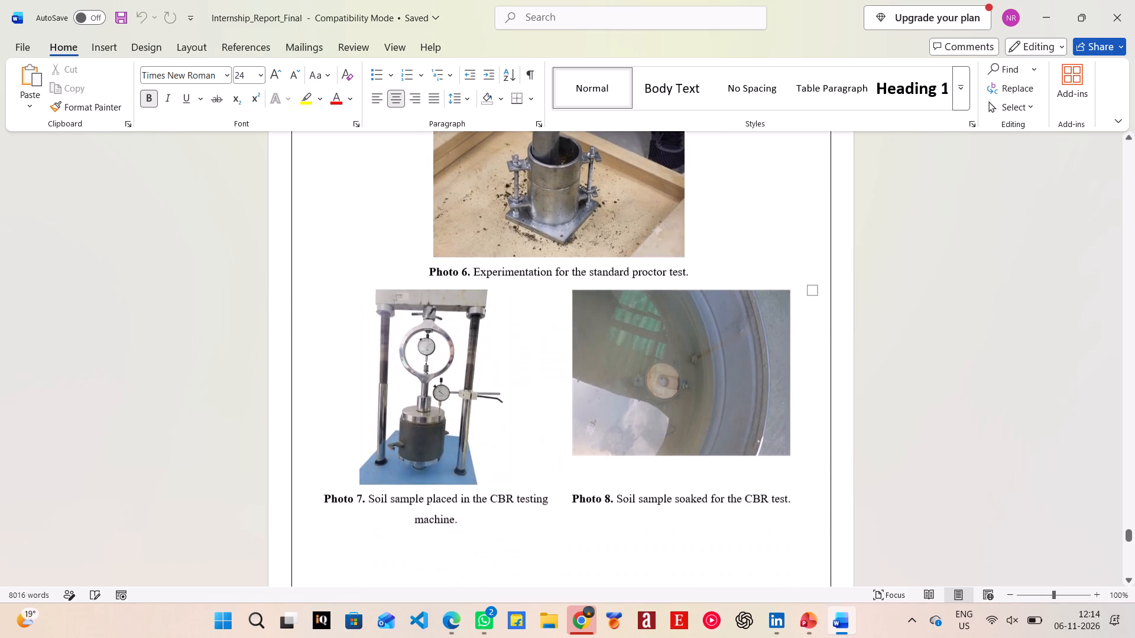
scroll(433, 389, up, 5)
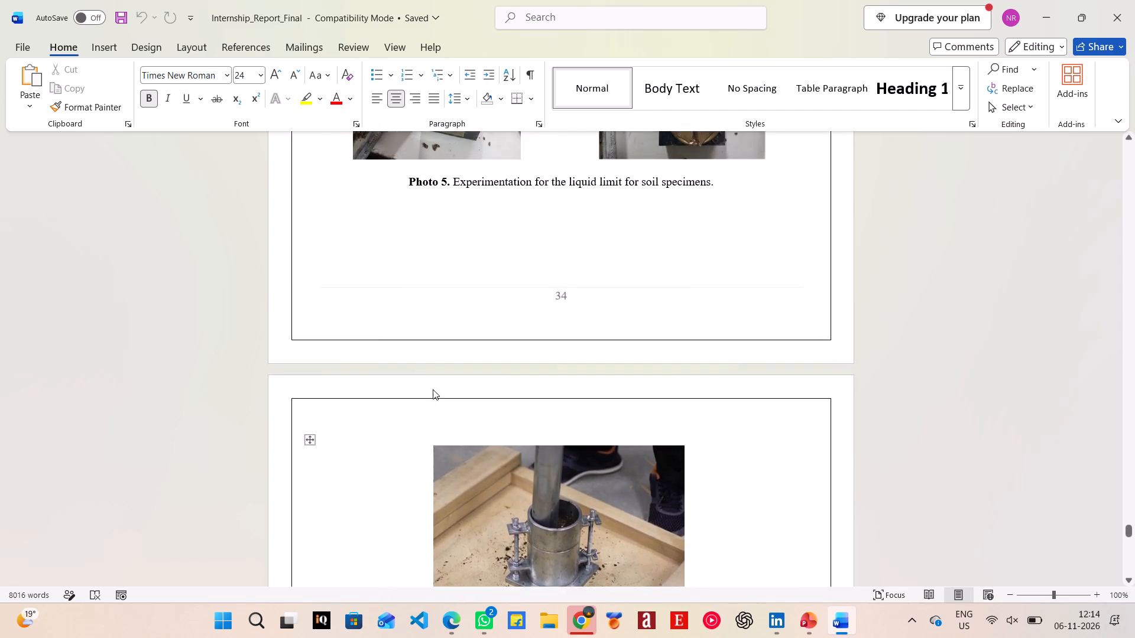
scroll(433, 389, up, 8)
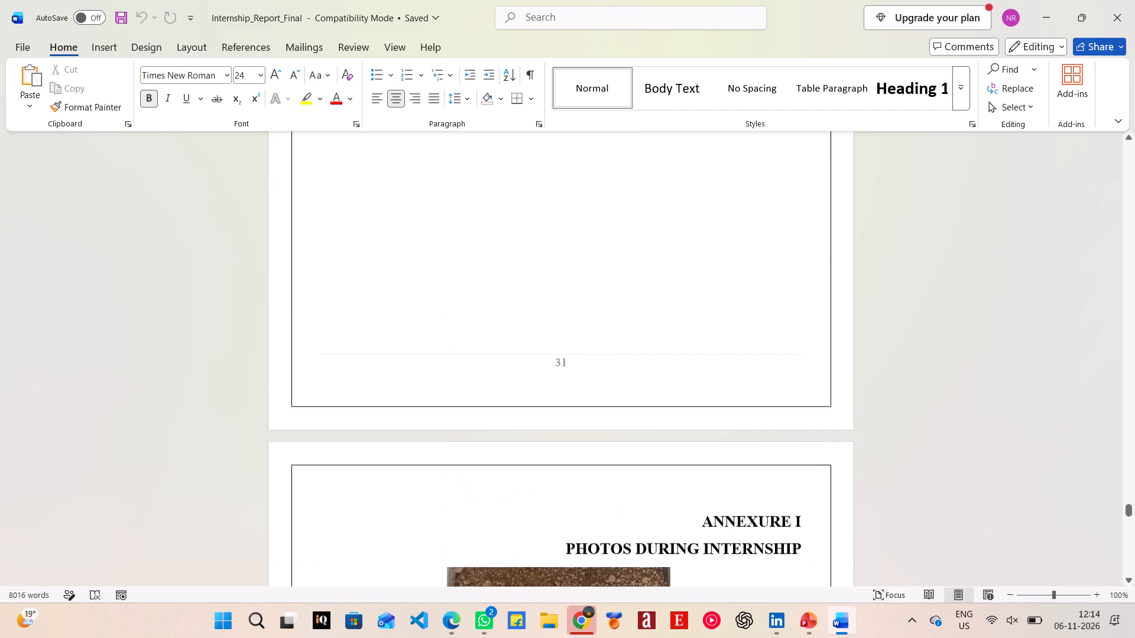
scroll(433, 389, up, 2)
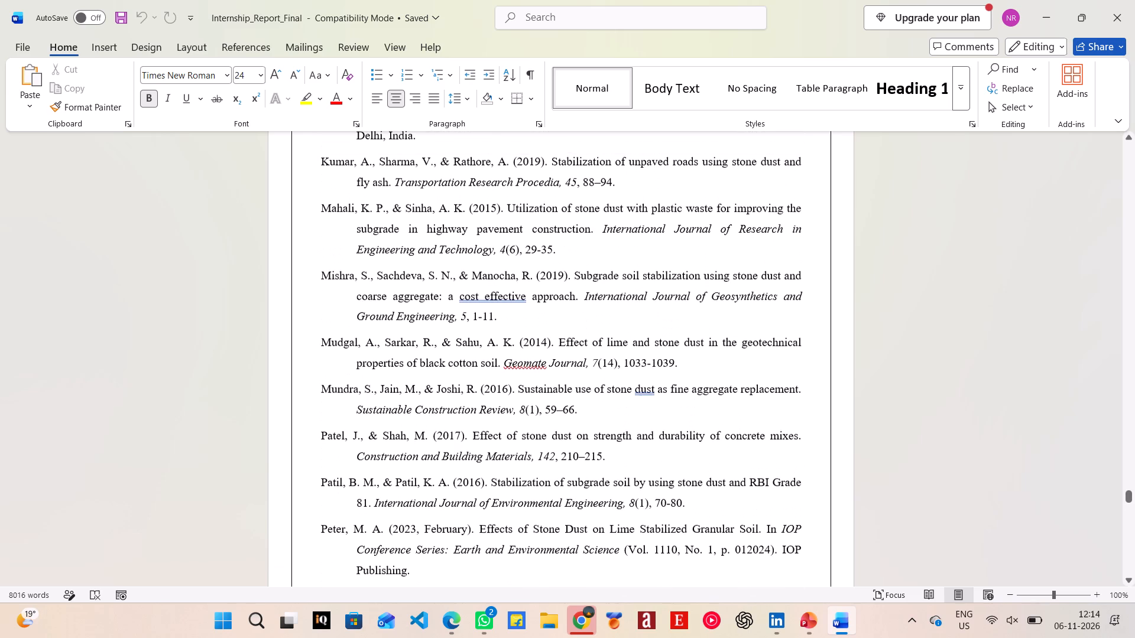
scroll(433, 389, up, 3)
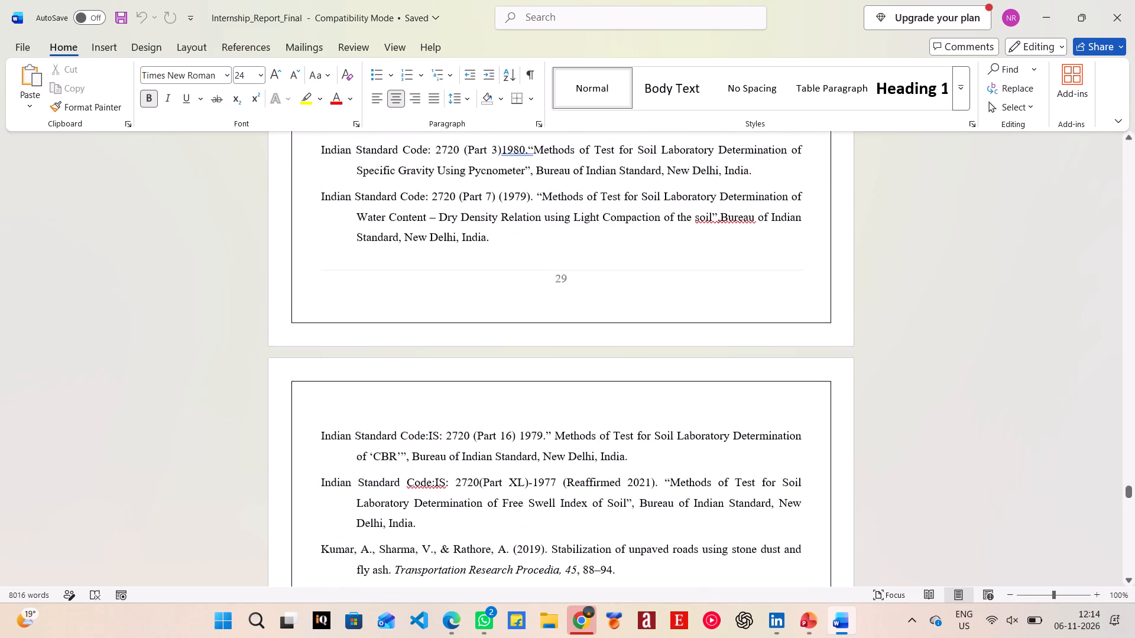
scroll(433, 389, up, 7)
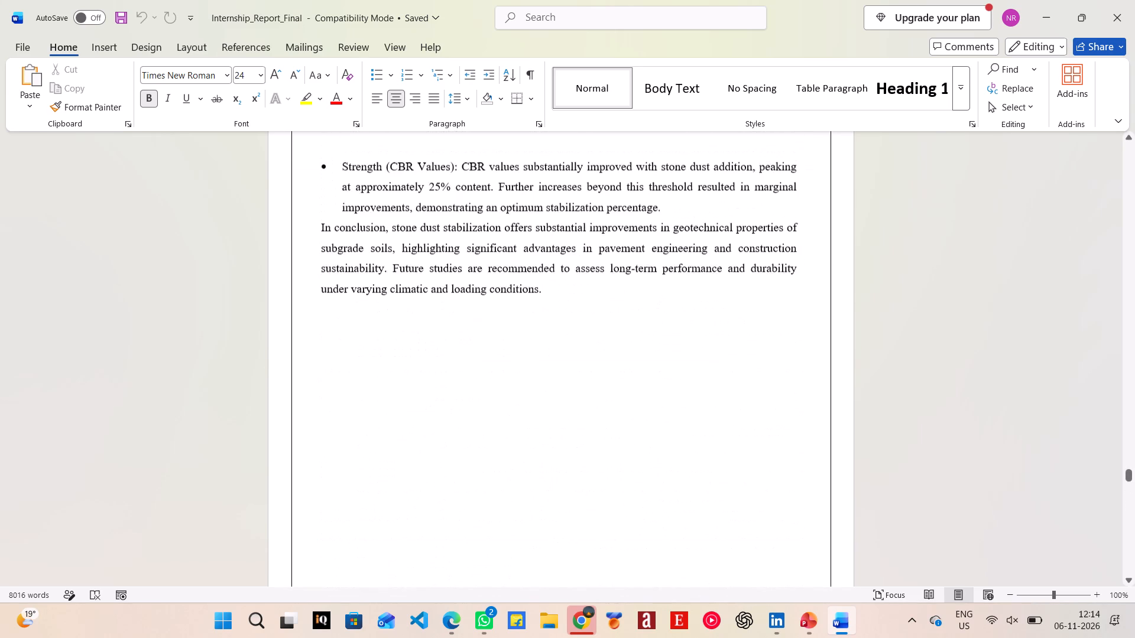
scroll(433, 389, up, 4)
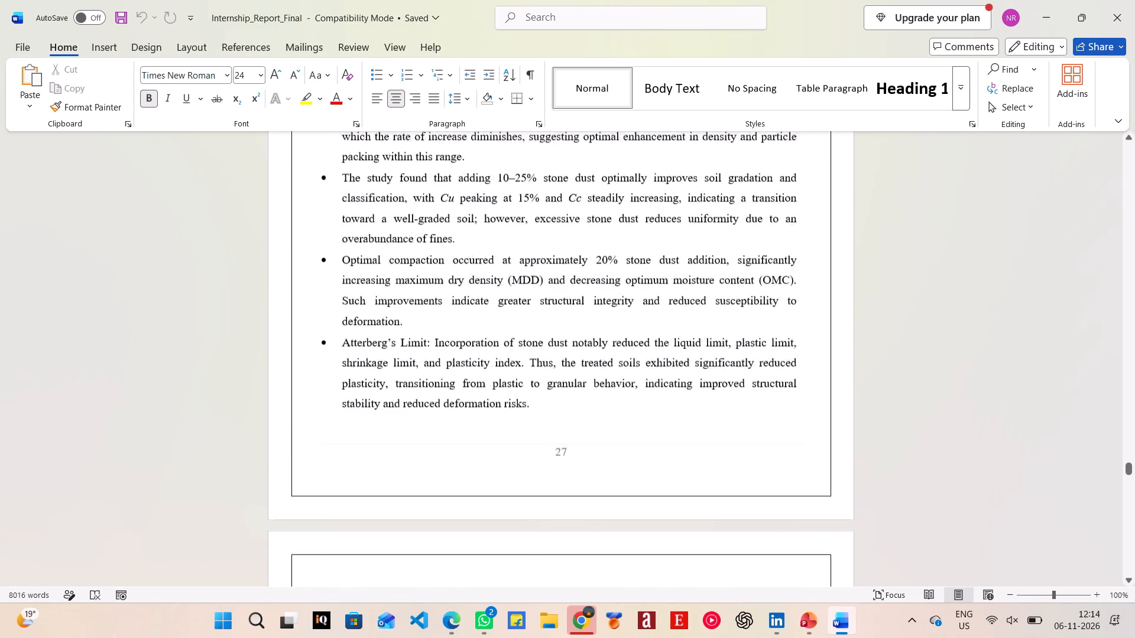
scroll(433, 389, up, 1)
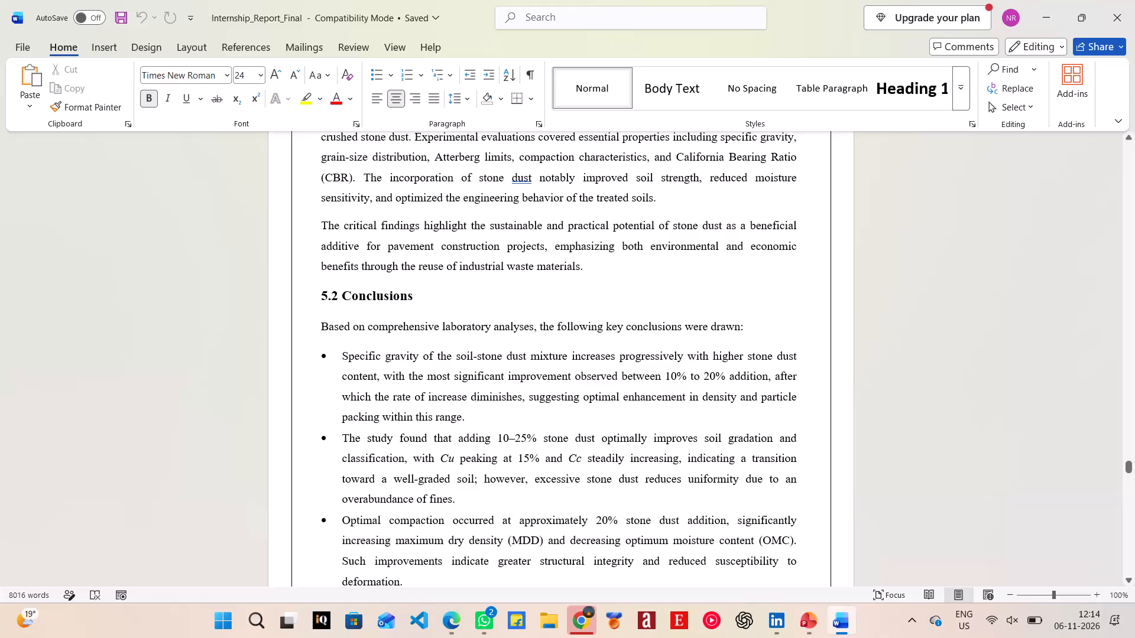
scroll(868, 349, up, 1)
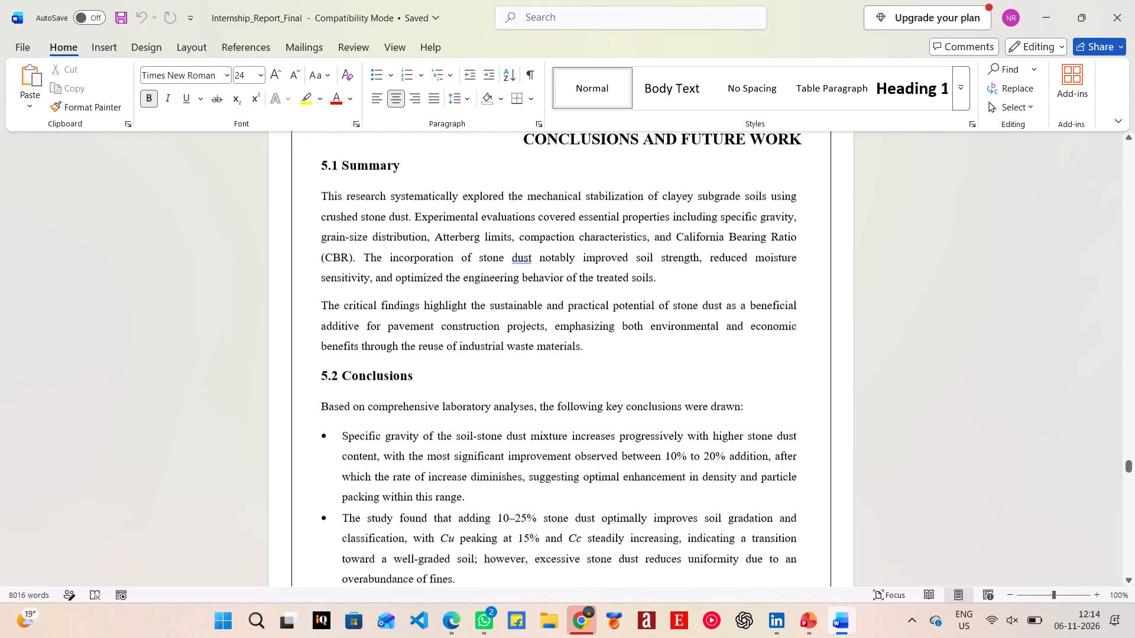
scroll(868, 349, up, 2)
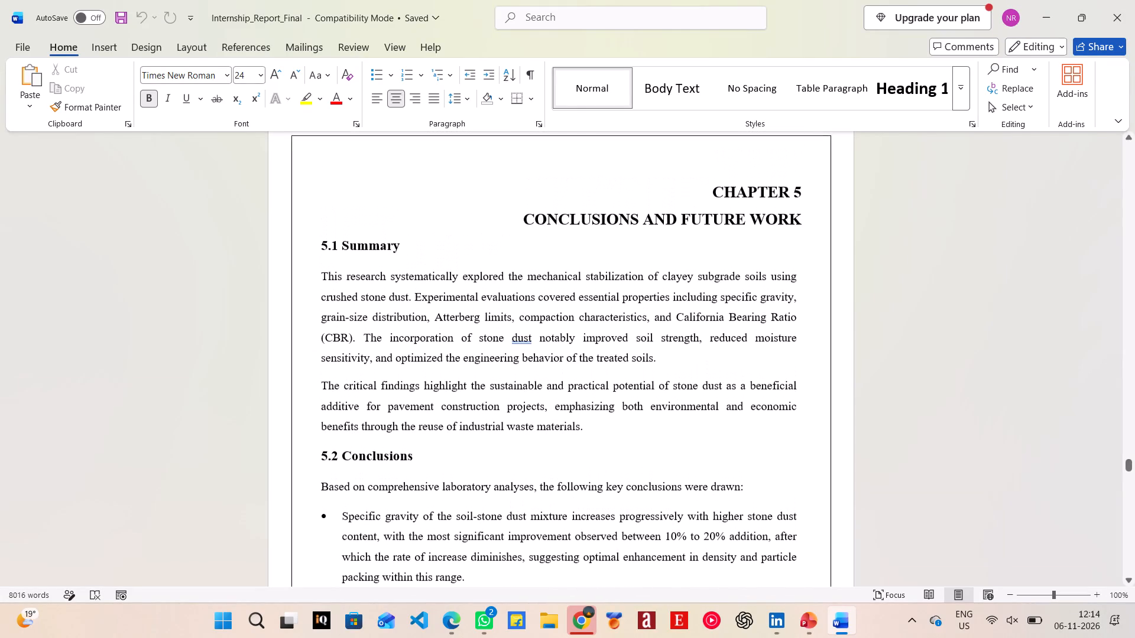
scroll(868, 349, up, 1)
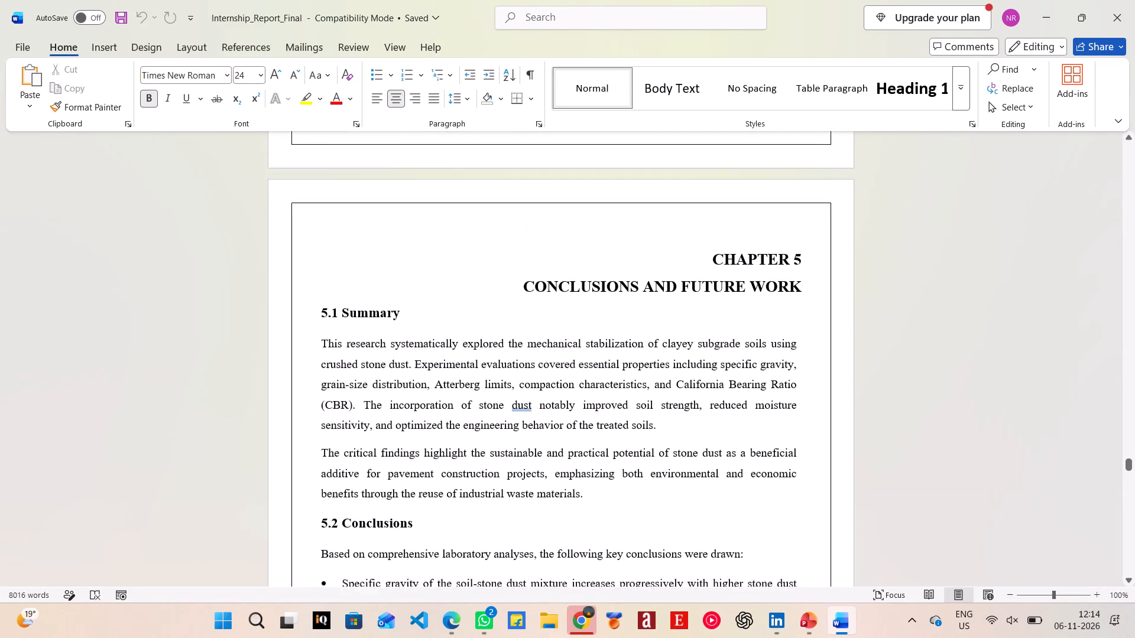
scroll(868, 349, up, 1)
Look through the Chapter 4 results in the report for the table of percentage increase in specific gravity.
scroll(868, 349, up, 2)
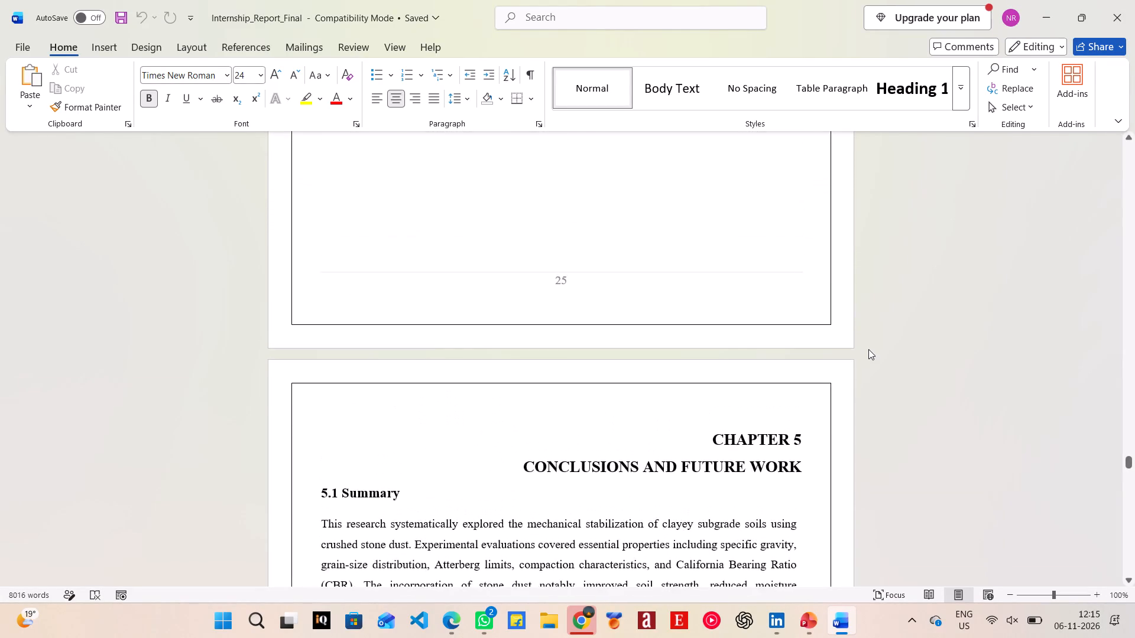
scroll(868, 349, up, 6)
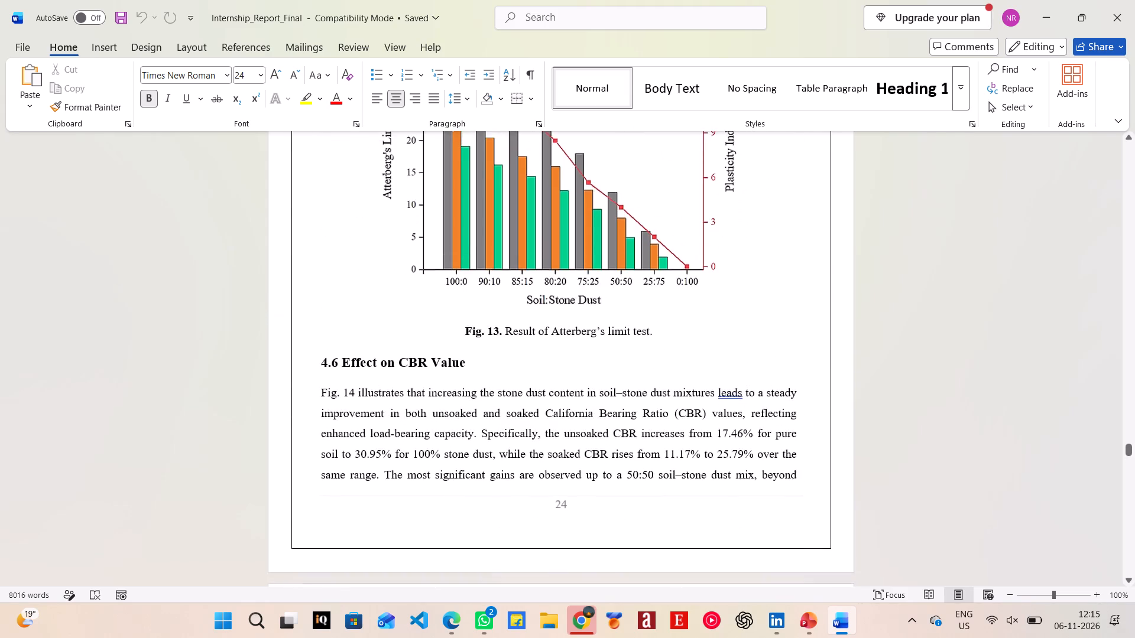
scroll(868, 349, up, 6)
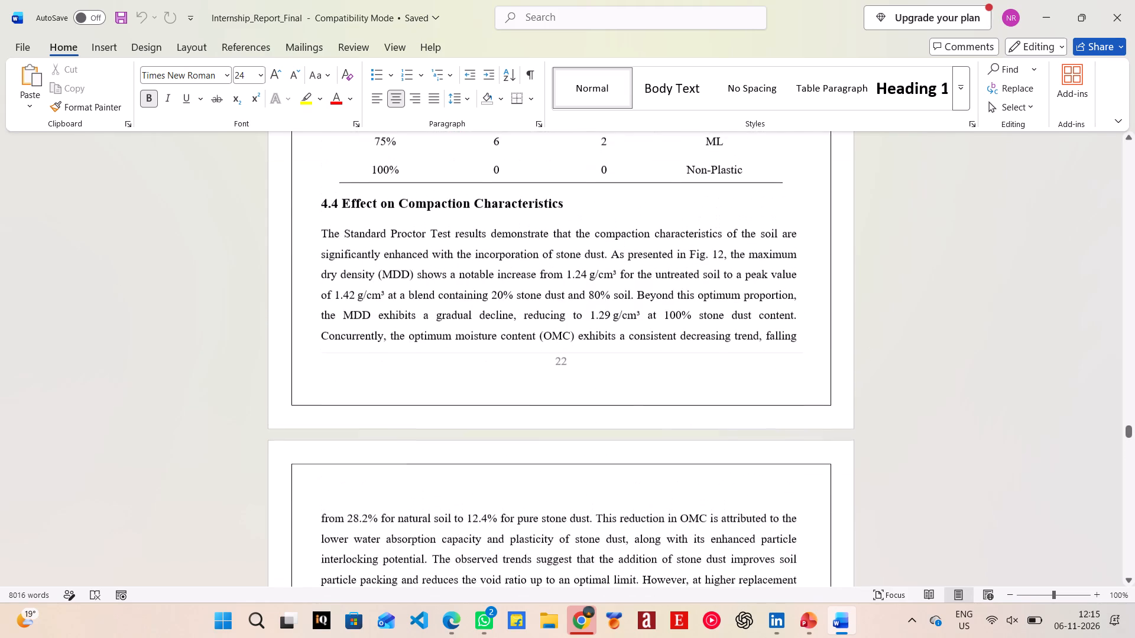
scroll(868, 349, up, 4)
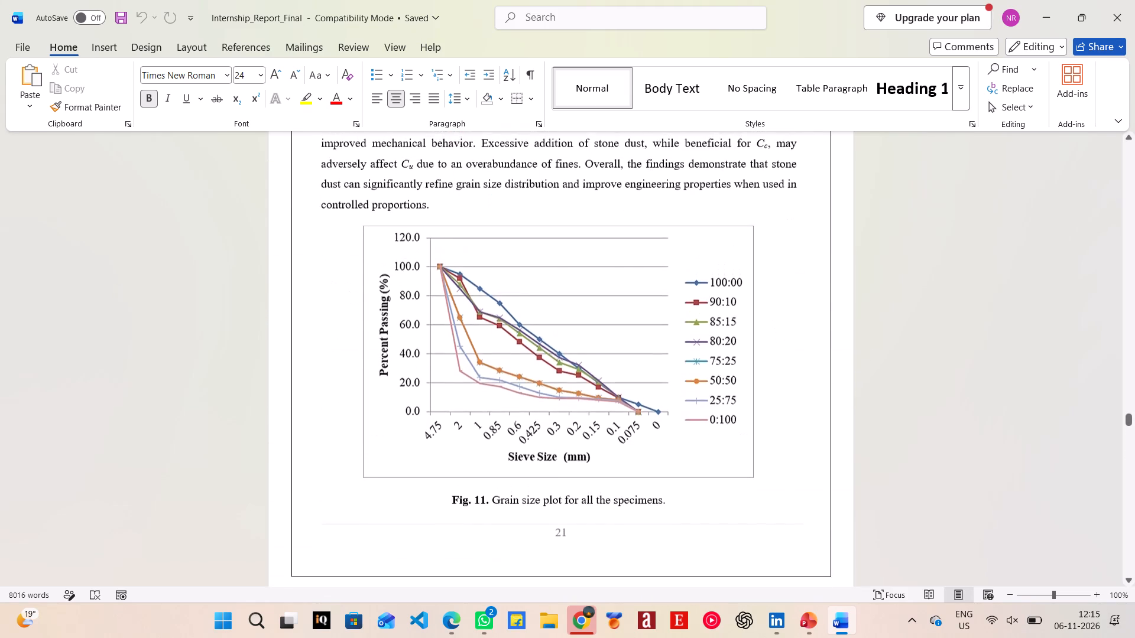
scroll(868, 349, up, 3)
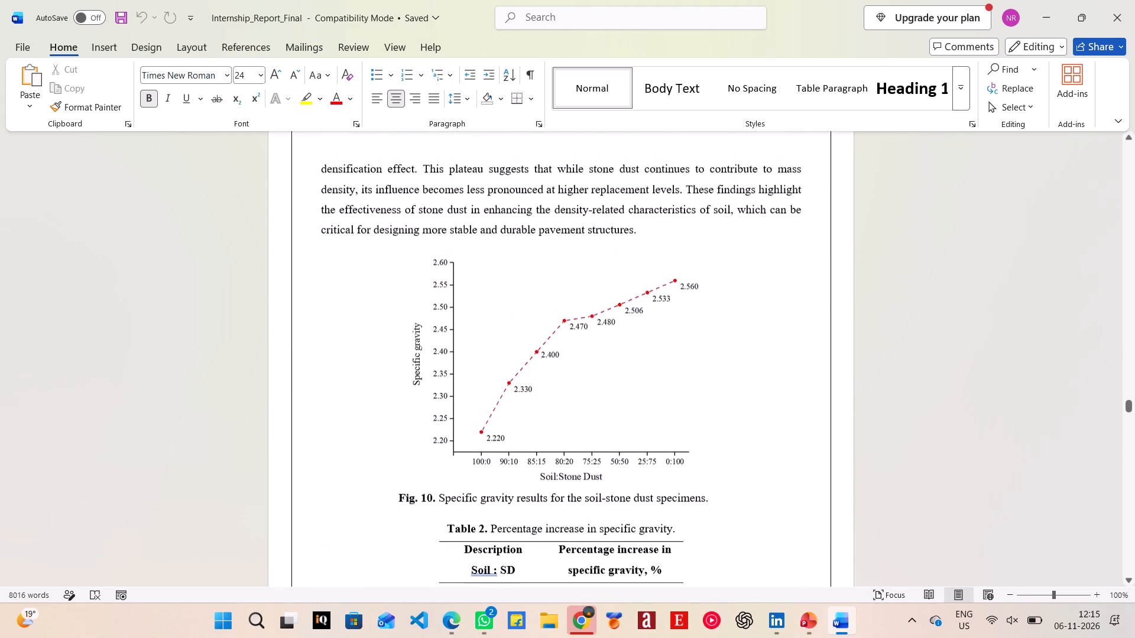
scroll(868, 349, down, 1)
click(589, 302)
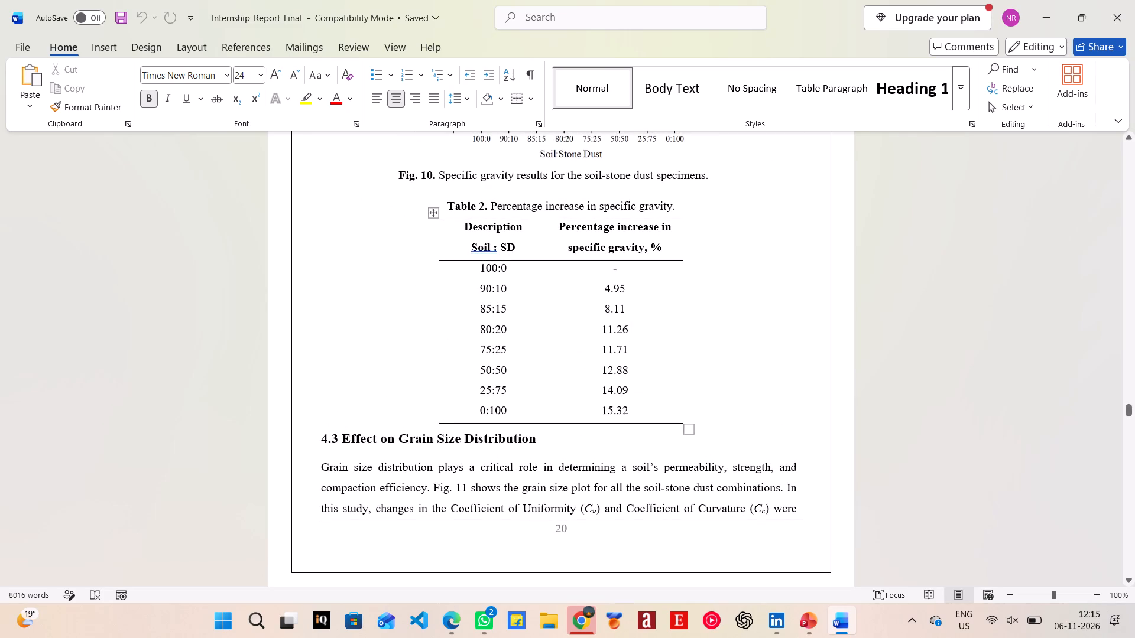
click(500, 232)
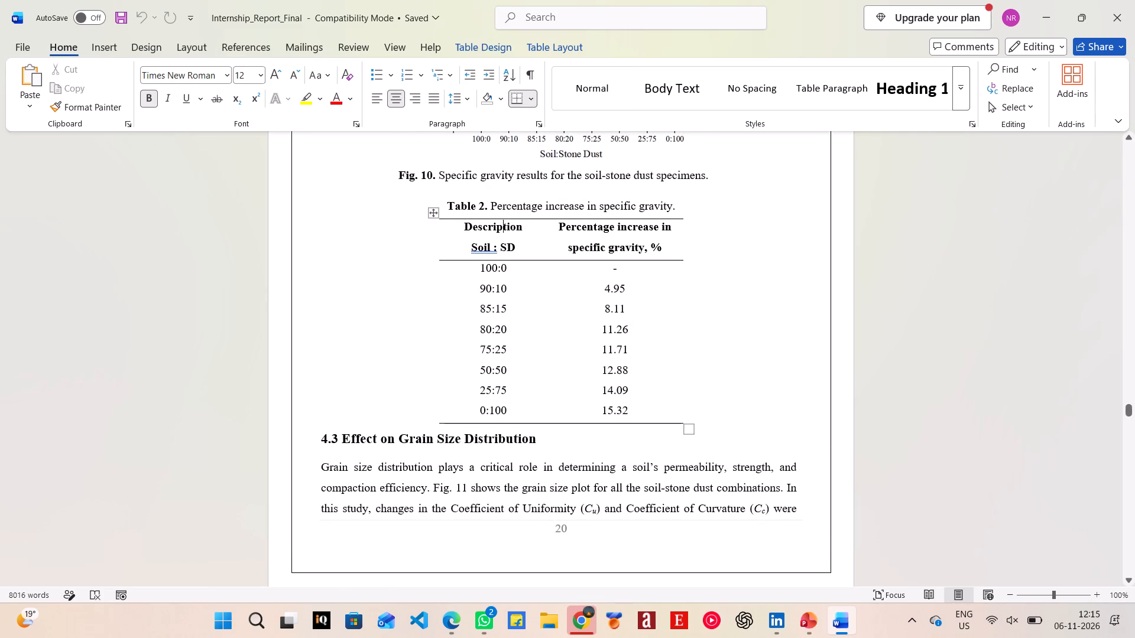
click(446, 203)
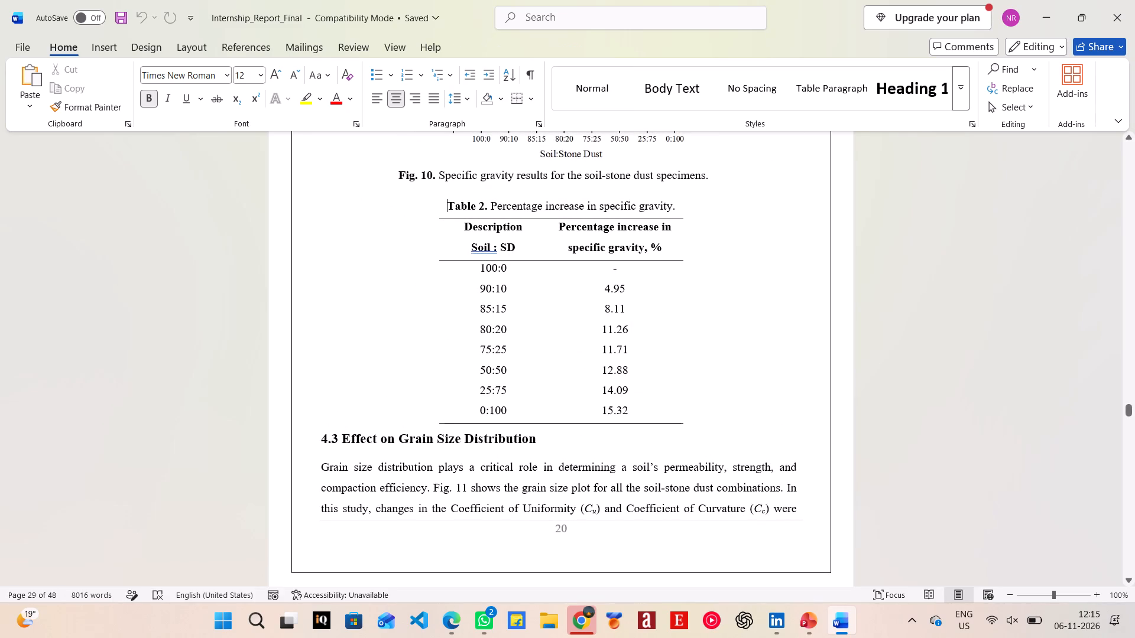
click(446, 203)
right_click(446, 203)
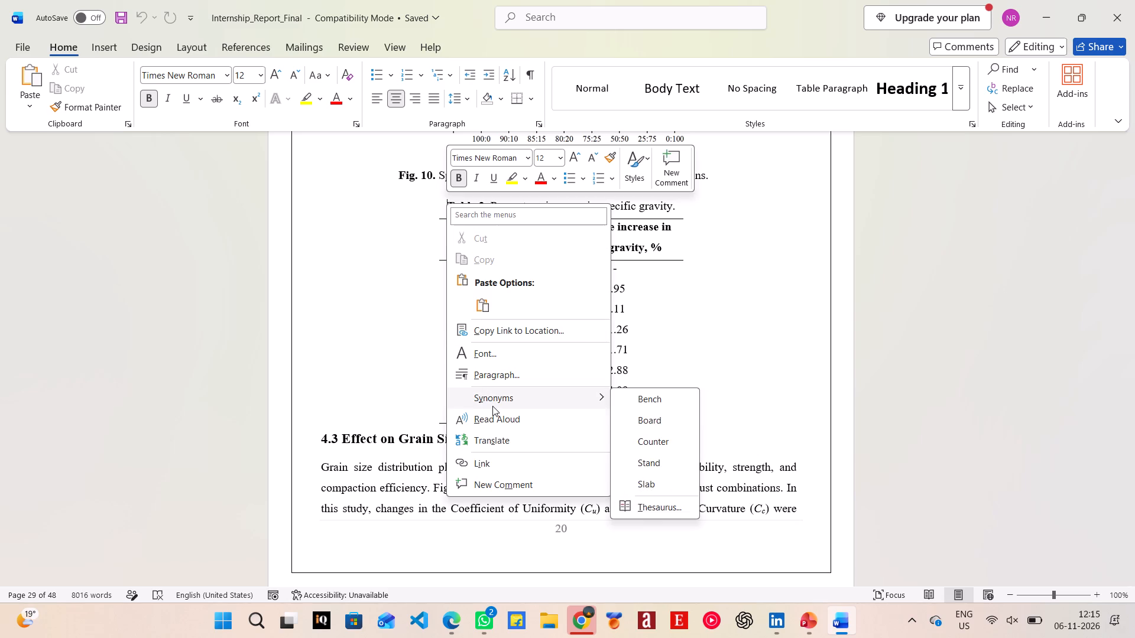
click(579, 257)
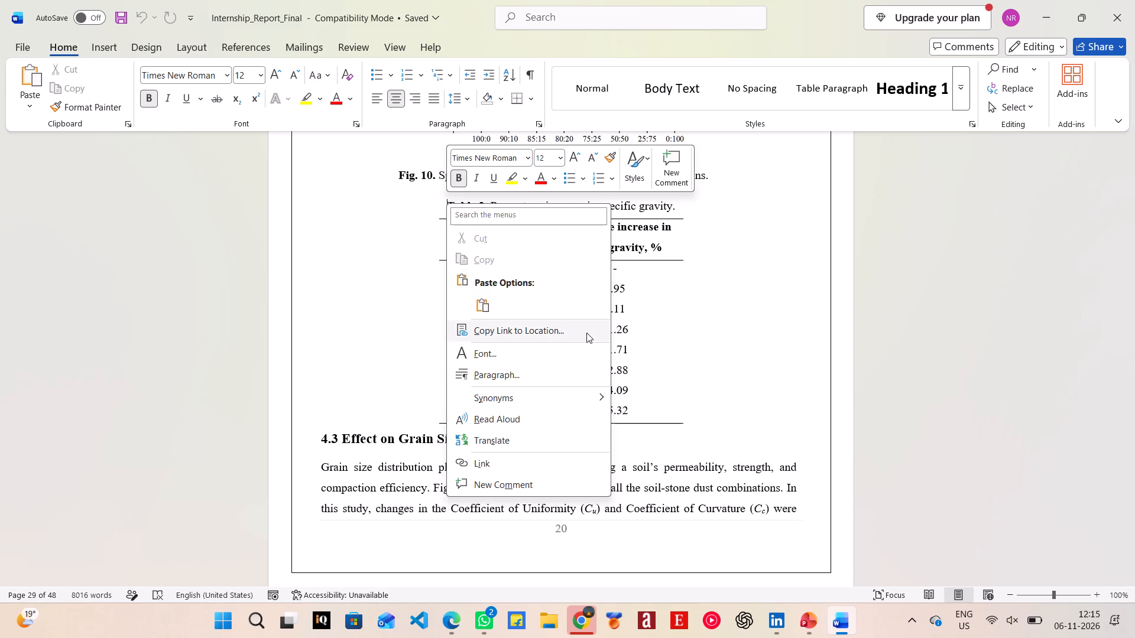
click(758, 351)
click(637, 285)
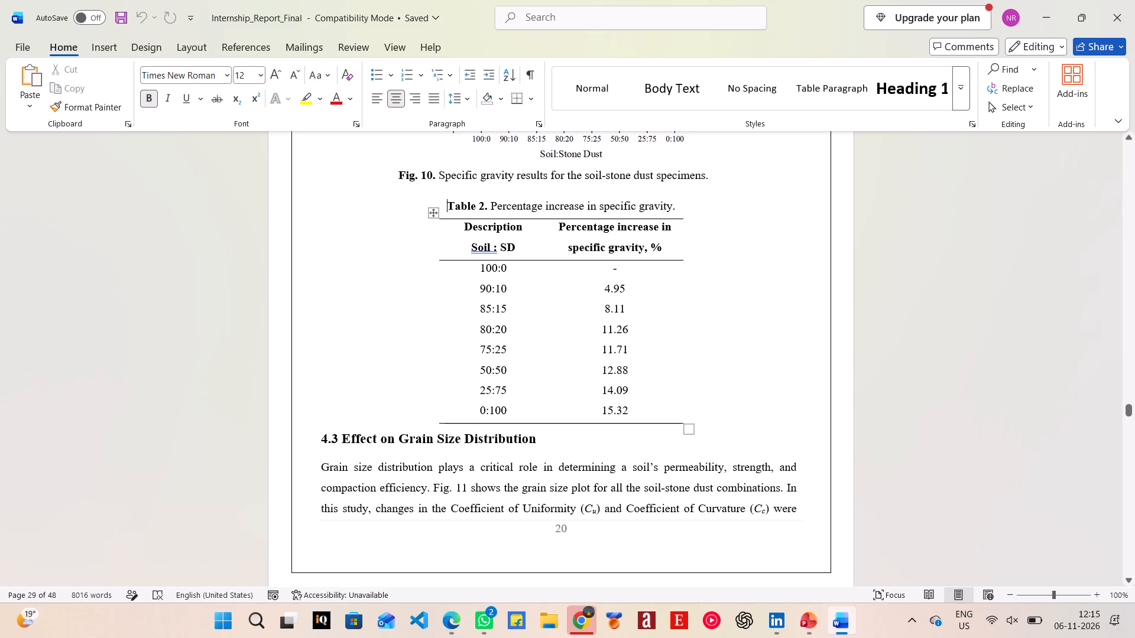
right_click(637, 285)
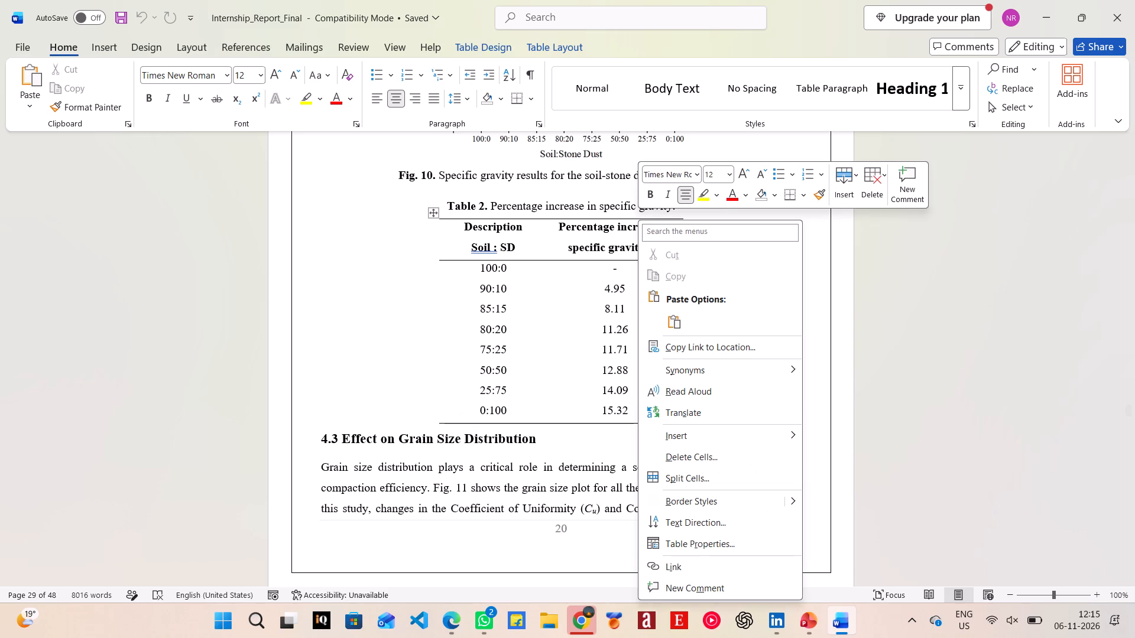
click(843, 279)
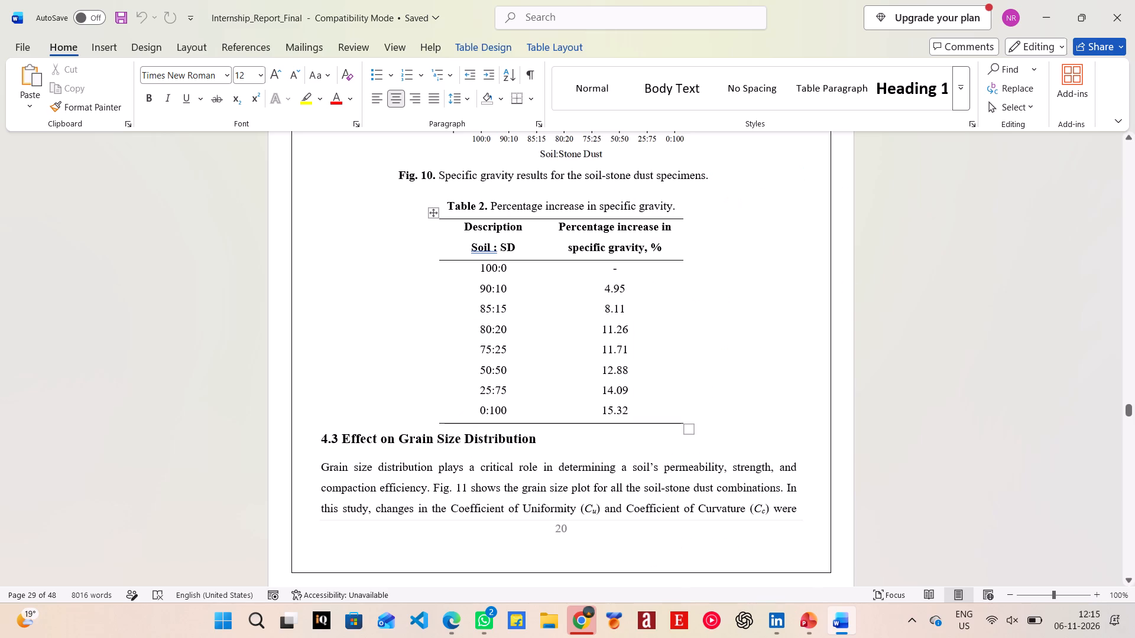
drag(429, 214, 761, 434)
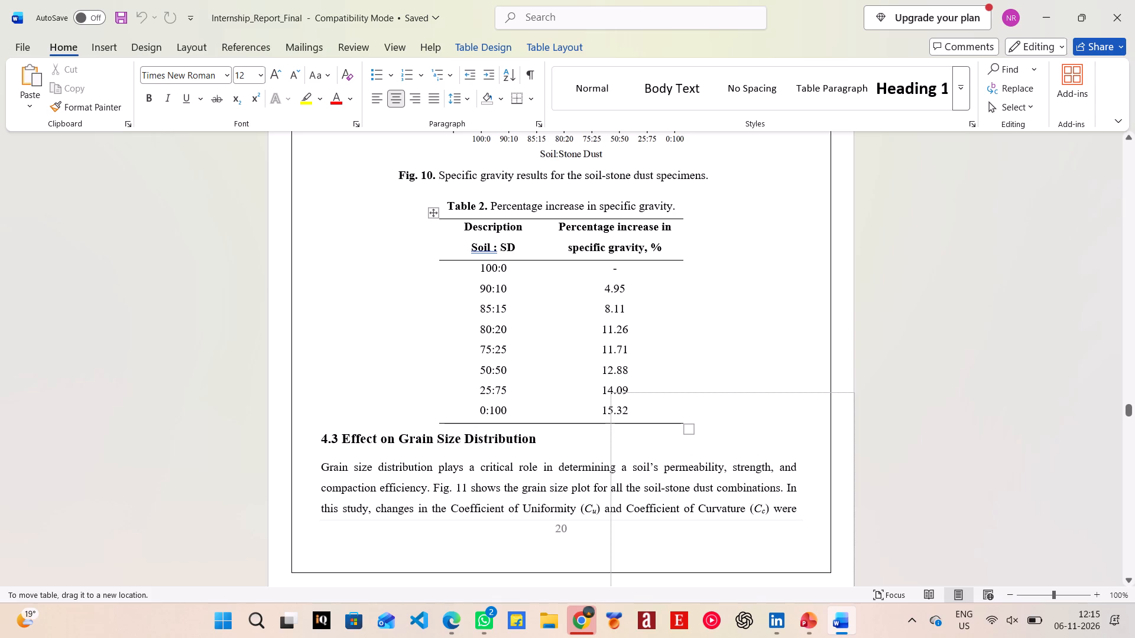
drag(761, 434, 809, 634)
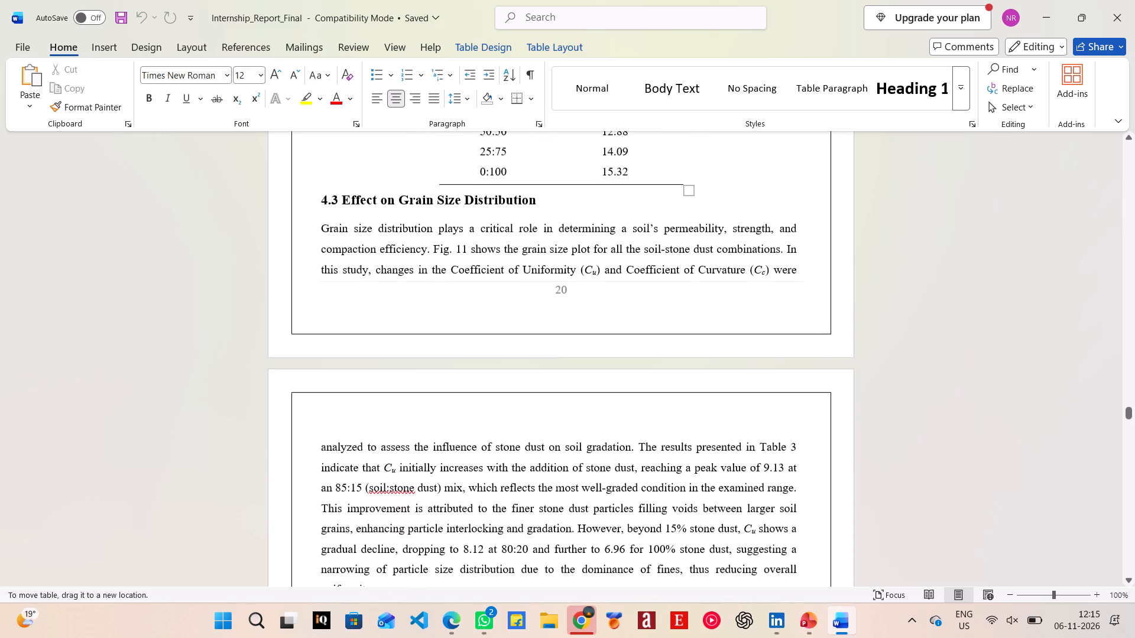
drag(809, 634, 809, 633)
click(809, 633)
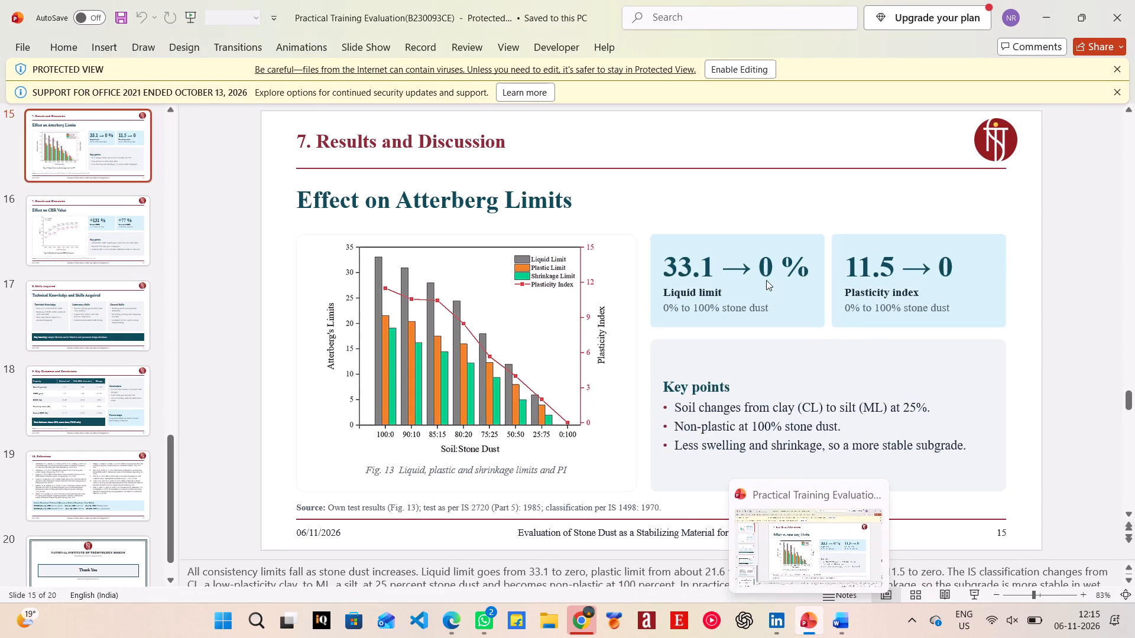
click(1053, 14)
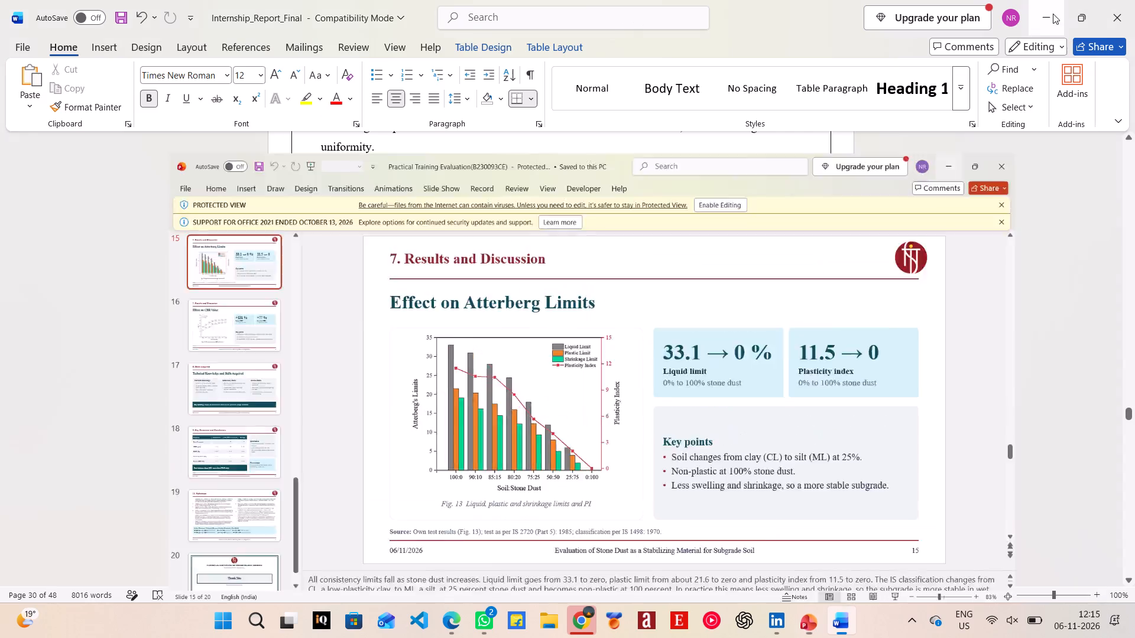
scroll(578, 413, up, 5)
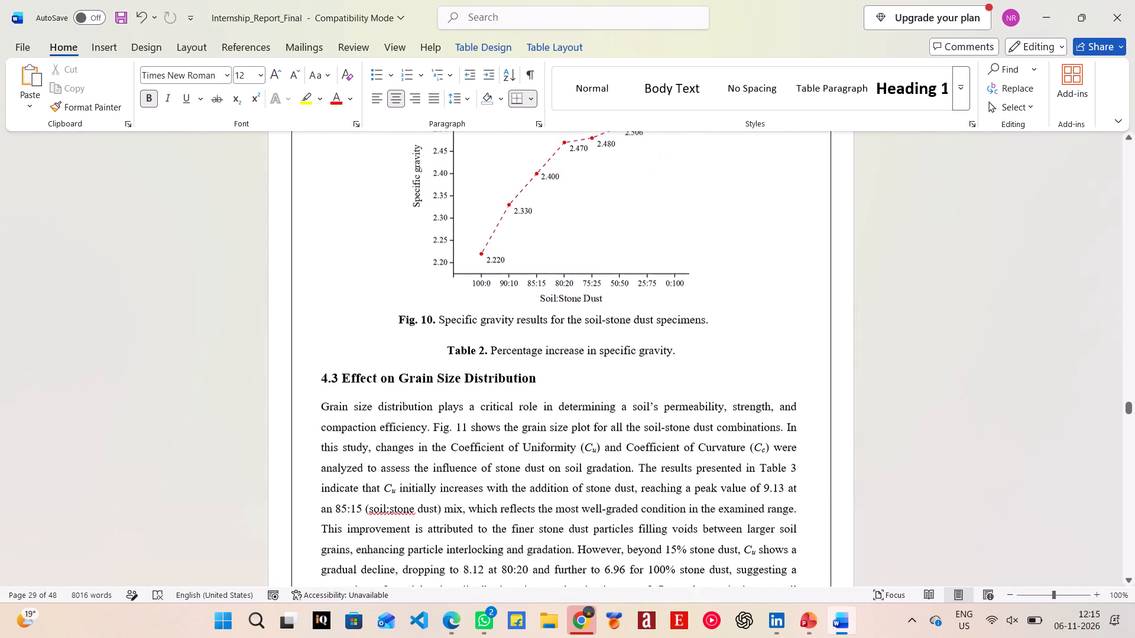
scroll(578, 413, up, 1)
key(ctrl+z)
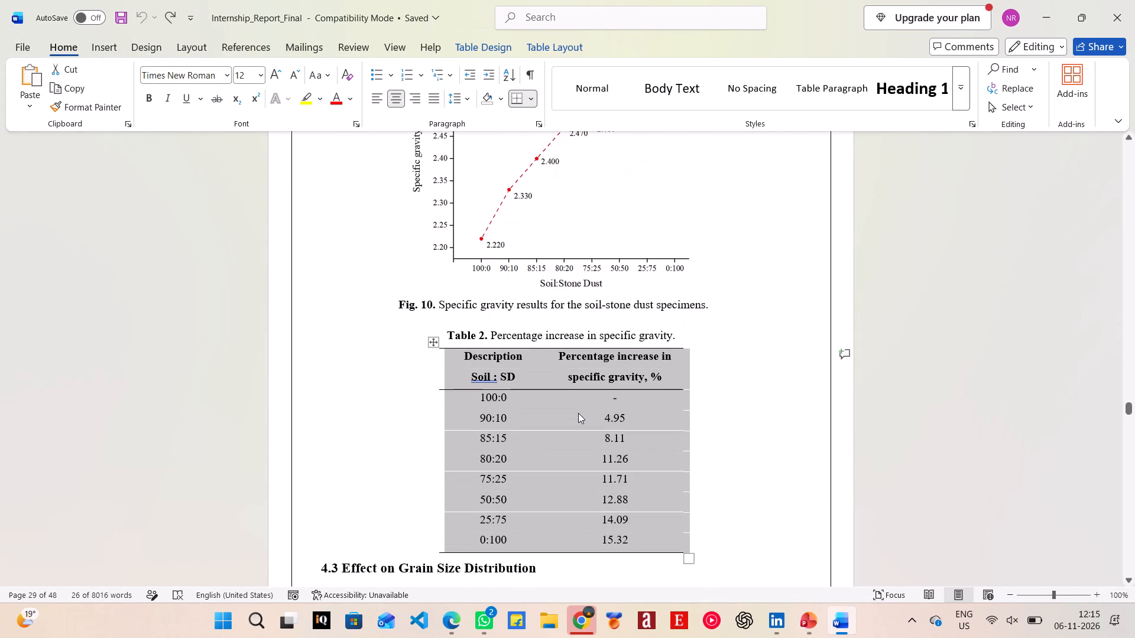
Copy Table 2, percentage increase in specific gravity, from the Word report and paste it into the Results and discussion slide in Google Slides.
key(ctrl+c)
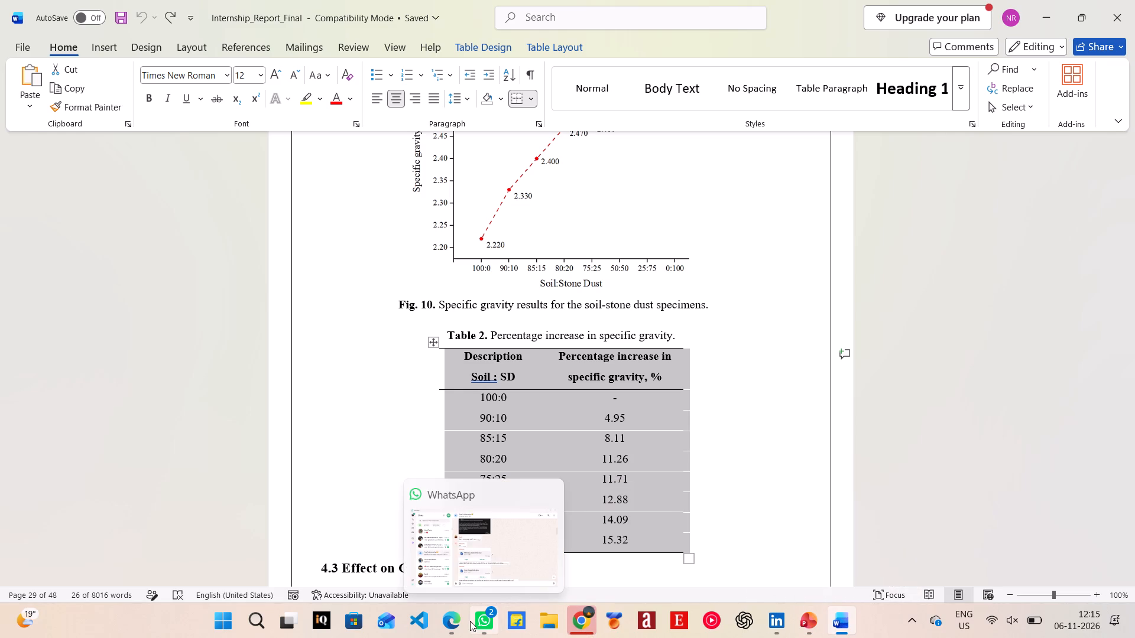
click(455, 583)
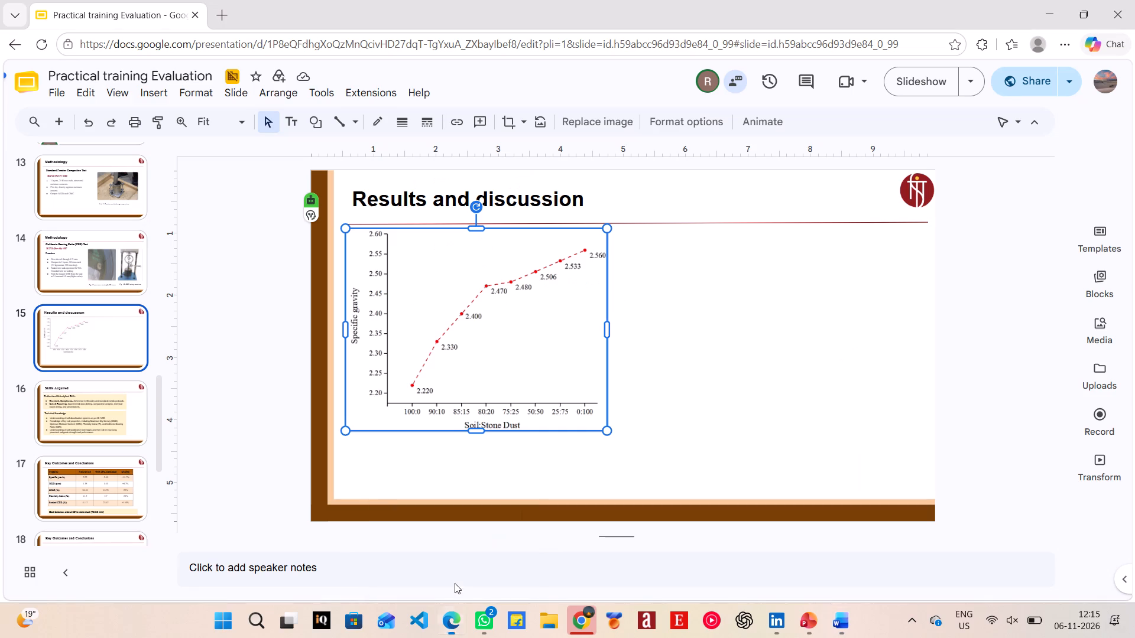
click(683, 351)
key(ctrl+v)
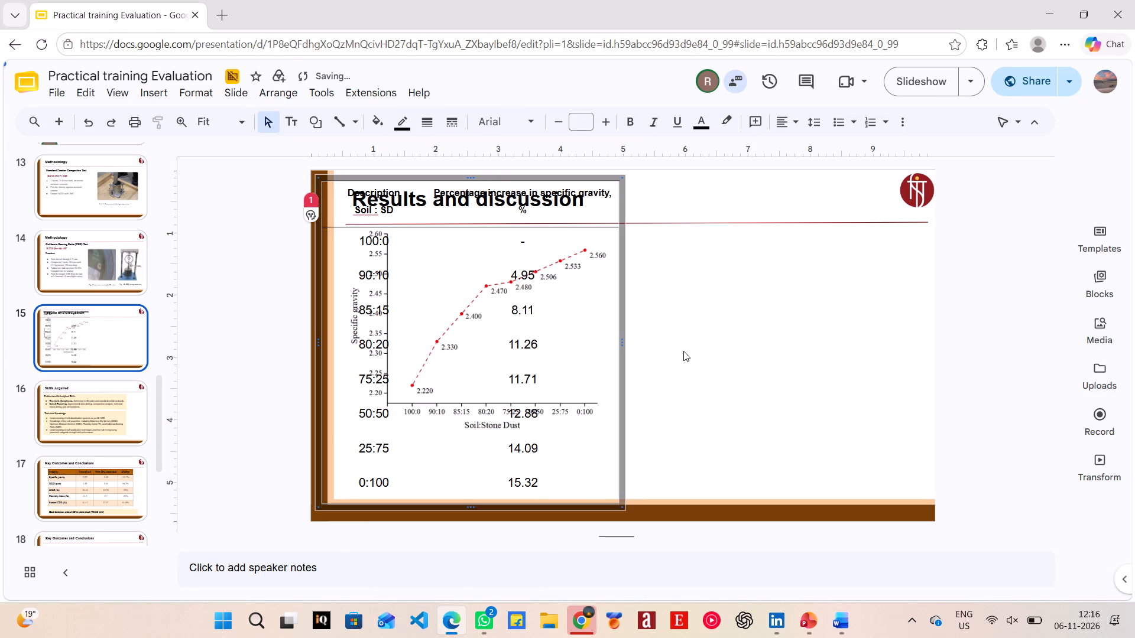
Move the pasted table off the chart to the empty area beside it, with its top near the title line.
drag(508, 341, 685, 377)
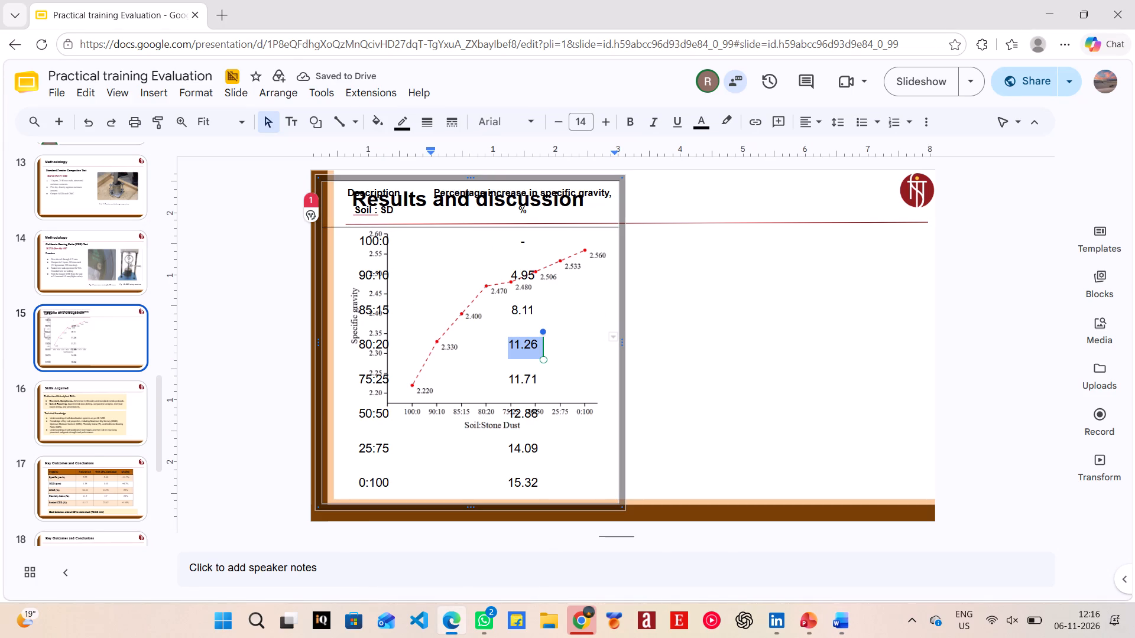
drag(335, 196, 434, 240)
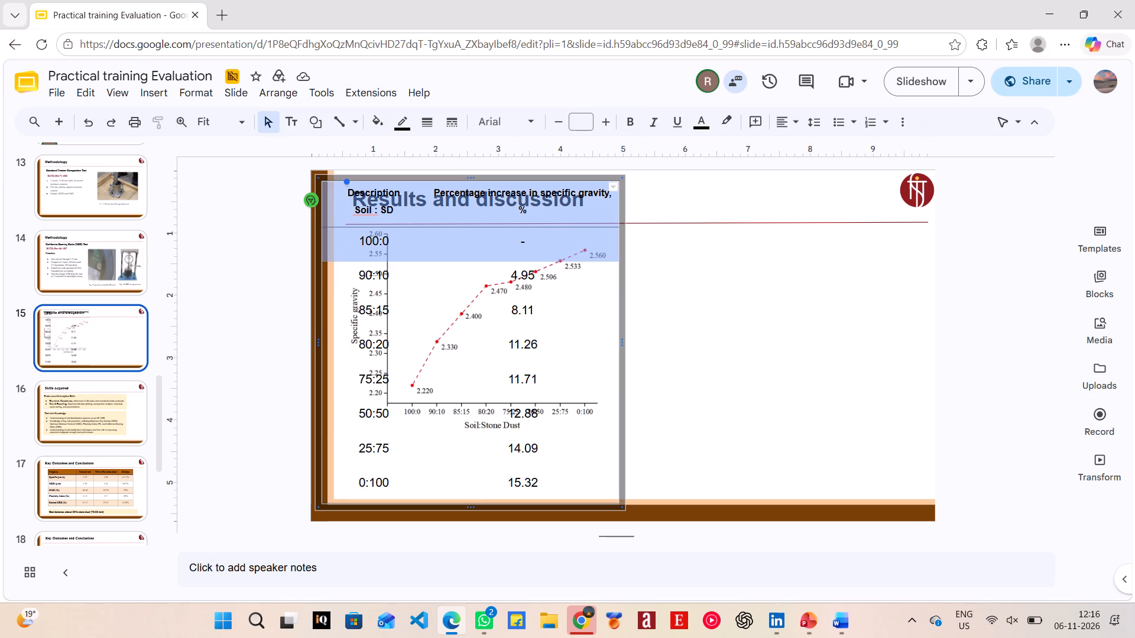
drag(434, 240, 524, 502)
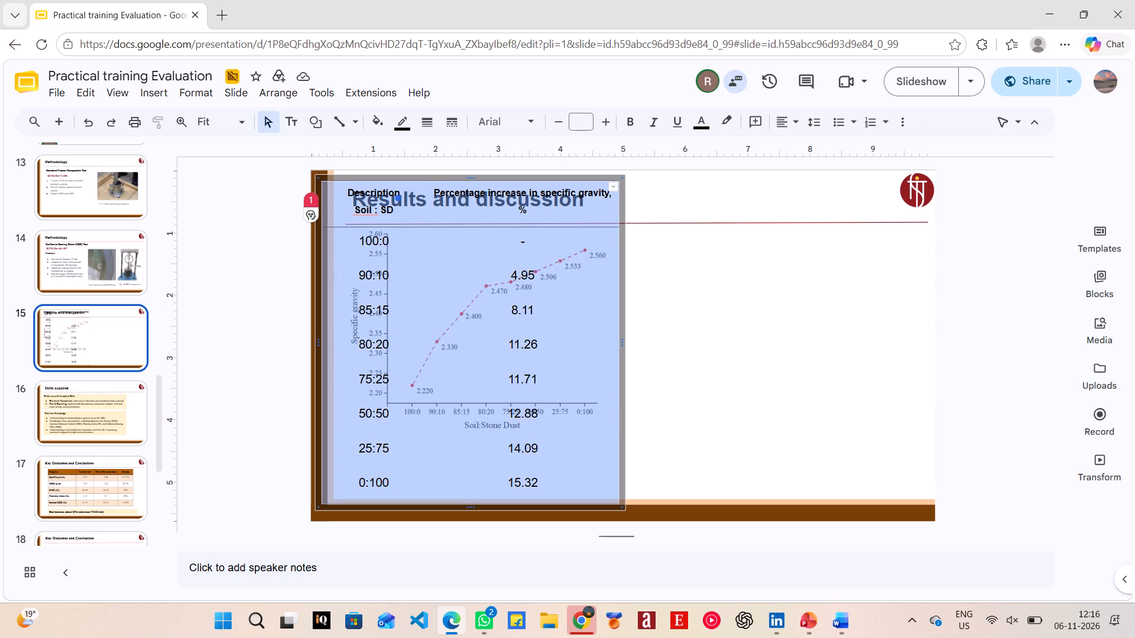
drag(336, 184, 620, 268)
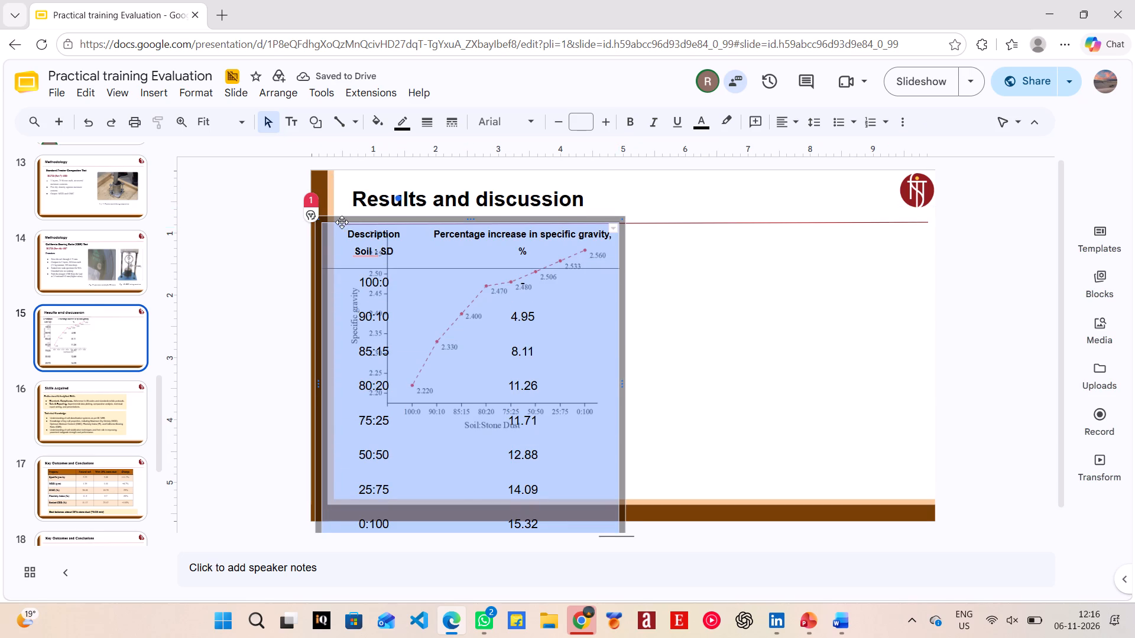
drag(342, 222, 618, 215)
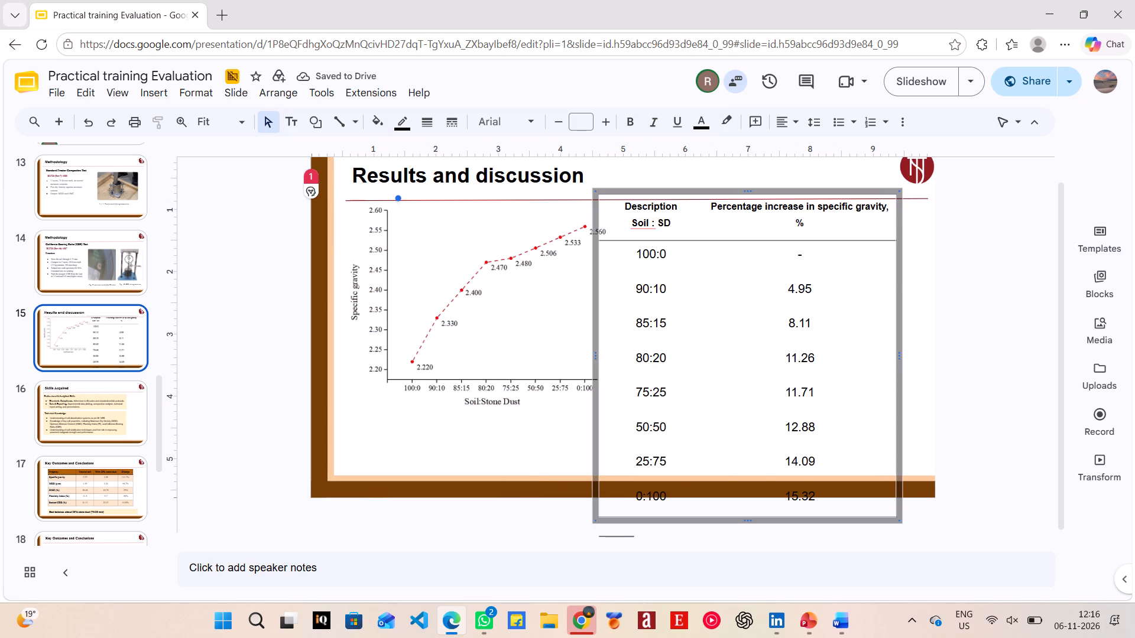
drag(900, 517, 928, 529)
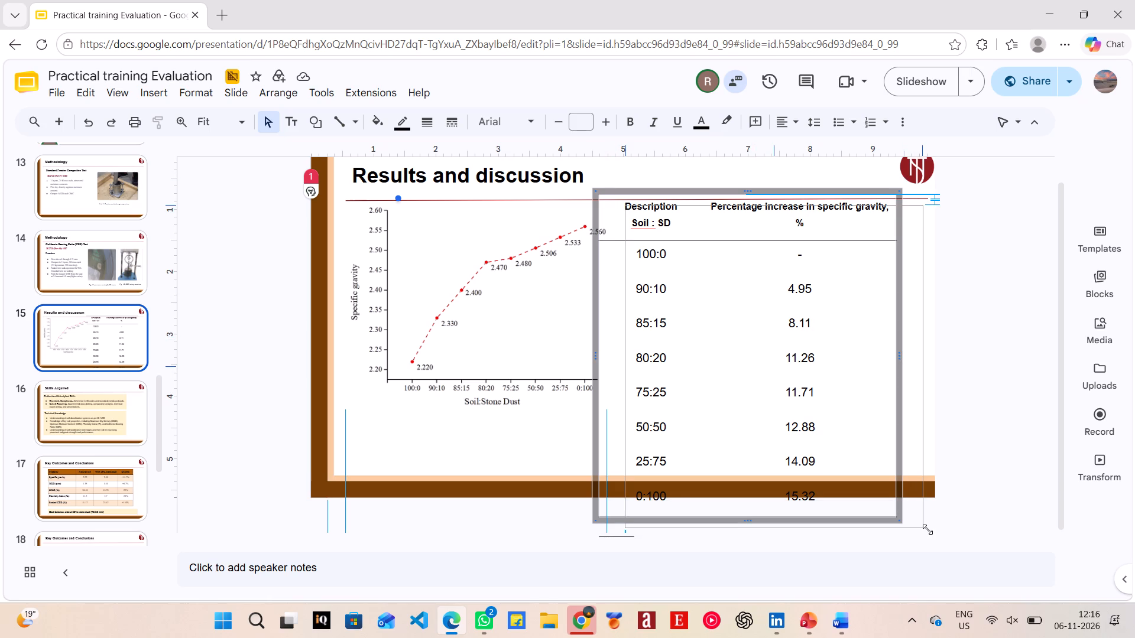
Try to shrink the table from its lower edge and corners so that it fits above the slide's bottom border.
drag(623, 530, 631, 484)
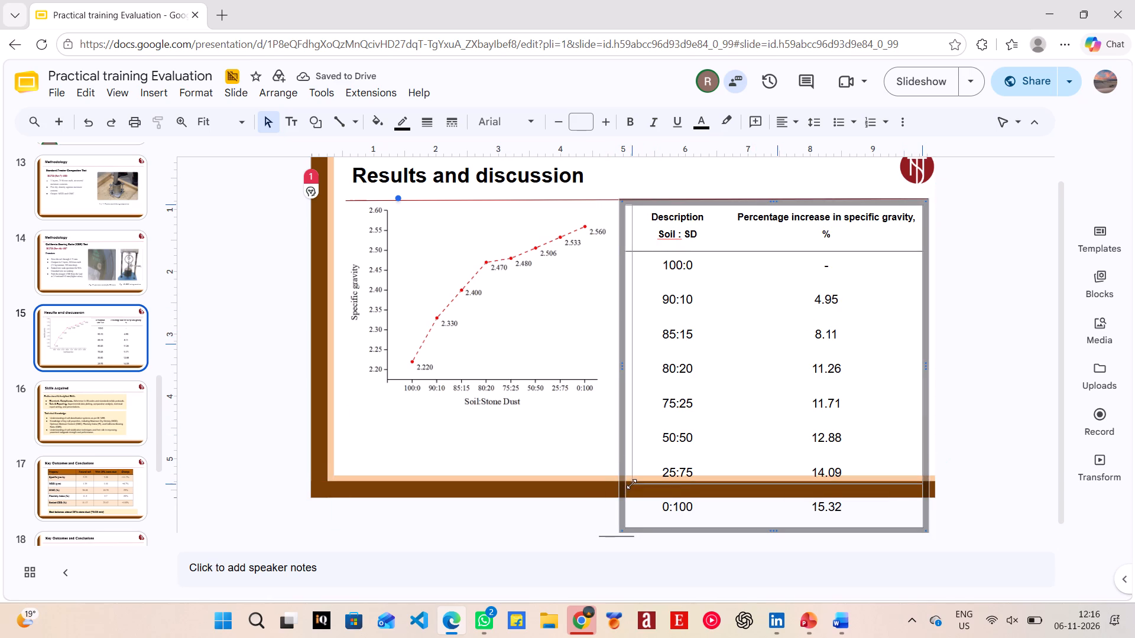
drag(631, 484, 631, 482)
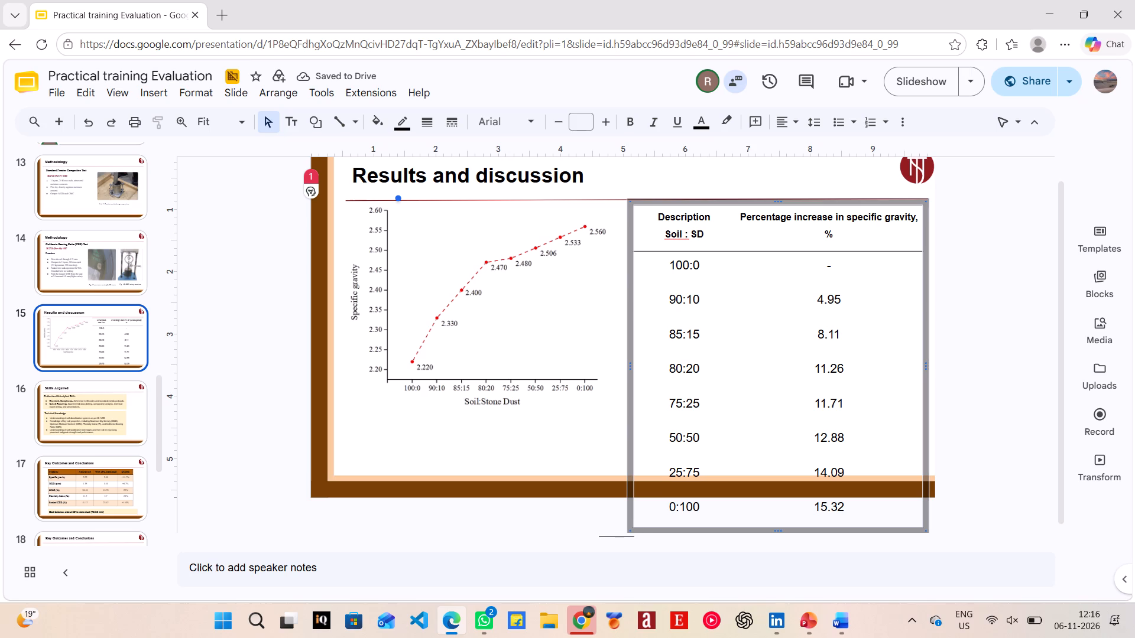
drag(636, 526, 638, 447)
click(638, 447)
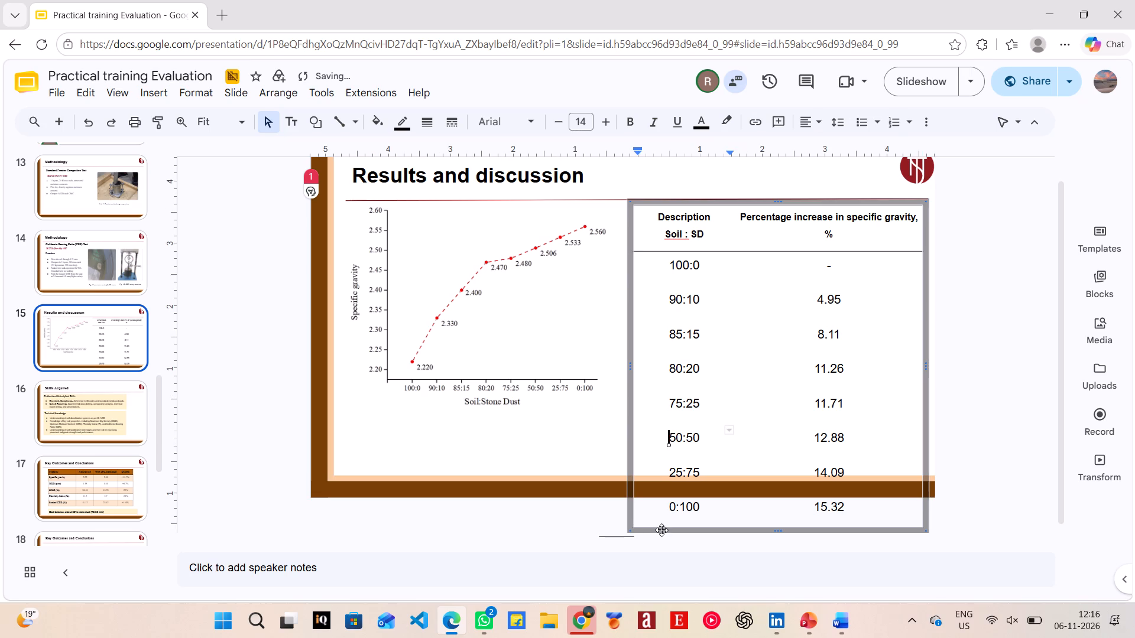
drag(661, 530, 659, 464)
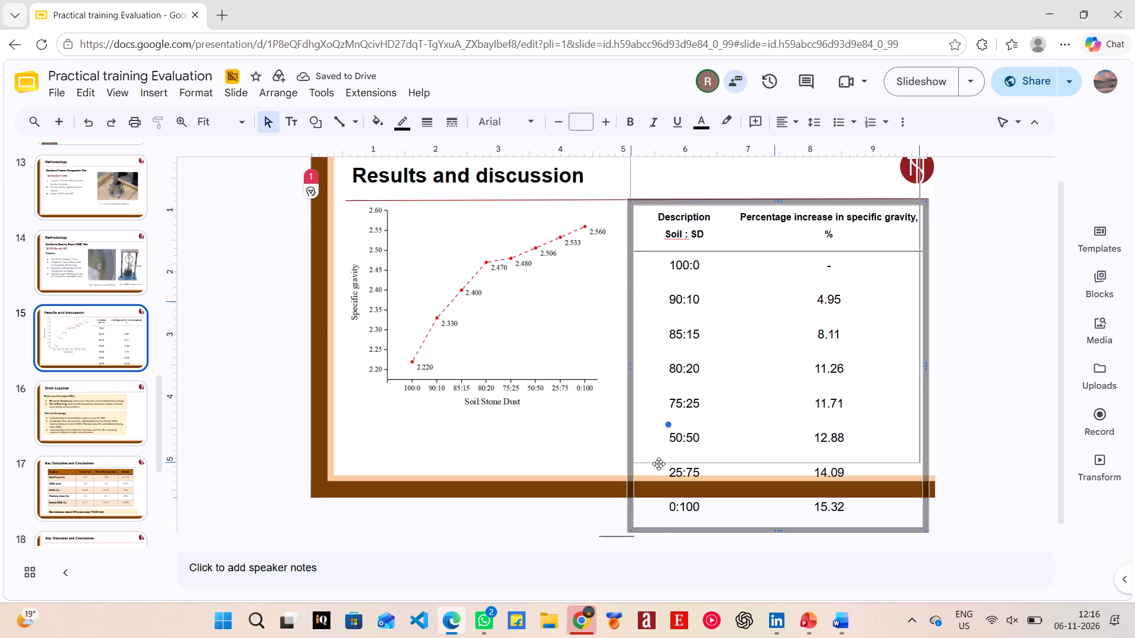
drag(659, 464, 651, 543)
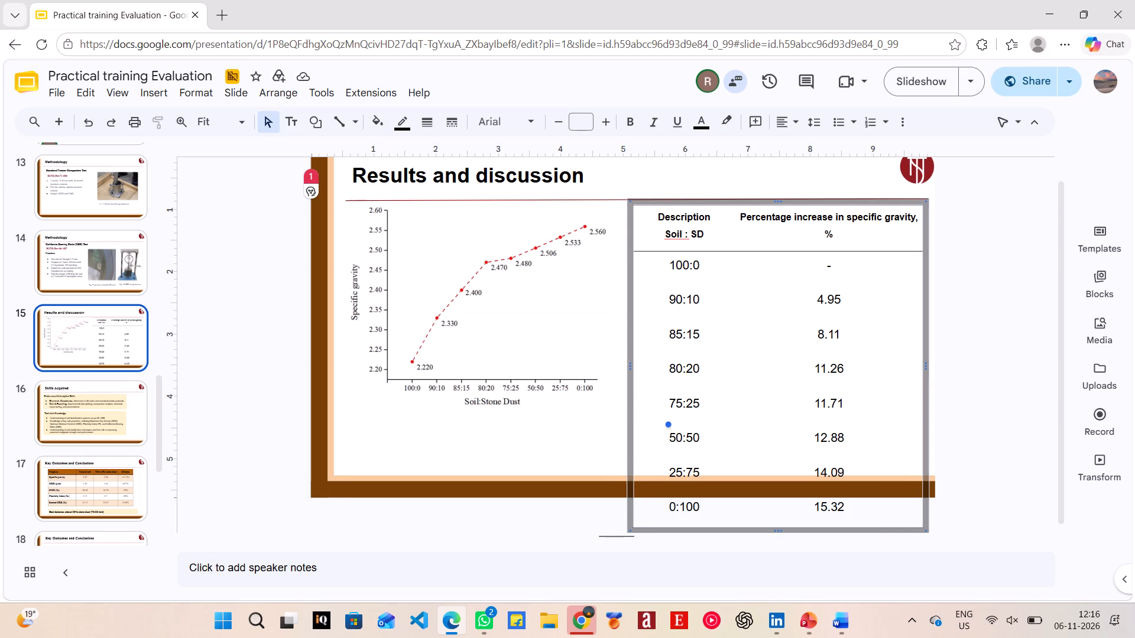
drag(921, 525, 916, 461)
Narrow the table to about two thirds of its width and place it beside the chart, clear of the slide's outer edge.
drag(629, 202, 771, 265)
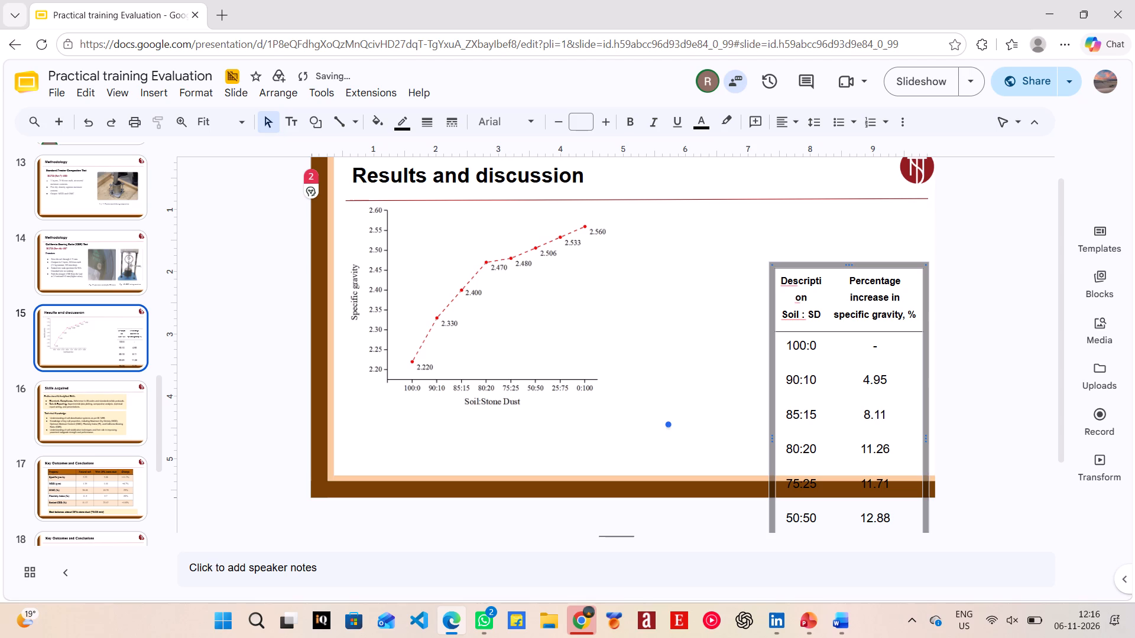
drag(770, 269, 695, 178)
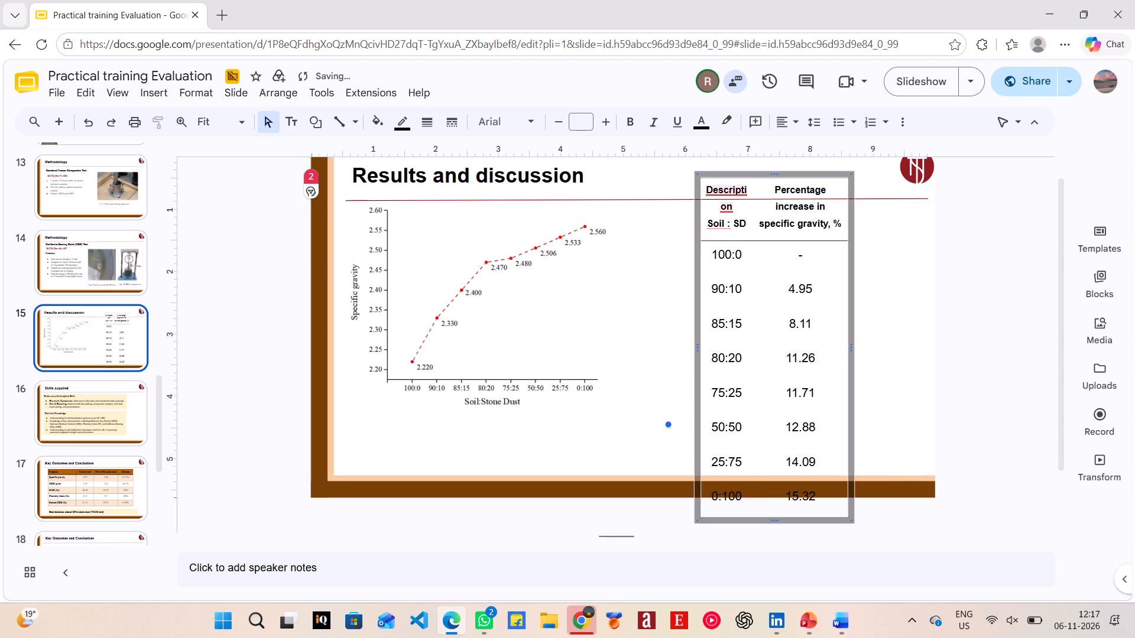
drag(852, 175, 902, 178)
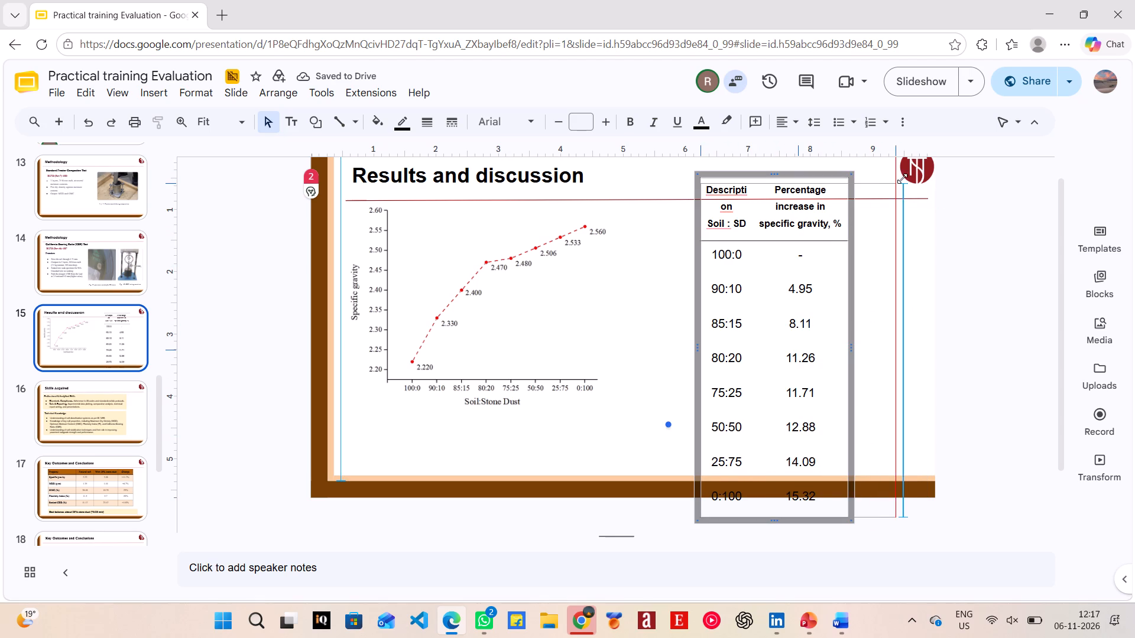
drag(902, 178, 906, 178)
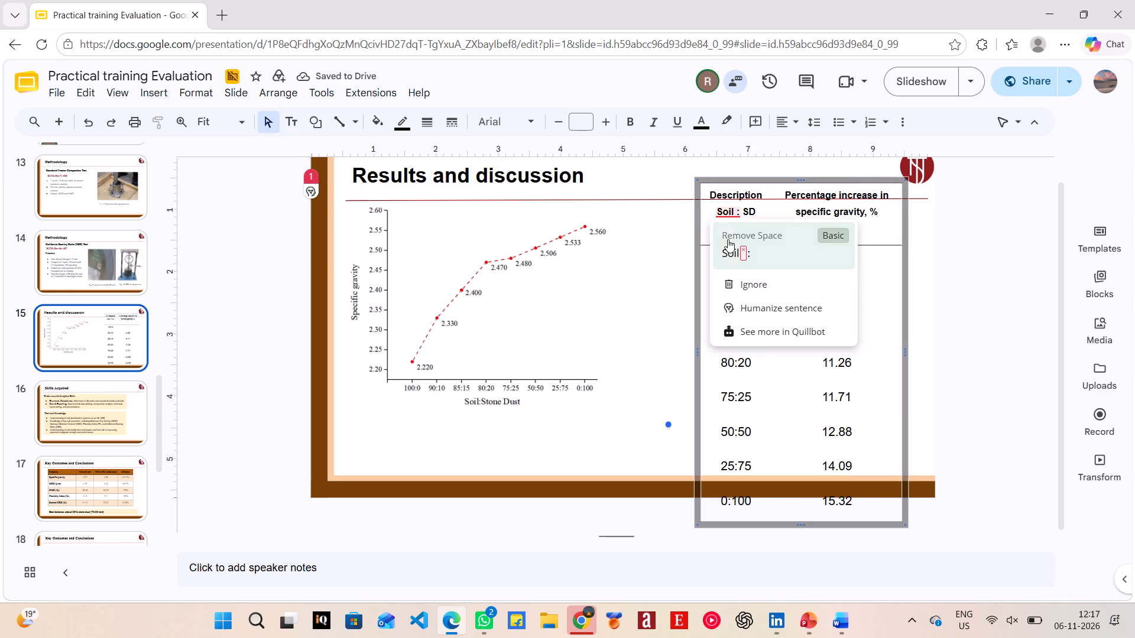
Accept the spelling suggestion that removes the space before the colon in the table's "Soil : SD" header.
click(732, 252)
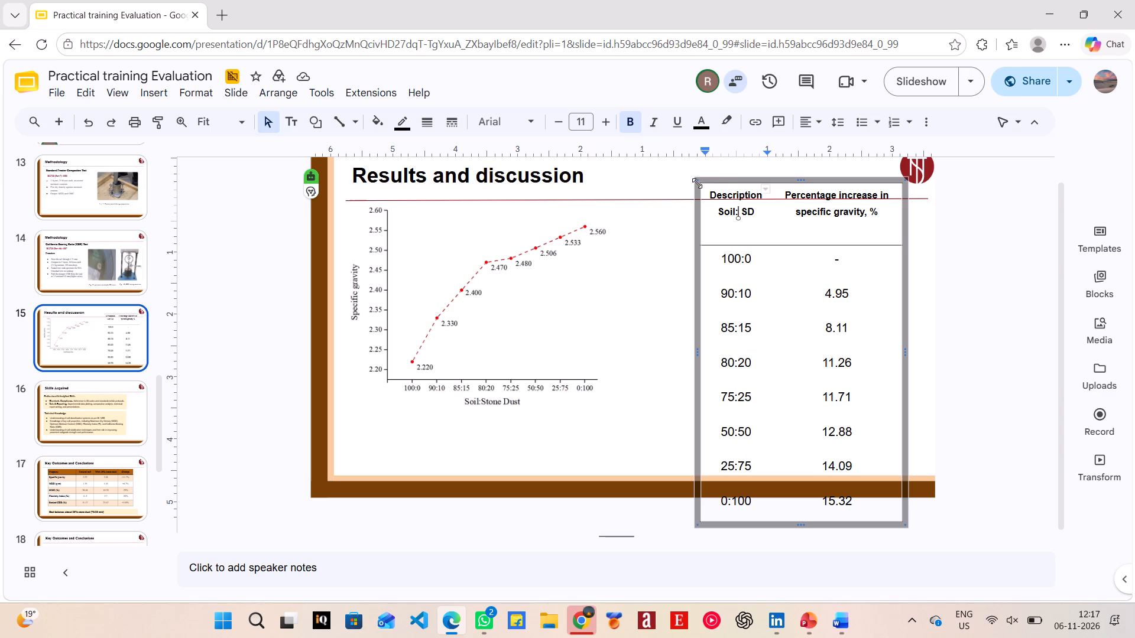
Widen the table toward the chart and lower its top edge to just below the title line.
drag(698, 183, 666, 213)
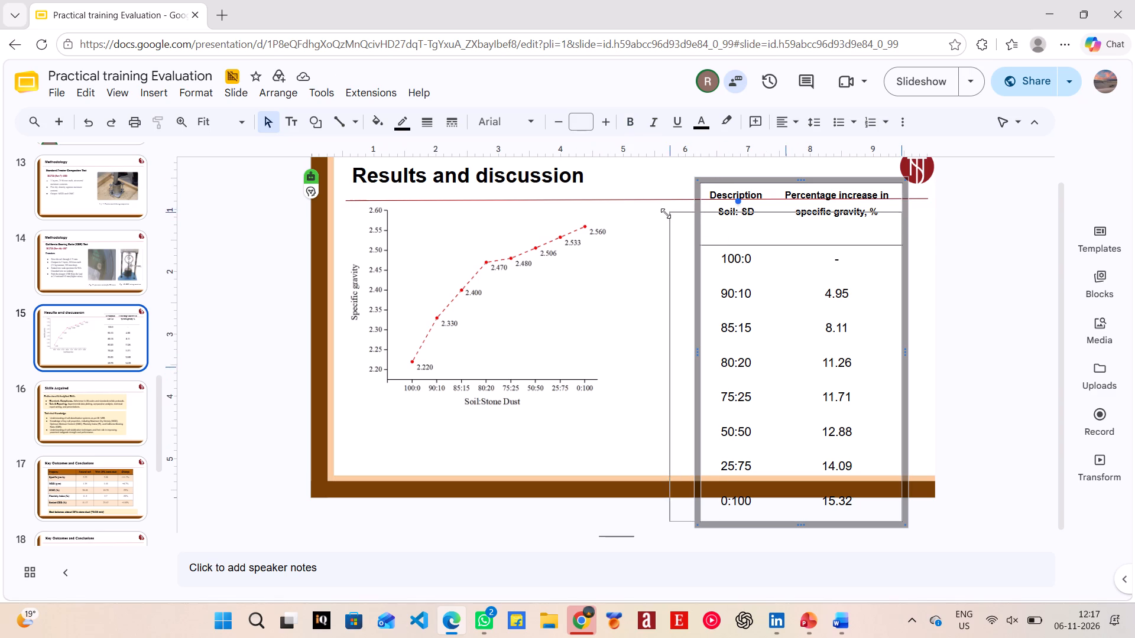
drag(666, 213, 656, 209)
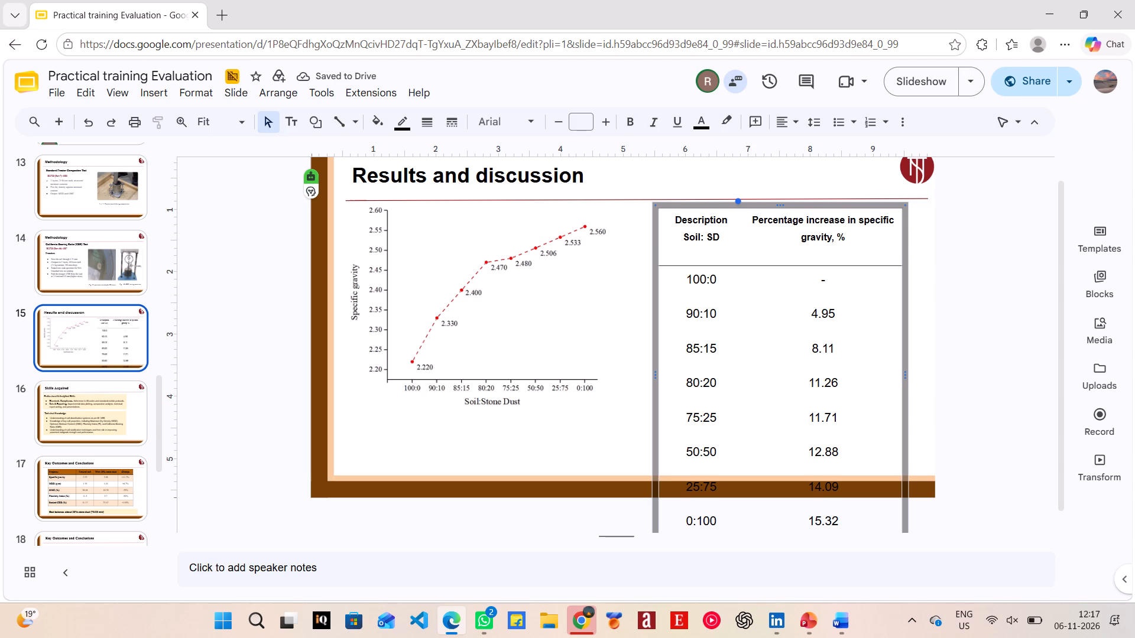
Set the line spacing of all the table's data rows, from 100:0 to 0:100, to 1.15.
drag(683, 276, 912, 538)
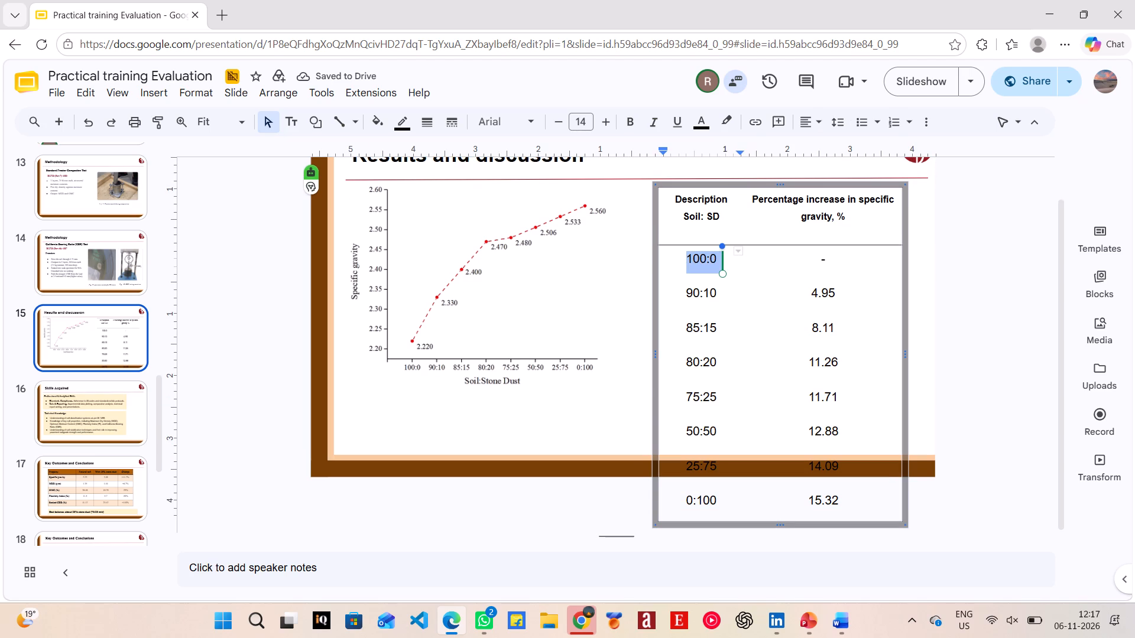
drag(672, 256, 829, 434)
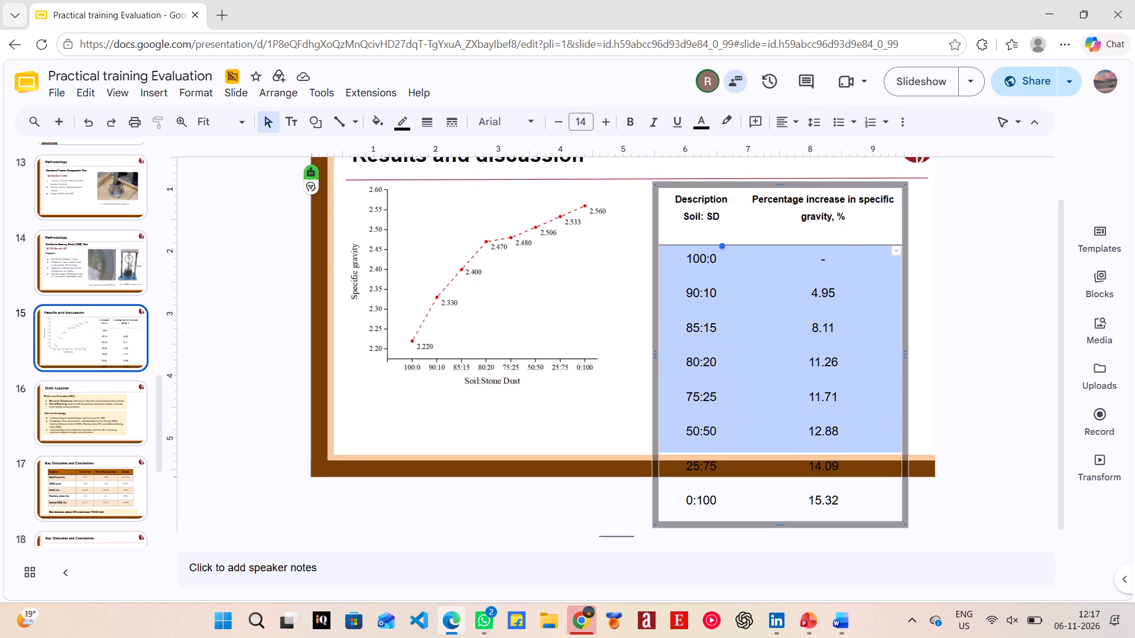
drag(829, 434, 884, 506)
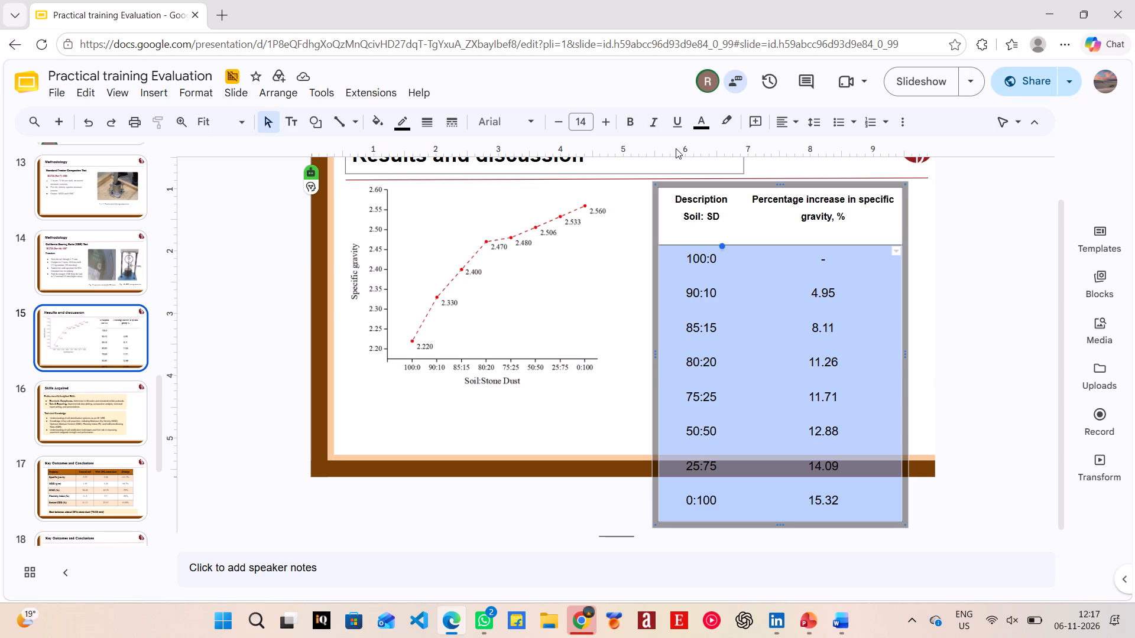
click(790, 122)
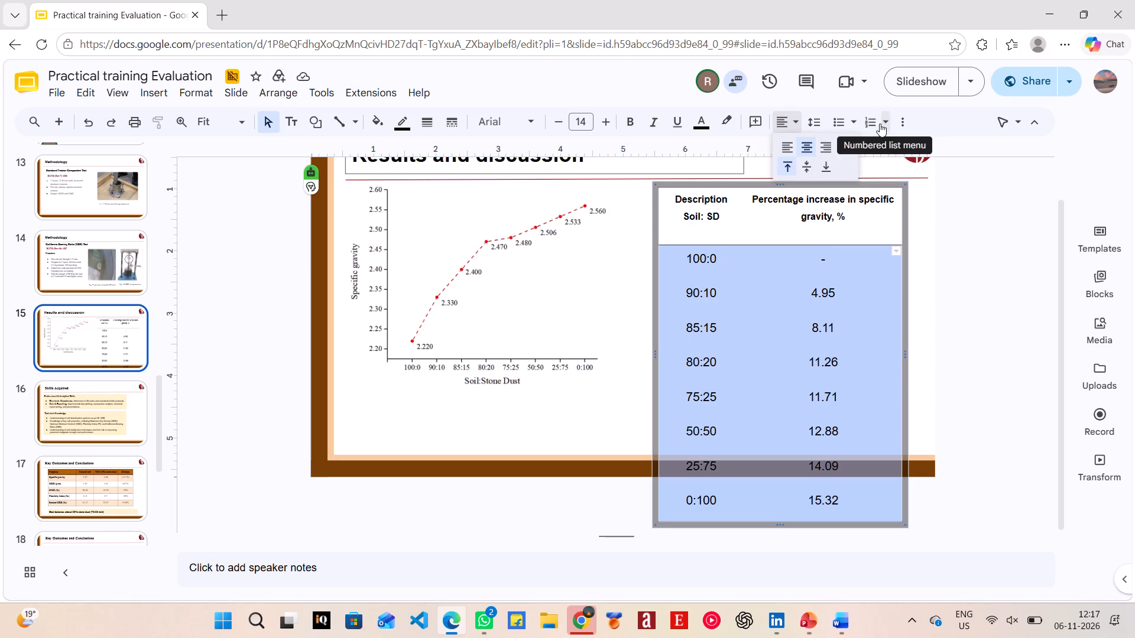
click(815, 126)
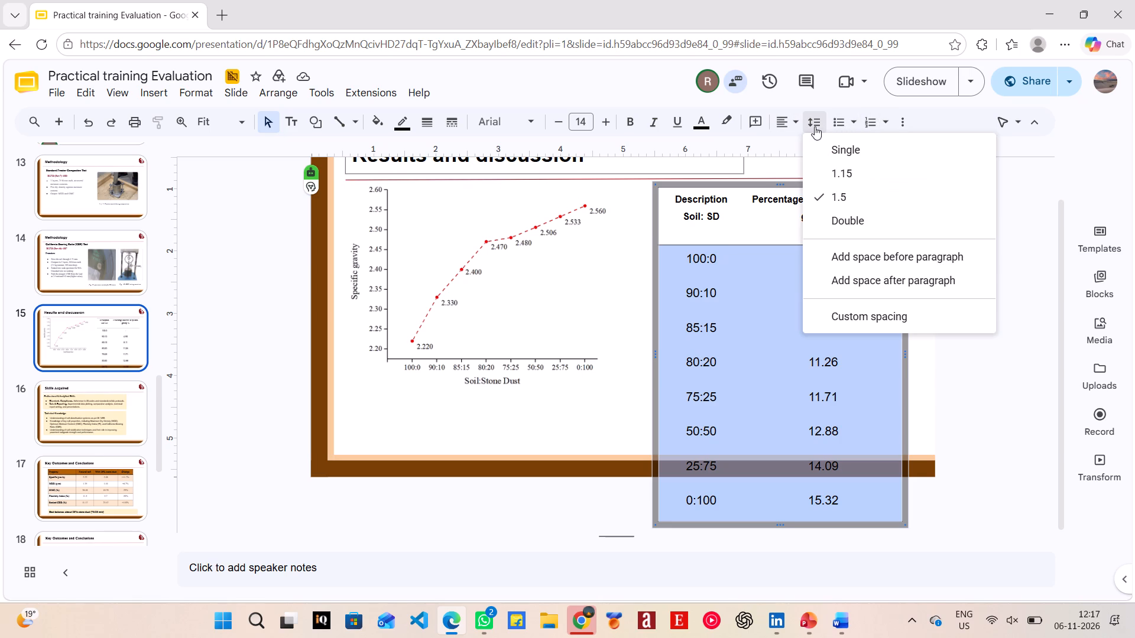
click(829, 174)
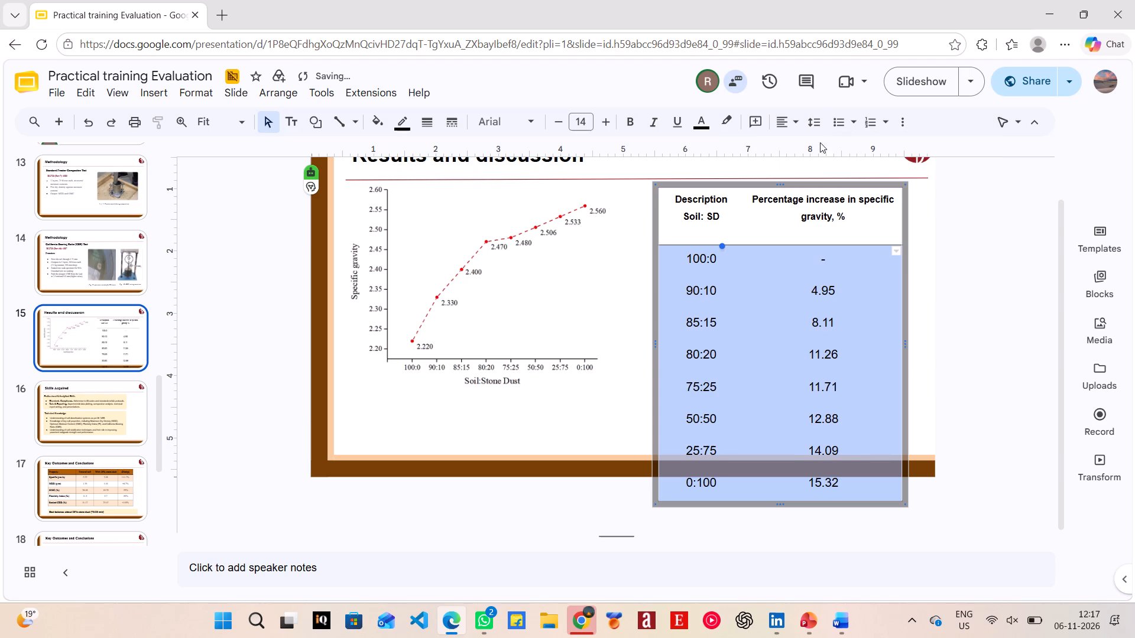
Apply a custom line spacing of 1 to the table's data rows, from 100:0 to 0:100.
click(816, 123)
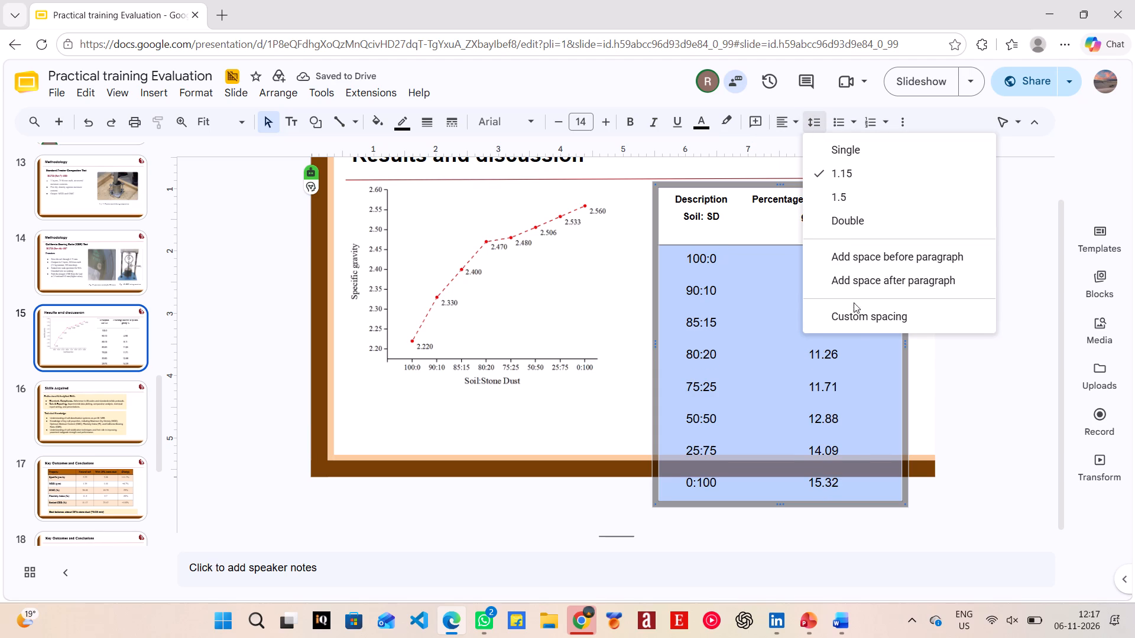
click(852, 322)
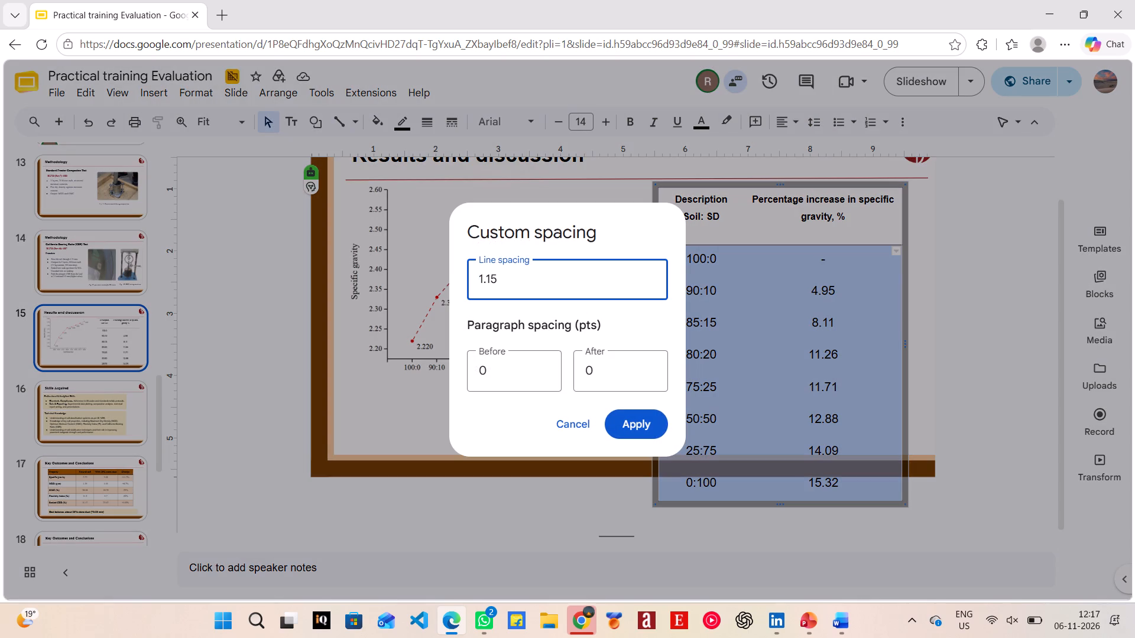
click(515, 281)
key(BackSpace)
key(BackSpace)
key(BackSpace)
click(631, 426)
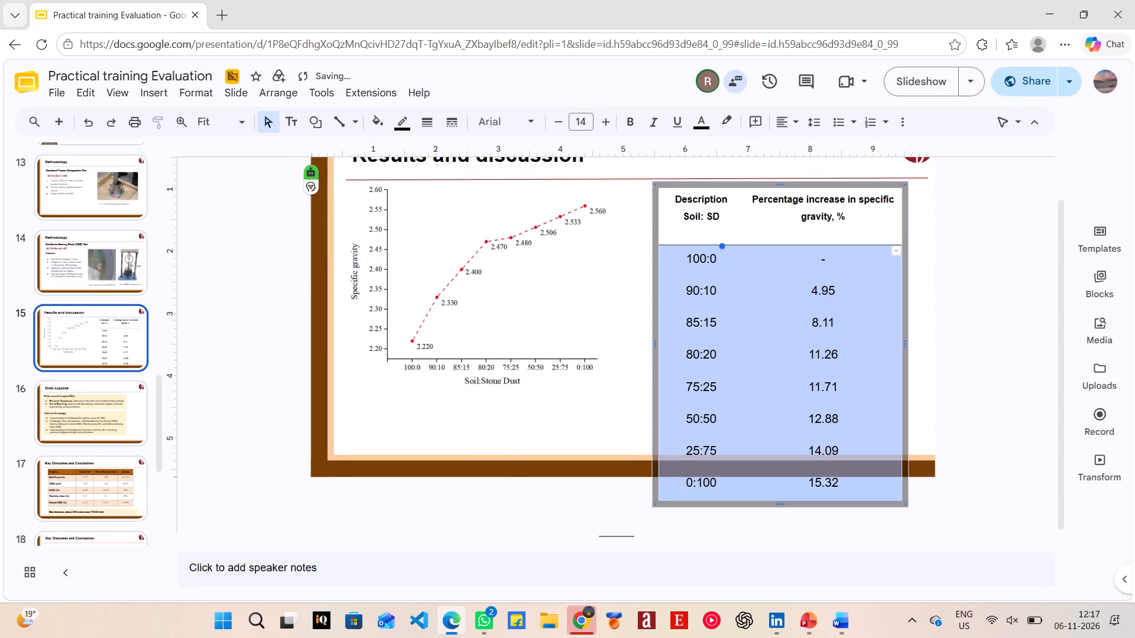
click(816, 118)
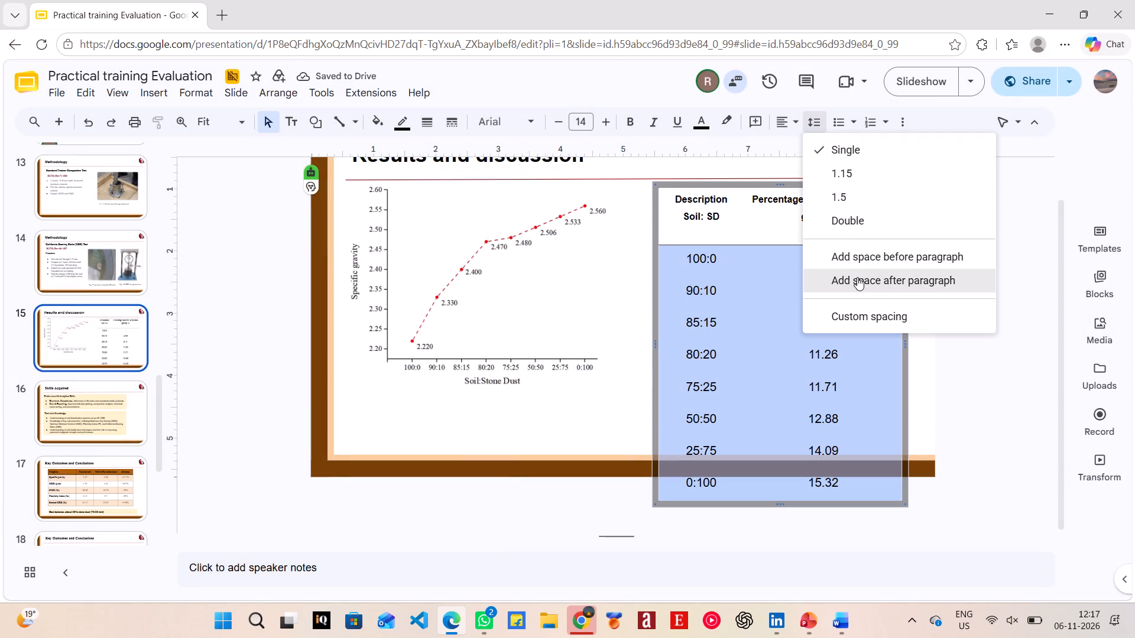
click(969, 418)
Move the table toward the chart, and resize it to end above the slide's bottom border and reach the title line's outer end.
click(834, 497)
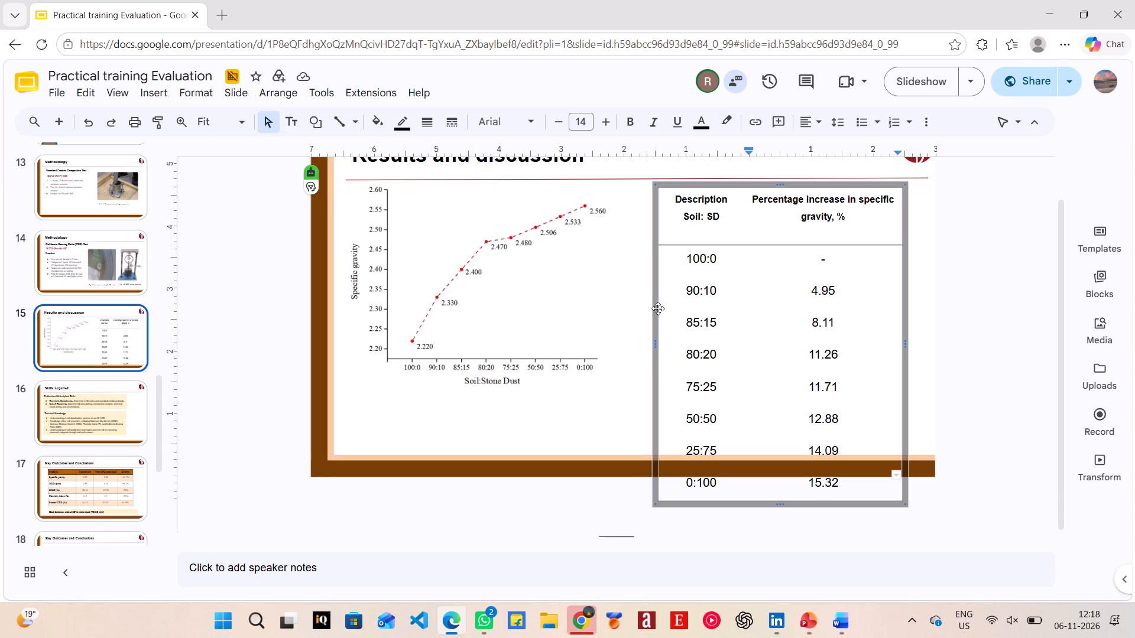
drag(657, 308, 634, 310)
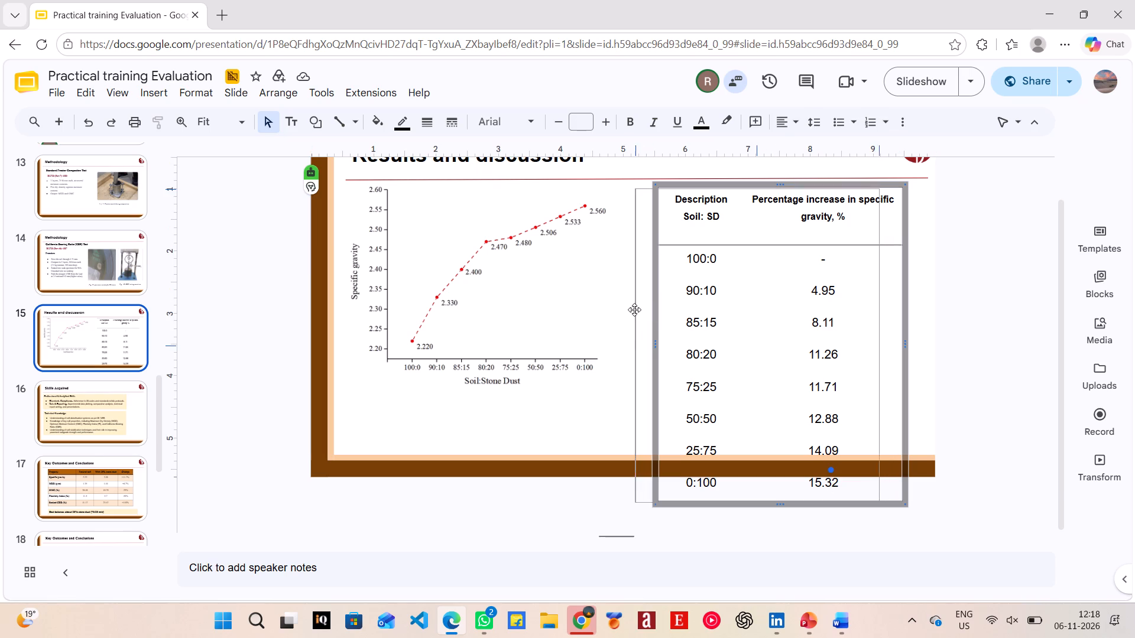
drag(634, 310, 634, 303)
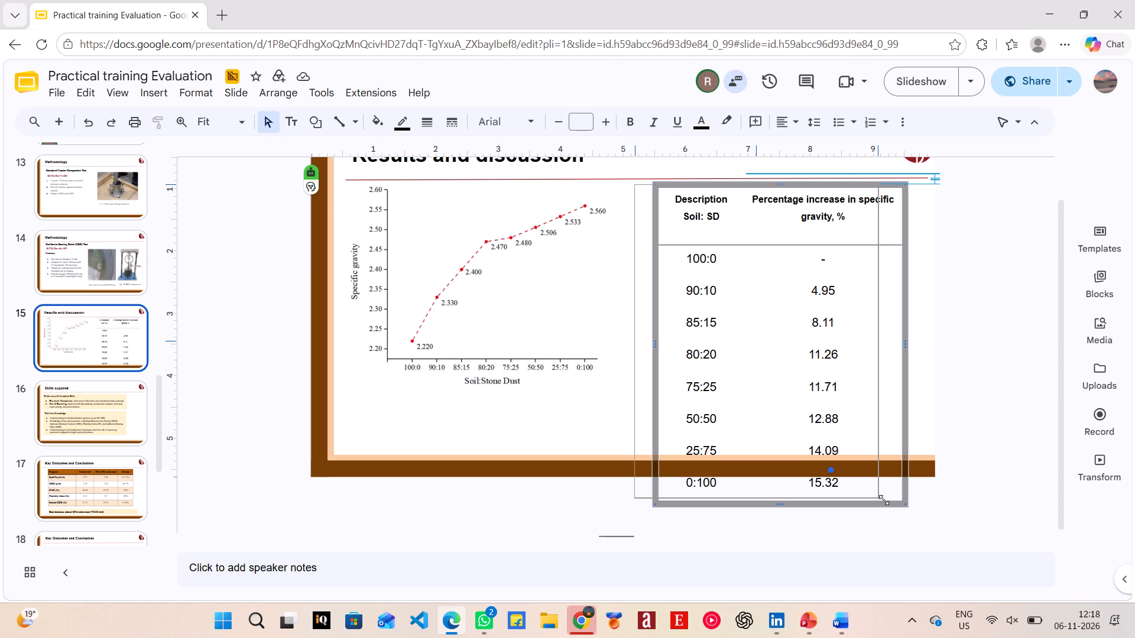
drag(884, 500, 888, 438)
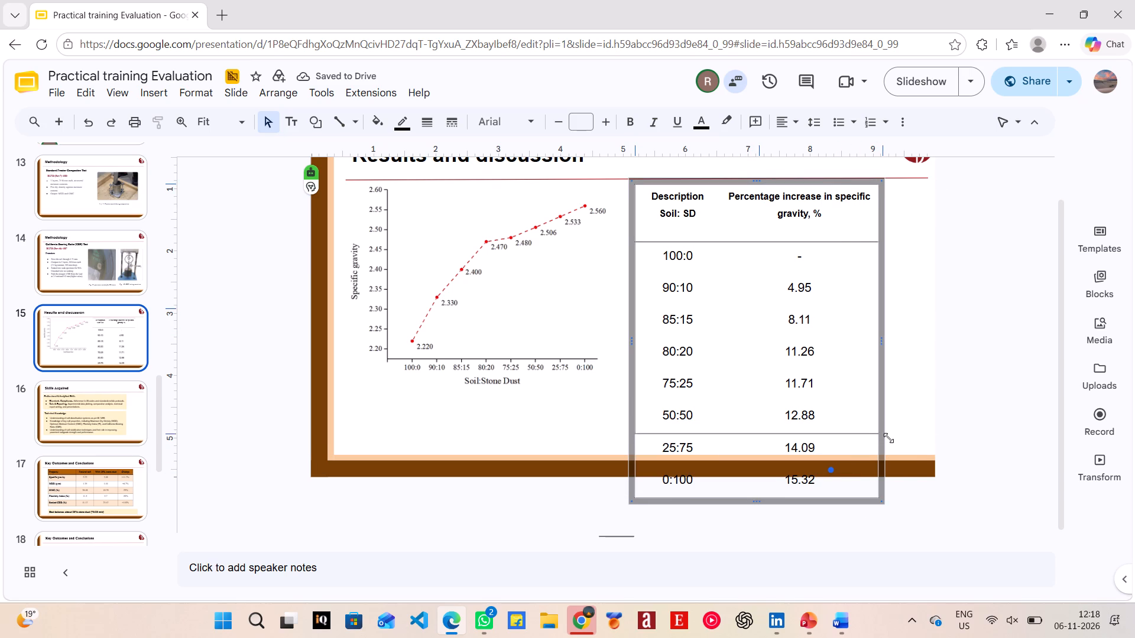
drag(888, 438, 939, 432)
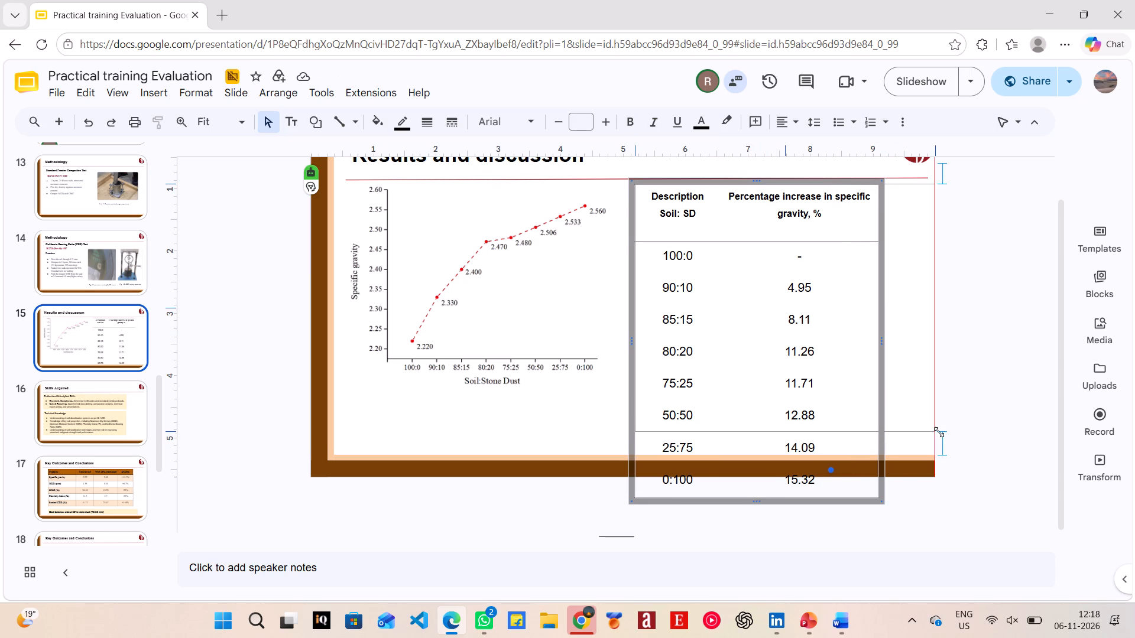
drag(939, 432, 931, 435)
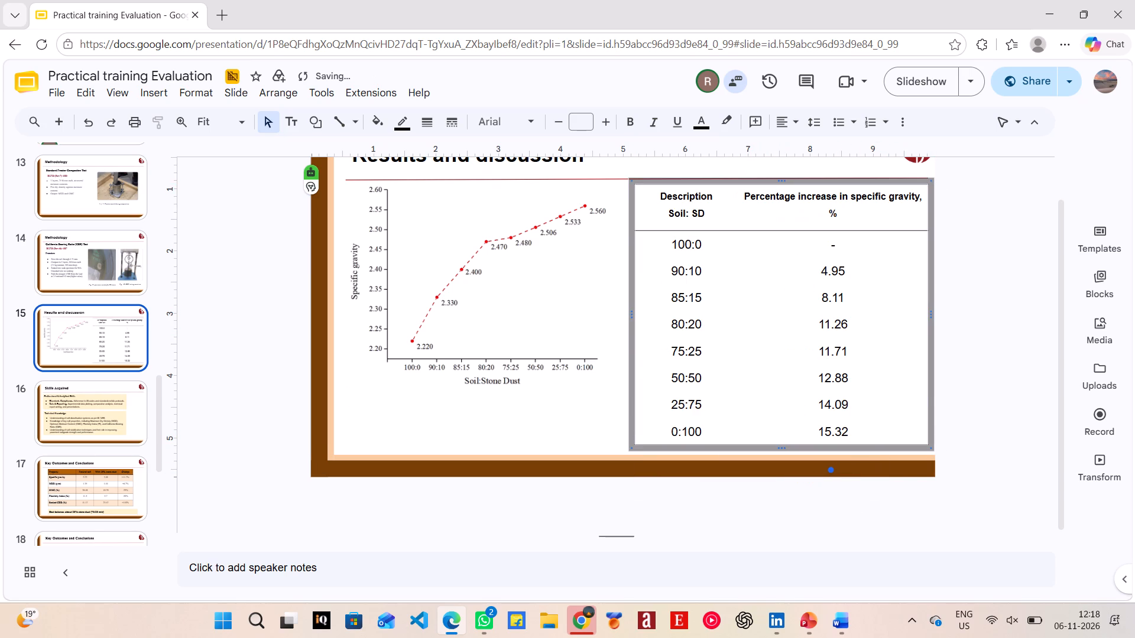
click(967, 388)
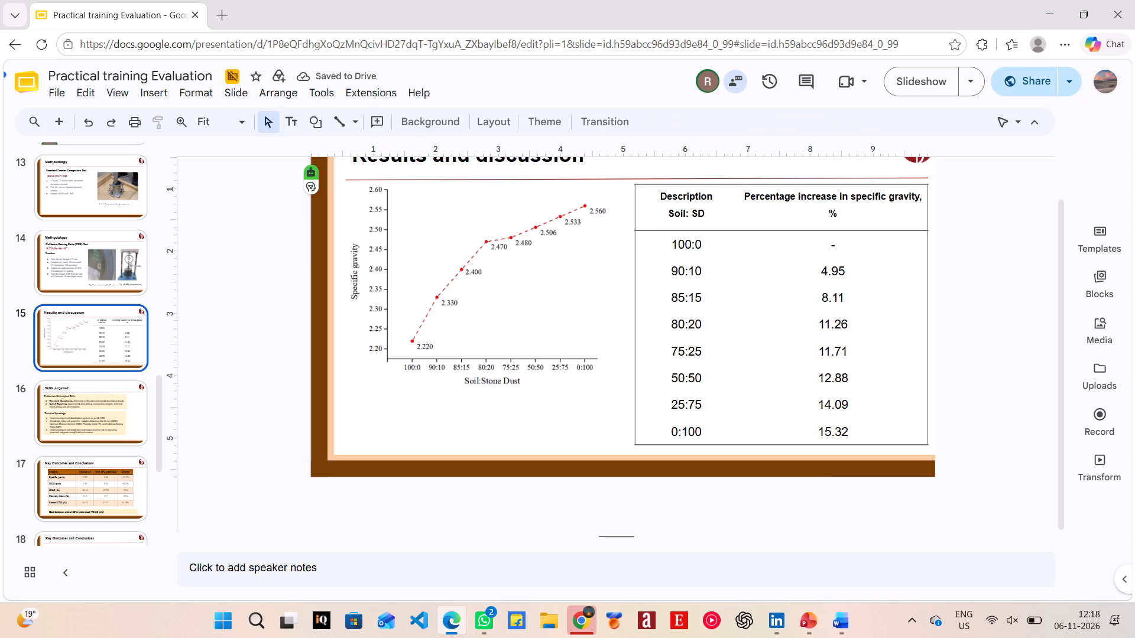
Stretch the specific gravity chart downward to make it taller, keeping its width.
click(815, 379)
click(508, 362)
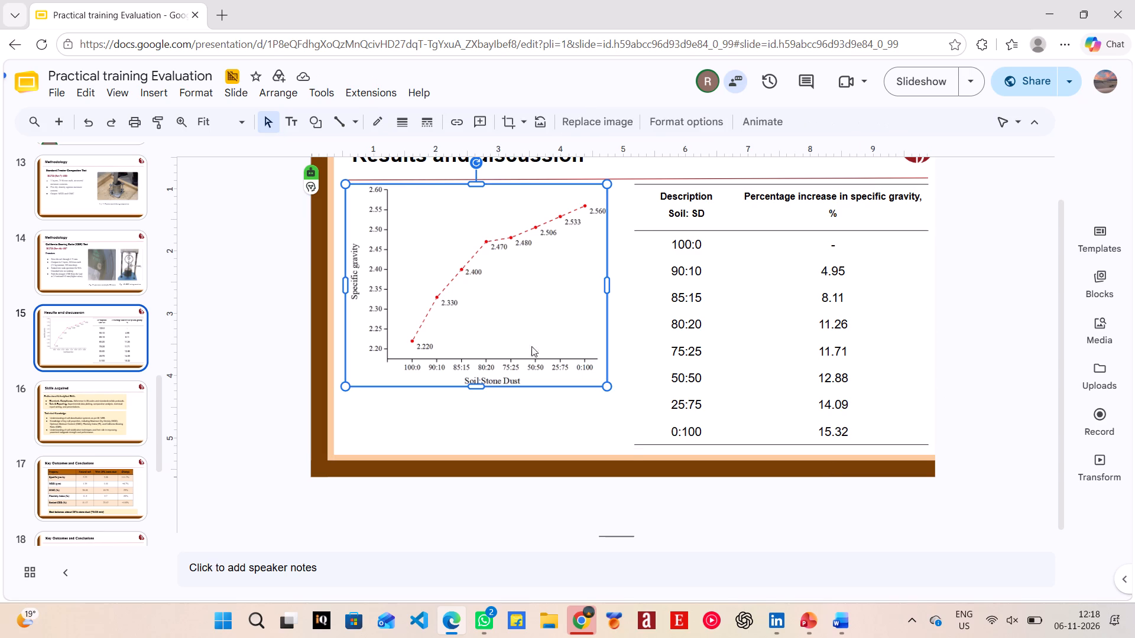
drag(476, 383, 469, 418)
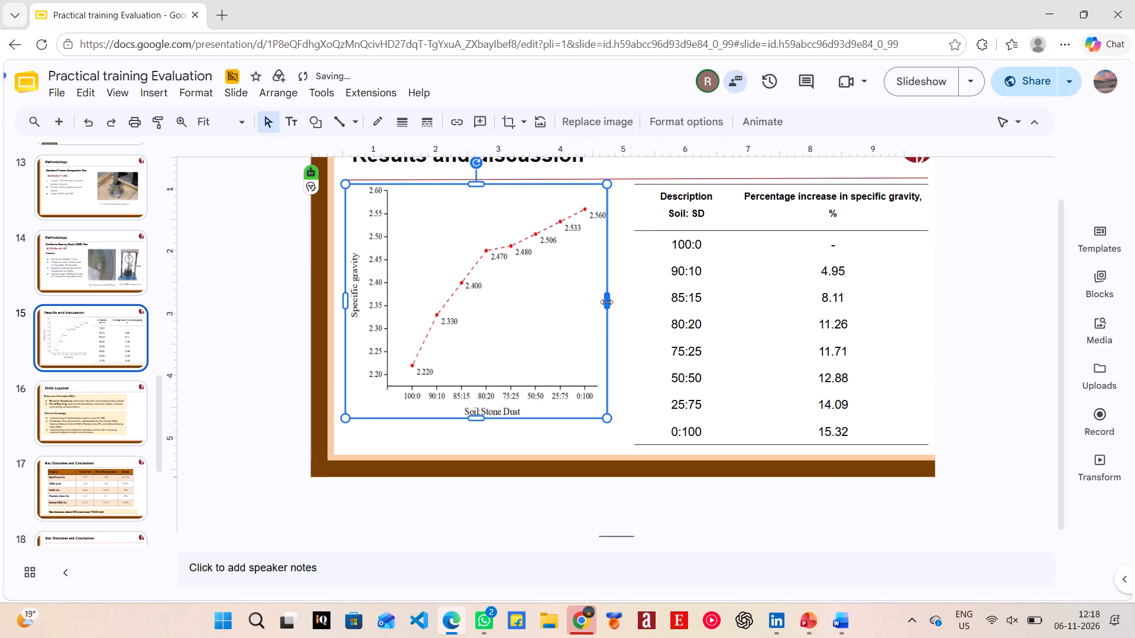
Widen the table toward the chart so the specific gravity heading fits on one line, and shift the table slightly up.
click(729, 318)
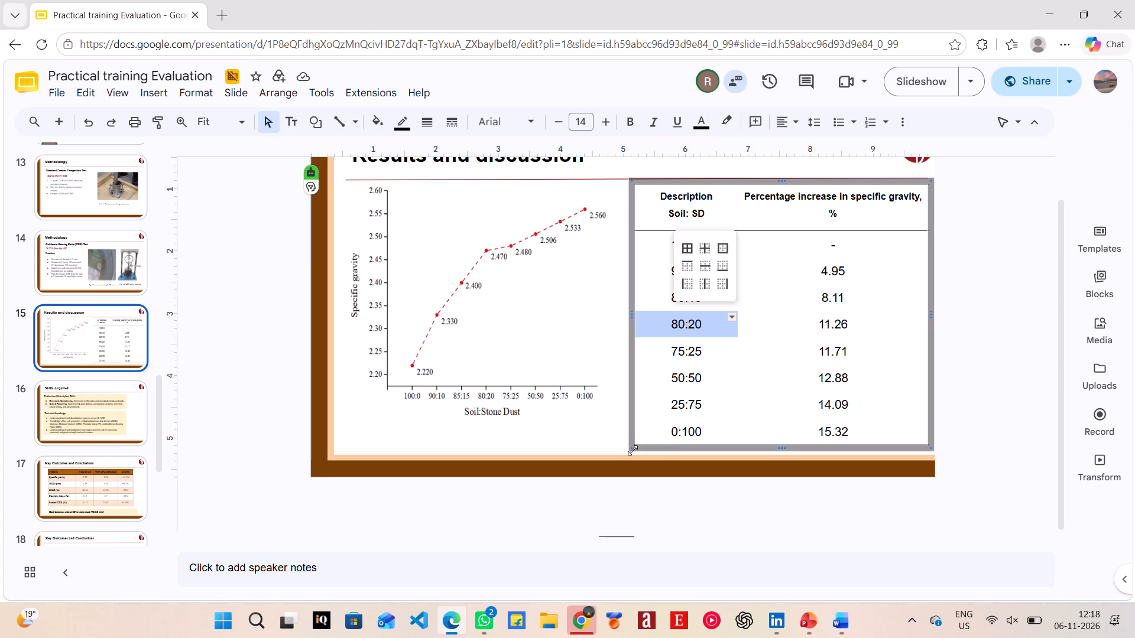
drag(633, 450, 595, 400)
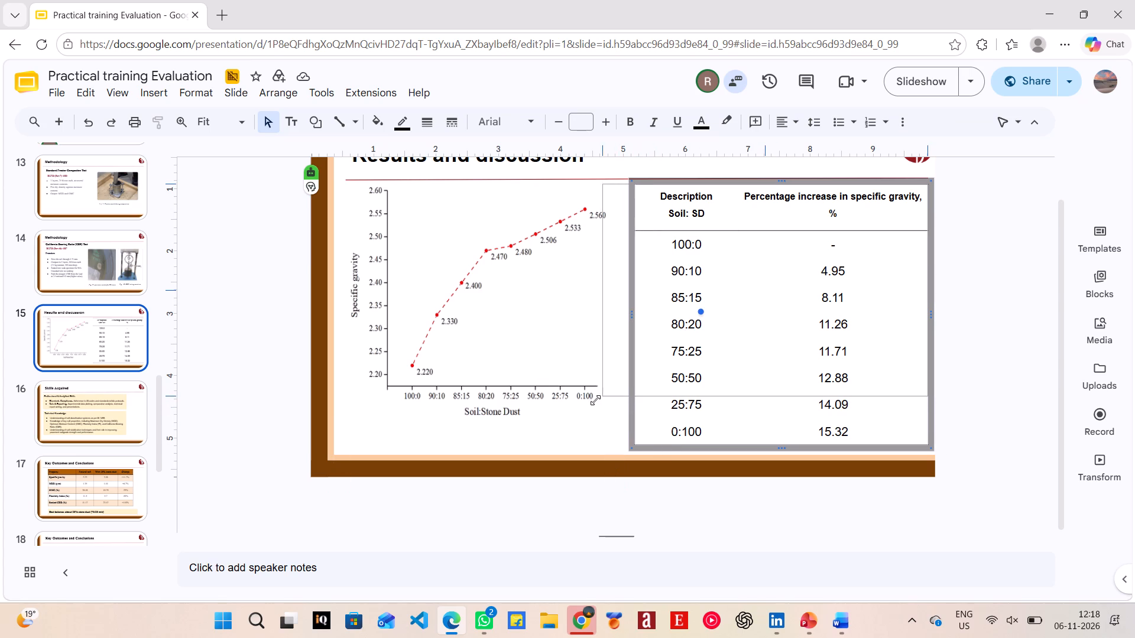
drag(595, 400, 618, 394)
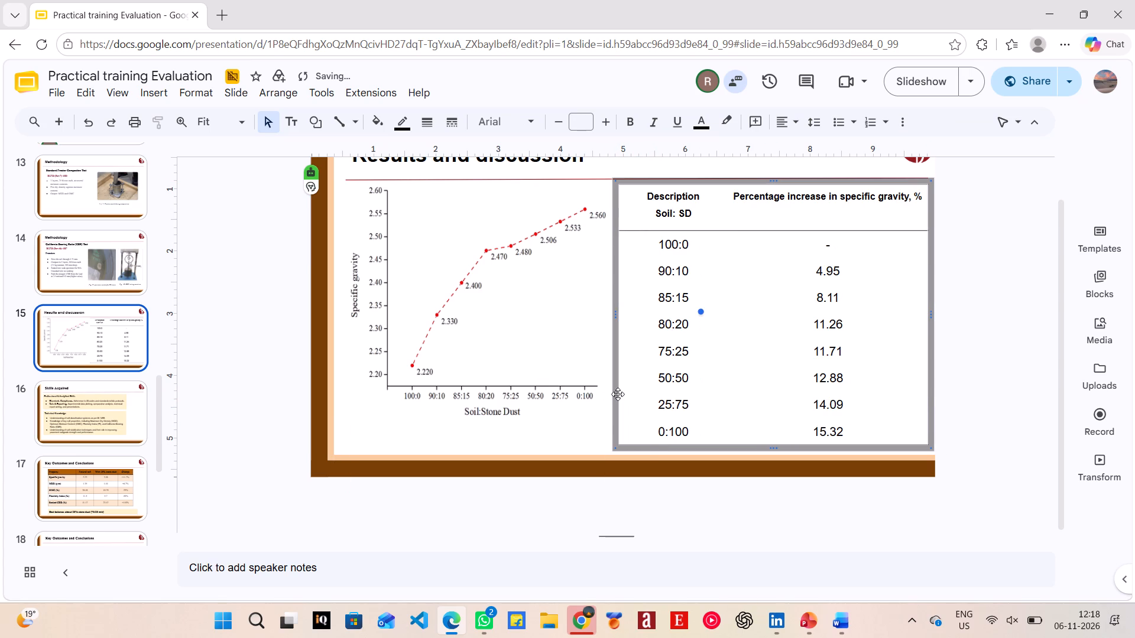
click(753, 445)
drag(753, 445, 751, 435)
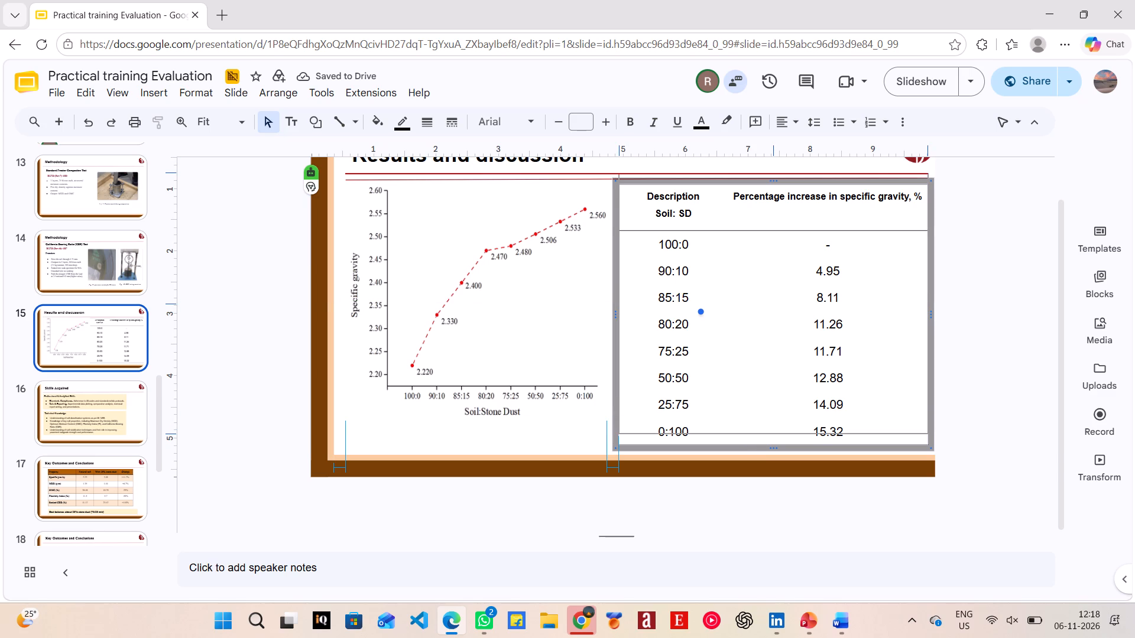
Change the font of the whole table, headers included, to Times New Roman.
drag(642, 188, 737, 343)
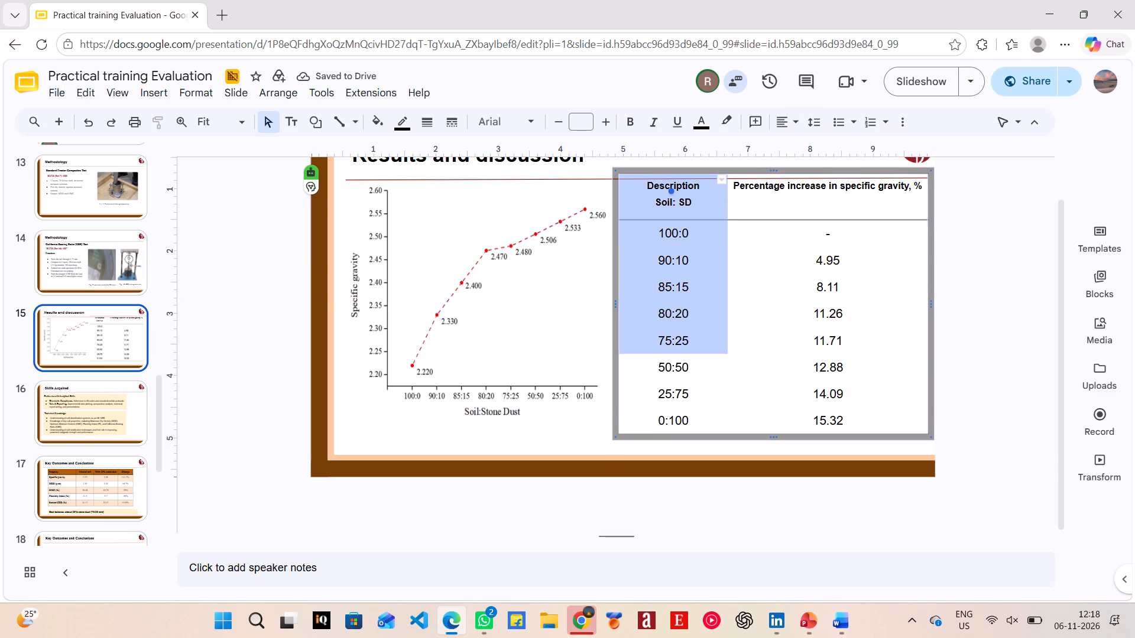
drag(737, 343, 894, 431)
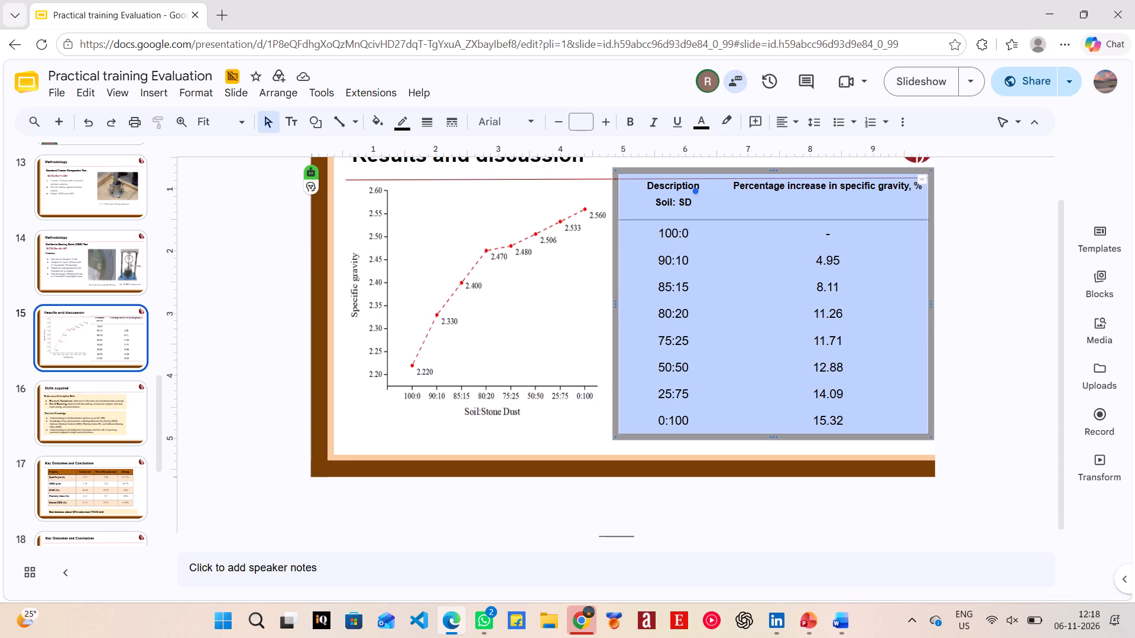
click(297, 126)
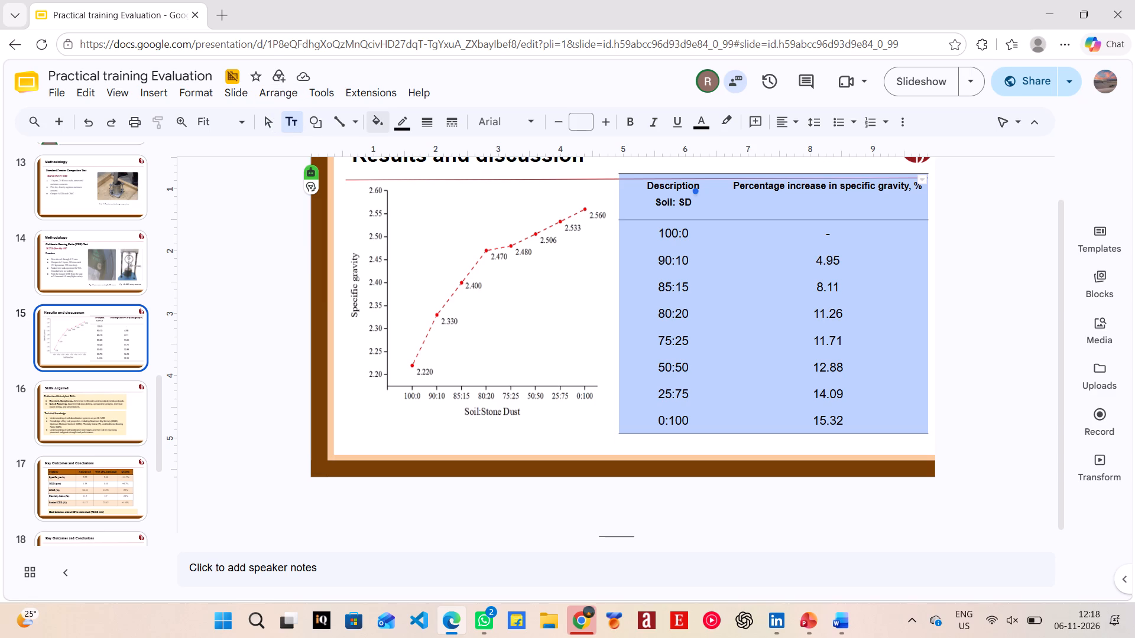
click(293, 116)
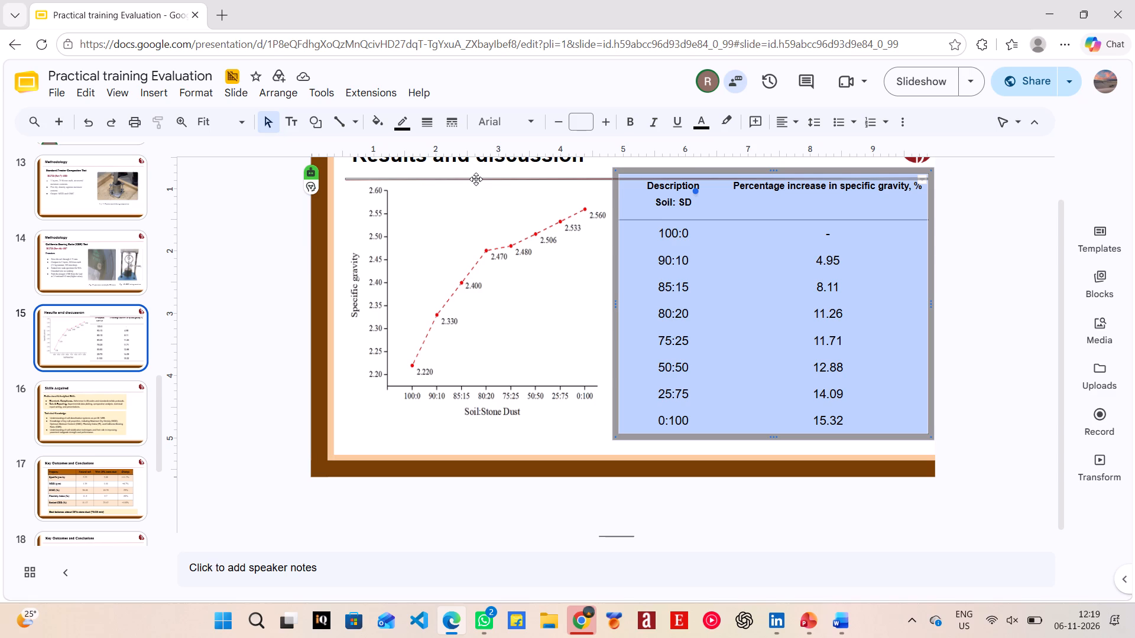
click(524, 130)
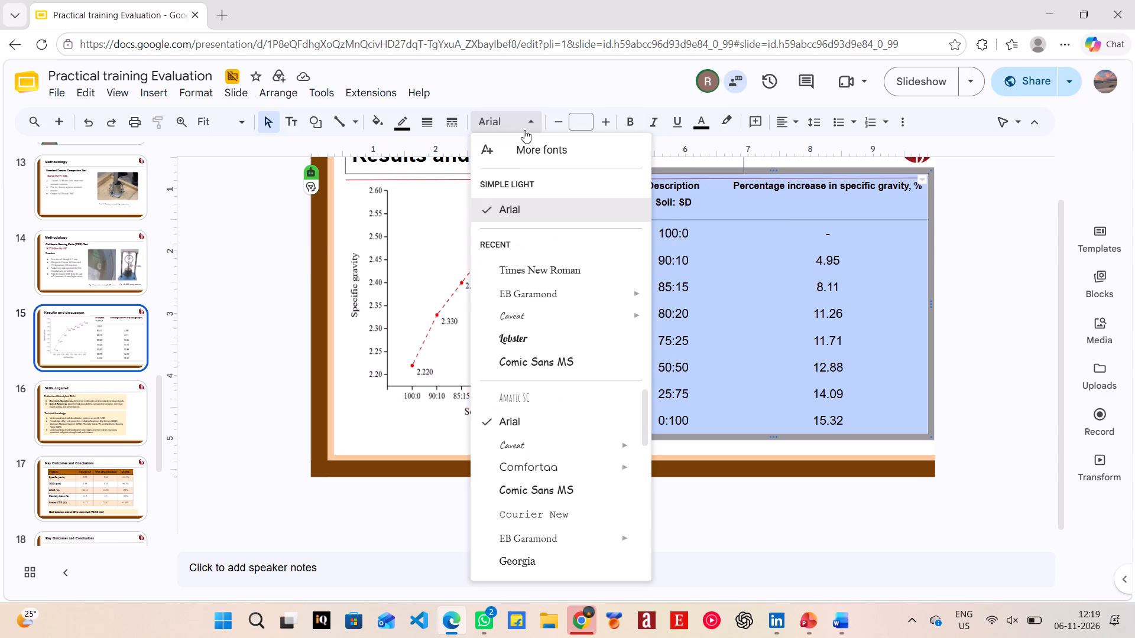
click(524, 276)
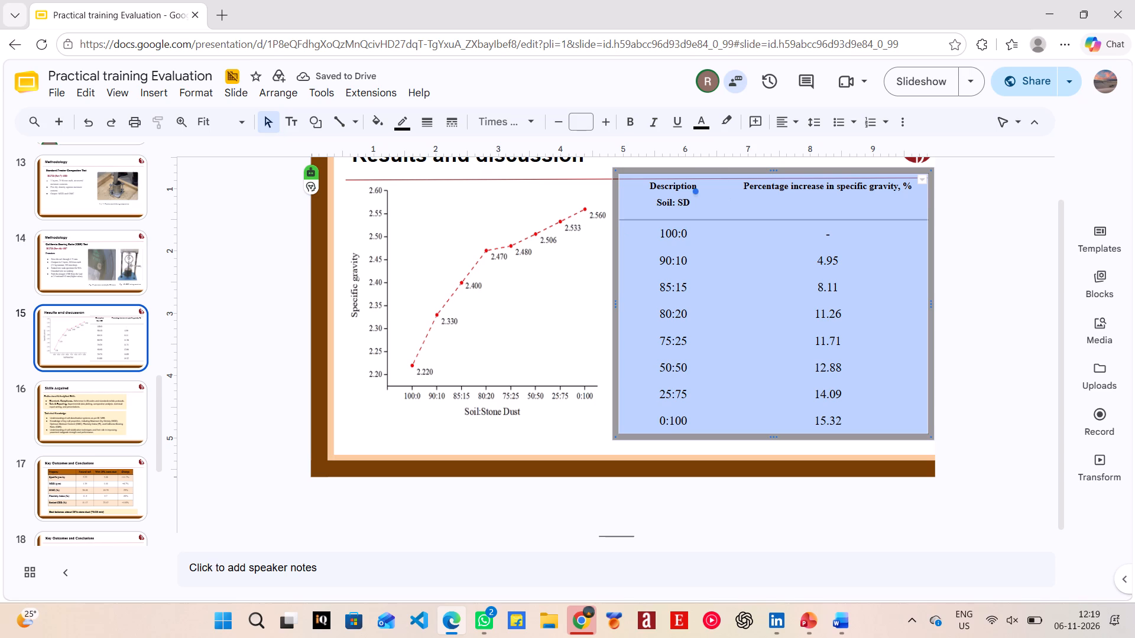
click(537, 306)
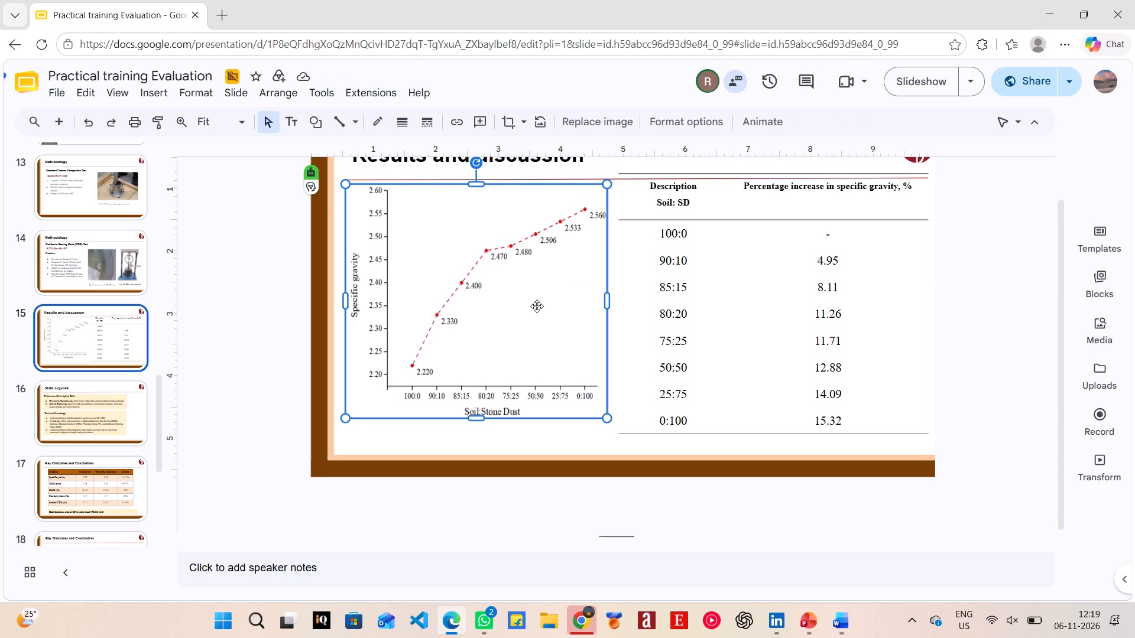
Lower the table clear of the title line, and place it close beside the chart with its top just below that line.
click(661, 243)
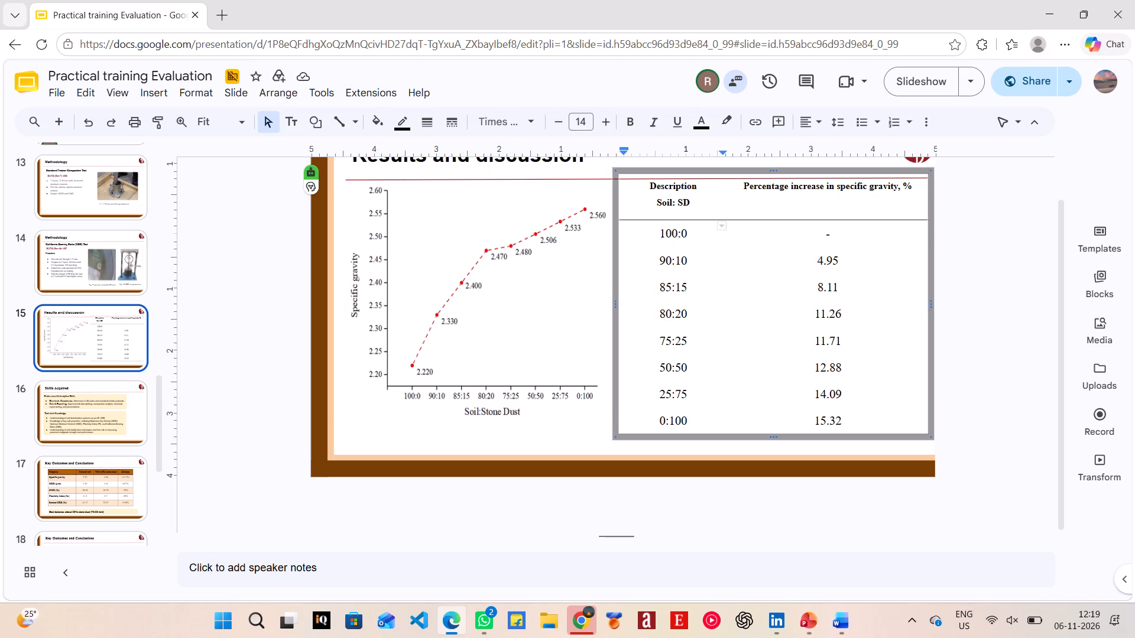
drag(612, 170, 625, 187)
drag(748, 277, 737, 279)
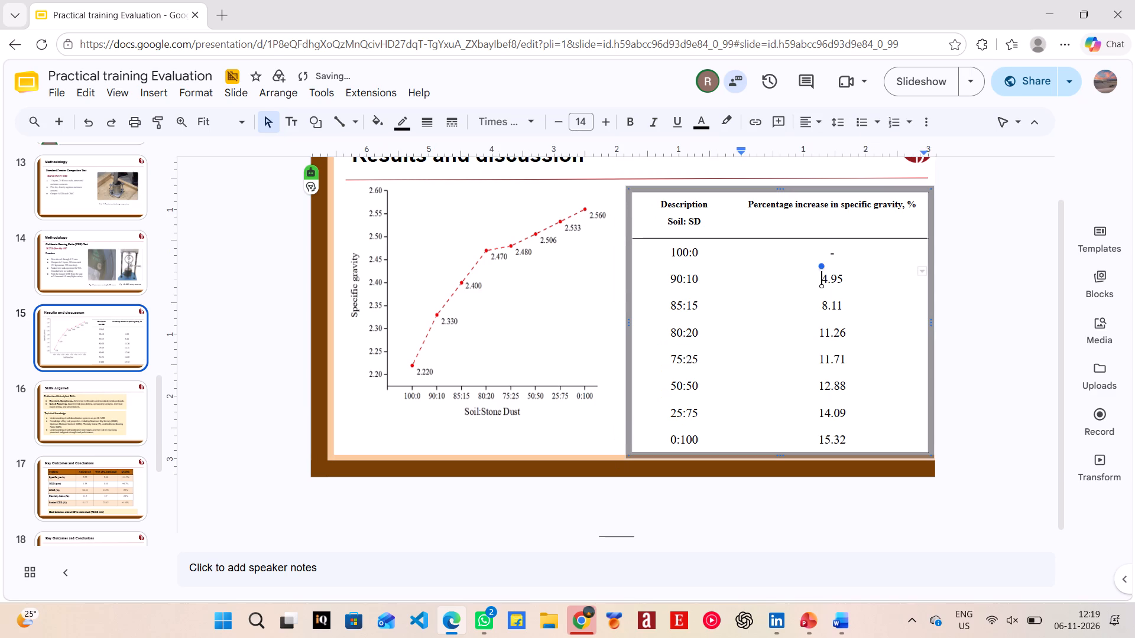
drag(737, 279, 736, 279)
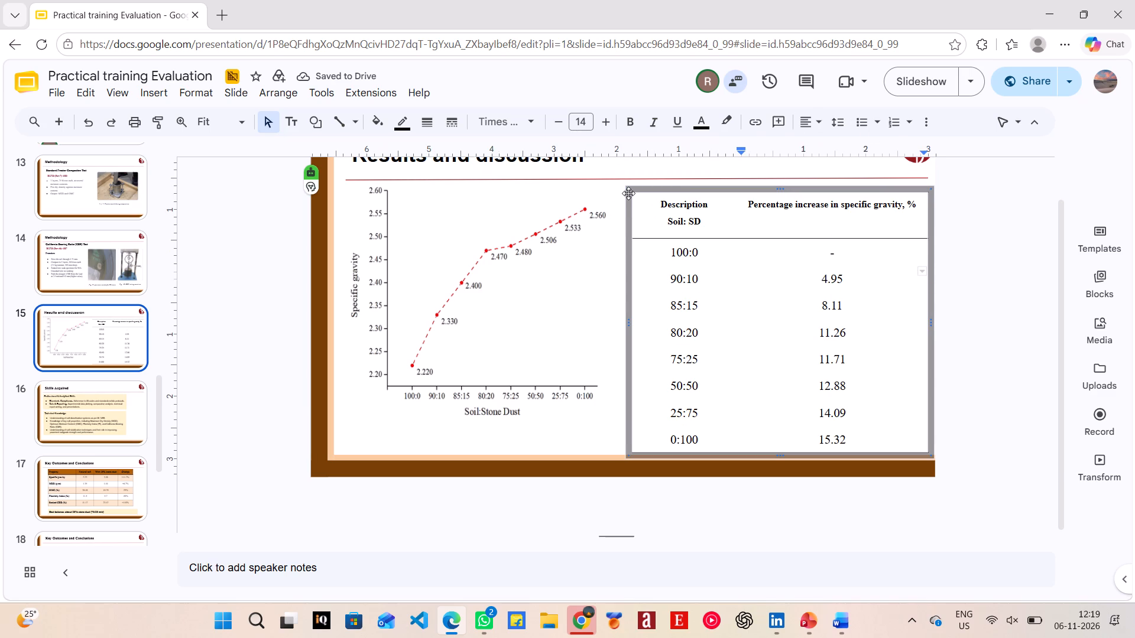
click(628, 193)
drag(628, 193, 610, 185)
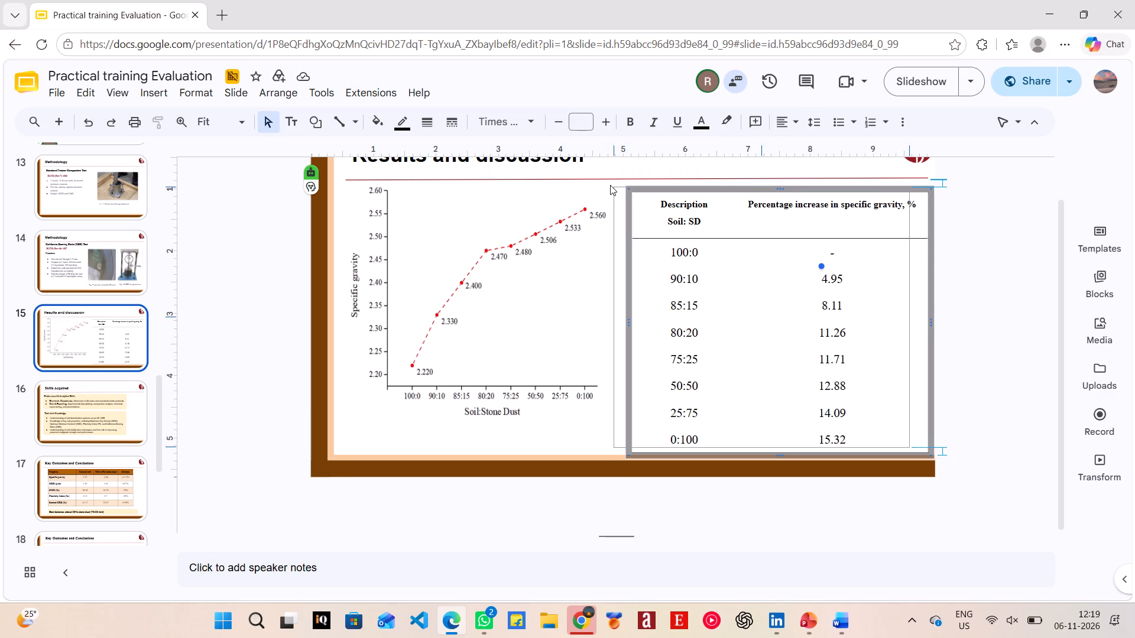
drag(610, 185, 614, 183)
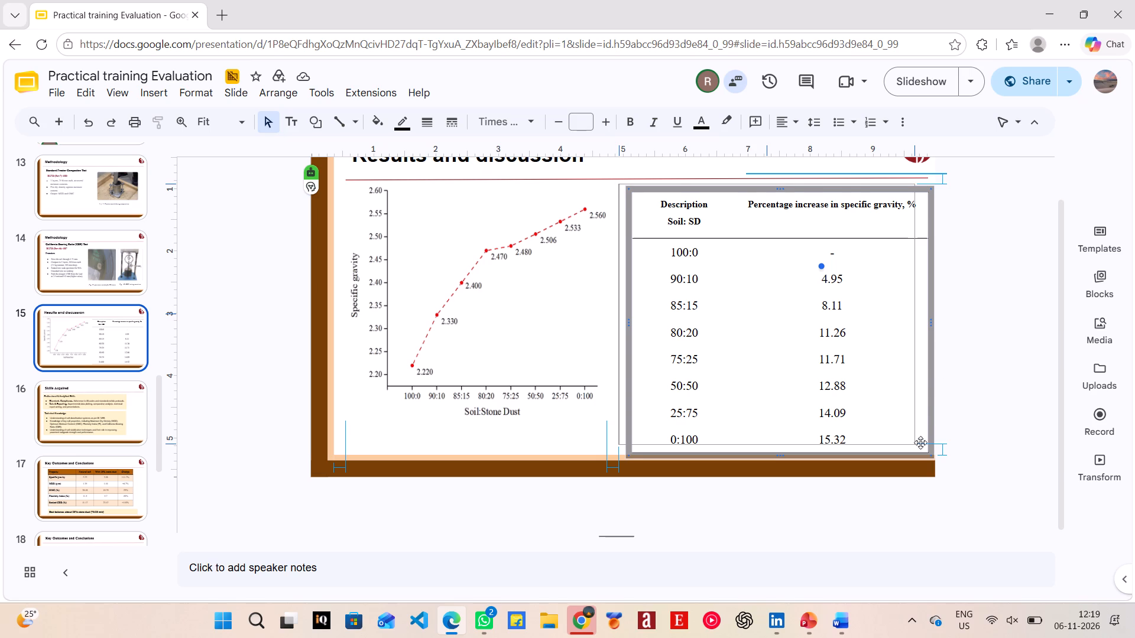
Extend the table slightly toward the slide's outer edge, and pull in its chart-side edge to leave a wider gap beside the chart.
drag(916, 445, 926, 407)
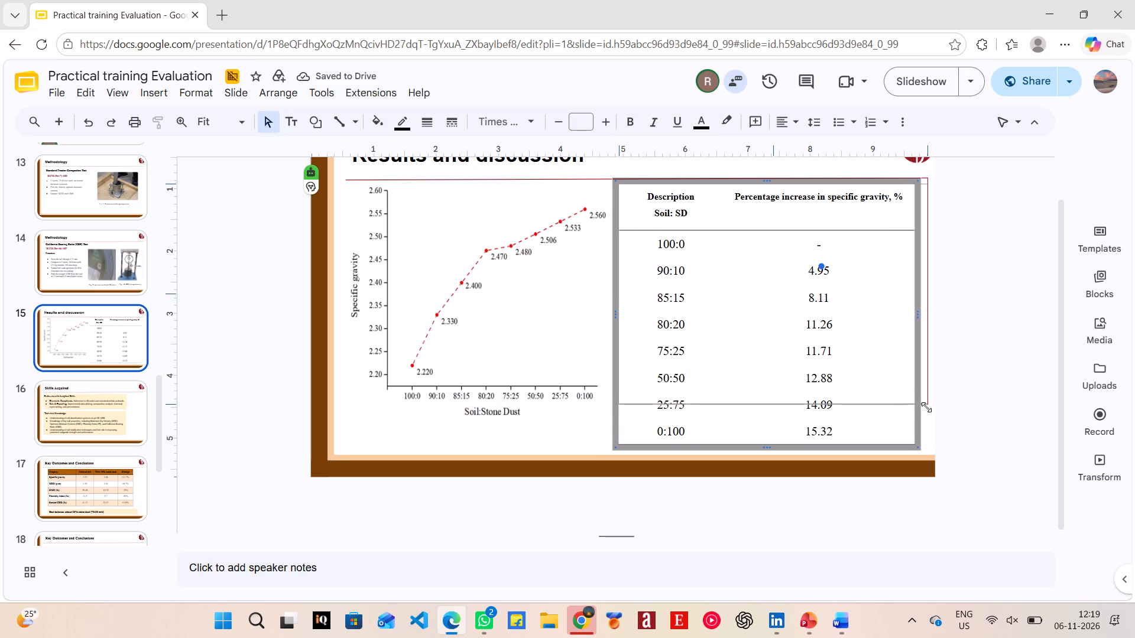
drag(926, 407, 923, 409)
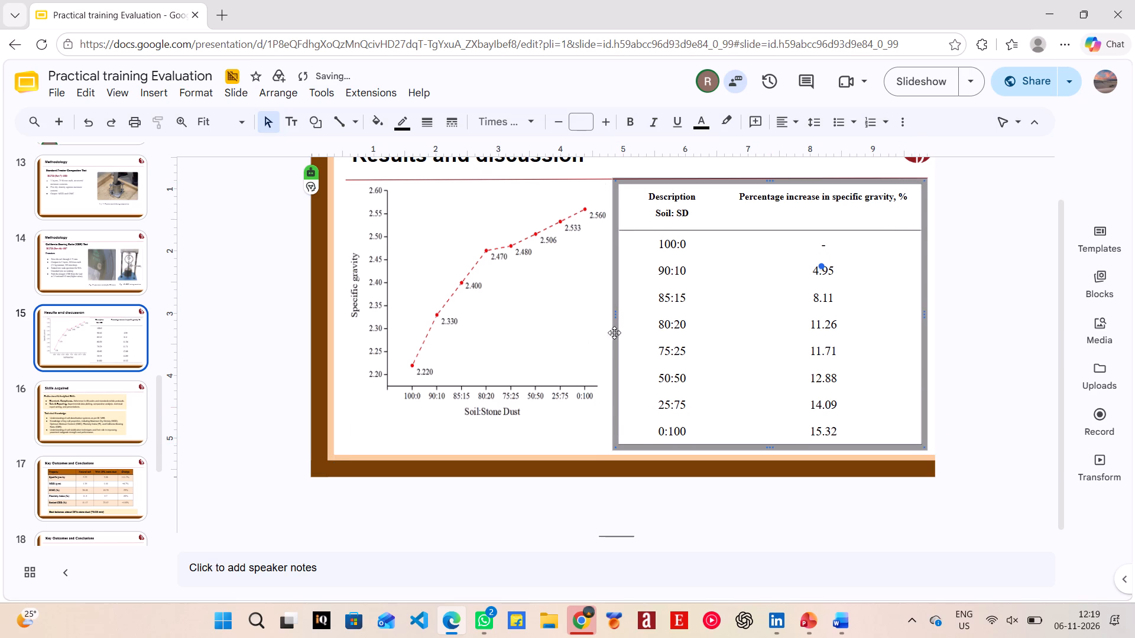
drag(614, 313, 669, 310)
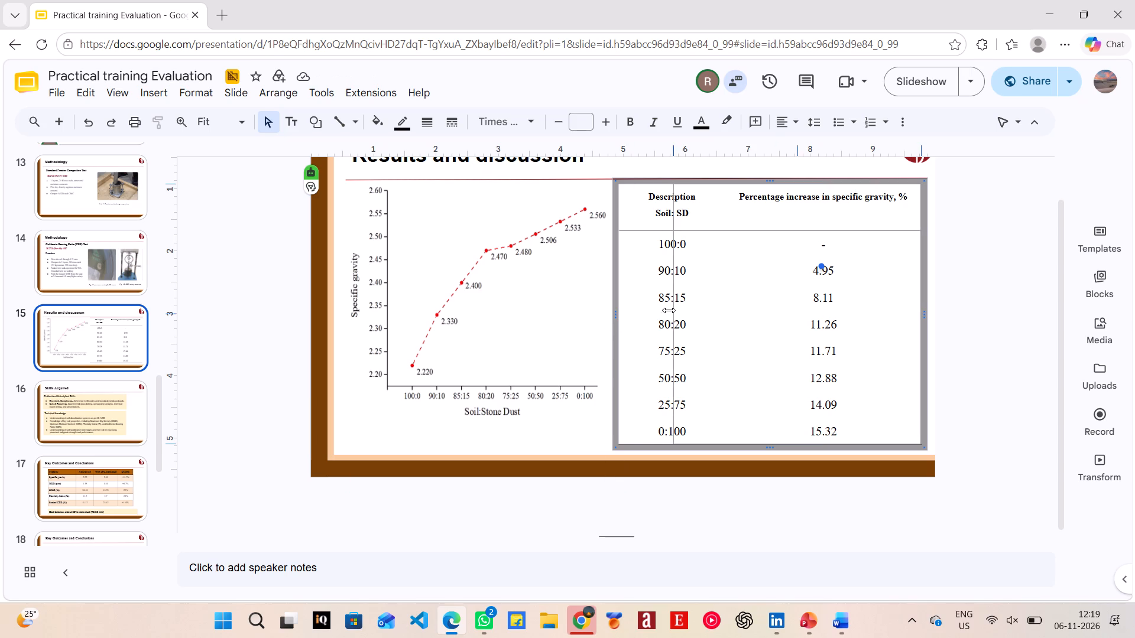
drag(669, 310, 638, 321)
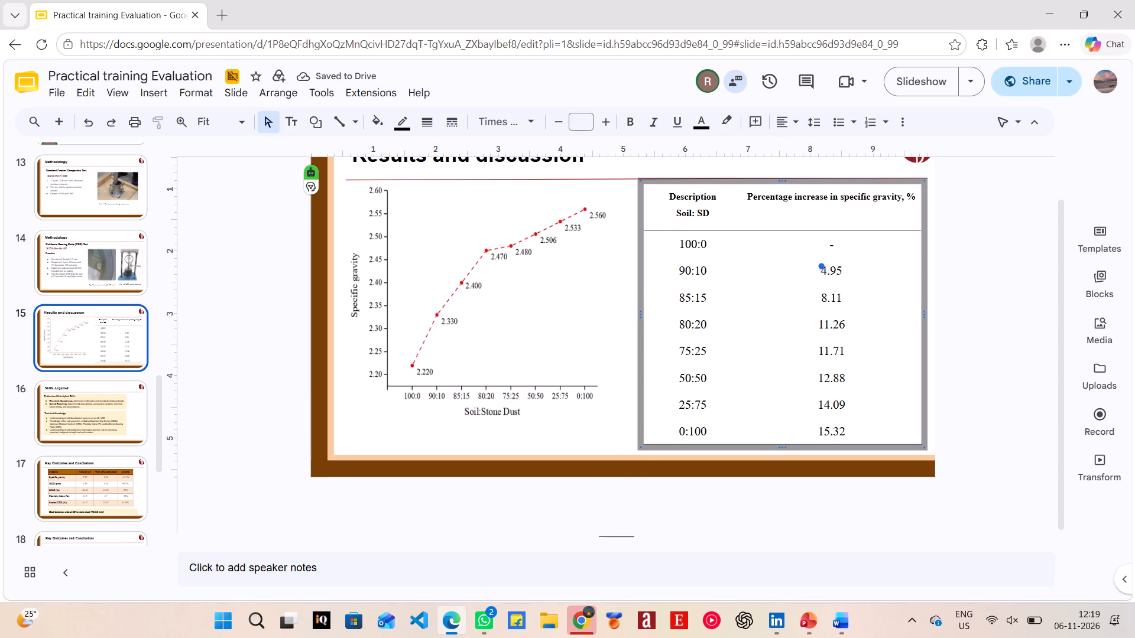
click(951, 259)
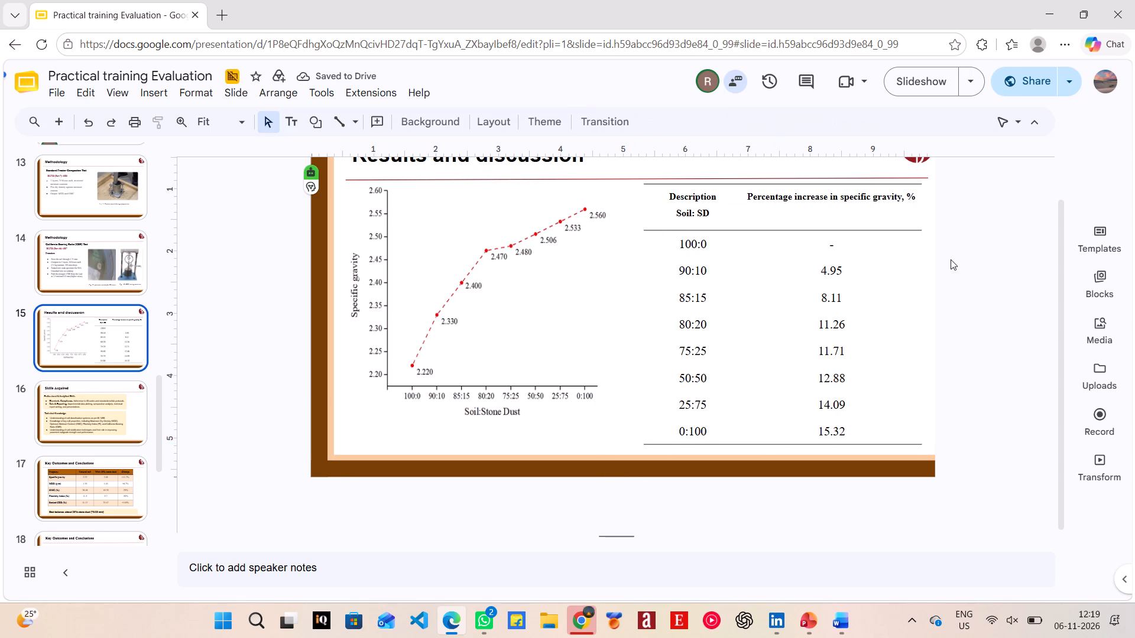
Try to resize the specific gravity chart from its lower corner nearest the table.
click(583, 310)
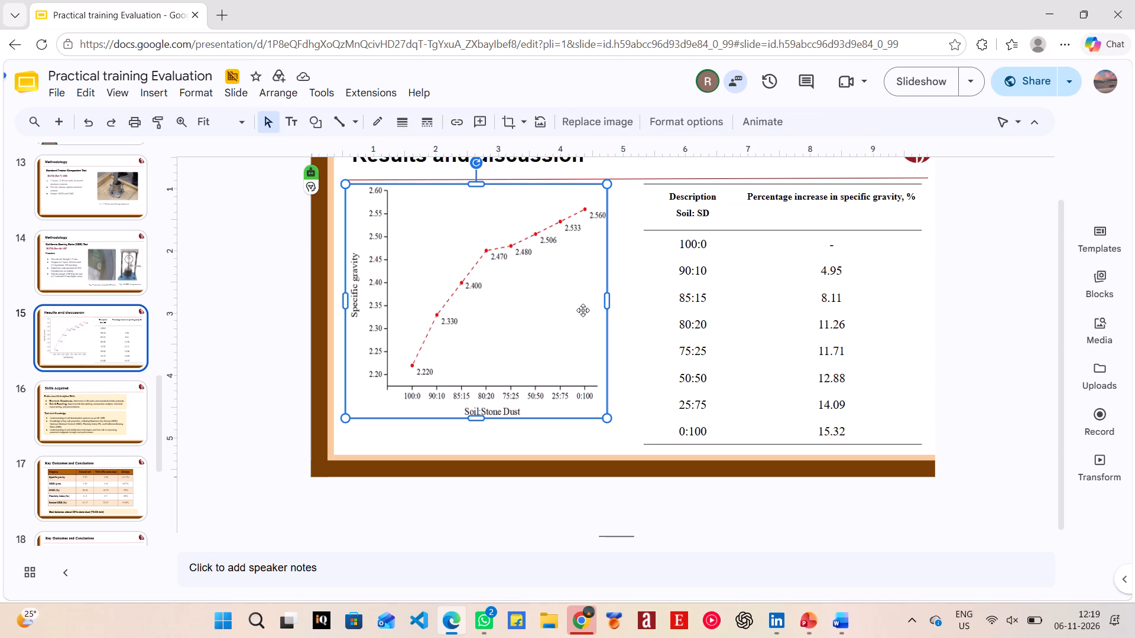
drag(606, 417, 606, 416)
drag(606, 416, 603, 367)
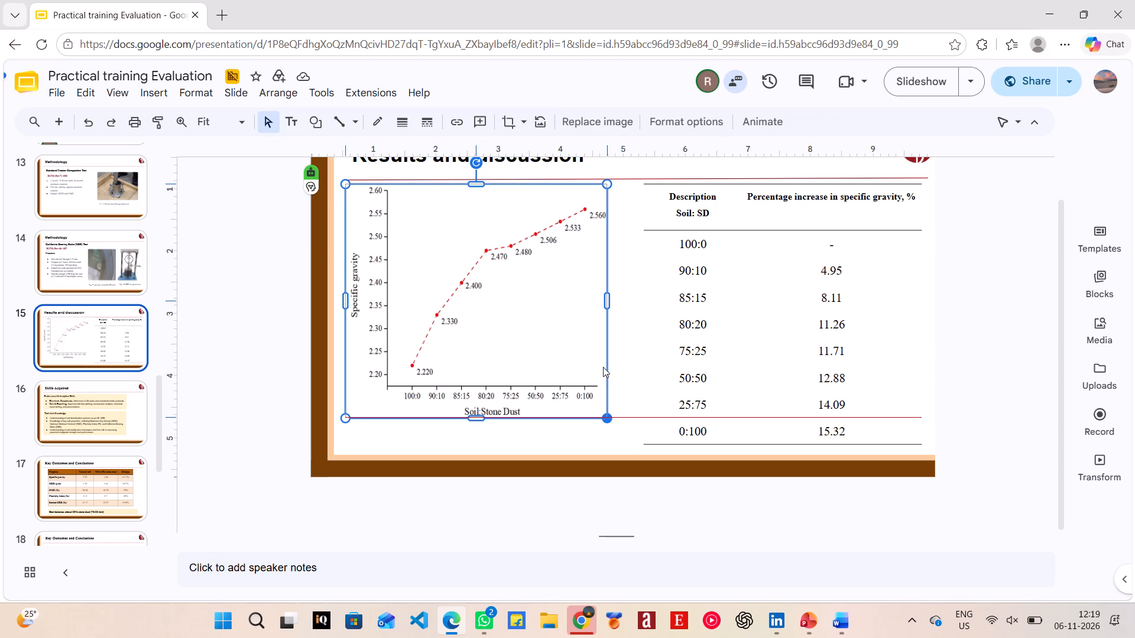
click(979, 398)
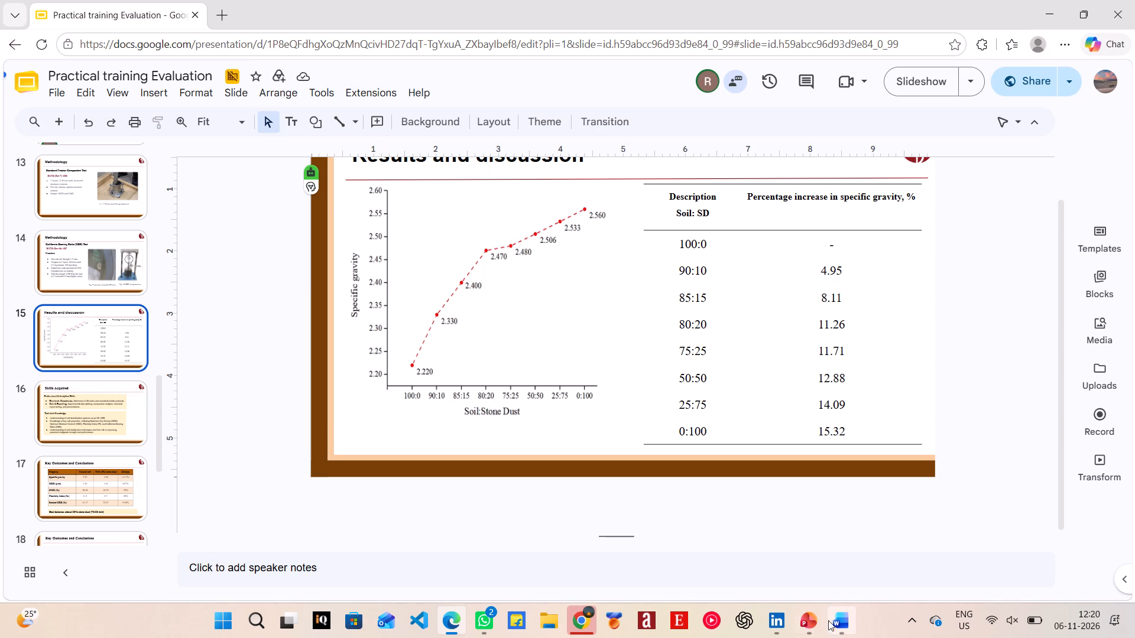
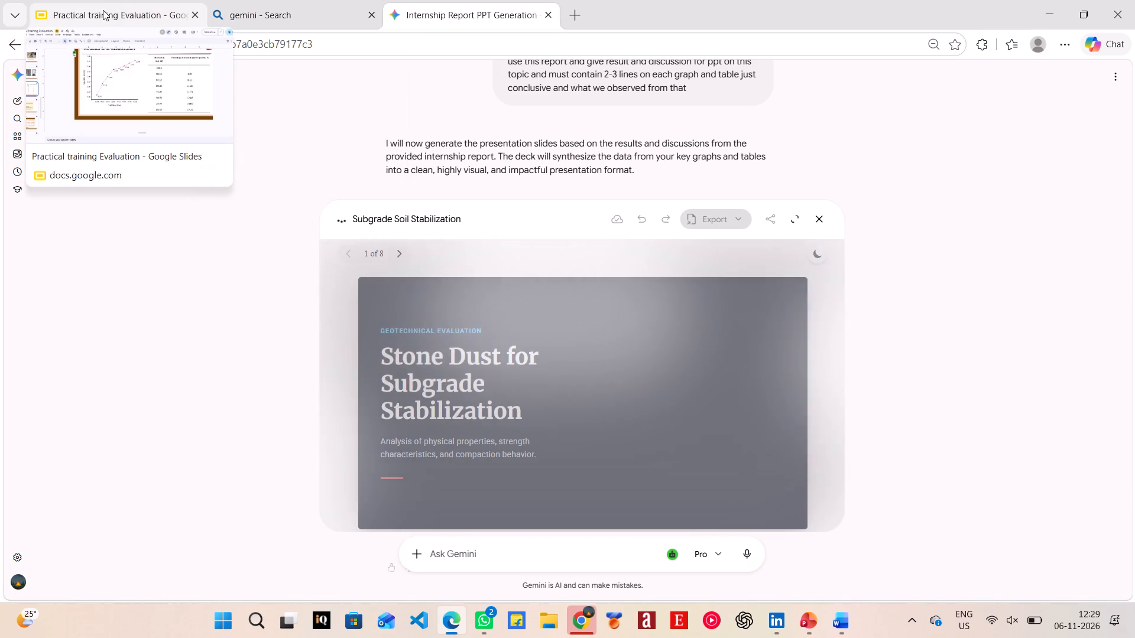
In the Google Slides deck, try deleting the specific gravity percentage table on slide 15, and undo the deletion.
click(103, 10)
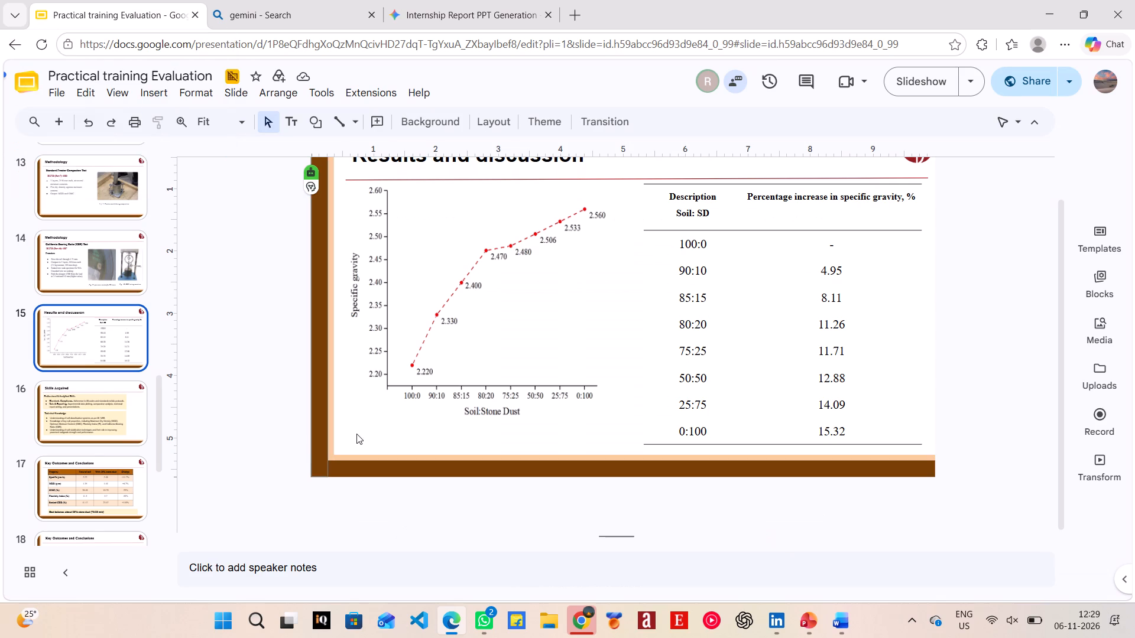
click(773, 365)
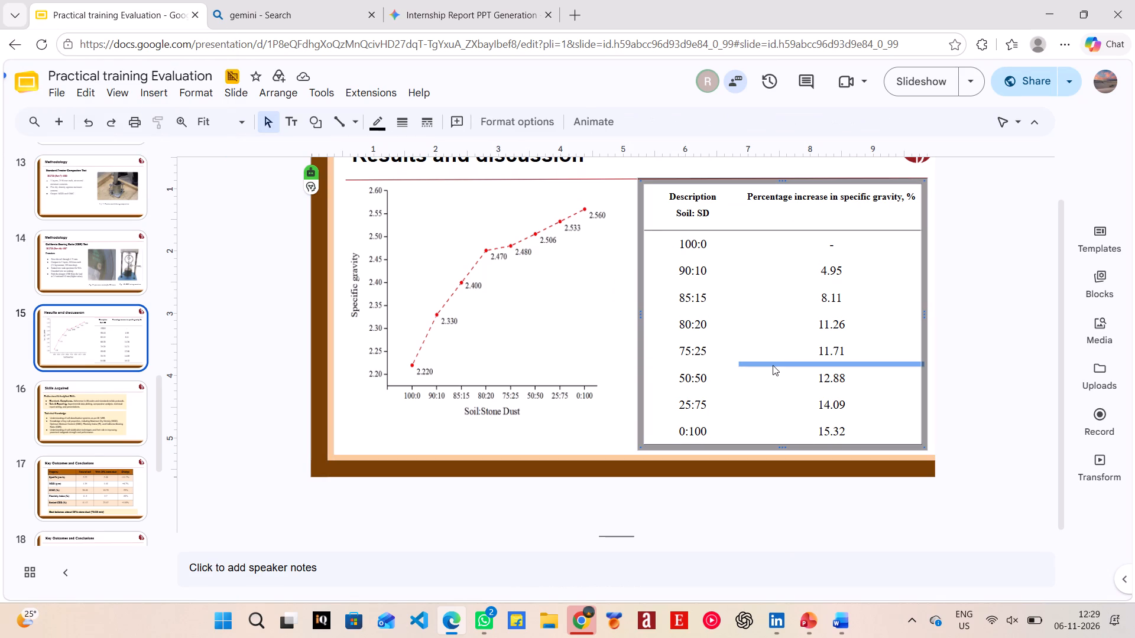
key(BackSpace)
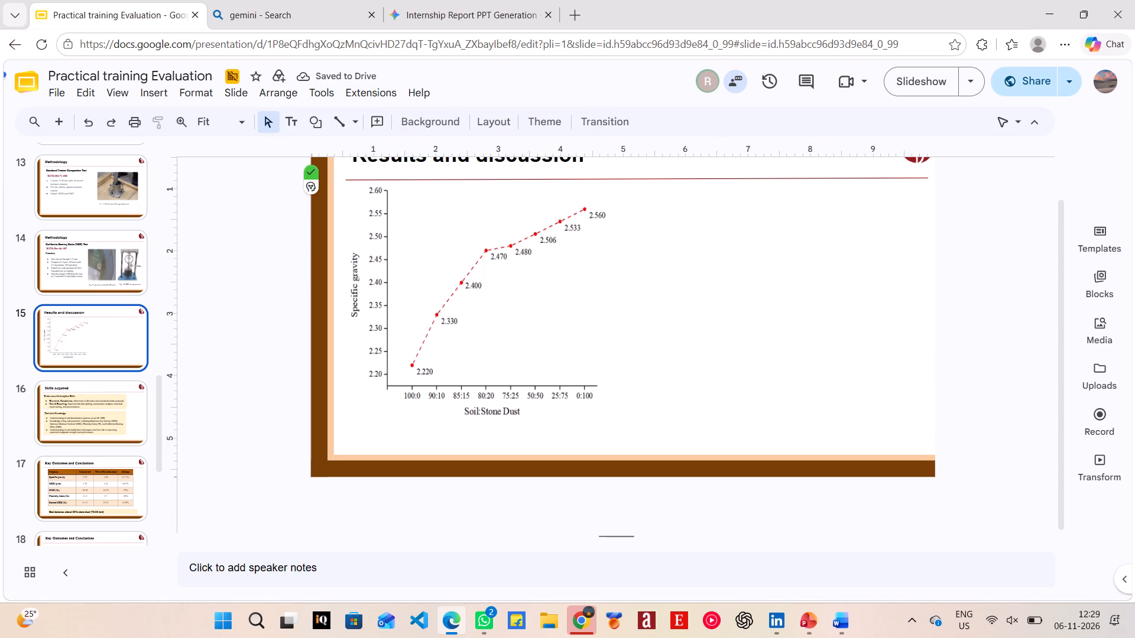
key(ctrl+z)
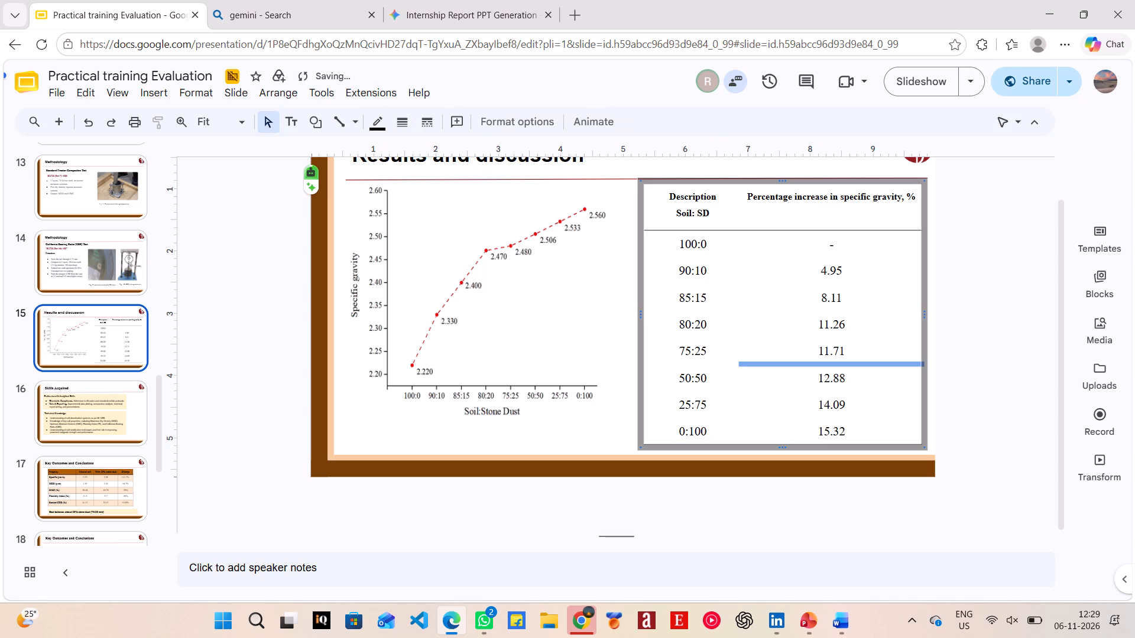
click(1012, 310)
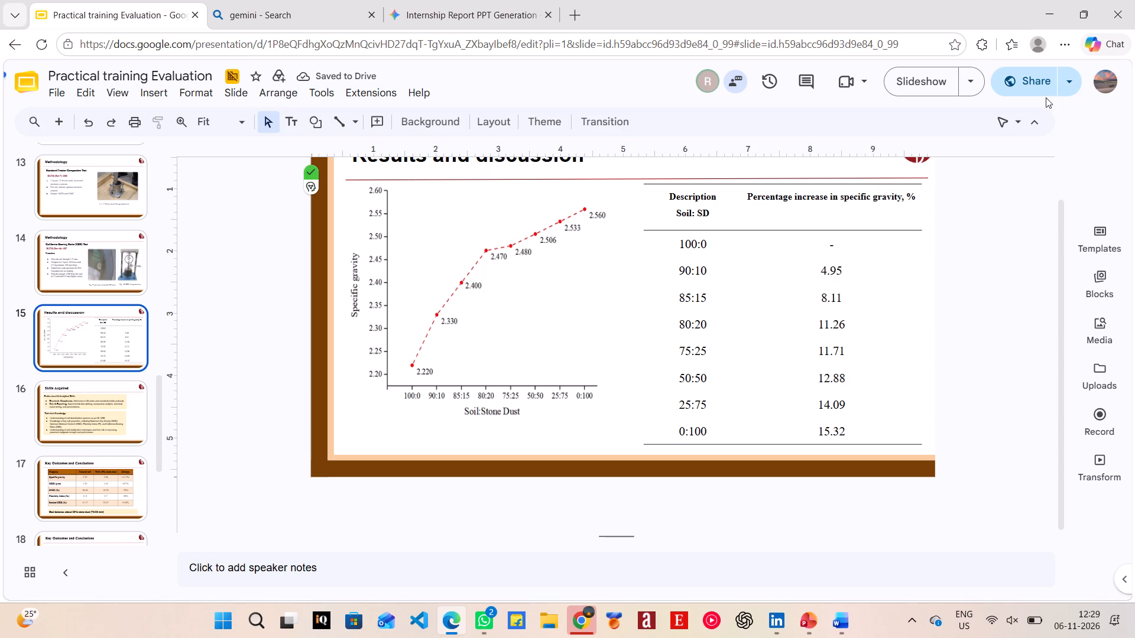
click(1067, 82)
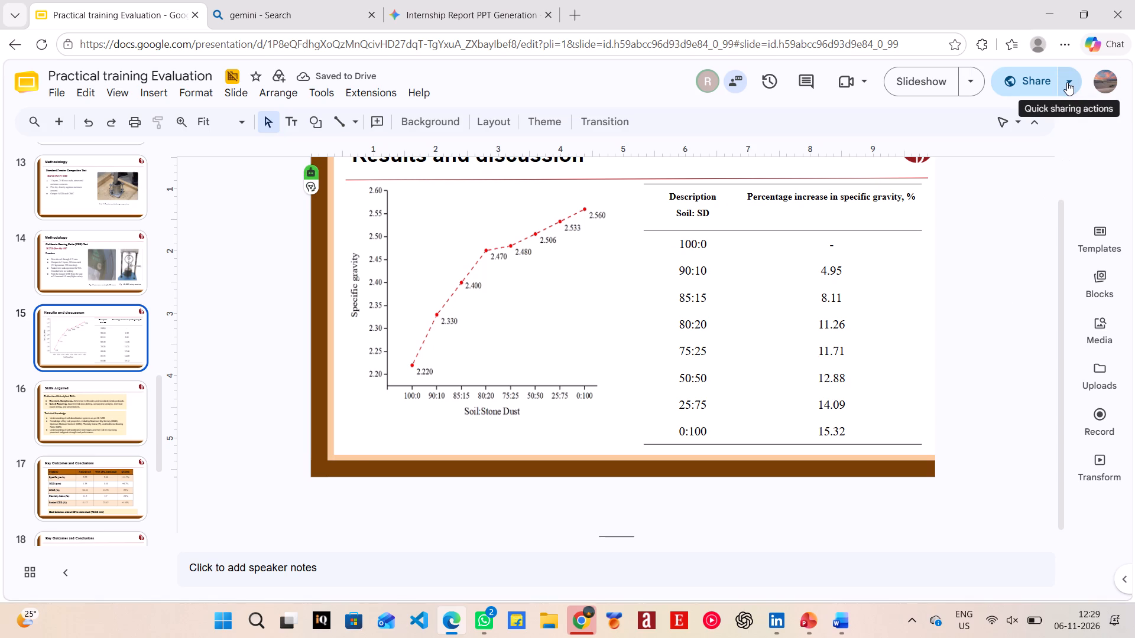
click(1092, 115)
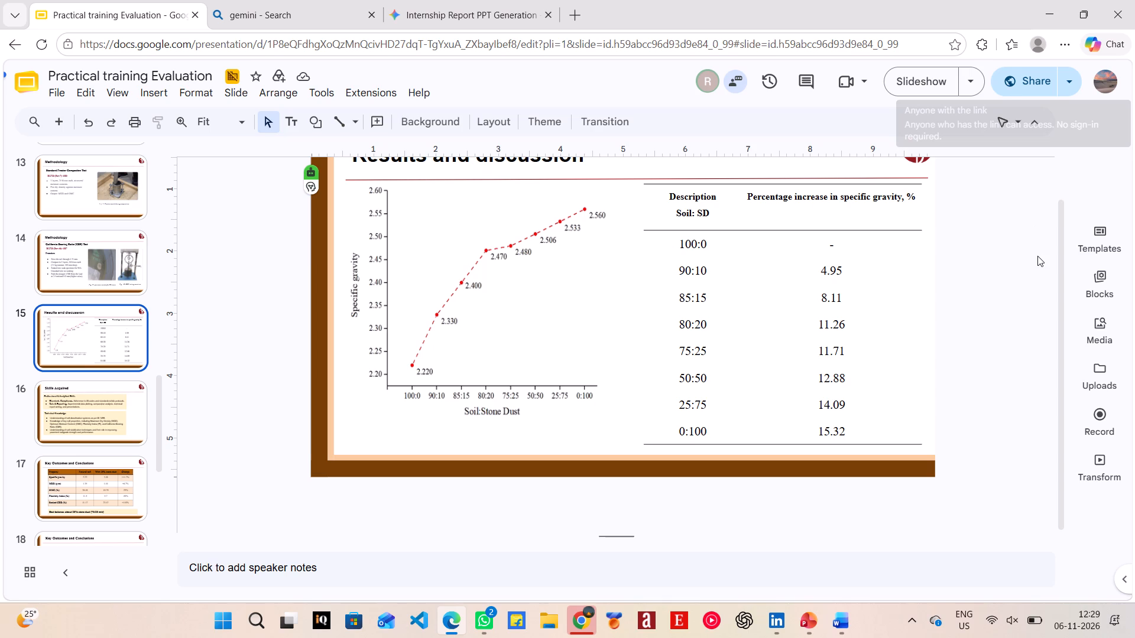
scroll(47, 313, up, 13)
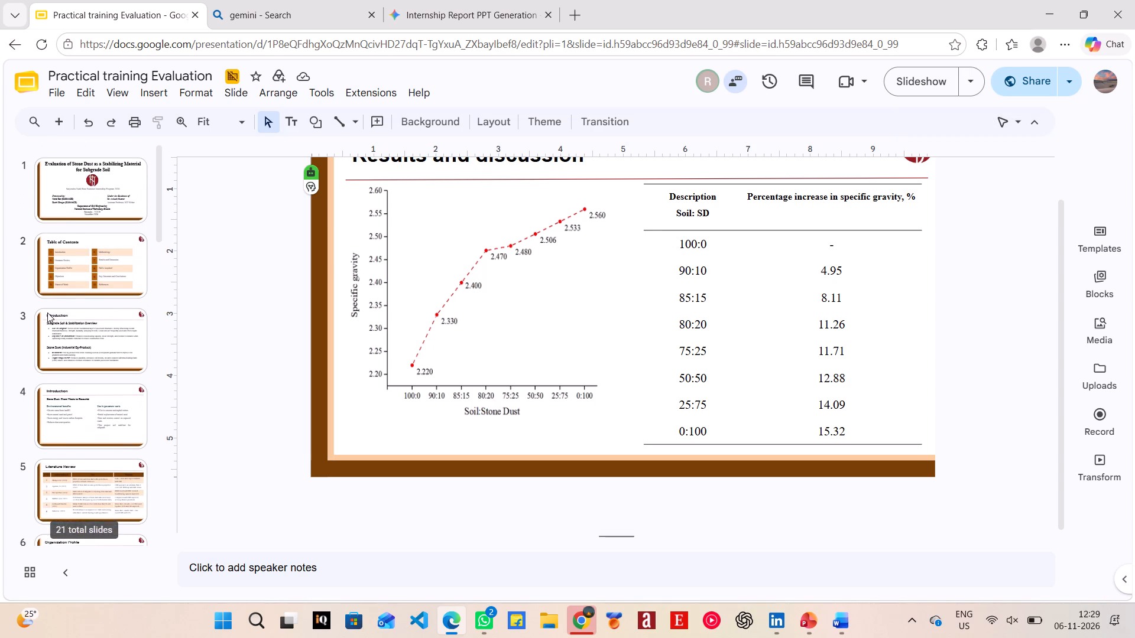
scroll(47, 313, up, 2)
Make a copy of the entire presentation in the Saved from Chrome folder.
click(60, 89)
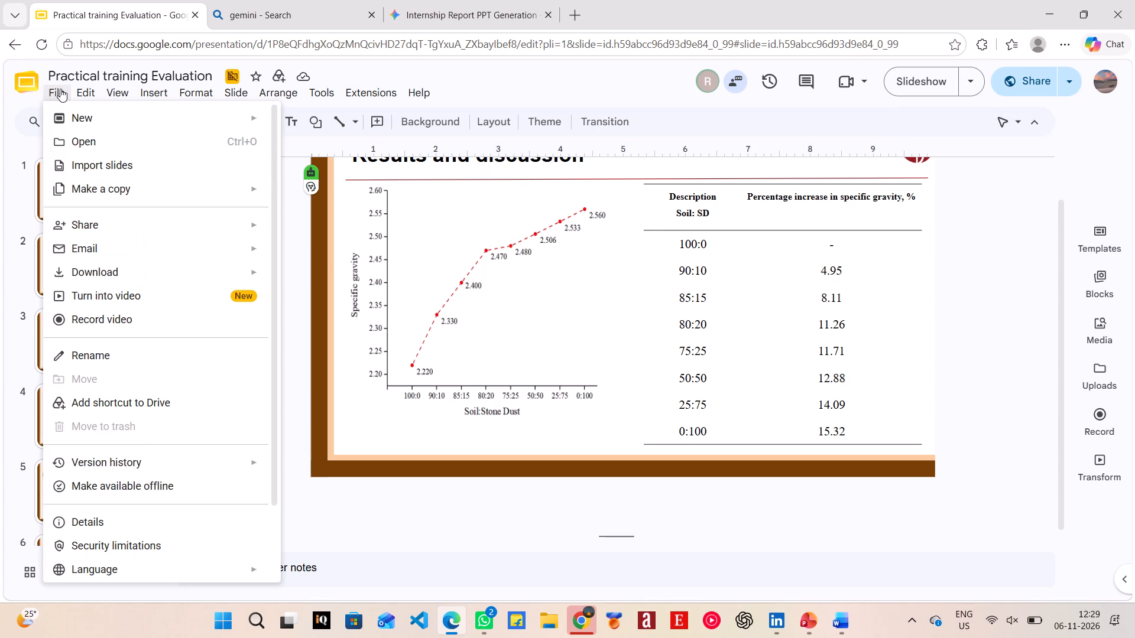
click(112, 189)
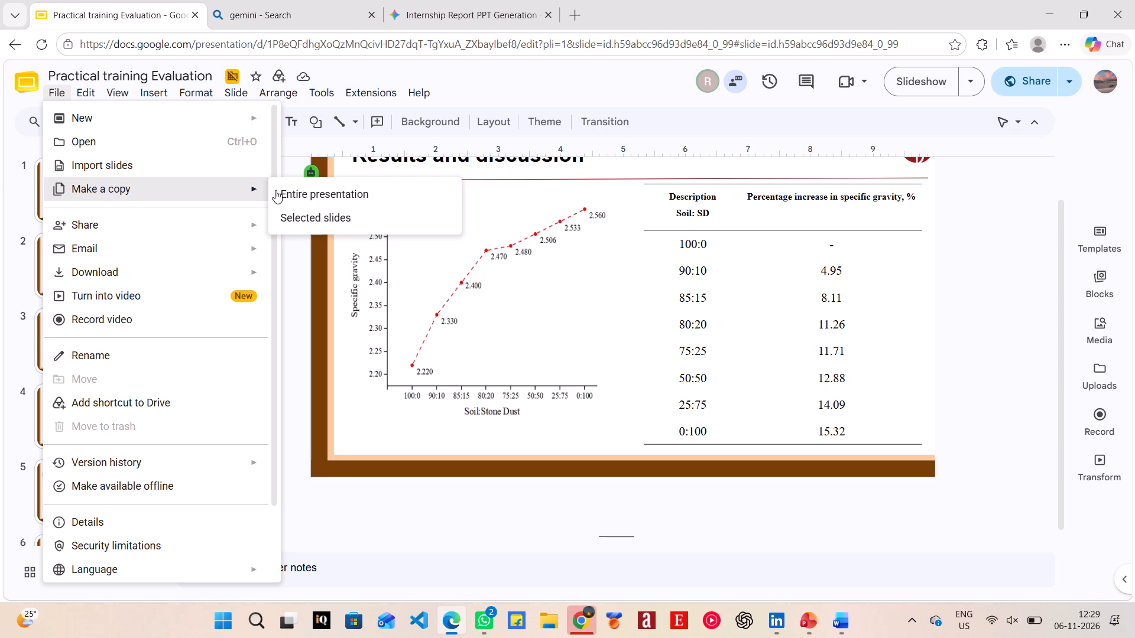
click(303, 189)
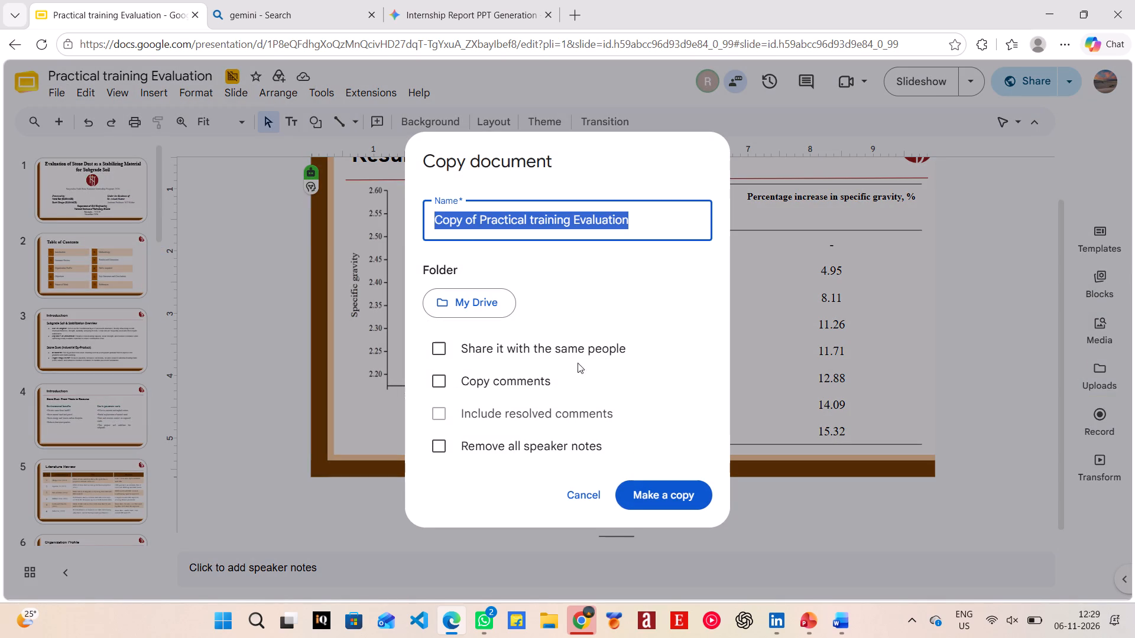
click(482, 300)
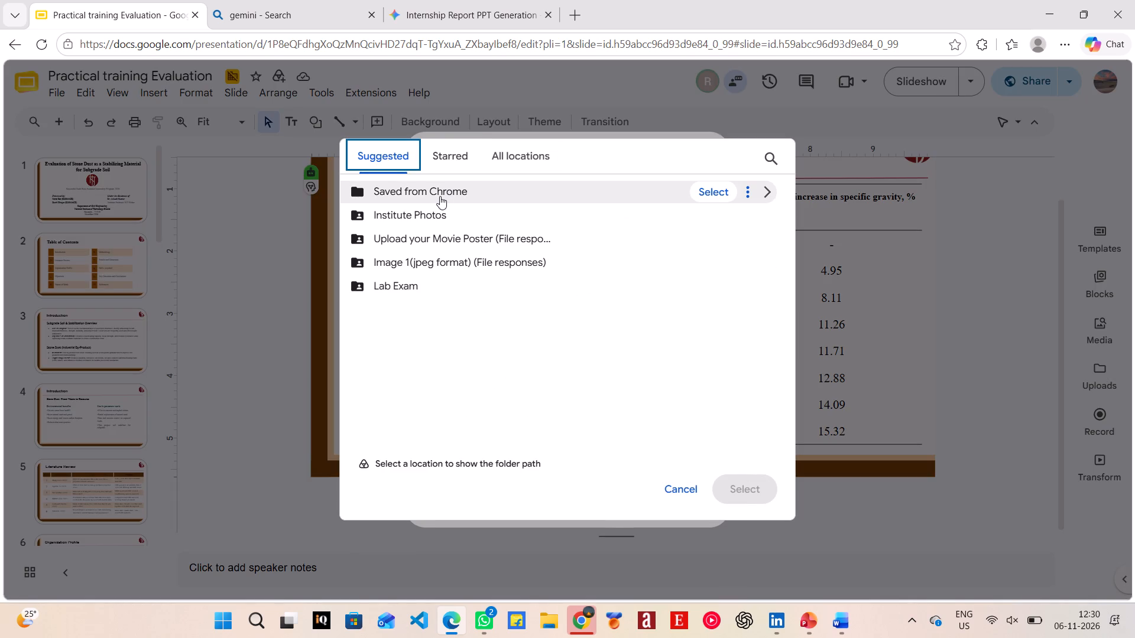
click(451, 180)
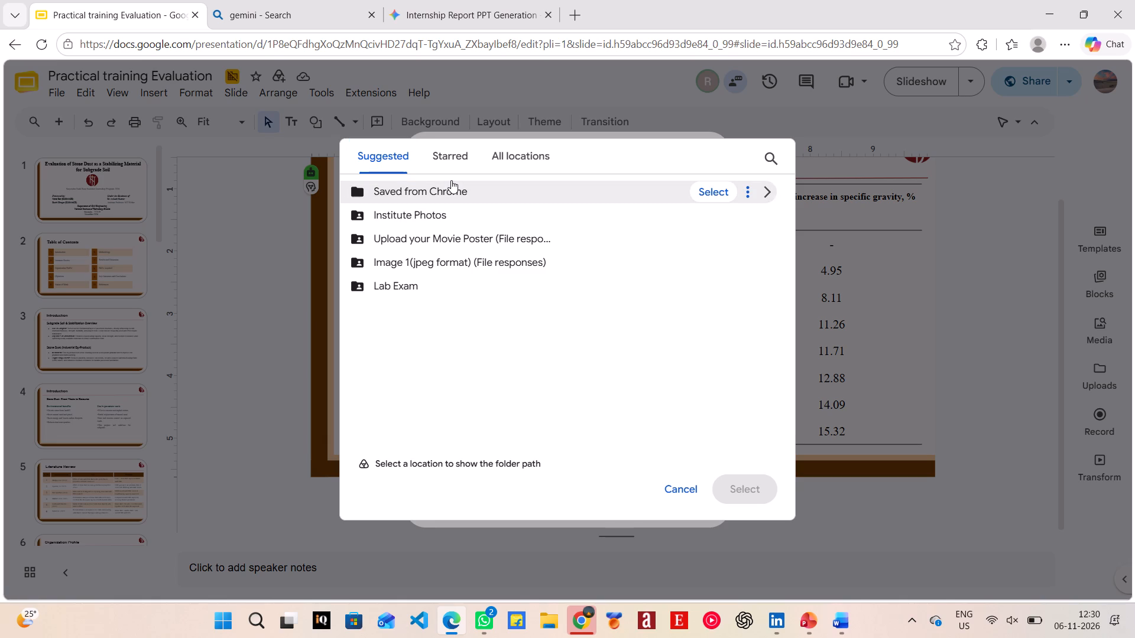
click(706, 190)
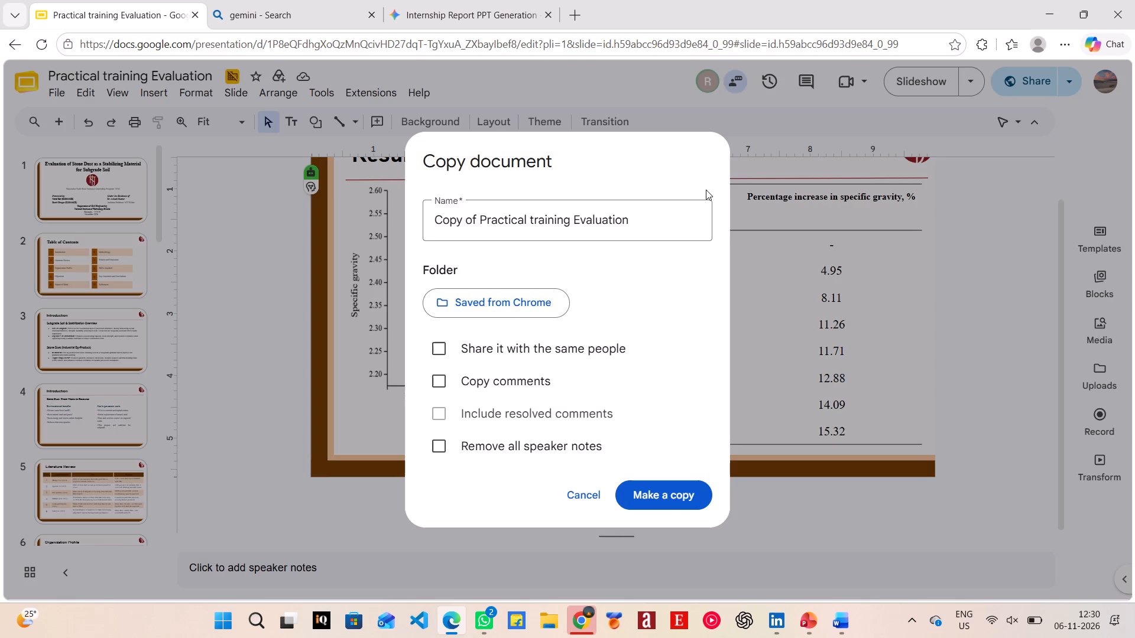
click(646, 502)
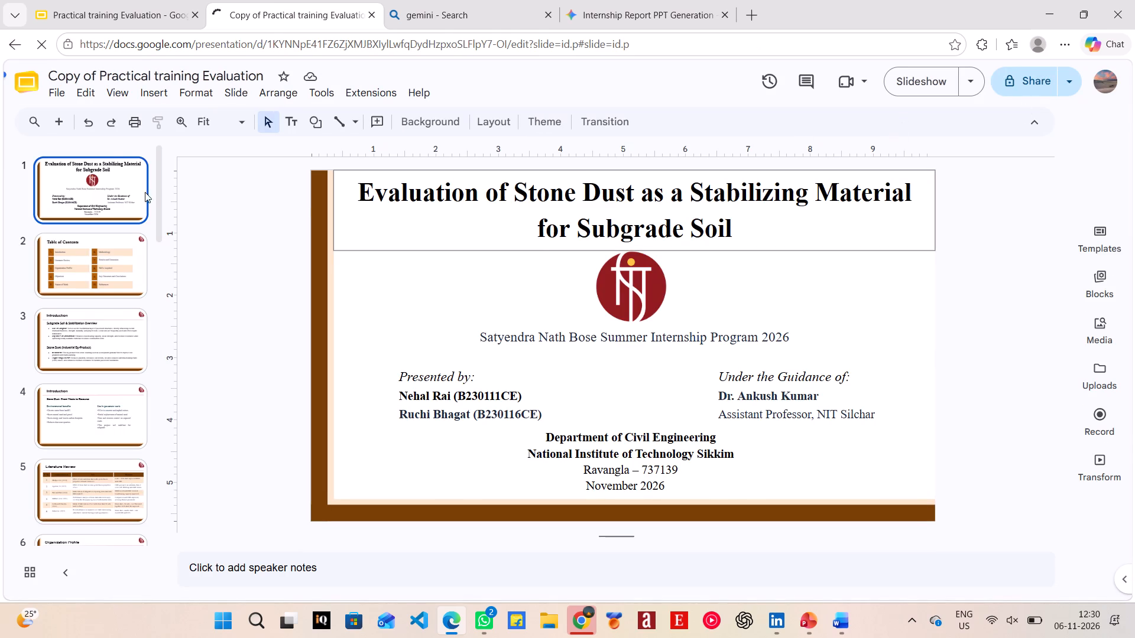
click(62, 93)
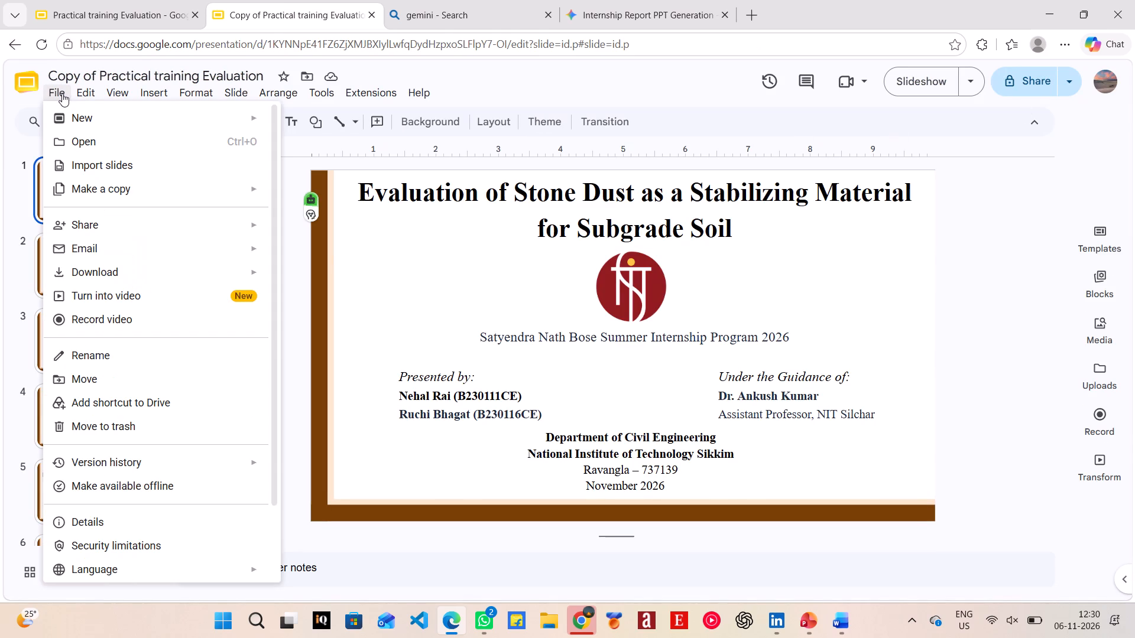
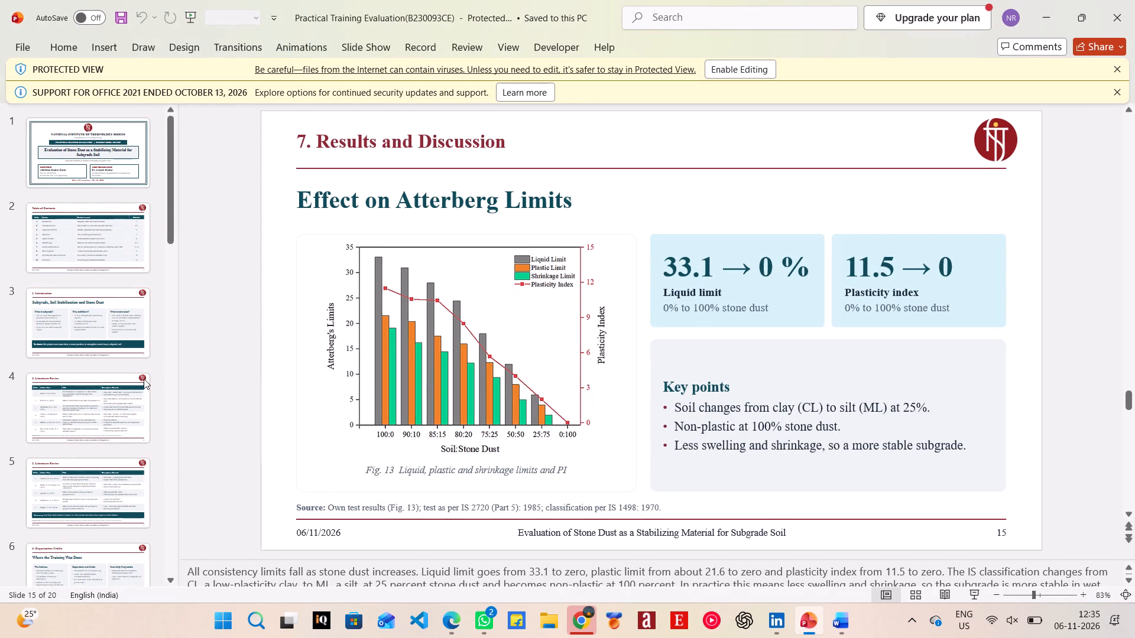
scroll(141, 379, down, 5)
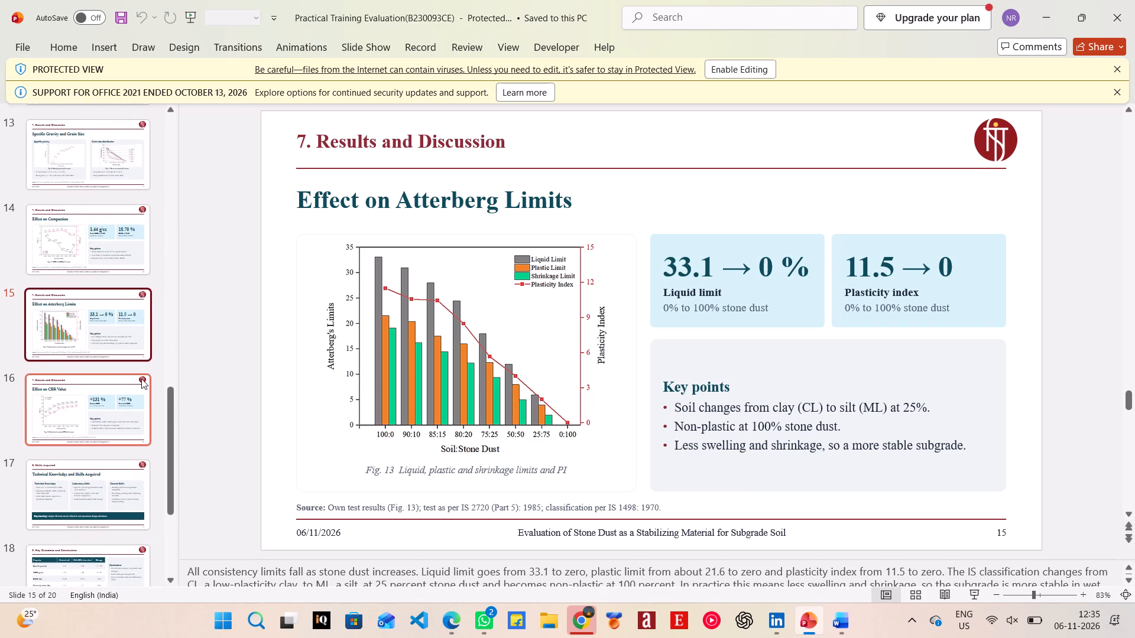
scroll(126, 157, up, 2)
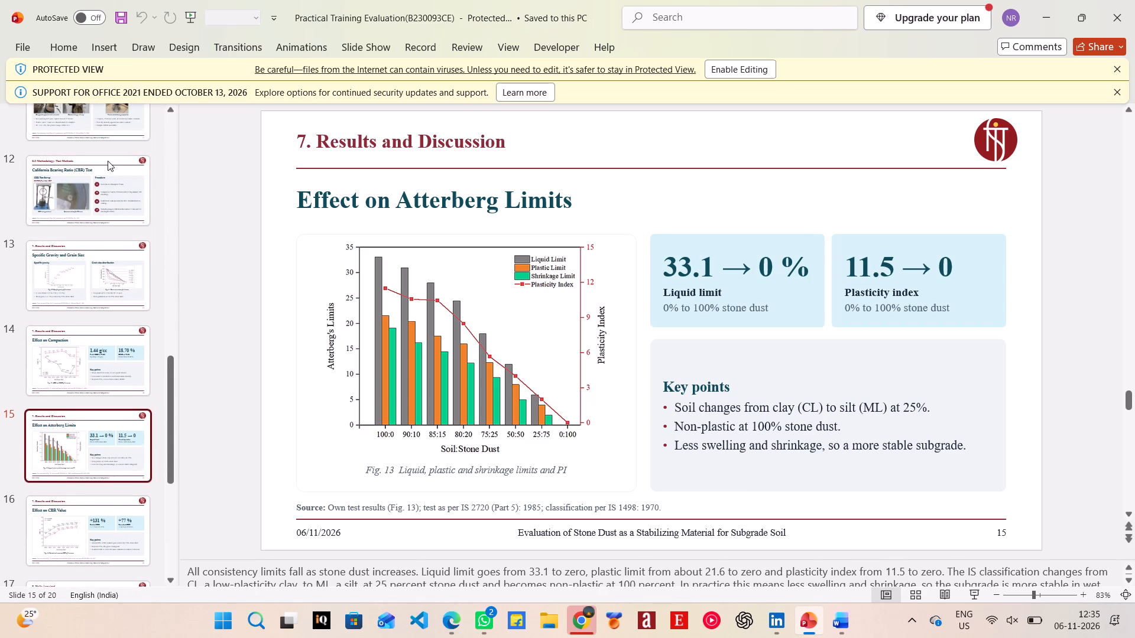
scroll(108, 161, up, 3)
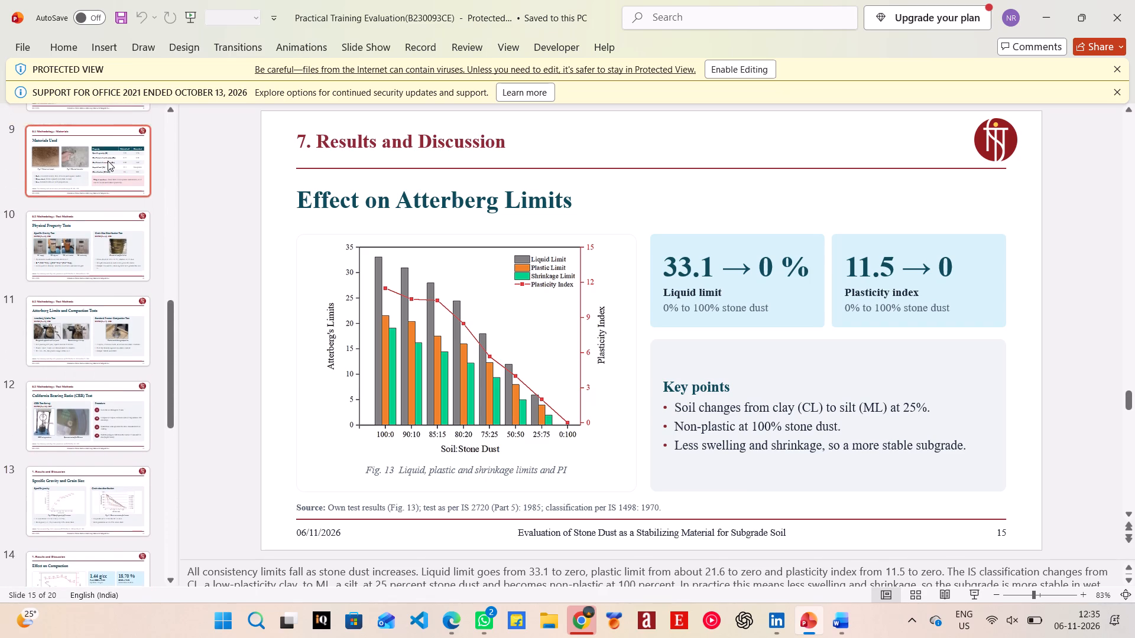
scroll(108, 161, up, 2)
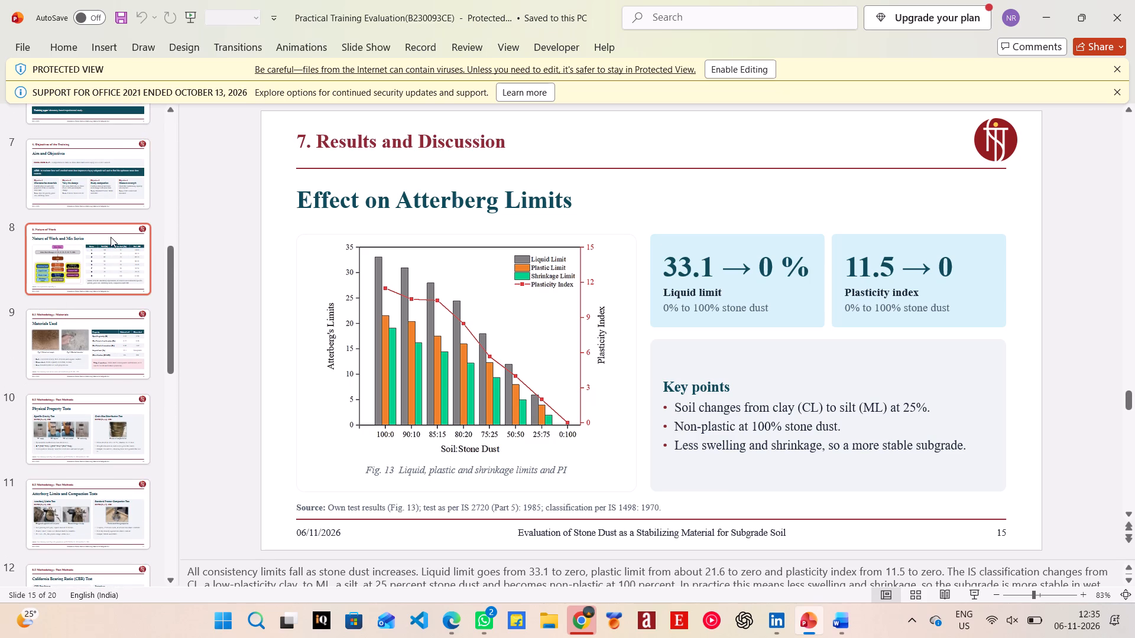
Examine the Materials Used, test methods, and Specific Gravity and Grain Size slides of the PowerPoint deck for layout and content.
click(111, 237)
click(106, 341)
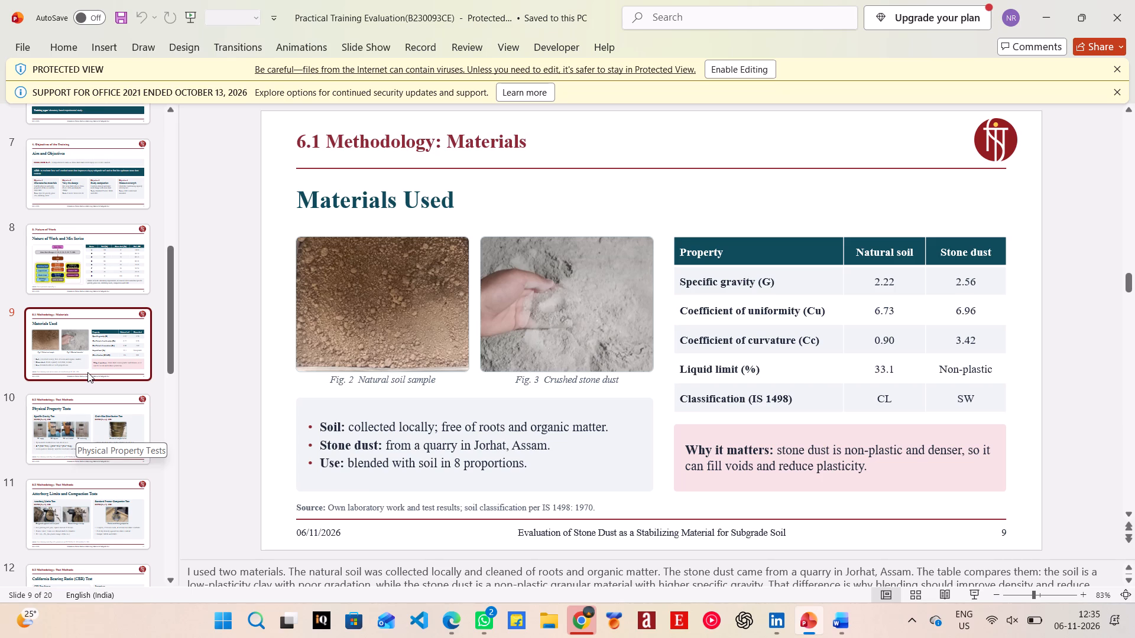
scroll(380, 412, down, 1)
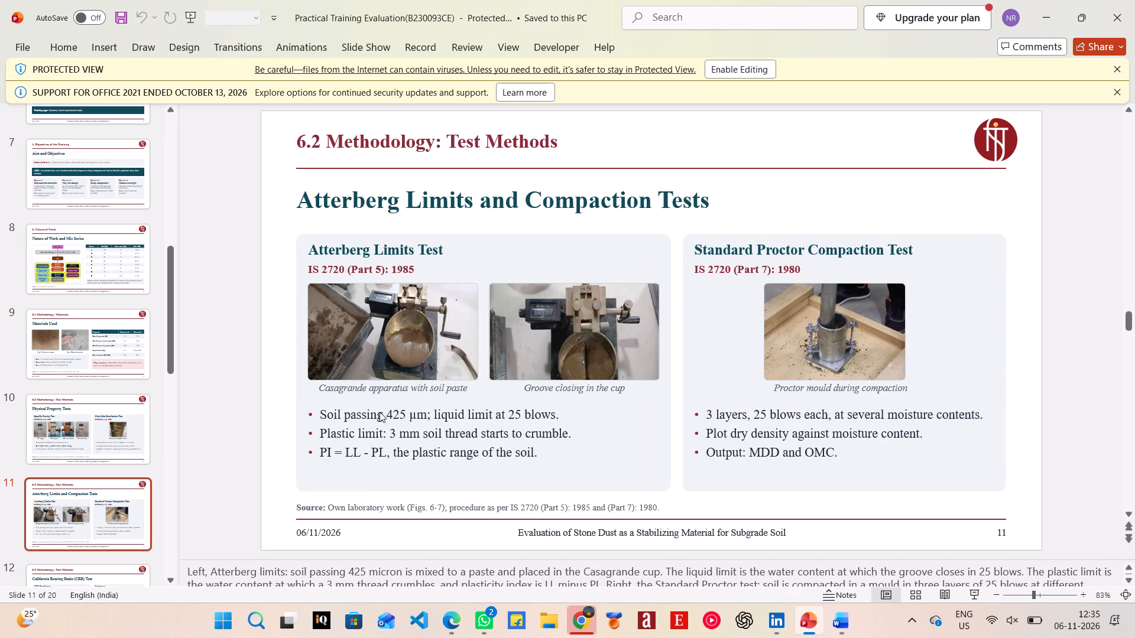
scroll(380, 412, down, 1)
click(110, 328)
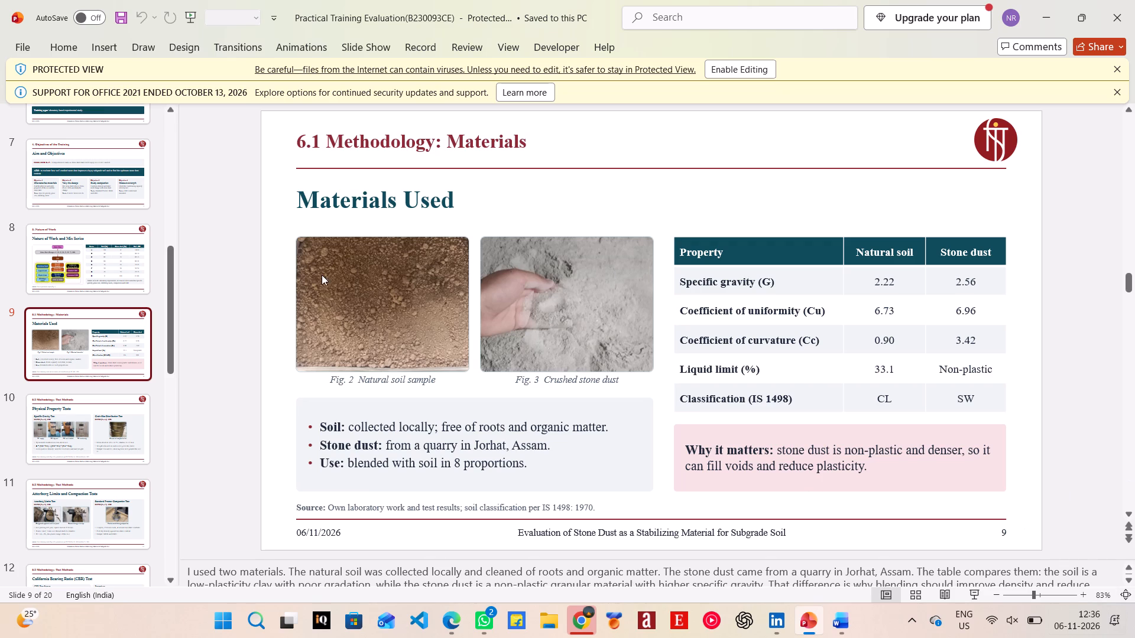
click(72, 428)
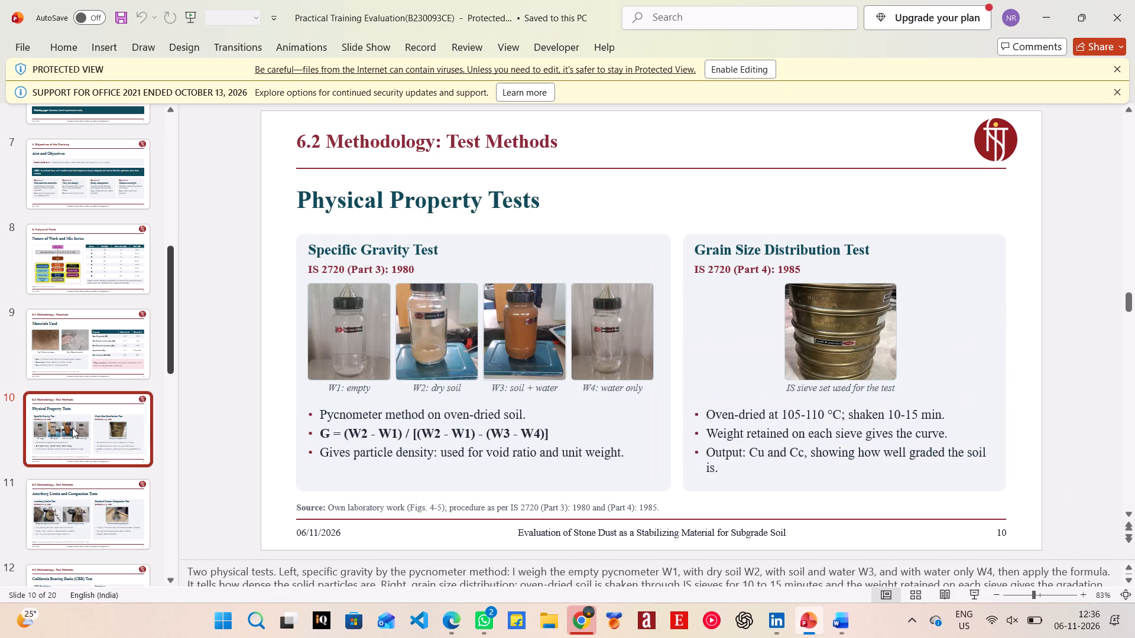
scroll(72, 428, down, 1)
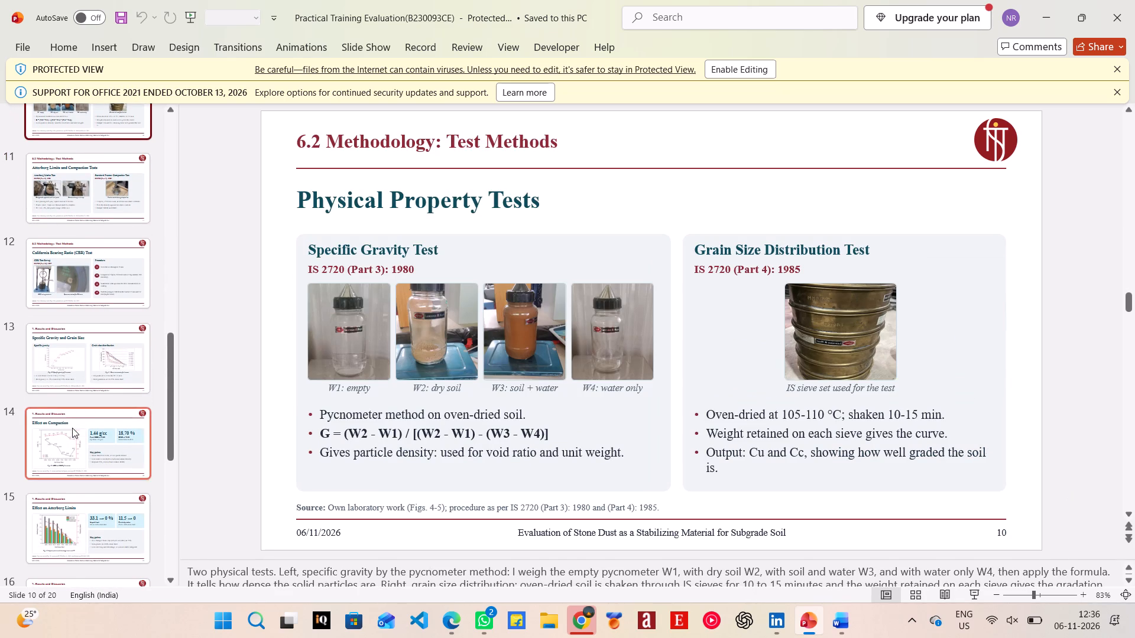
click(84, 375)
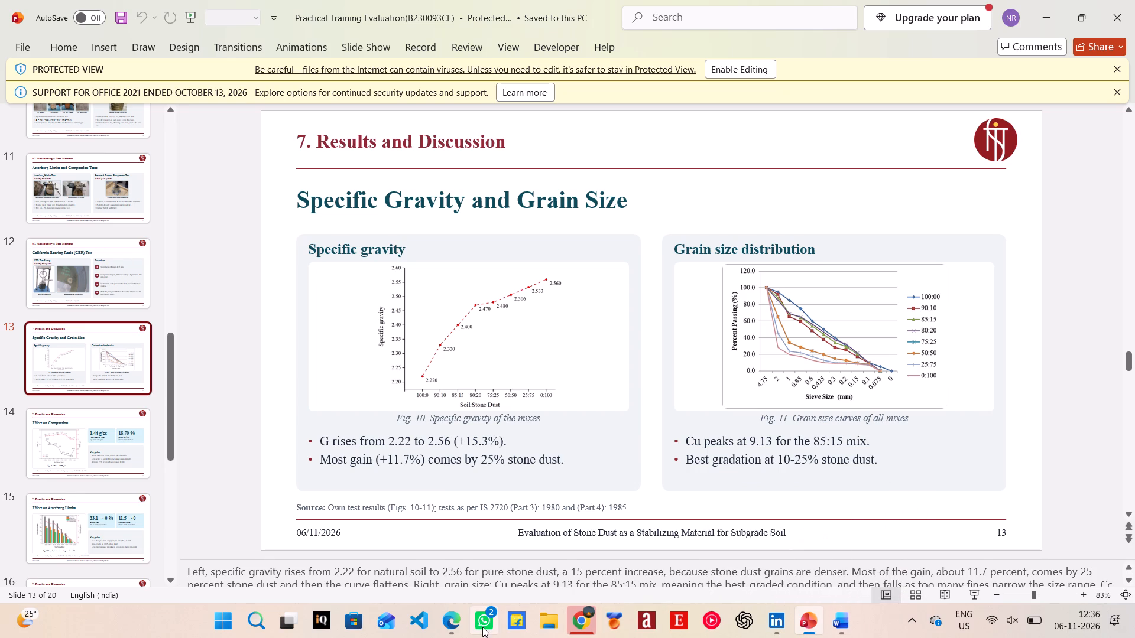
Return to the Practical training Evaluation presentation in Google Slides and shrink the specific gravity chart on the Results and discussion slide.
click(446, 593)
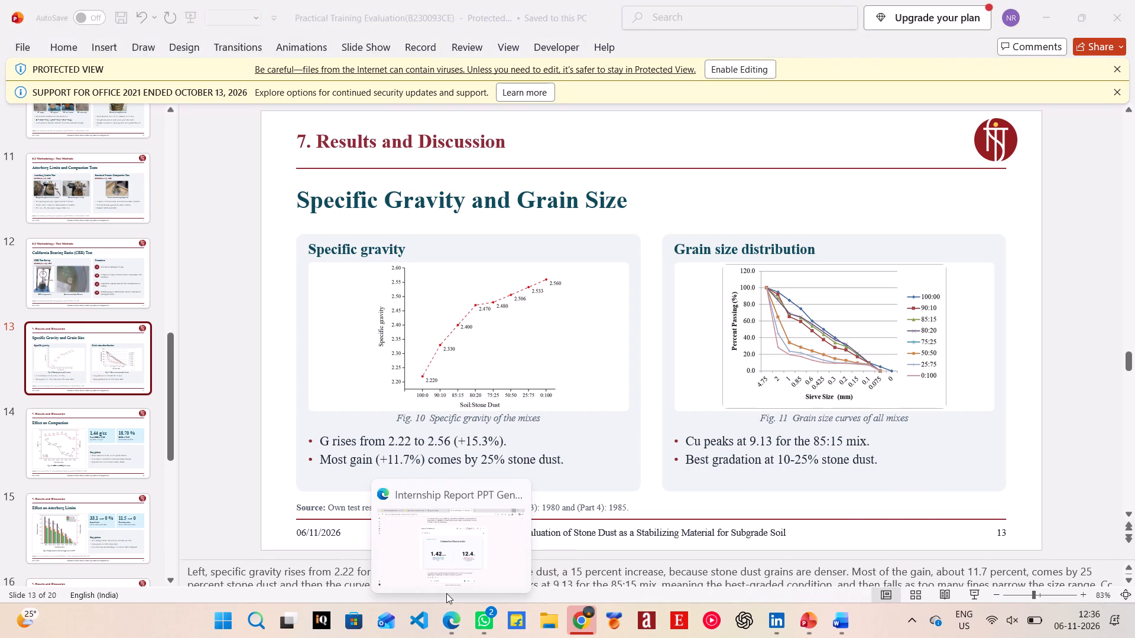
click(446, 556)
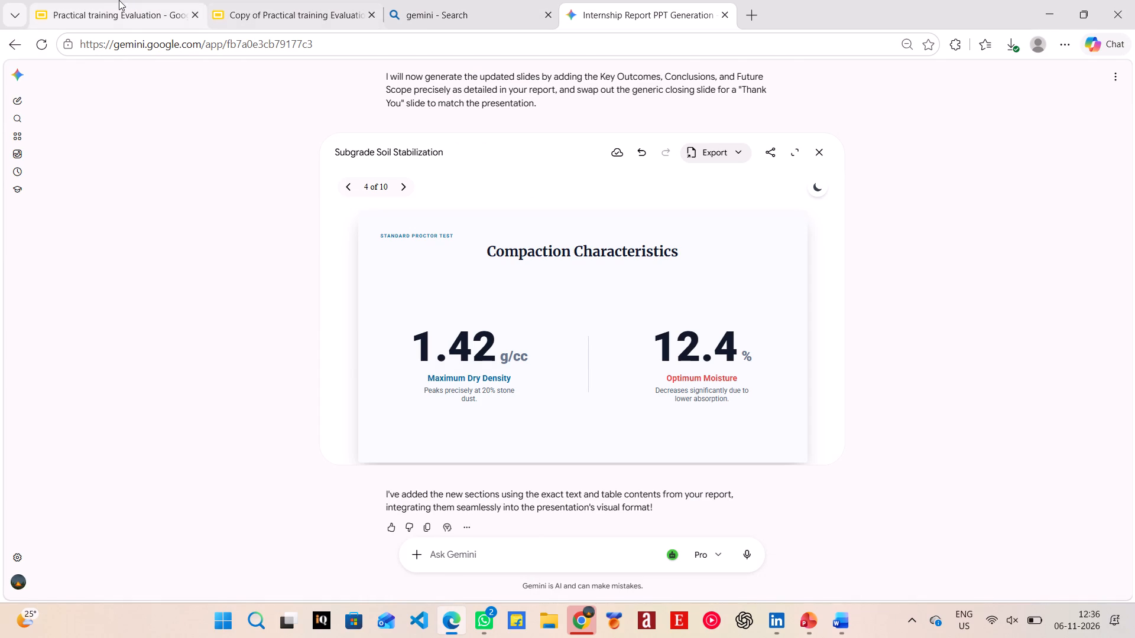
click(119, 0)
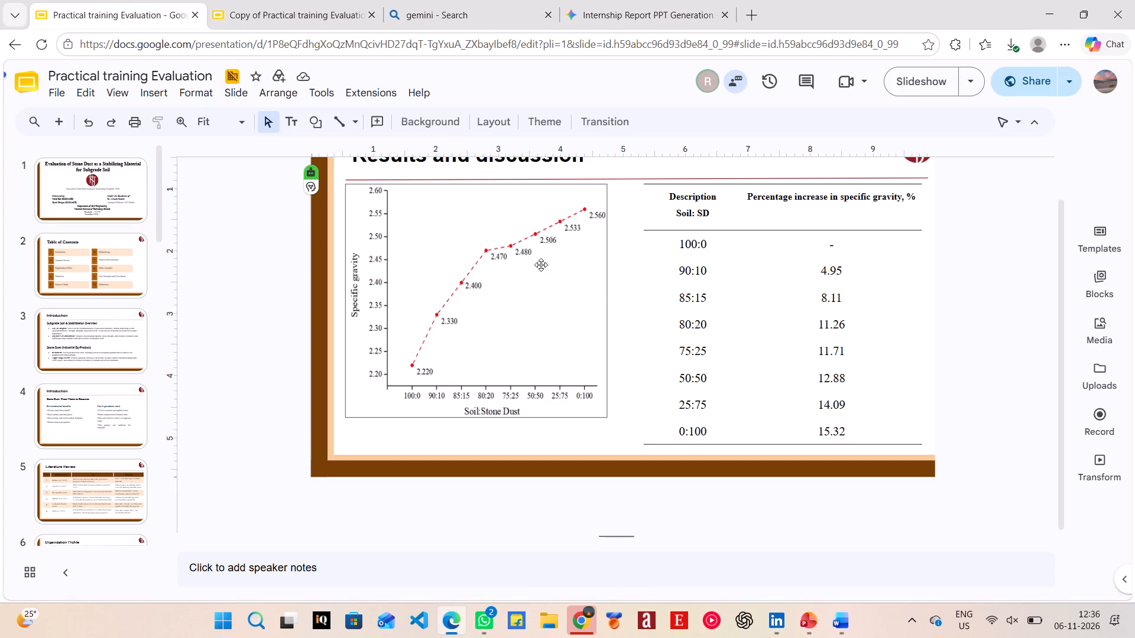
click(524, 261)
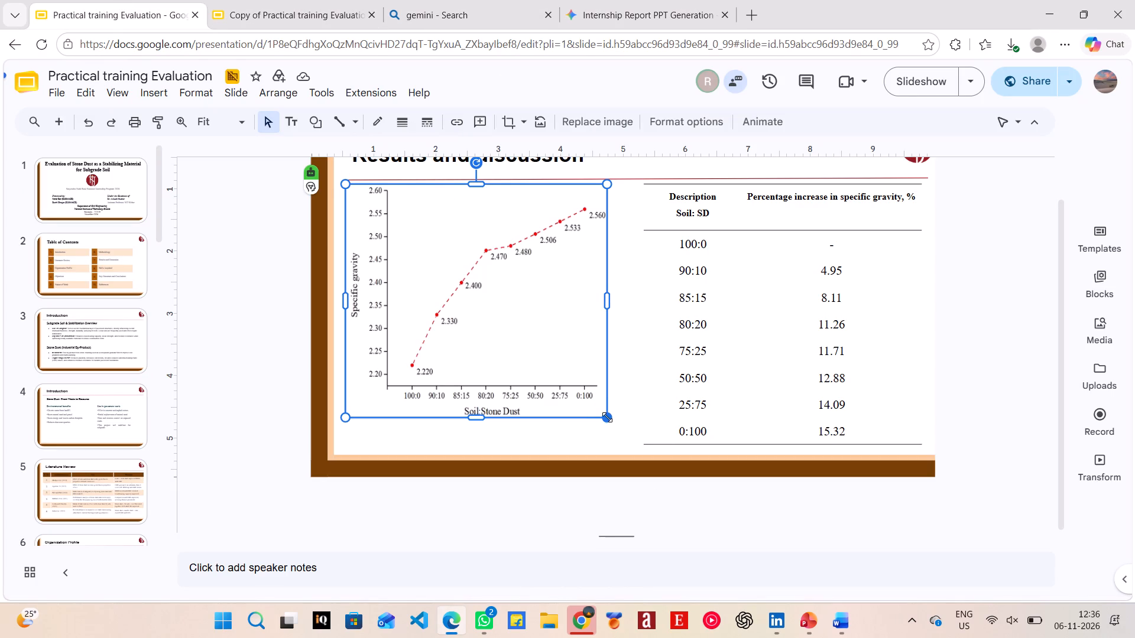
drag(607, 417, 577, 376)
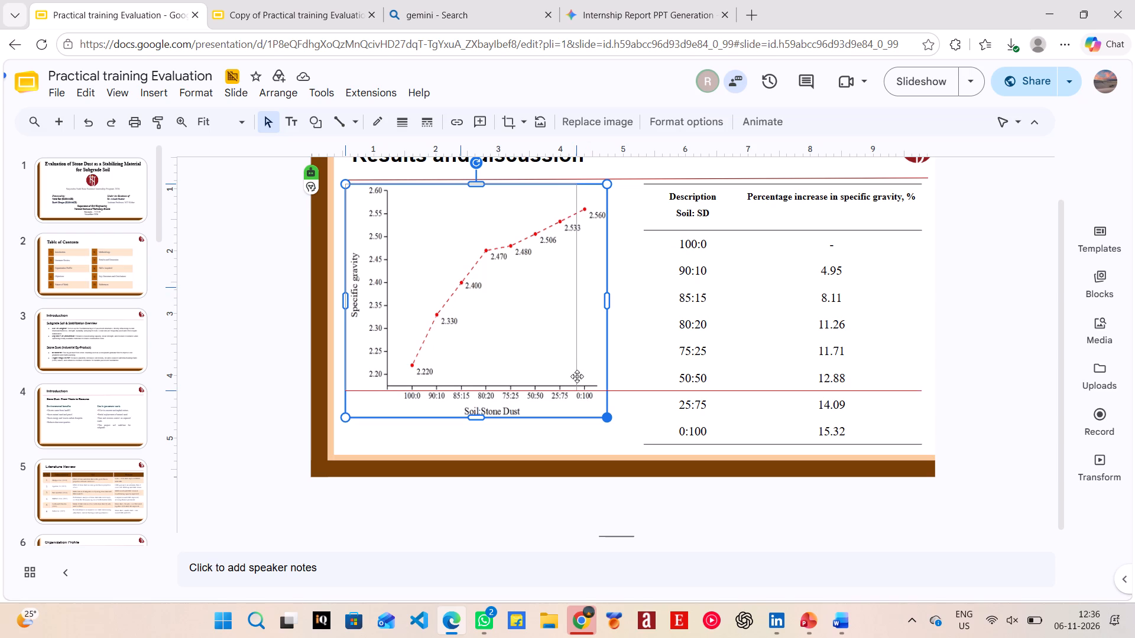
Narrow the percentage increase in specific gravity table from its chart-facing side to widen the gap beside the chart.
click(765, 355)
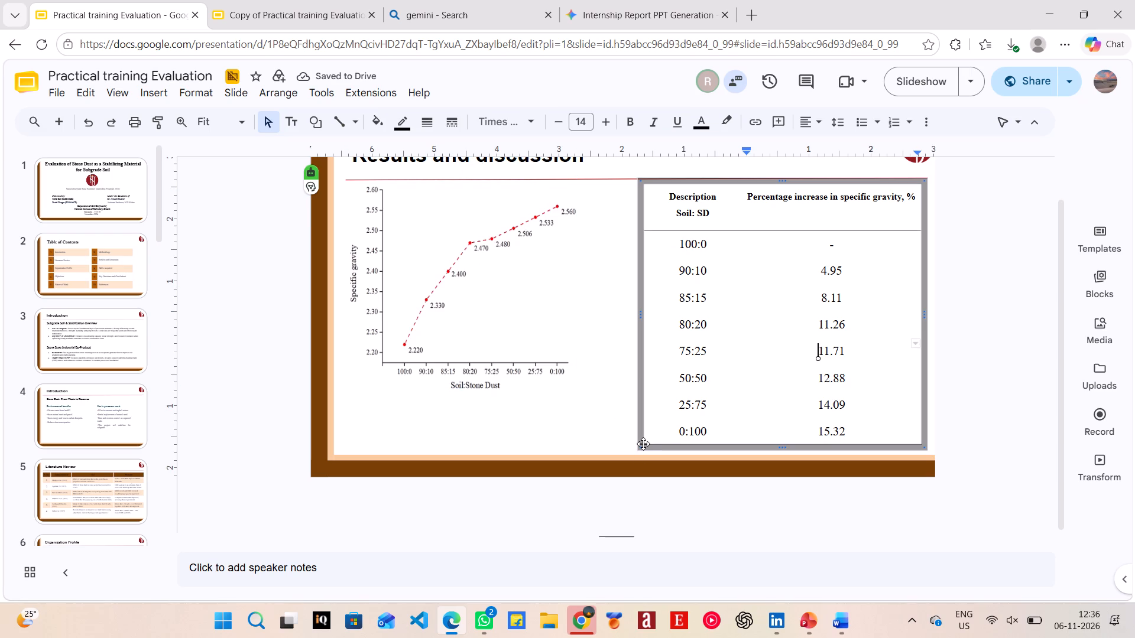
drag(637, 445, 679, 406)
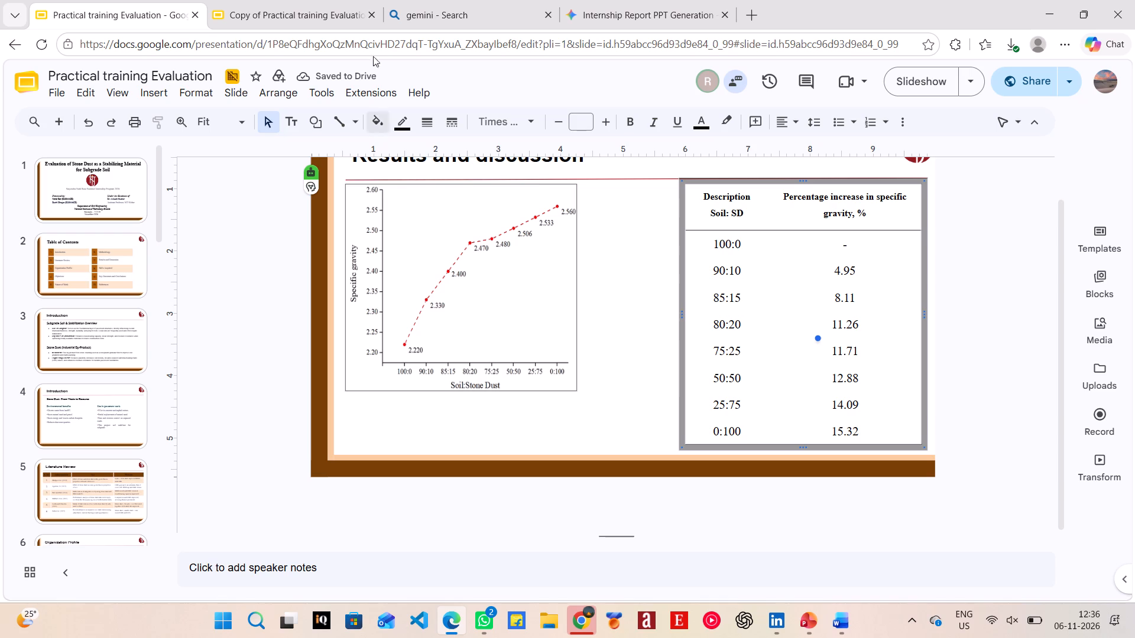
Insert an empty text box beneath the specific gravity chart, extending nearly to the table.
click(288, 118)
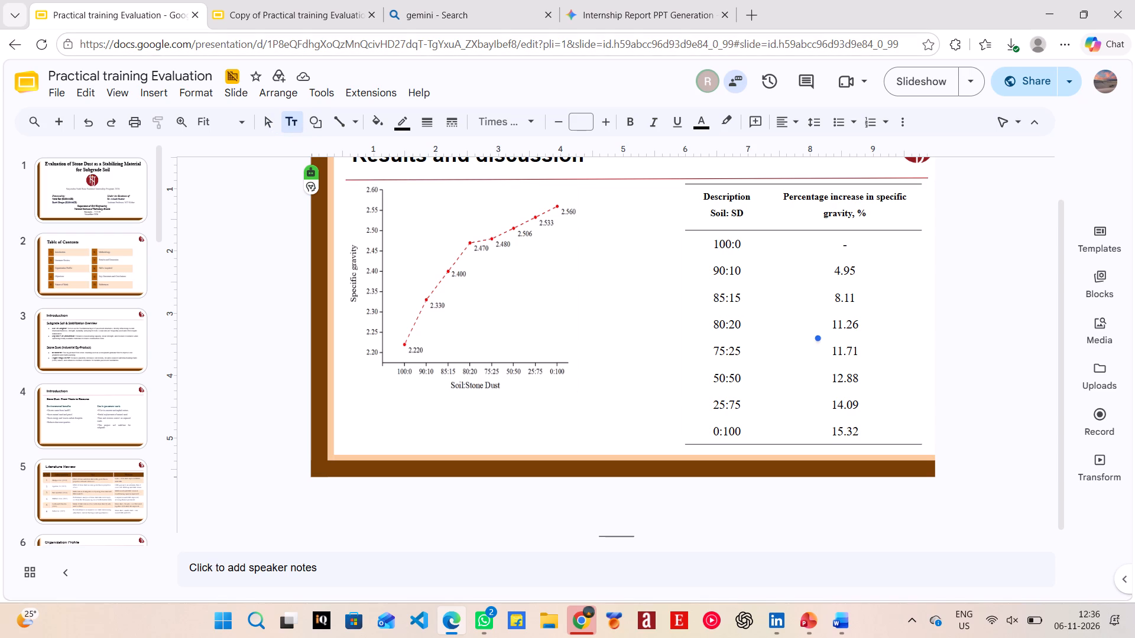
drag(352, 394, 640, 437)
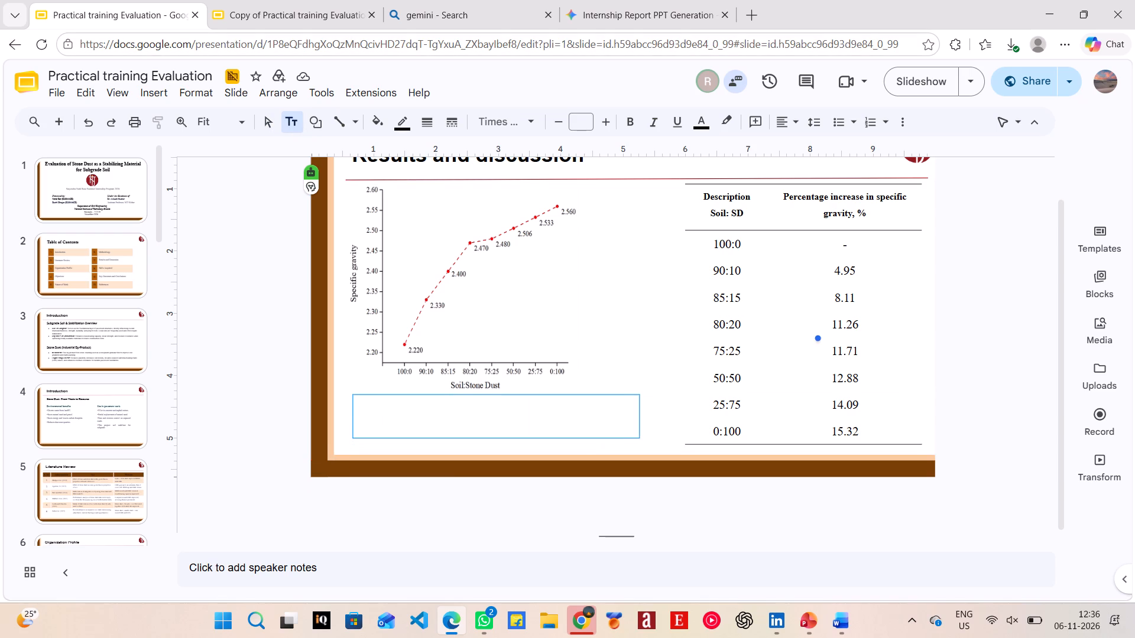
drag(640, 437, 670, 442)
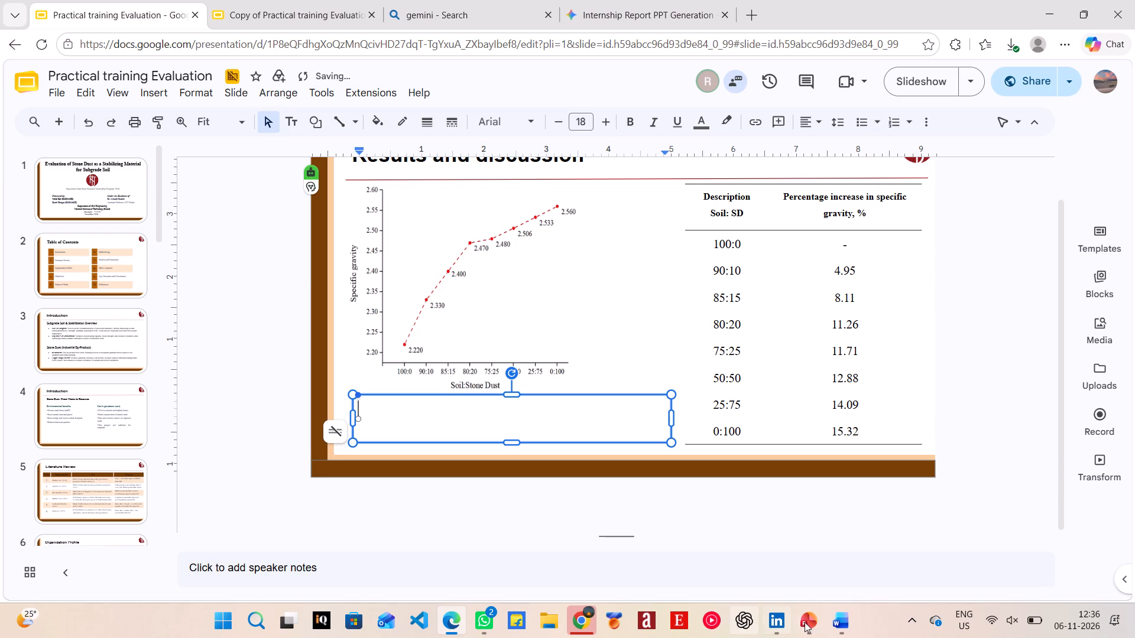
Switch to the Internship_Report_Final document in Word and copy the section 4.2 Effect on Specific Gravity body text together with Fig. 10 and Table 2.
click(845, 623)
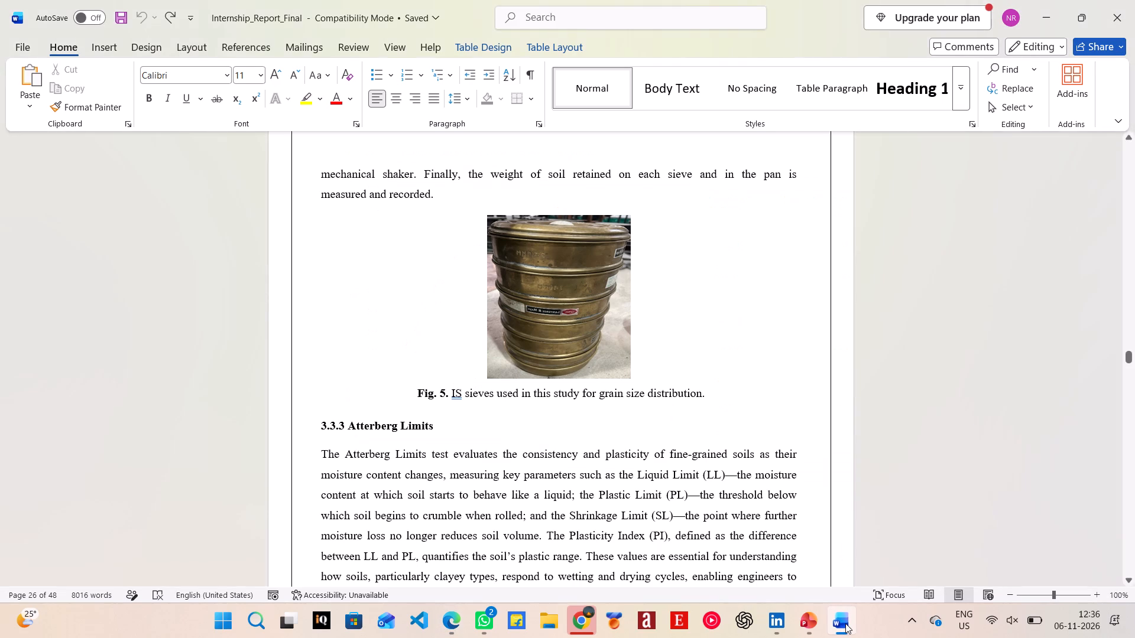
scroll(719, 450, up, 8)
scroll(719, 450, down, 10)
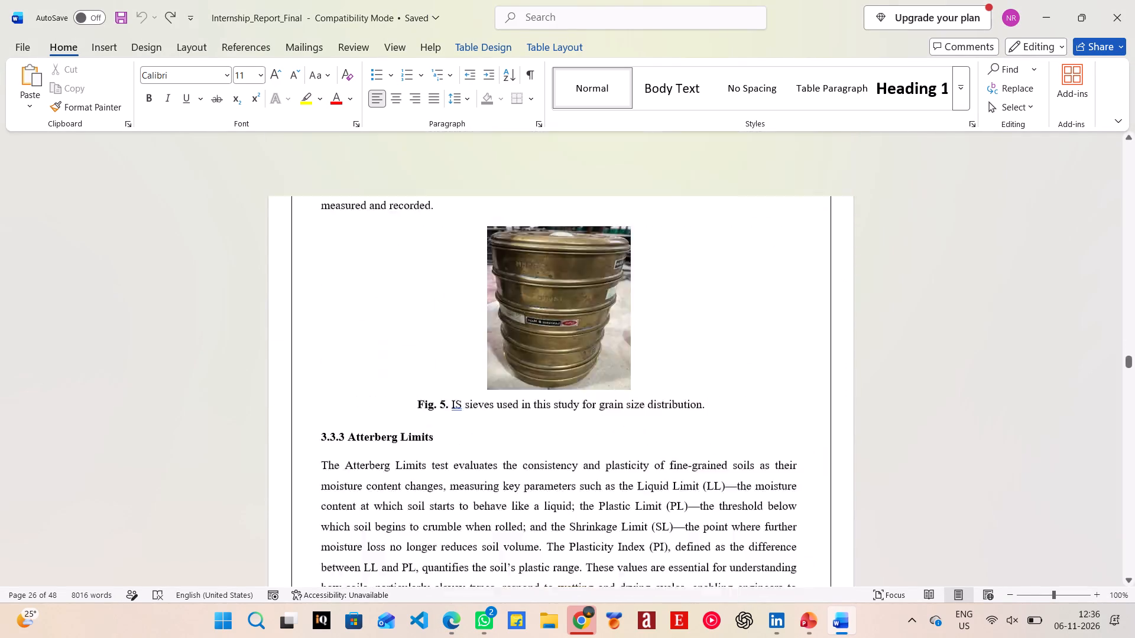
scroll(719, 450, down, 11)
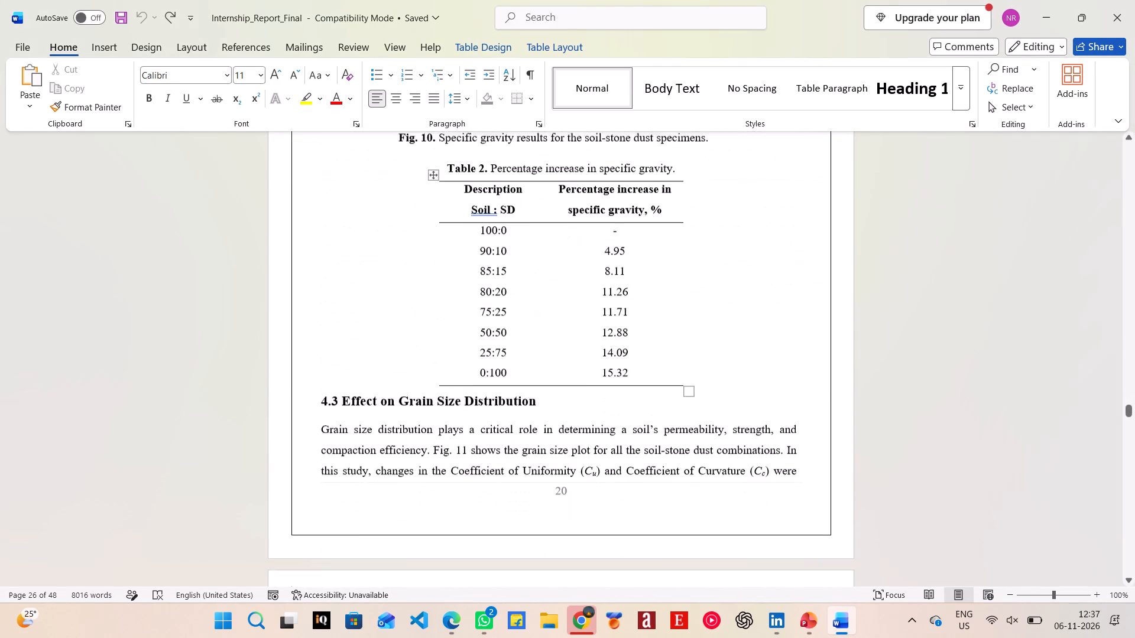
scroll(719, 450, up, 3)
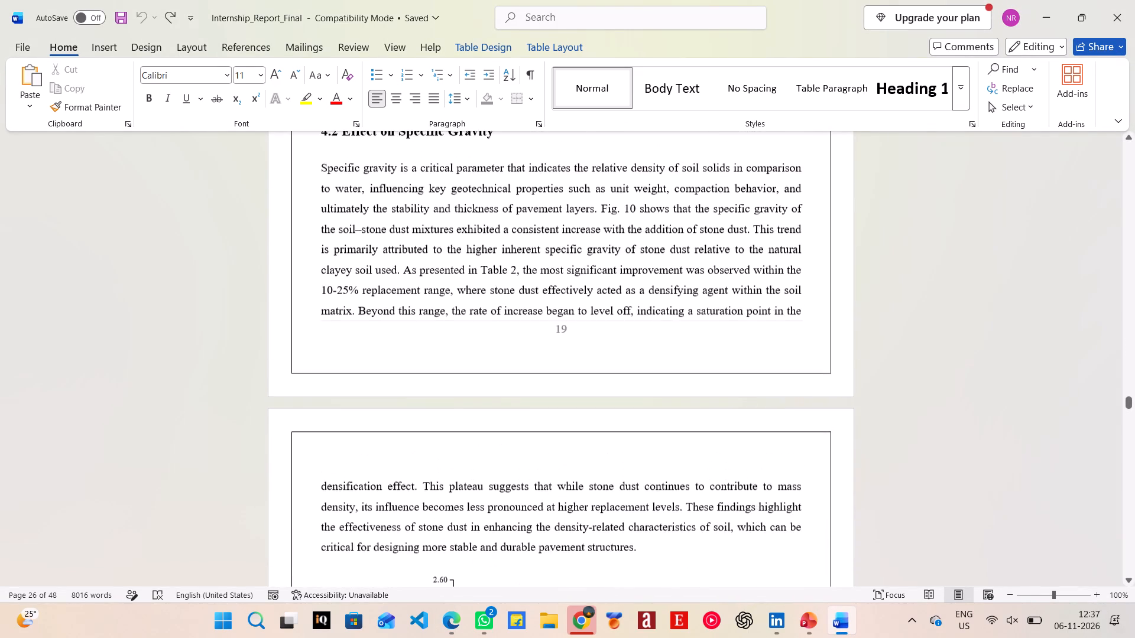
scroll(719, 450, up, 1)
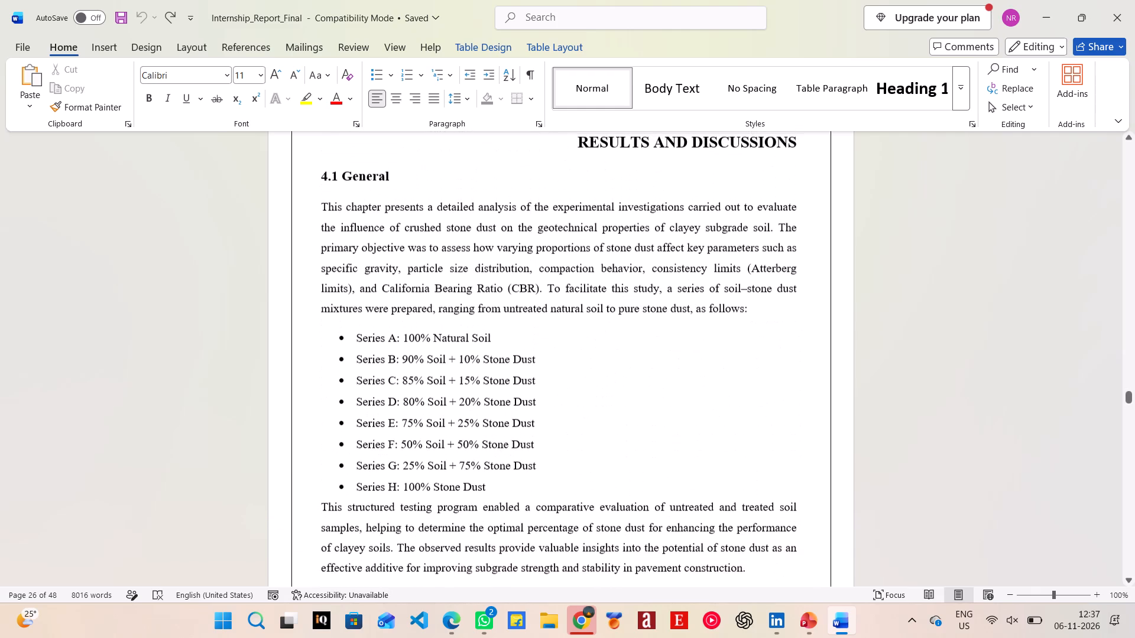
scroll(719, 450, down, 1)
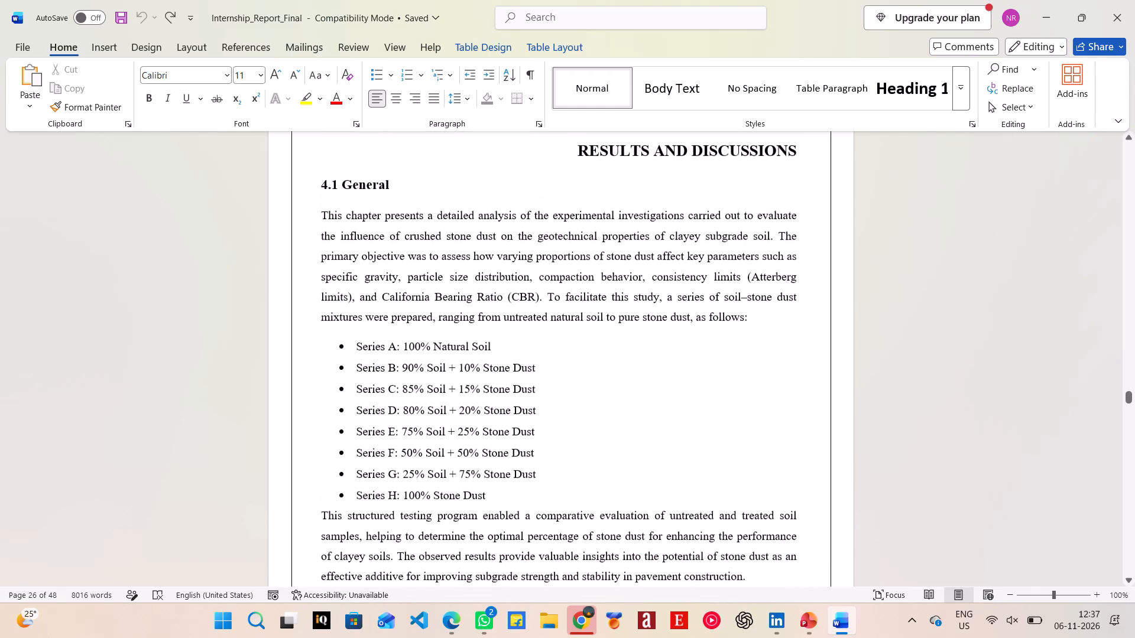
scroll(719, 450, down, 1)
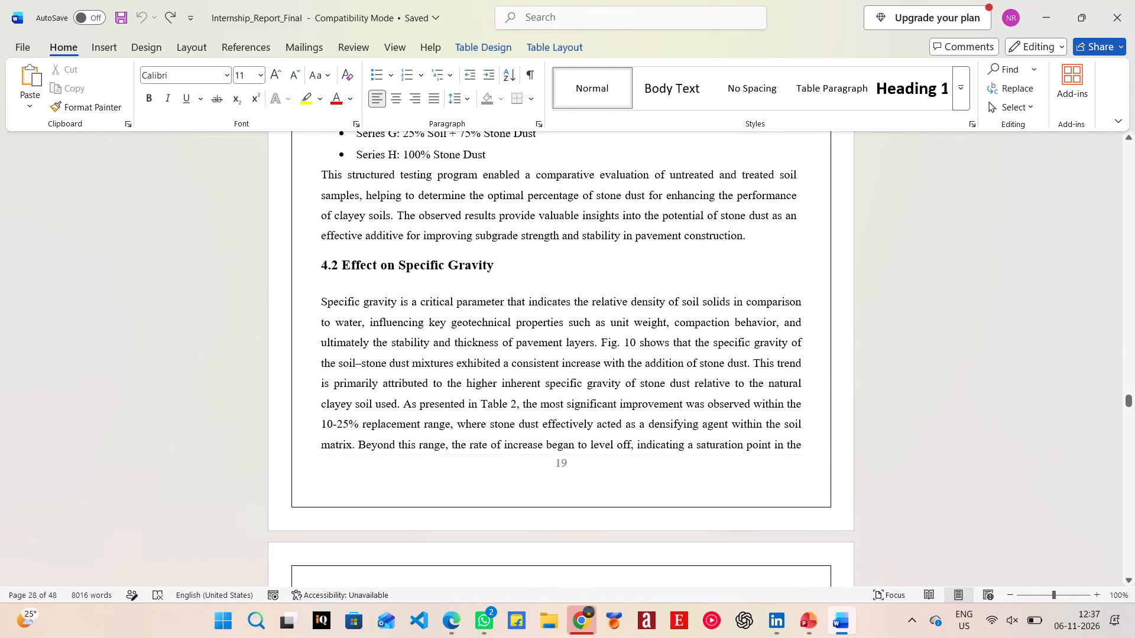
drag(320, 302, 492, 454)
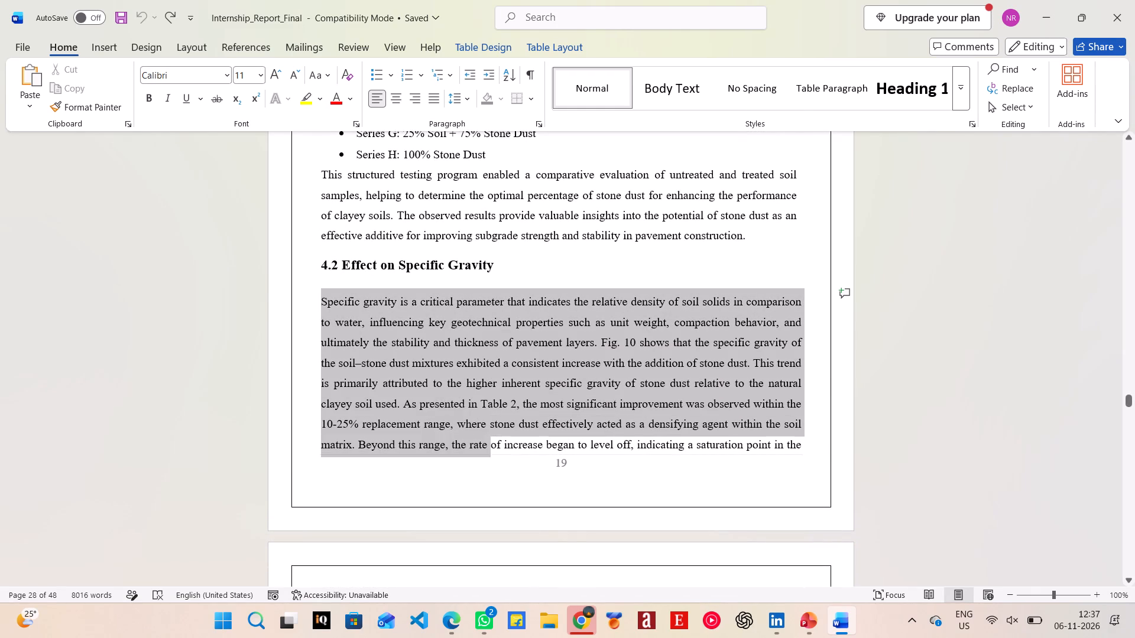
drag(492, 454, 635, 566)
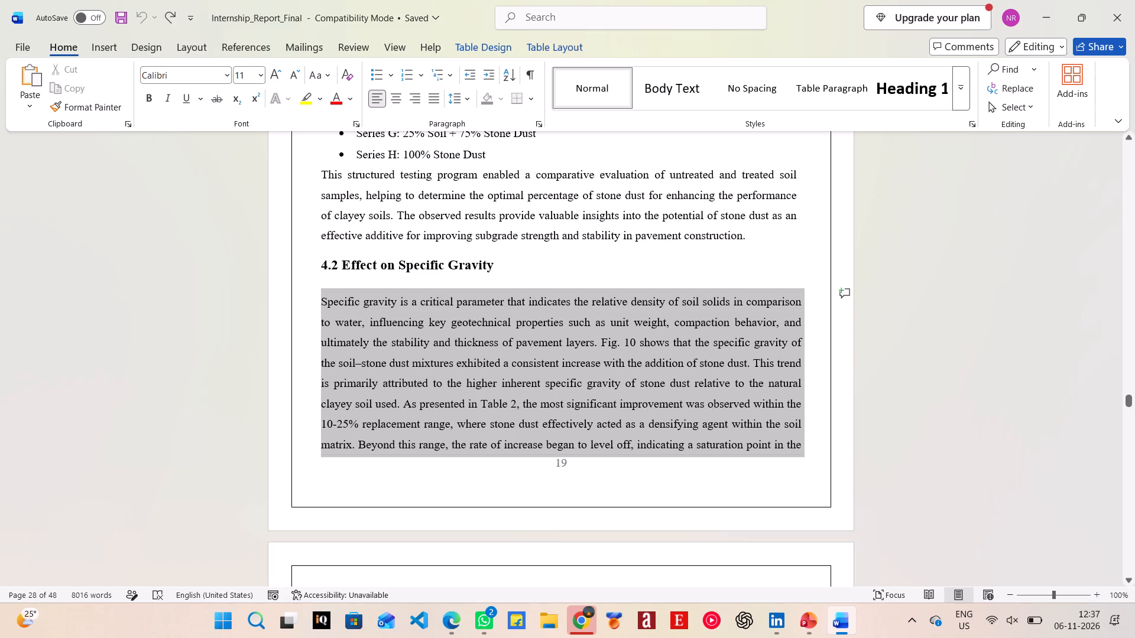
drag(635, 566, 620, 585)
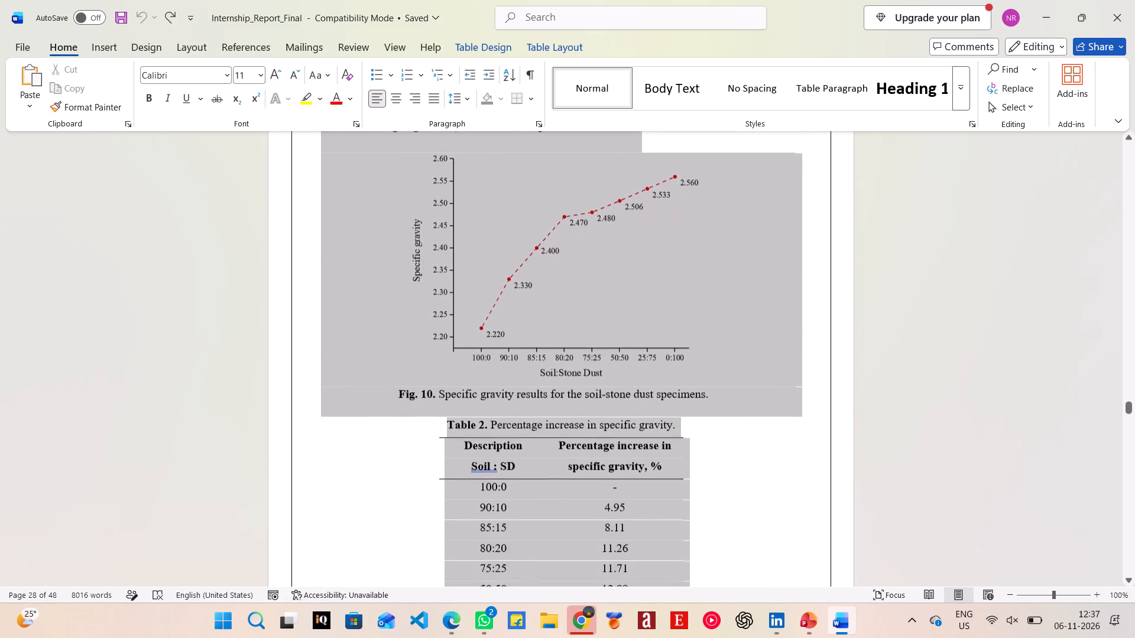
drag(620, 585, 749, 454)
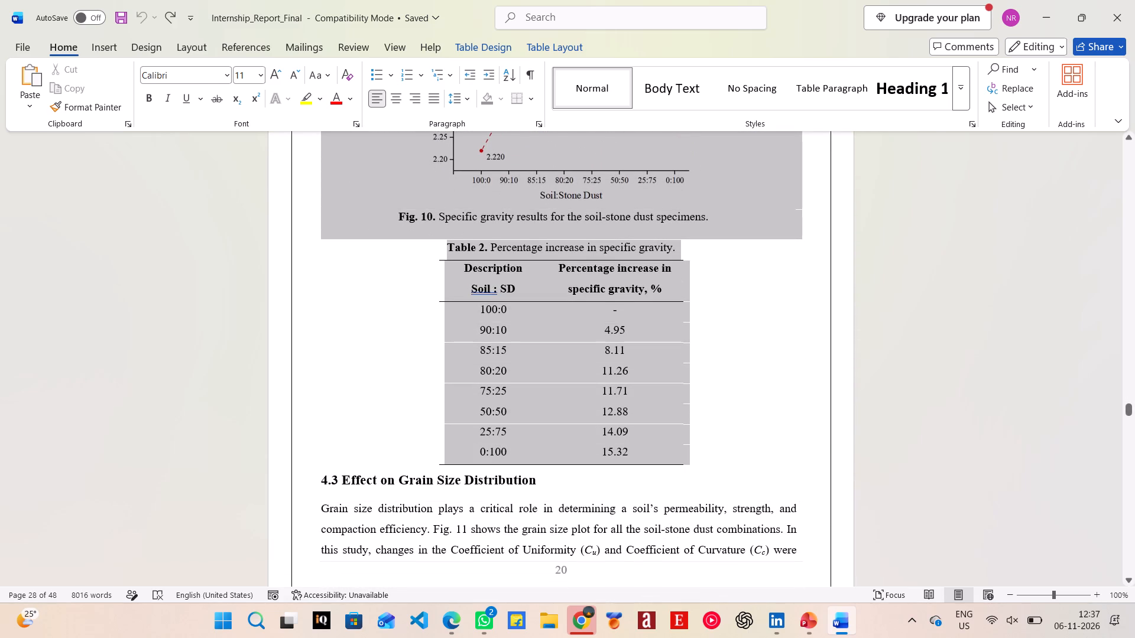
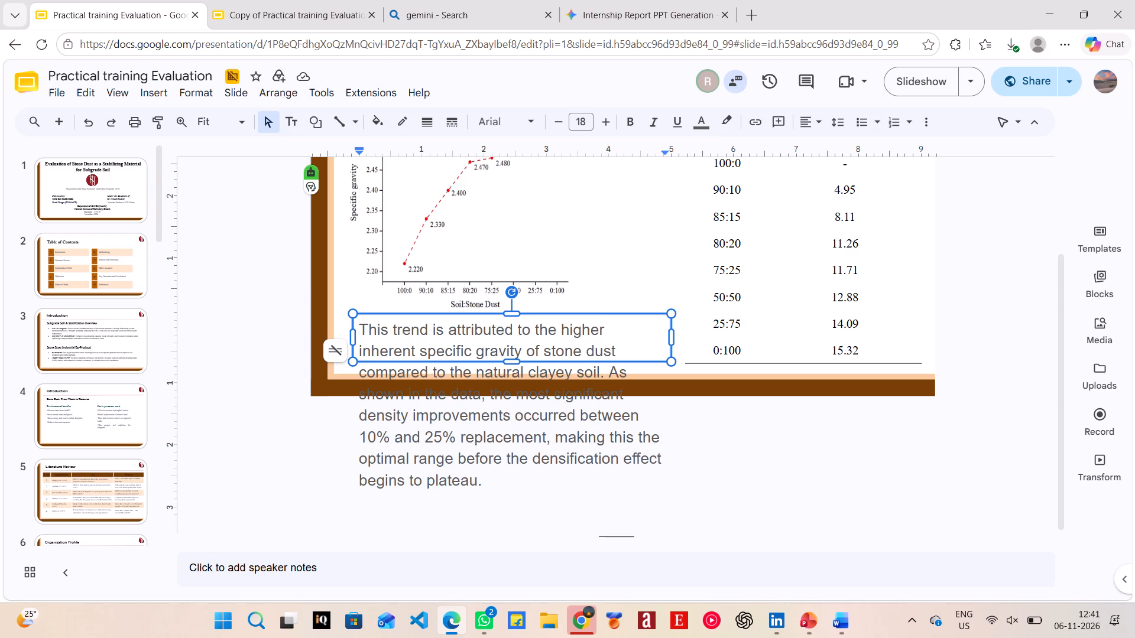
drag(359, 328, 462, 492)
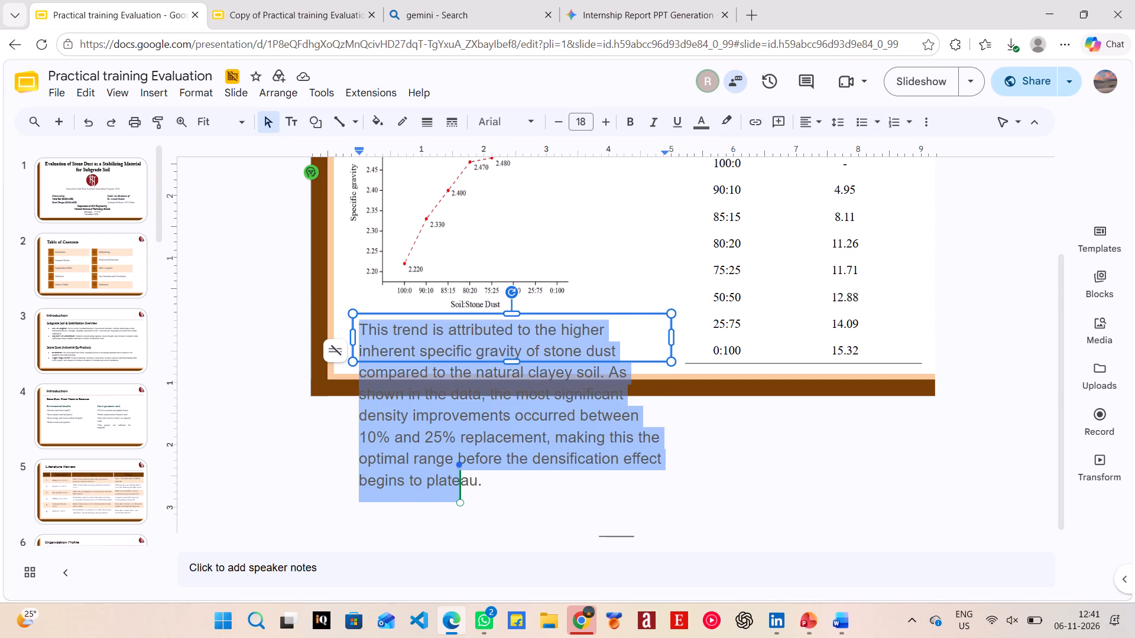
double_click(462, 492)
drag(364, 330, 422, 360)
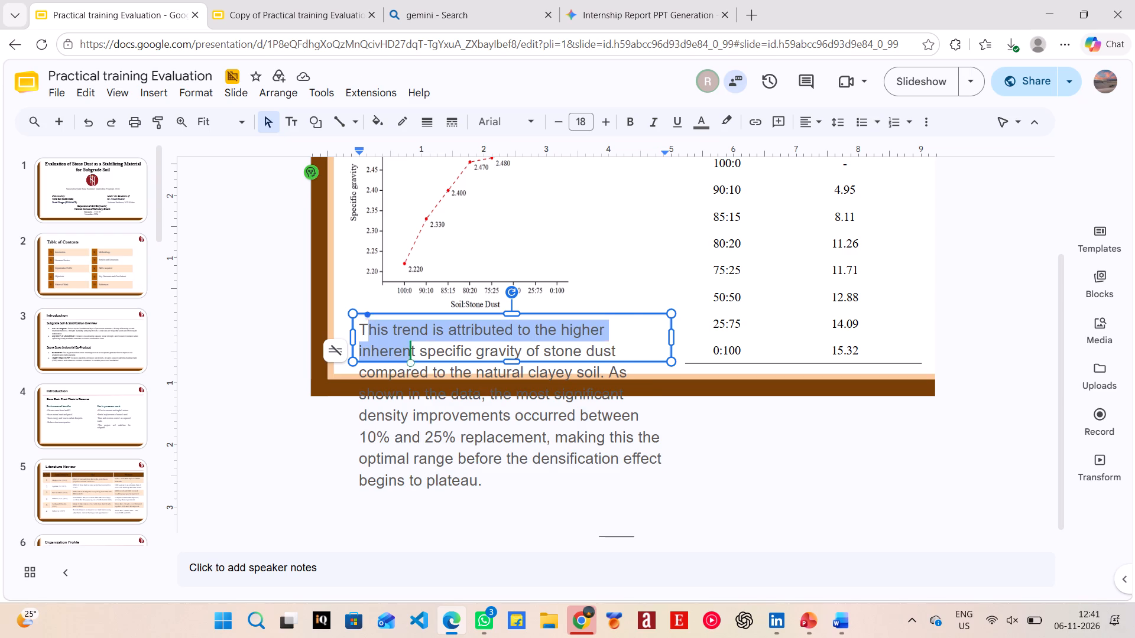
drag(422, 360, 423, 362)
click(357, 331)
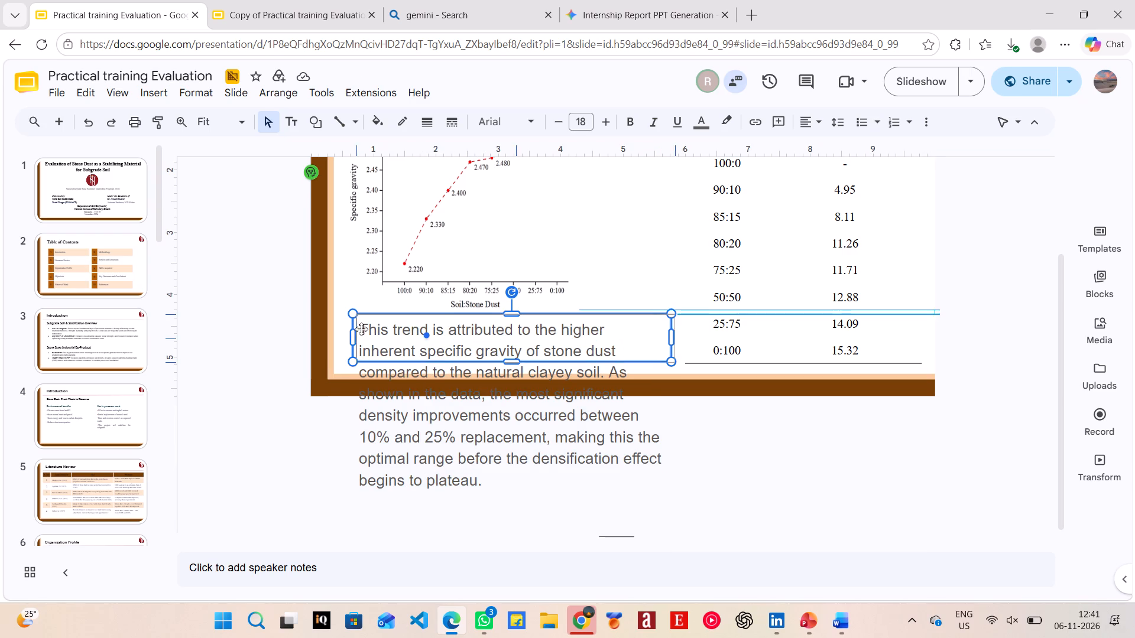
drag(364, 328, 485, 487)
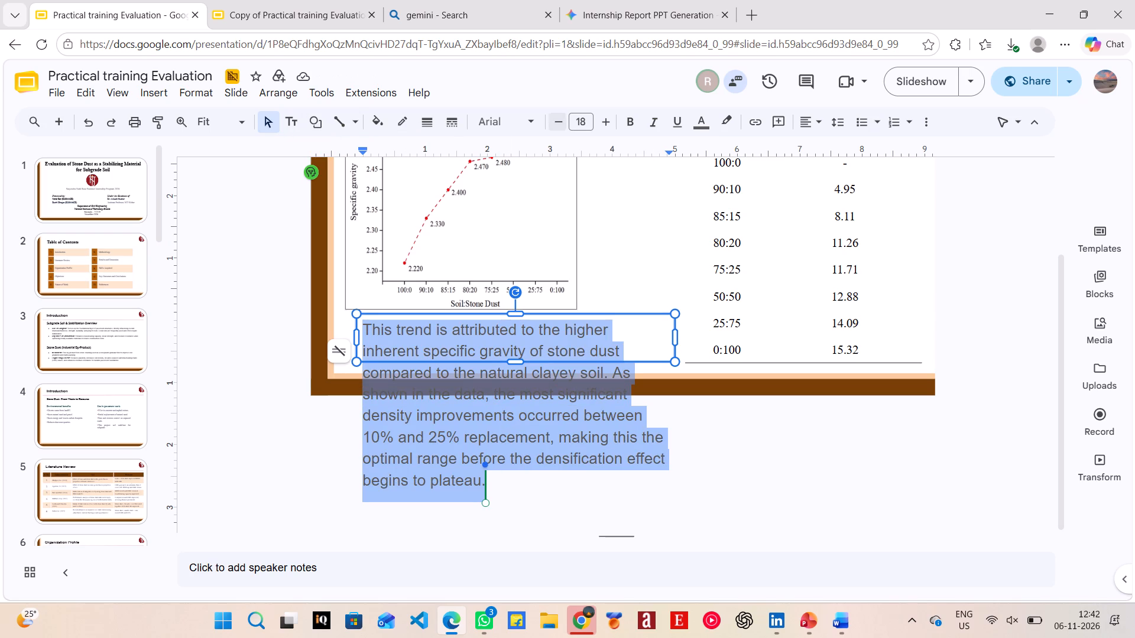
triple_click(563, 119)
triple_click(563, 119)
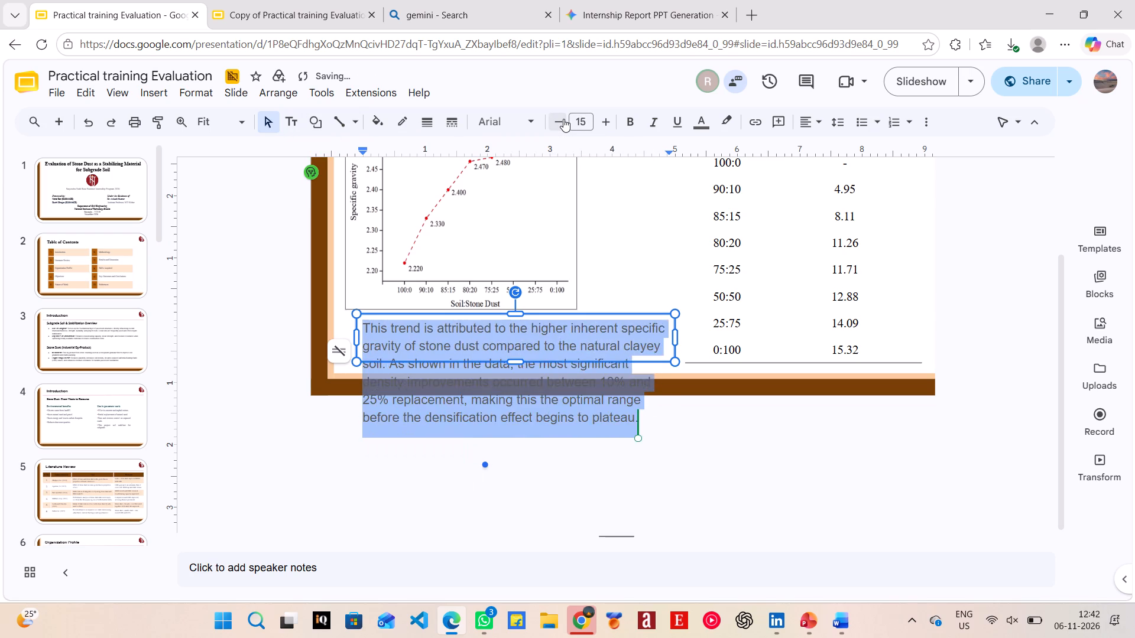
click(563, 119)
click(563, 119)
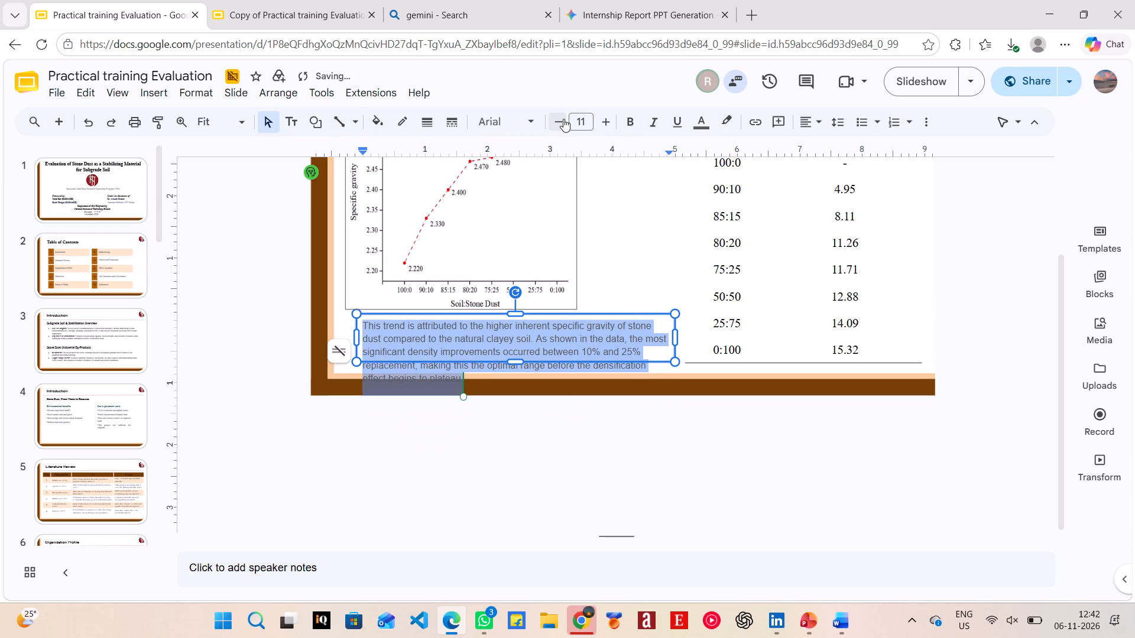
click(563, 119)
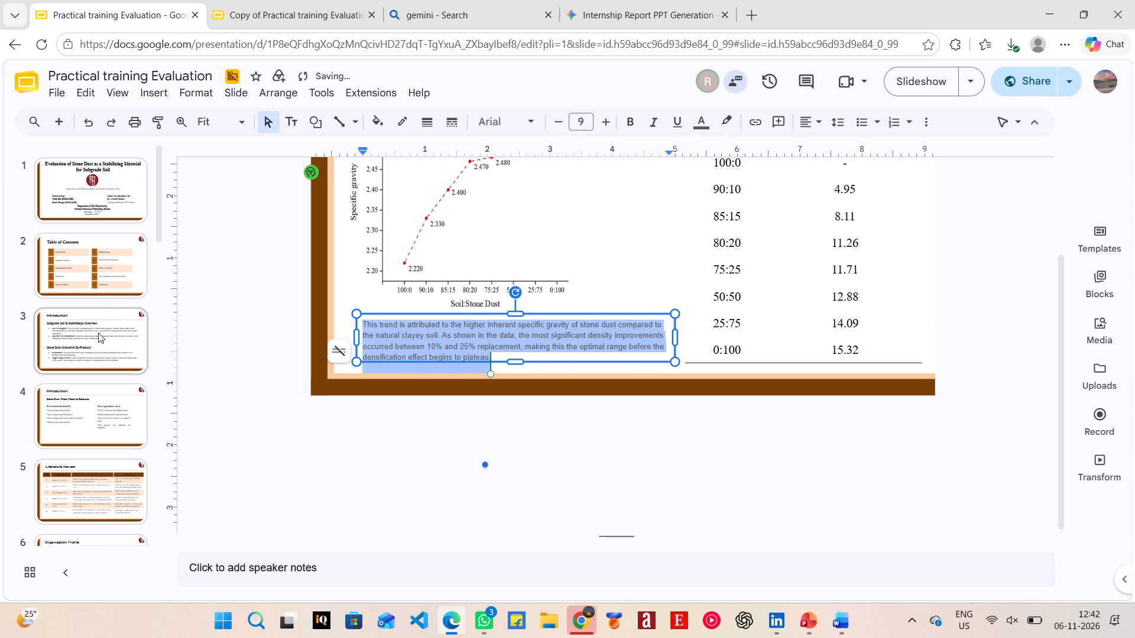
Check the fonts on the two Introduction slides and set all body text on slide 3 to Times New Roman.
click(98, 333)
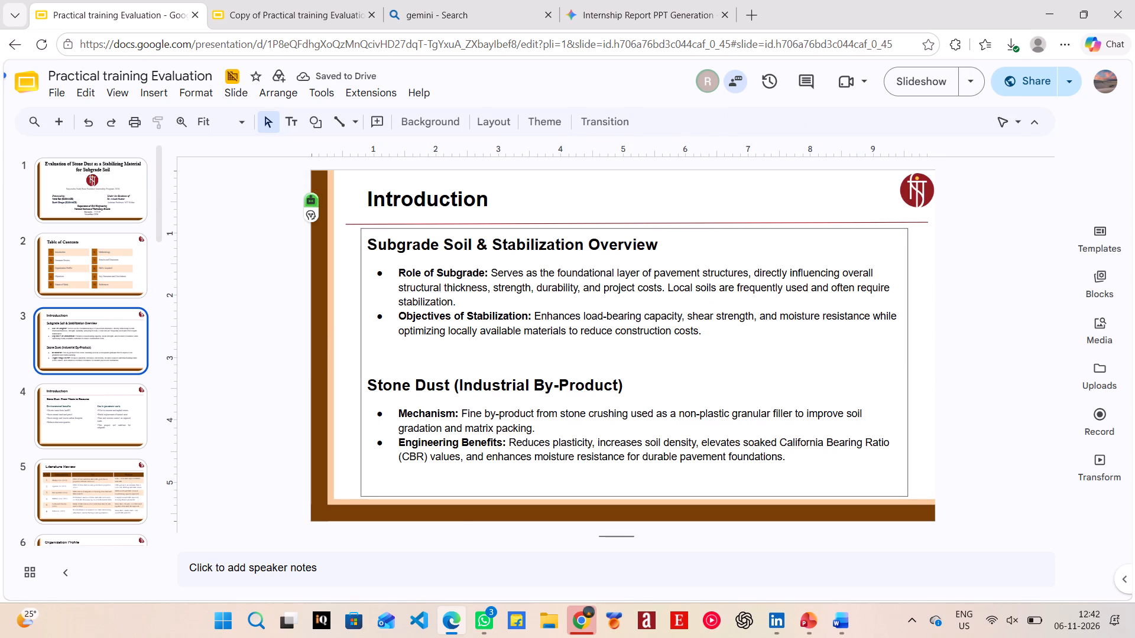
click(424, 292)
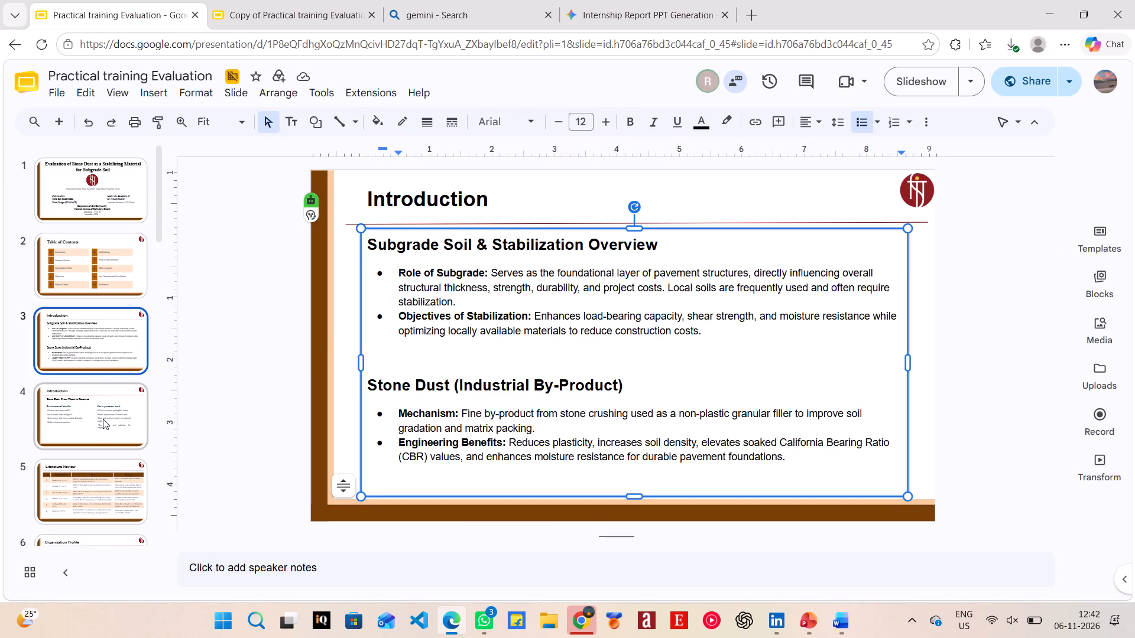
click(112, 389)
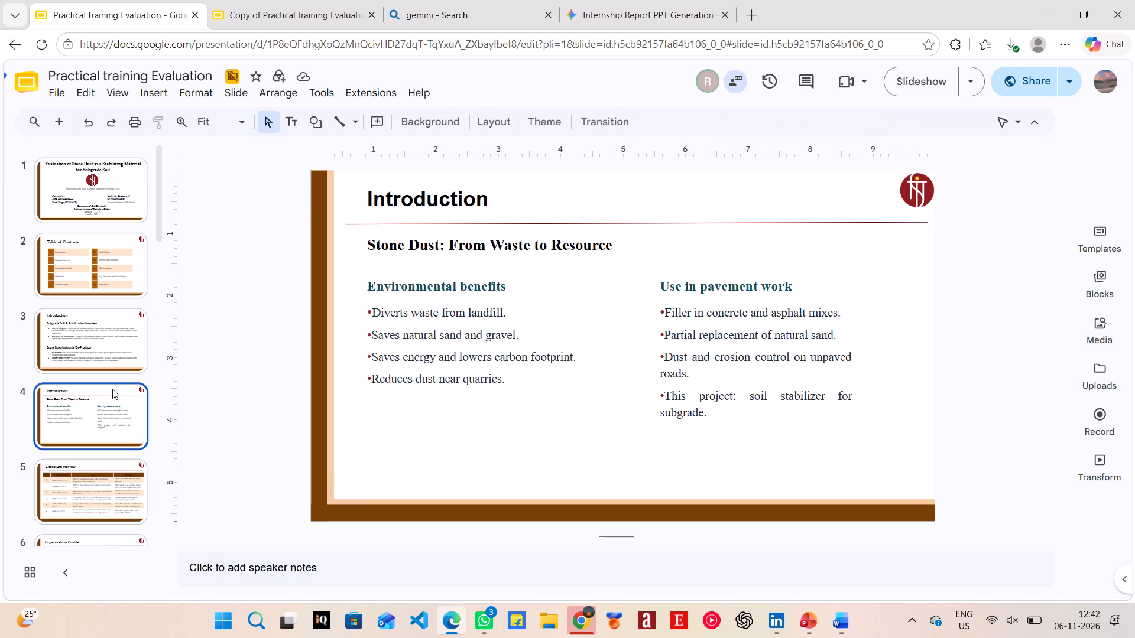
click(402, 381)
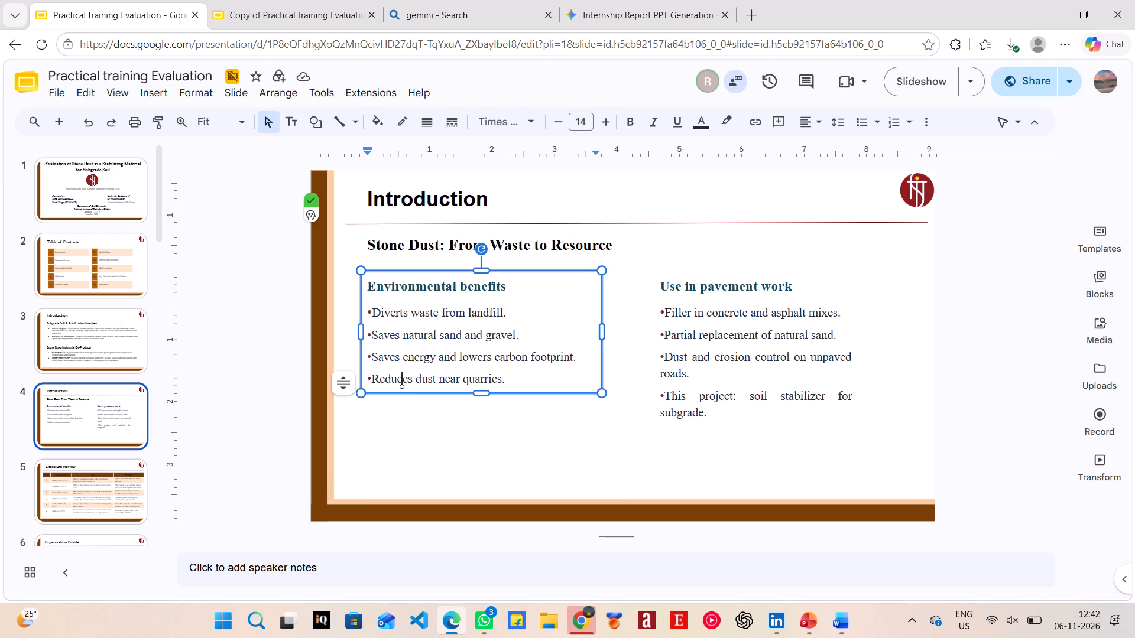
click(84, 319)
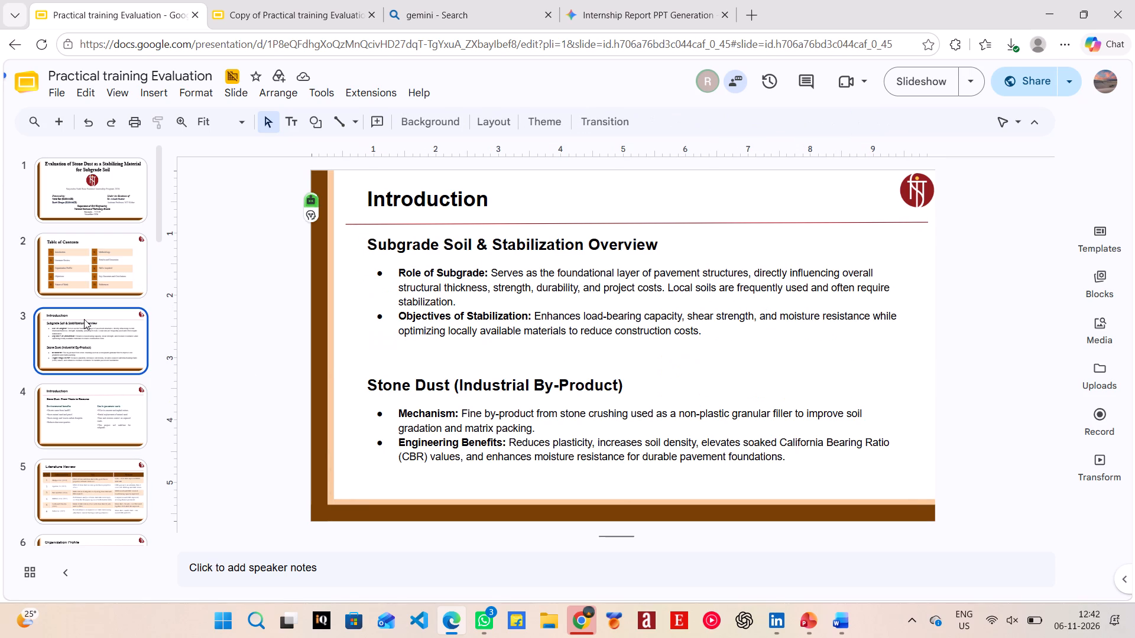
click(366, 244)
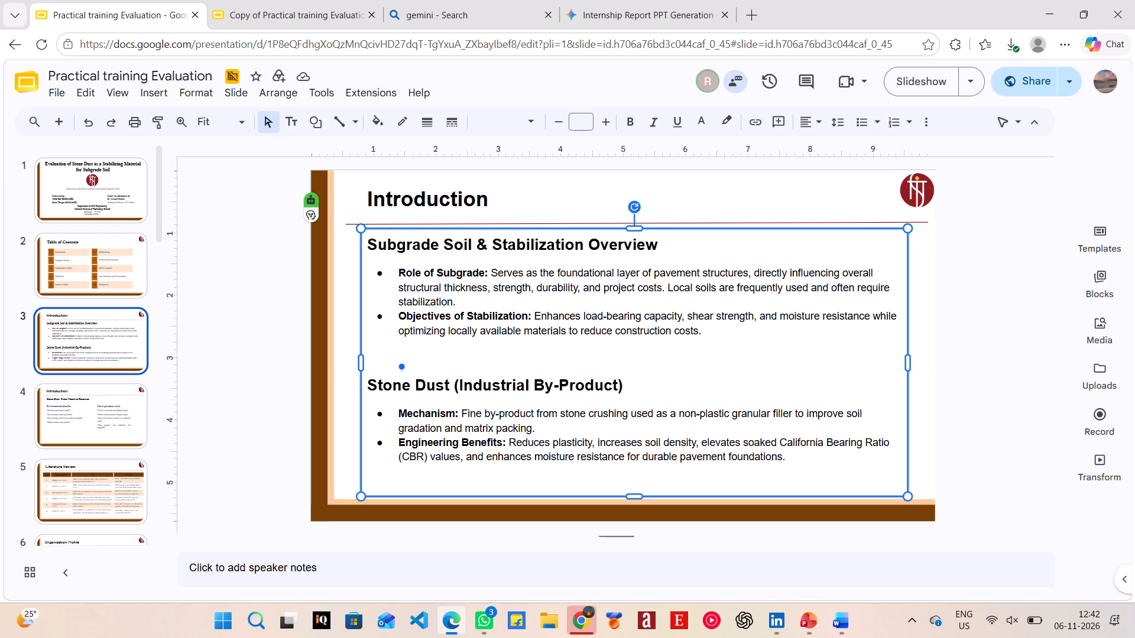
drag(367, 245, 348, 244)
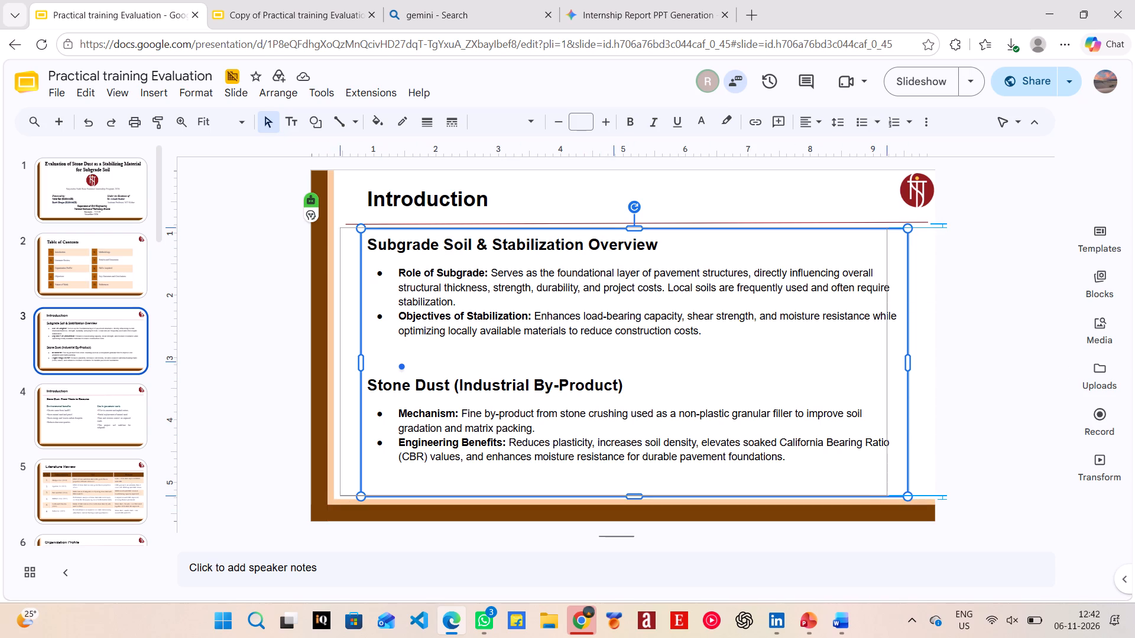
drag(348, 244, 352, 244)
drag(355, 237, 766, 451)
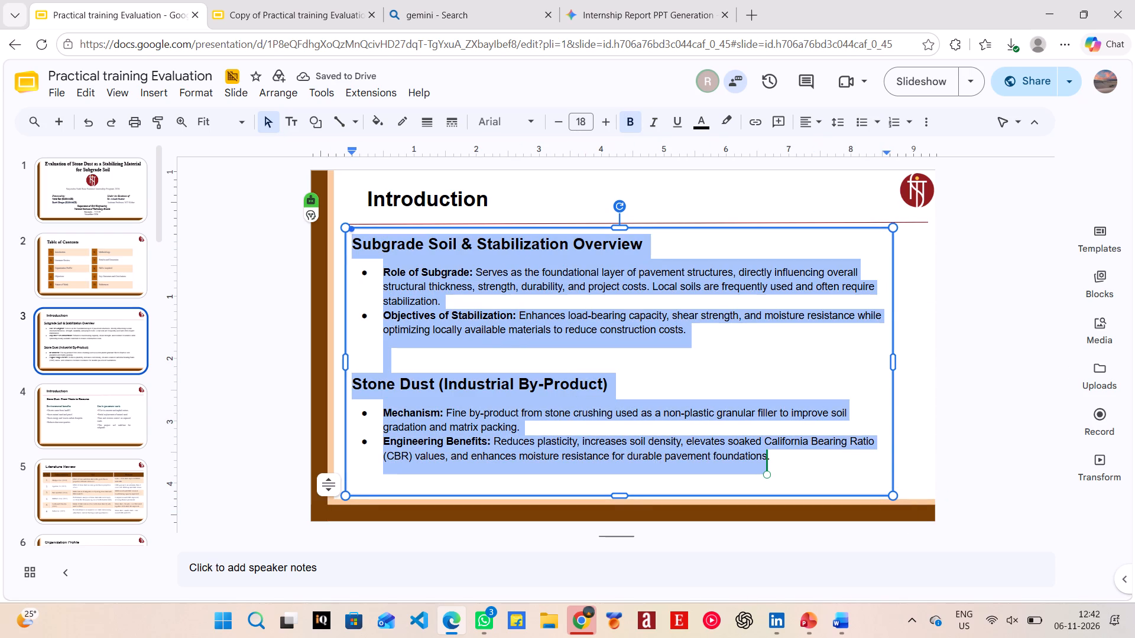
drag(766, 451, 767, 451)
click(528, 125)
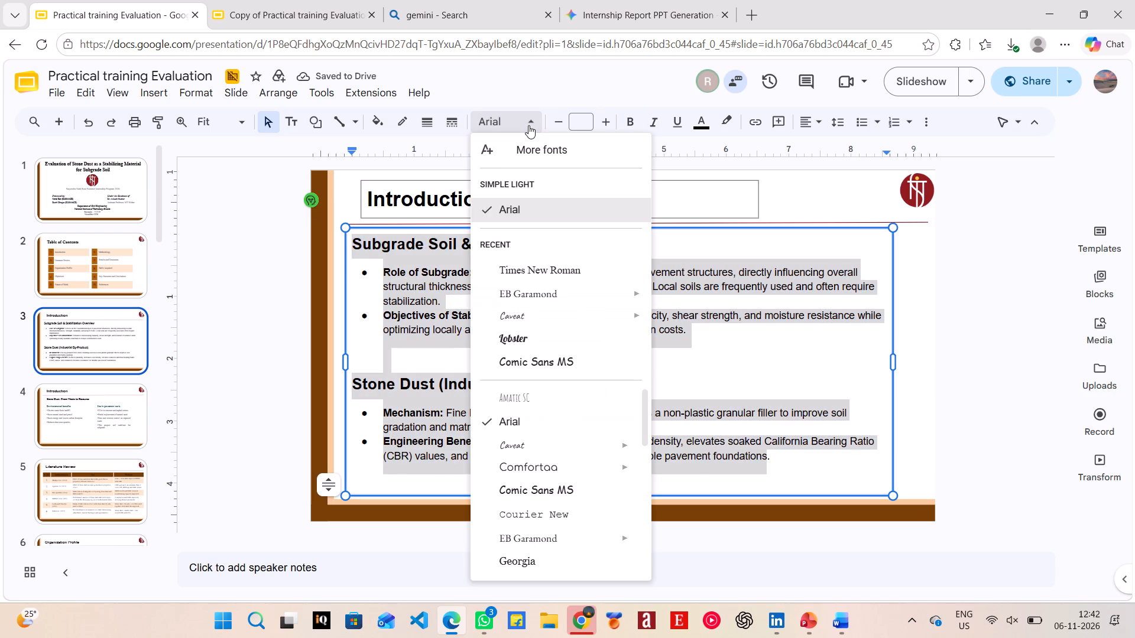
click(555, 271)
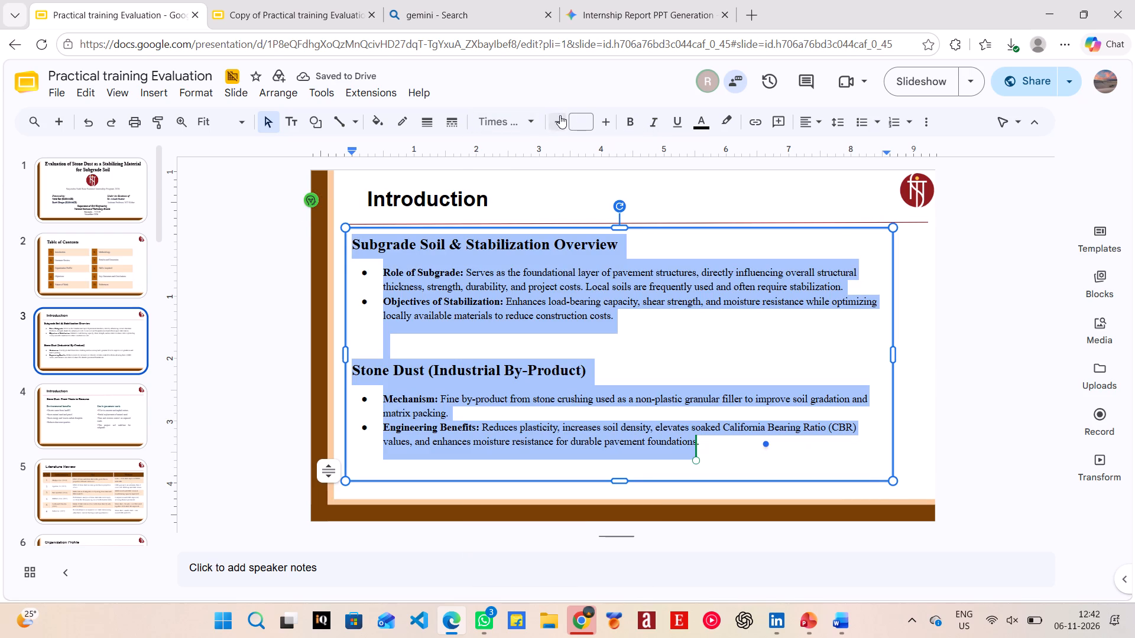
Set all body text on the slide 3 Introduction, headings included, to font size 14.
click(583, 122)
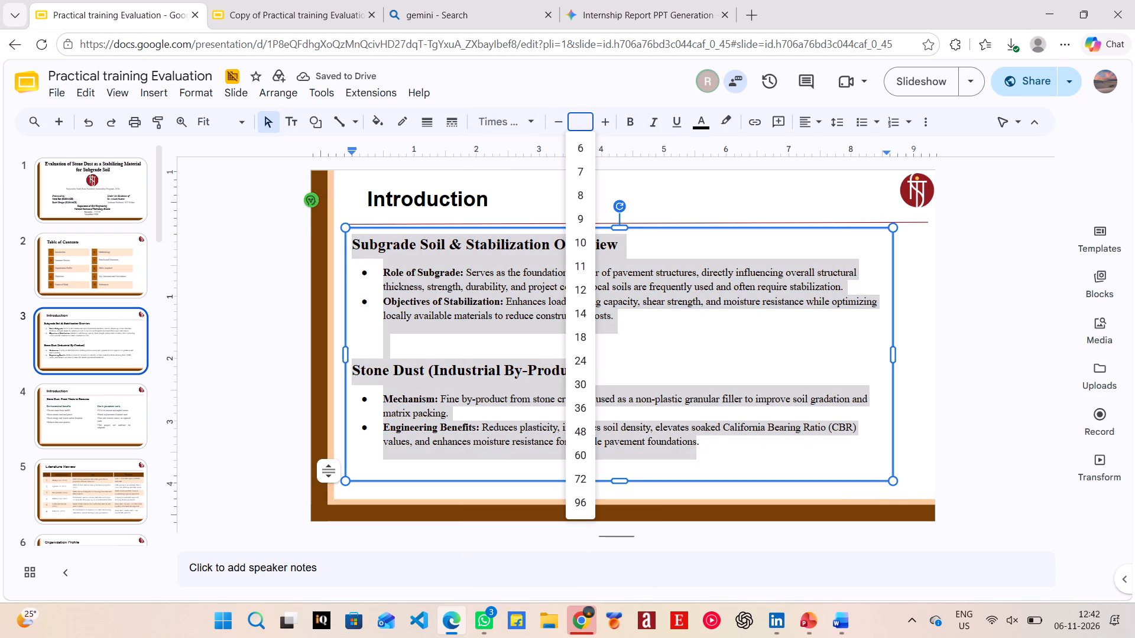
click(583, 287)
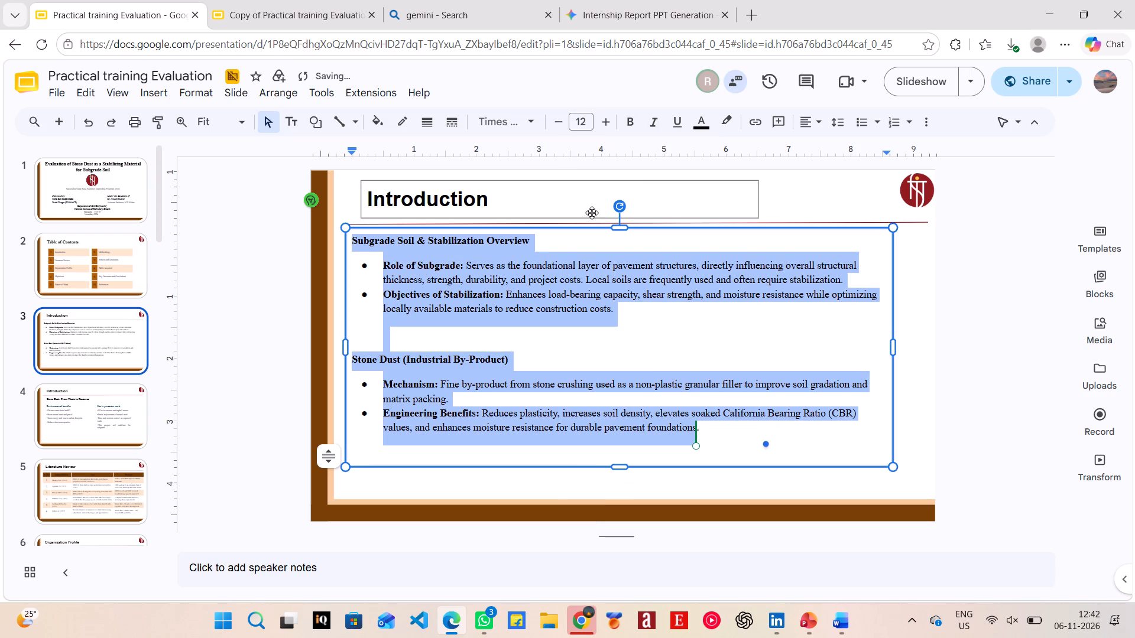
click(604, 121)
click(604, 121)
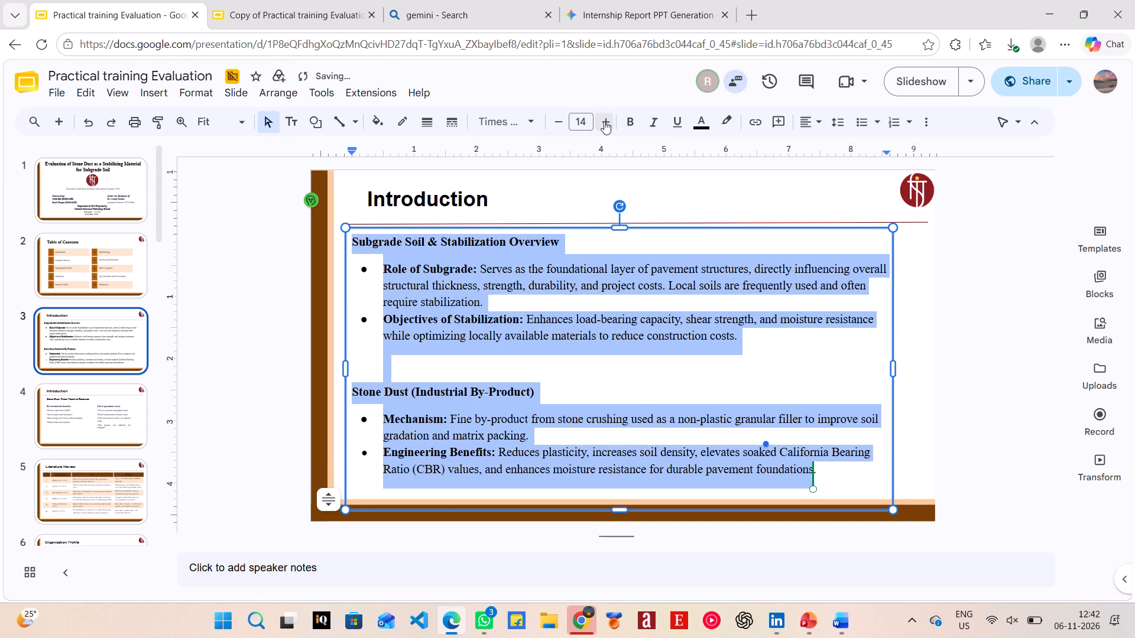
click(1010, 307)
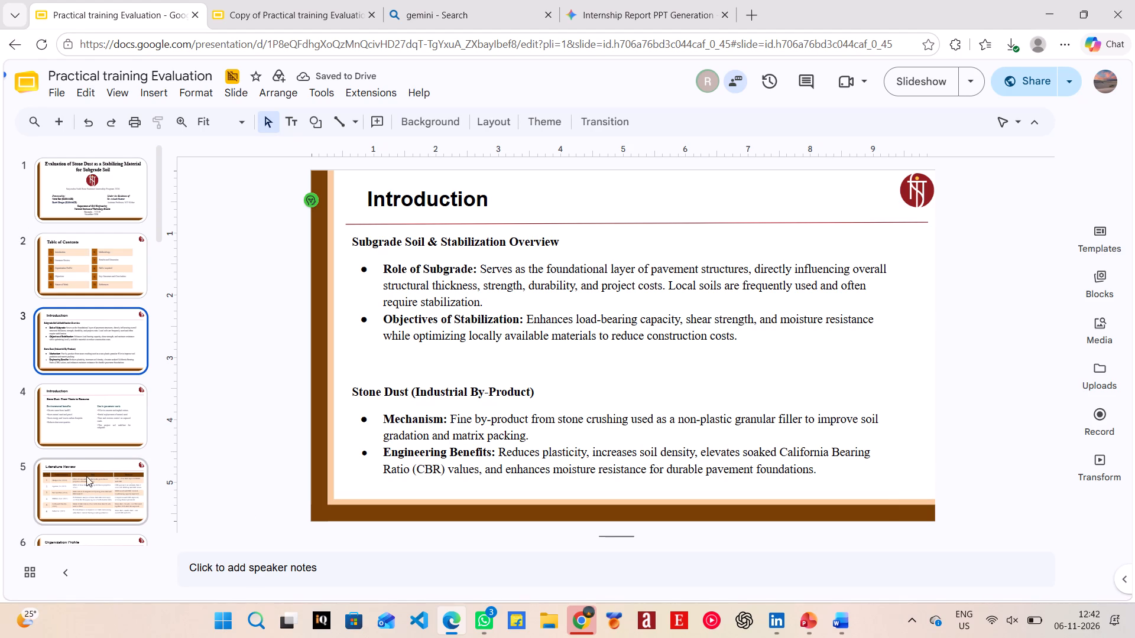
Change the conclusion text beneath the specific gravity chart on slide 15 to Times New Roman and increase its size by one point.
scroll(76, 504, down, 3)
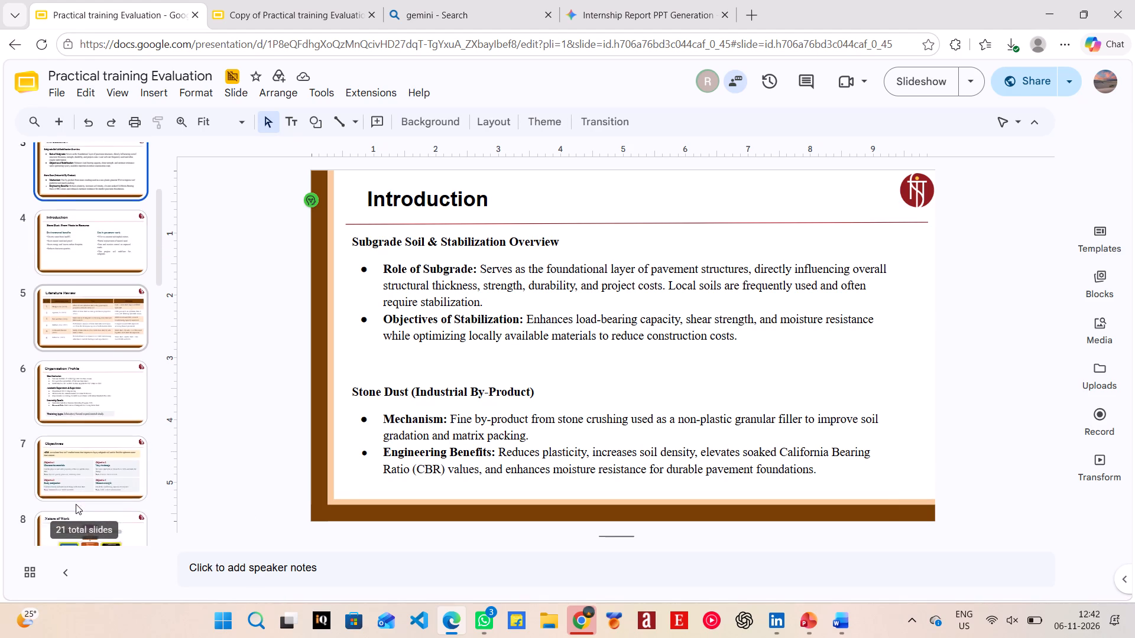
scroll(76, 504, down, 5)
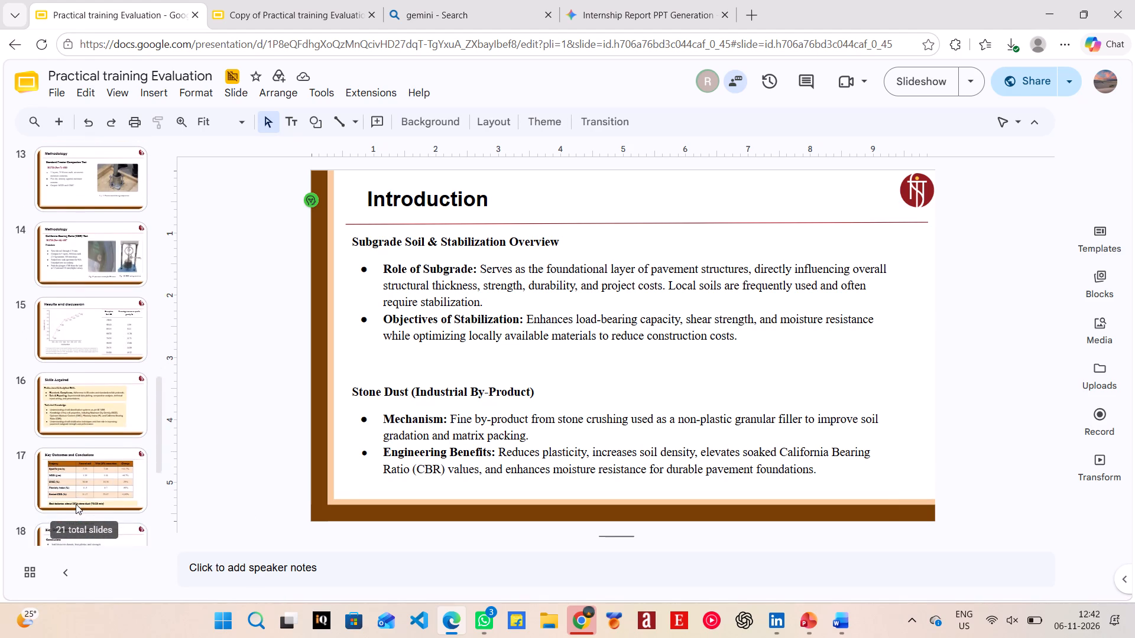
scroll(76, 504, down, 2)
scroll(102, 307, up, 1)
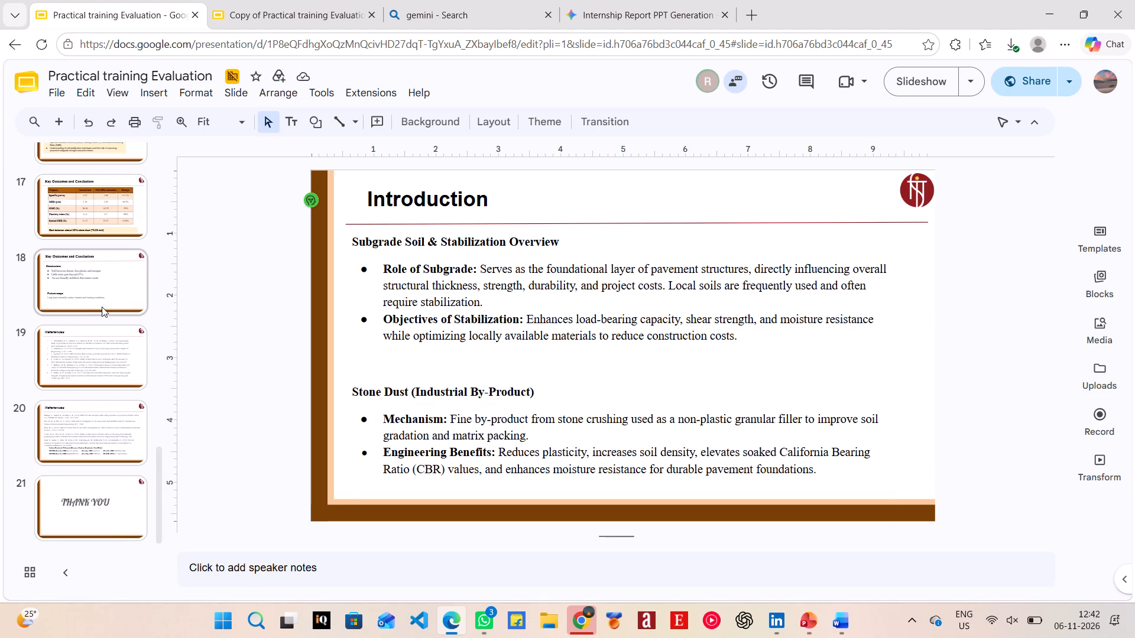
scroll(102, 307, up, 2)
click(102, 307)
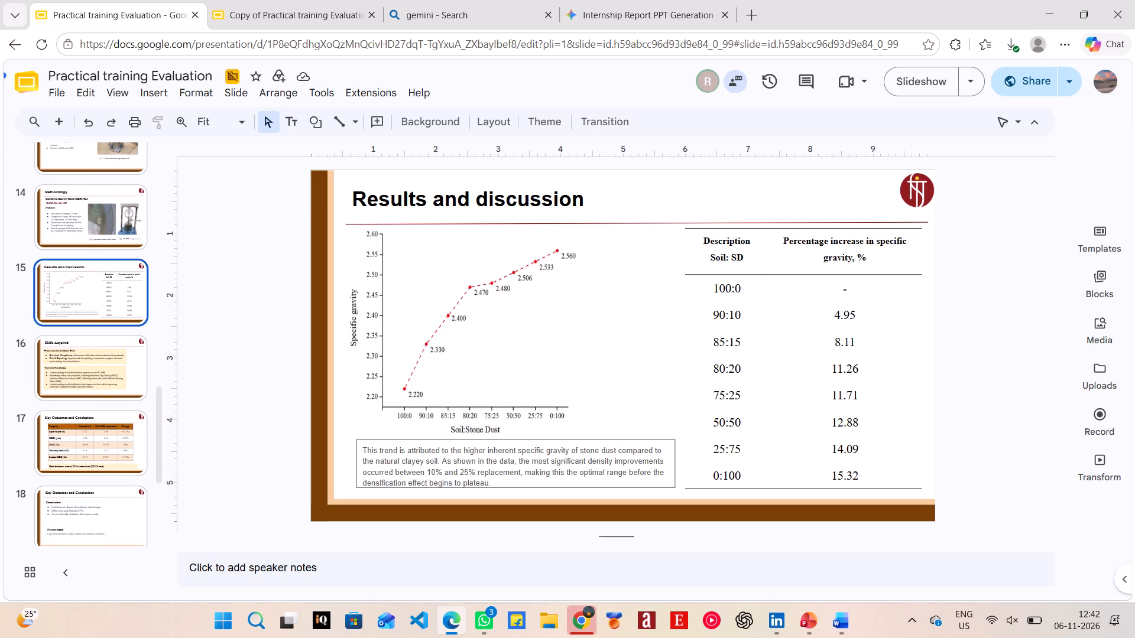
click(436, 473)
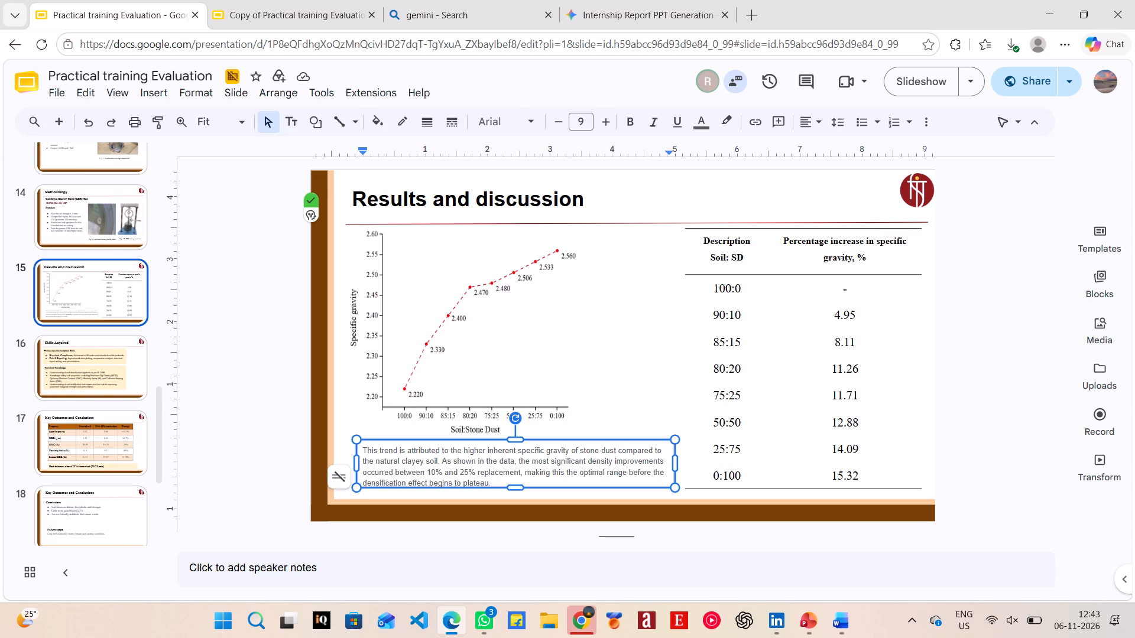
drag(494, 481, 345, 445)
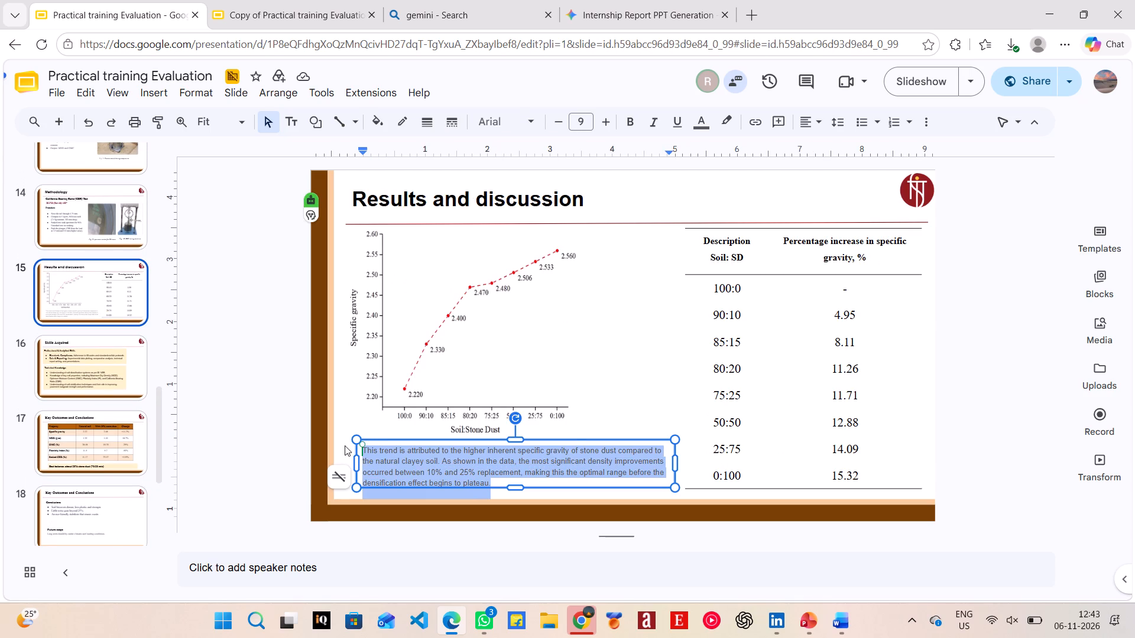
click(524, 118)
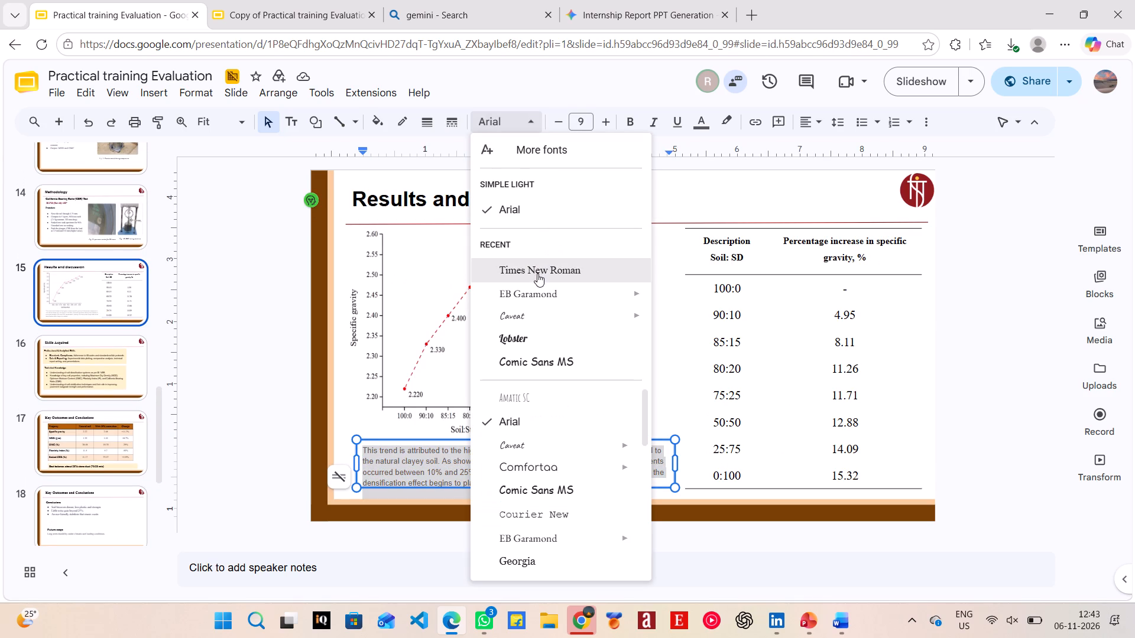
click(537, 274)
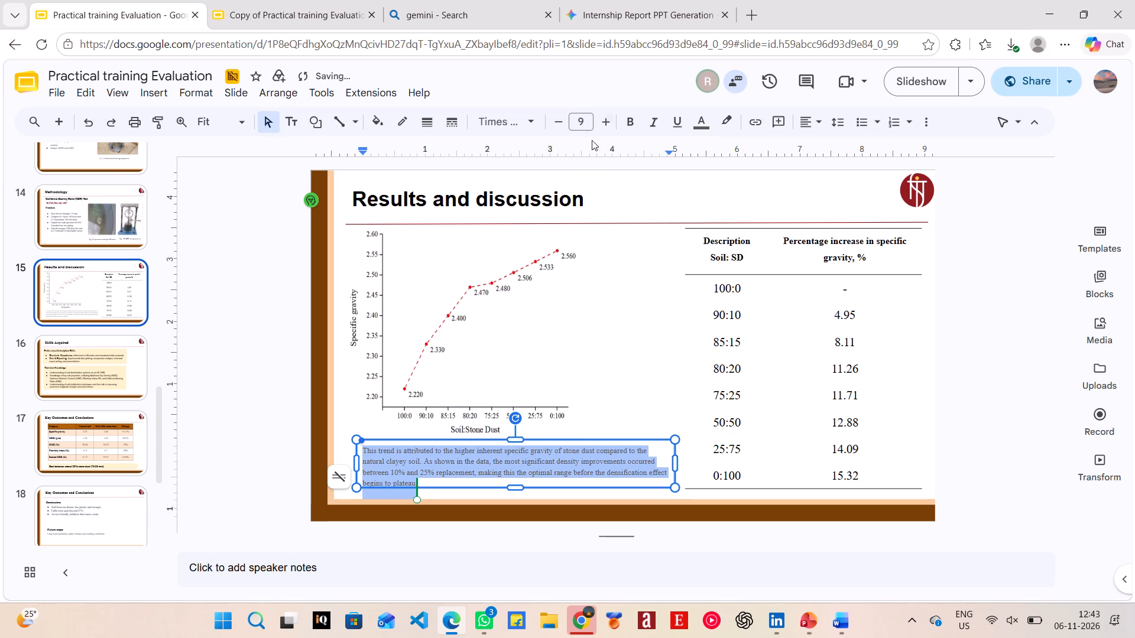
click(605, 121)
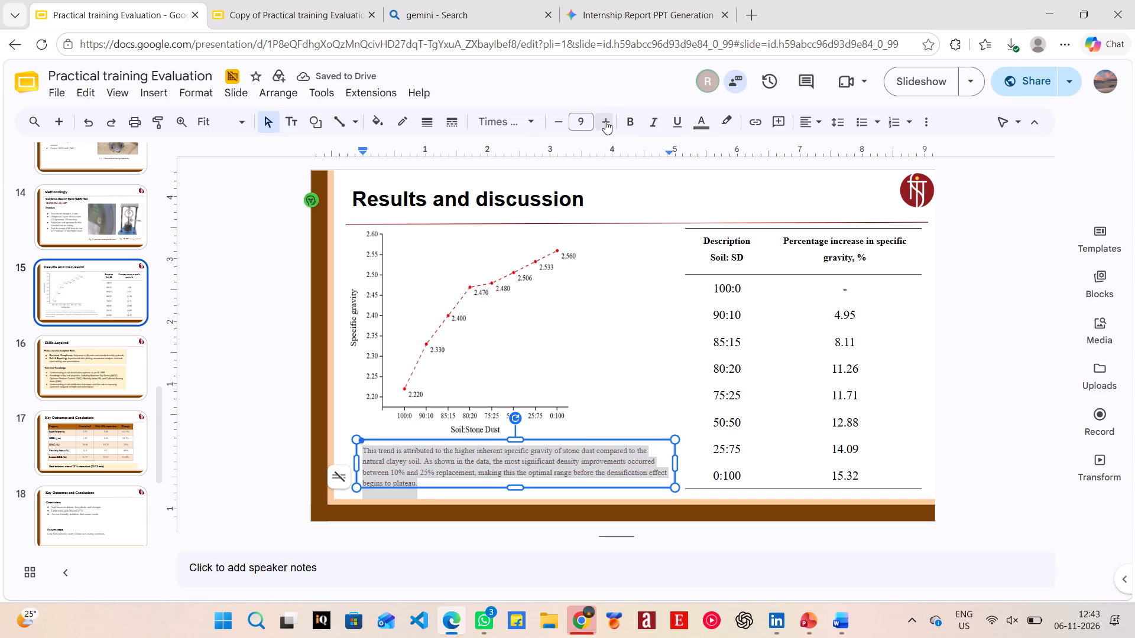
Widen the specific gravity conclusion text box slightly on both sides and make its text bold.
drag(356, 468, 352, 466)
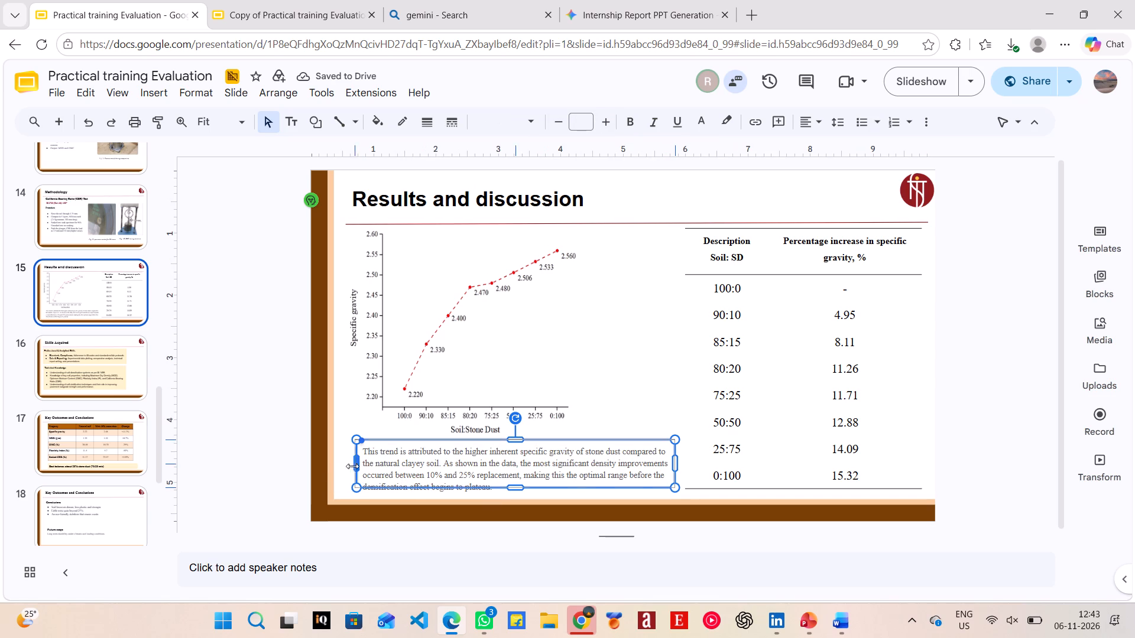
drag(352, 466, 338, 465)
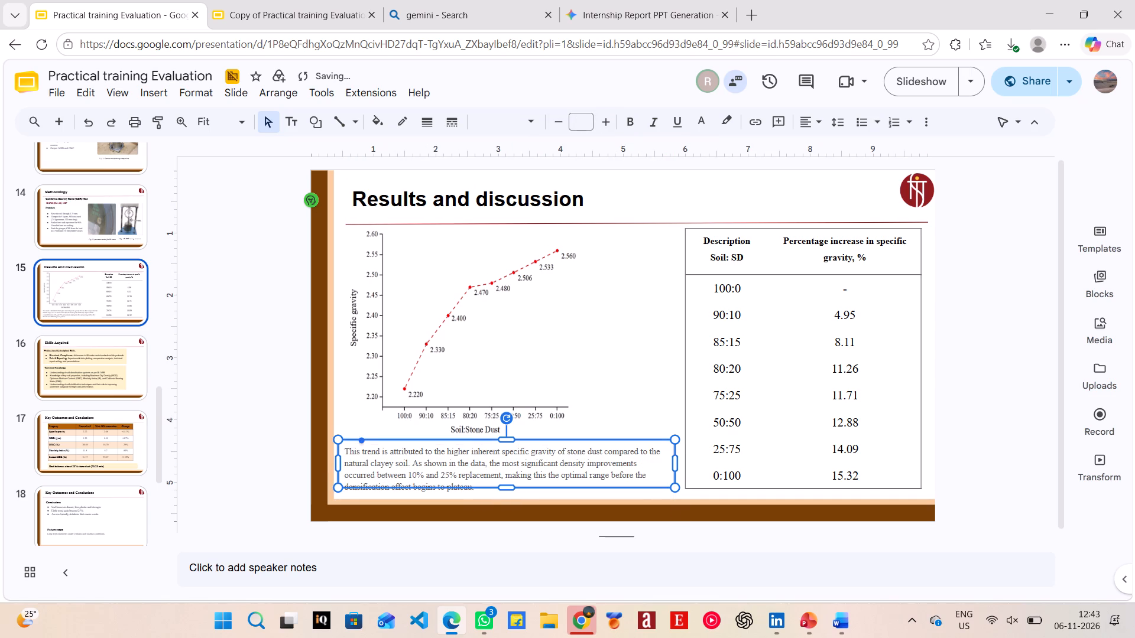
drag(677, 460, 689, 458)
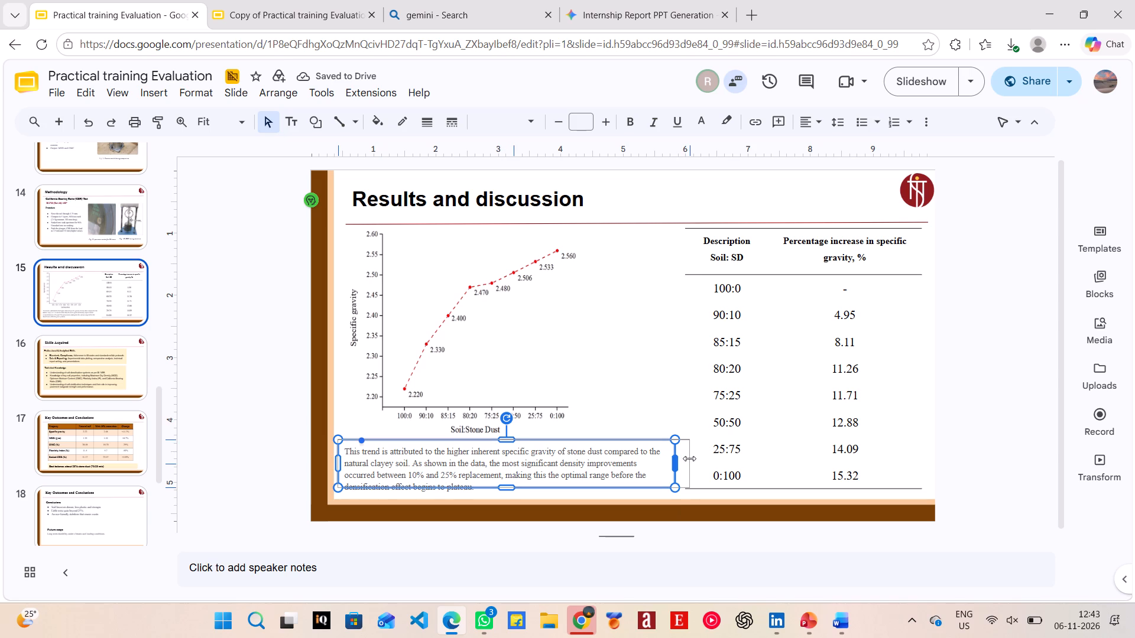
click(629, 124)
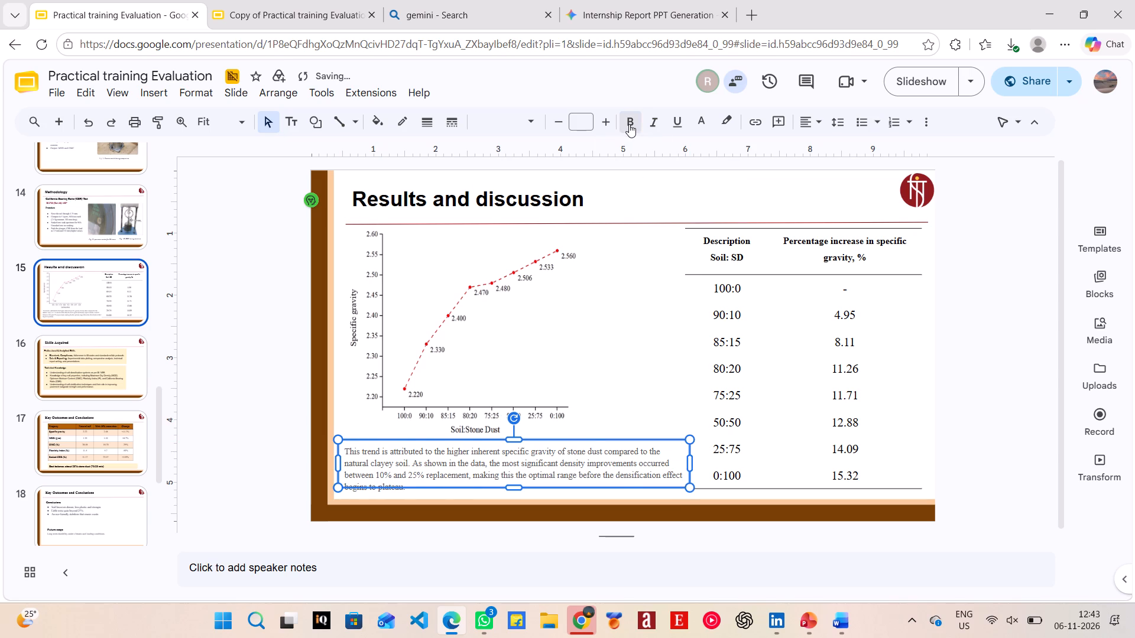
click(981, 329)
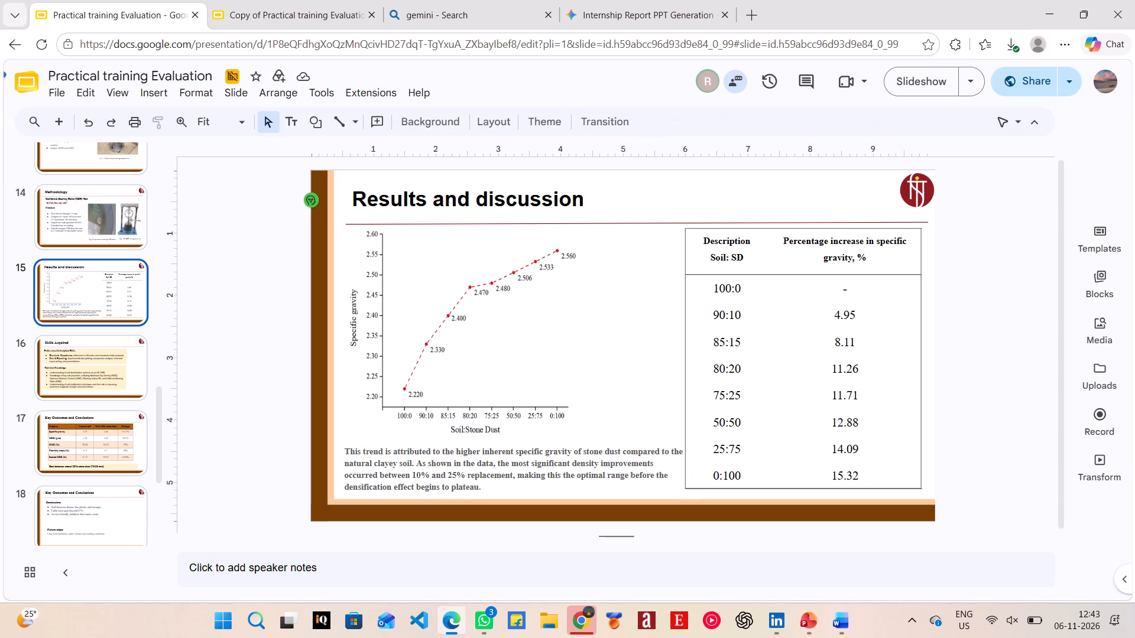
Shrink the specific gravity chart slightly from its lower-right corner to leave more room above the conclusion text.
click(537, 328)
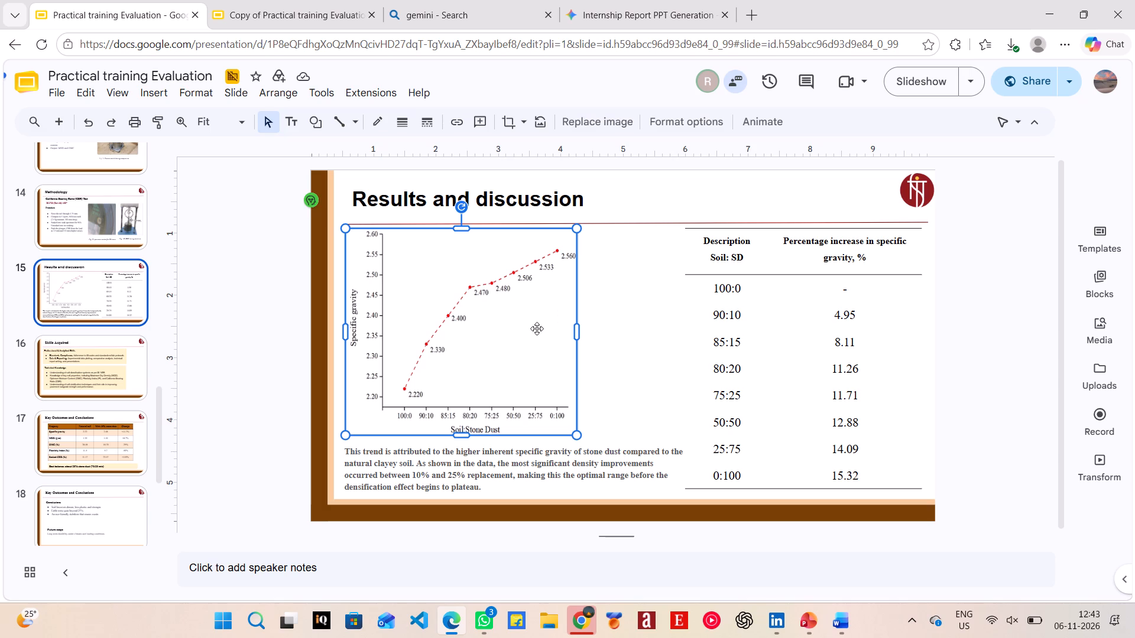
drag(578, 431, 573, 424)
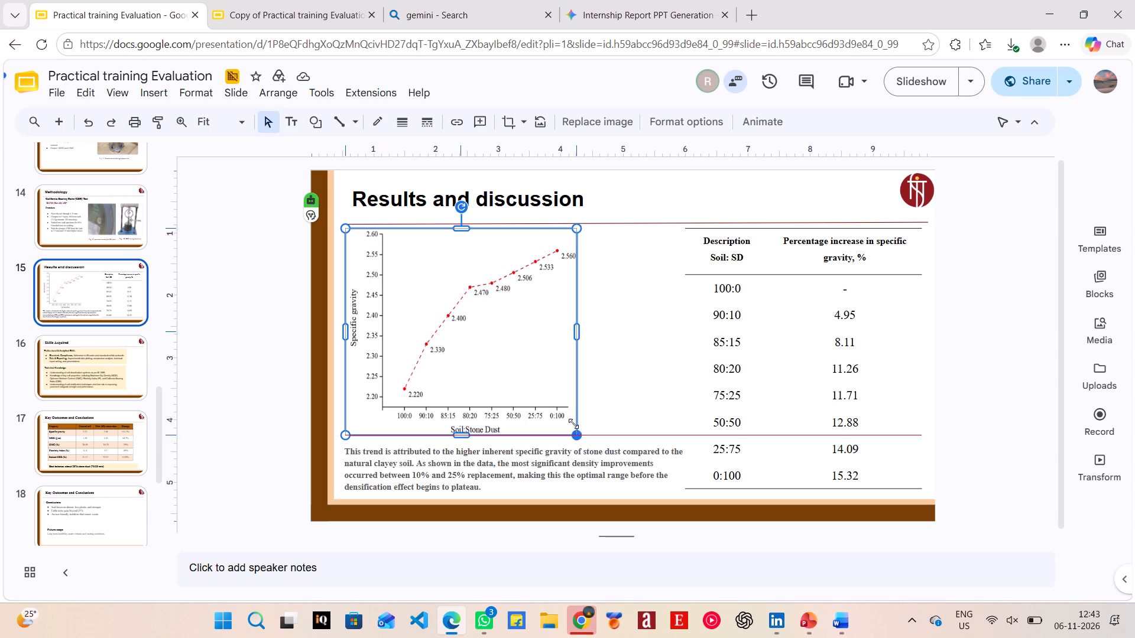
drag(573, 424, 561, 411)
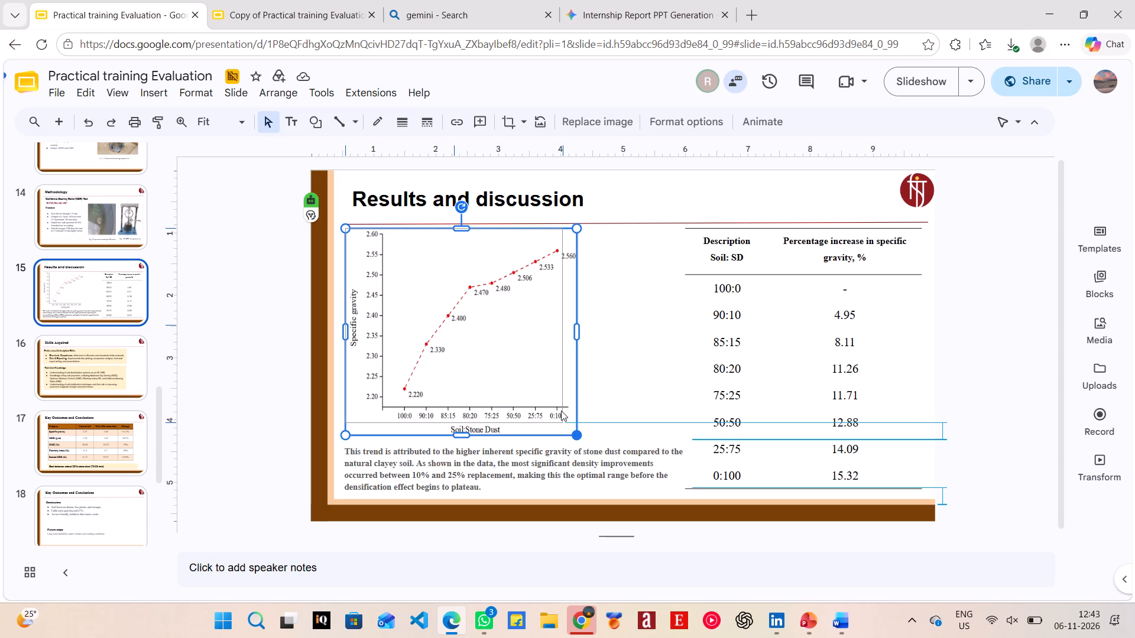
Shift the percentage increase table slightly to the right, clear of the conclusion text.
click(781, 422)
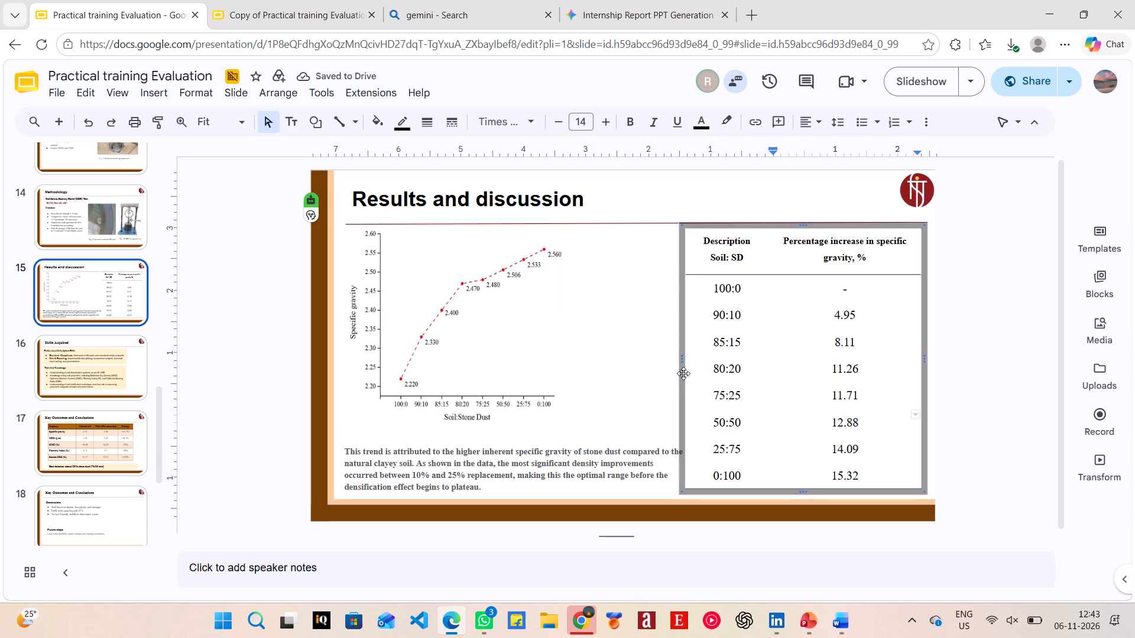
drag(683, 373, 692, 372)
click(949, 286)
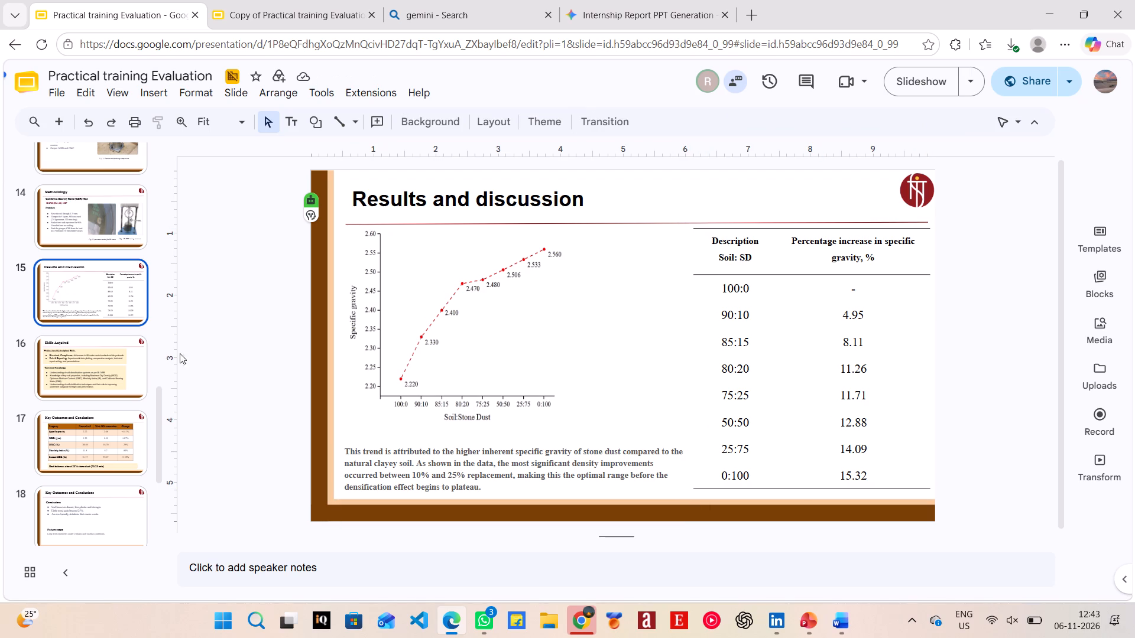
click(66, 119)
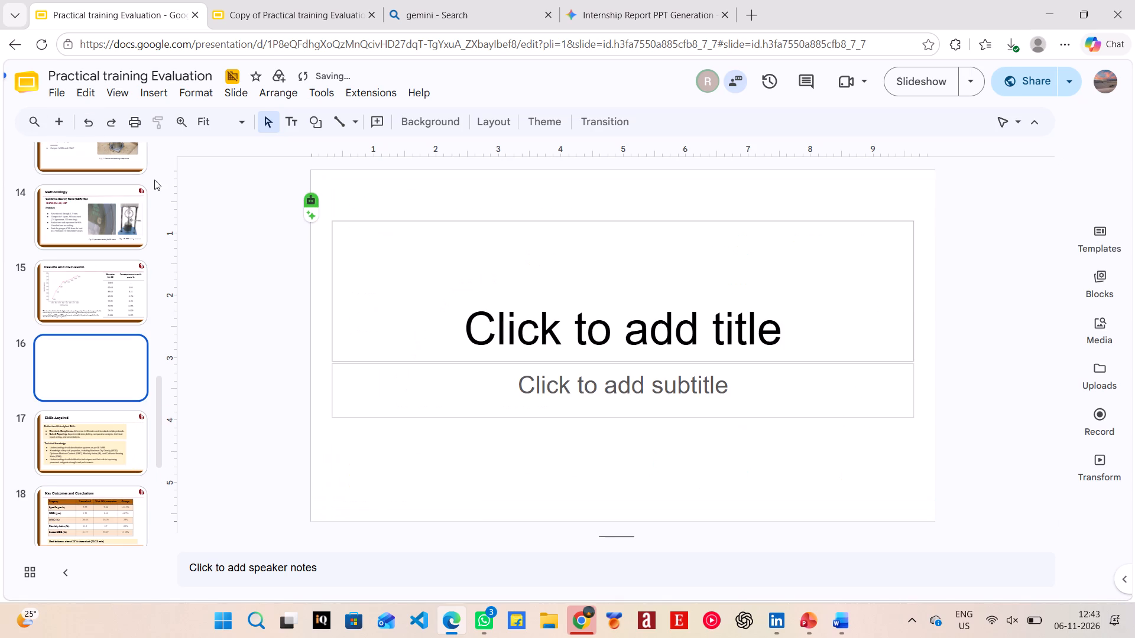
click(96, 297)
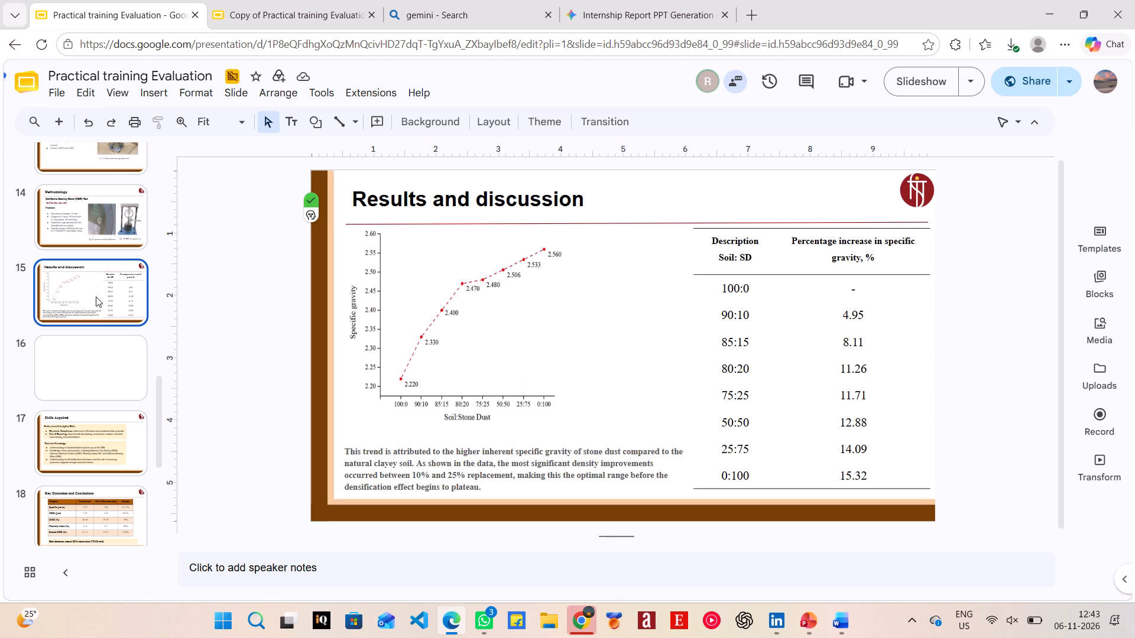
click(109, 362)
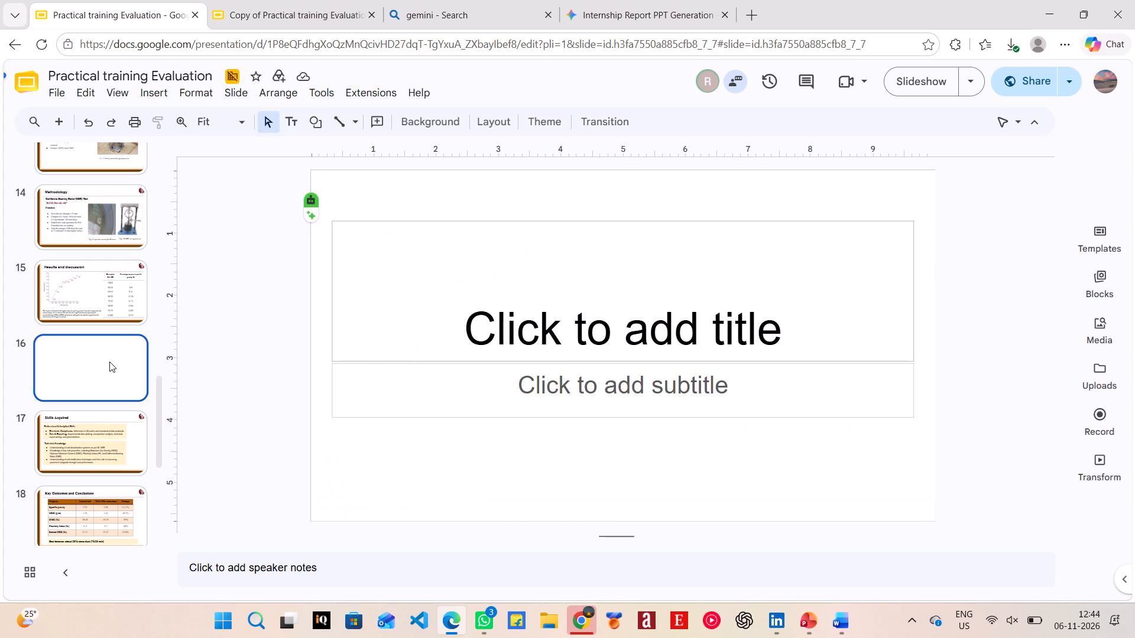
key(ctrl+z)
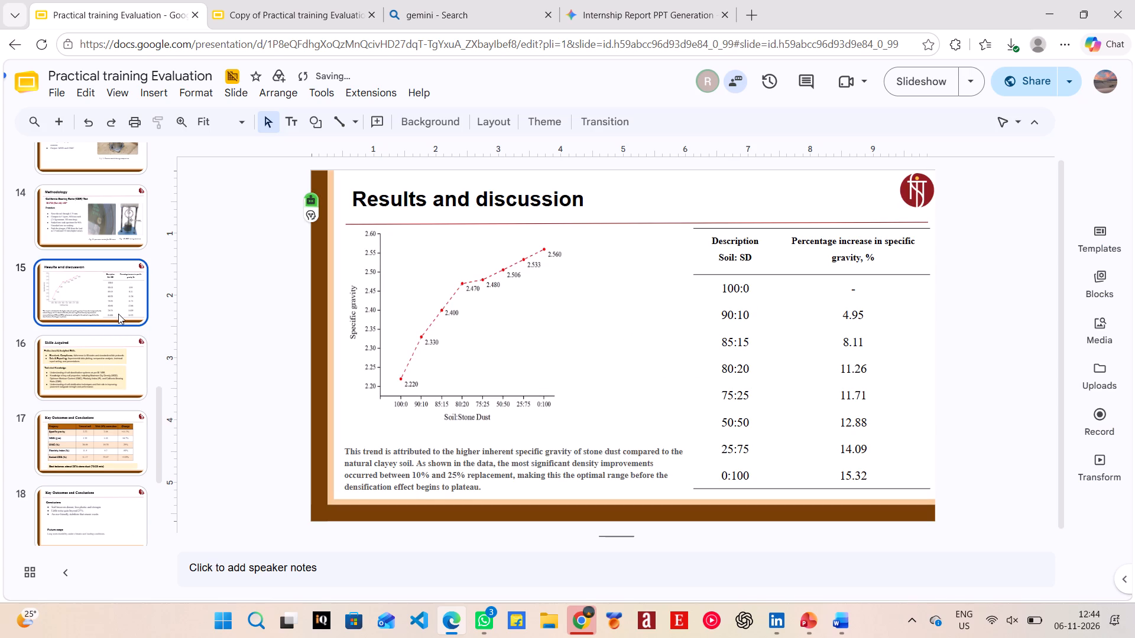
Make four duplicates of the specific gravity Results and discussion slide, placed directly after slide 15.
right_click(118, 314)
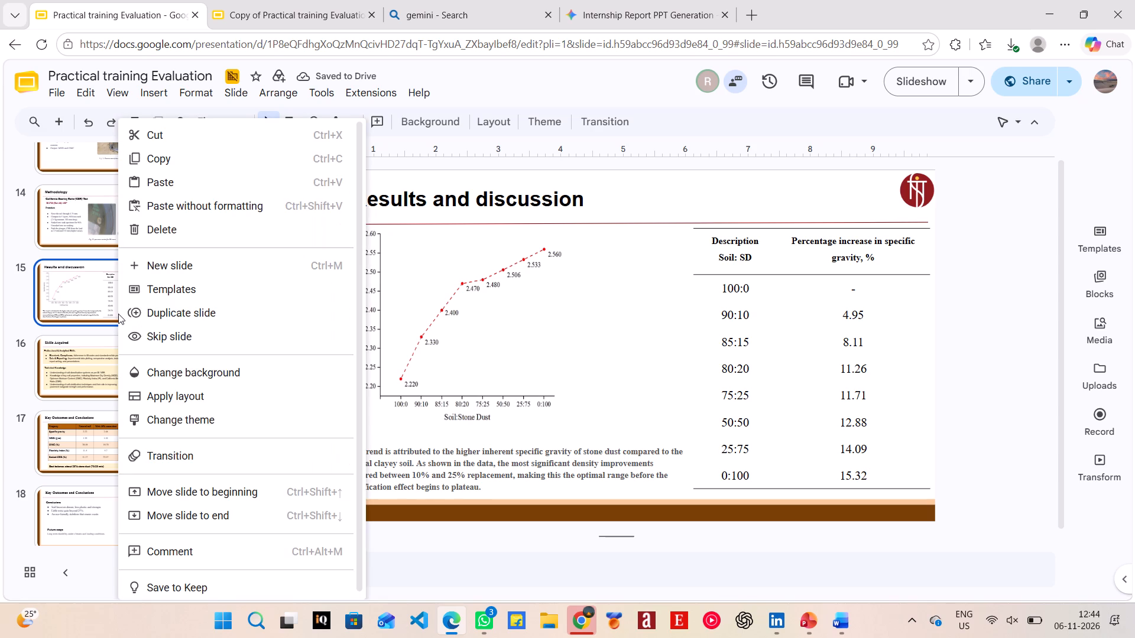
click(186, 305)
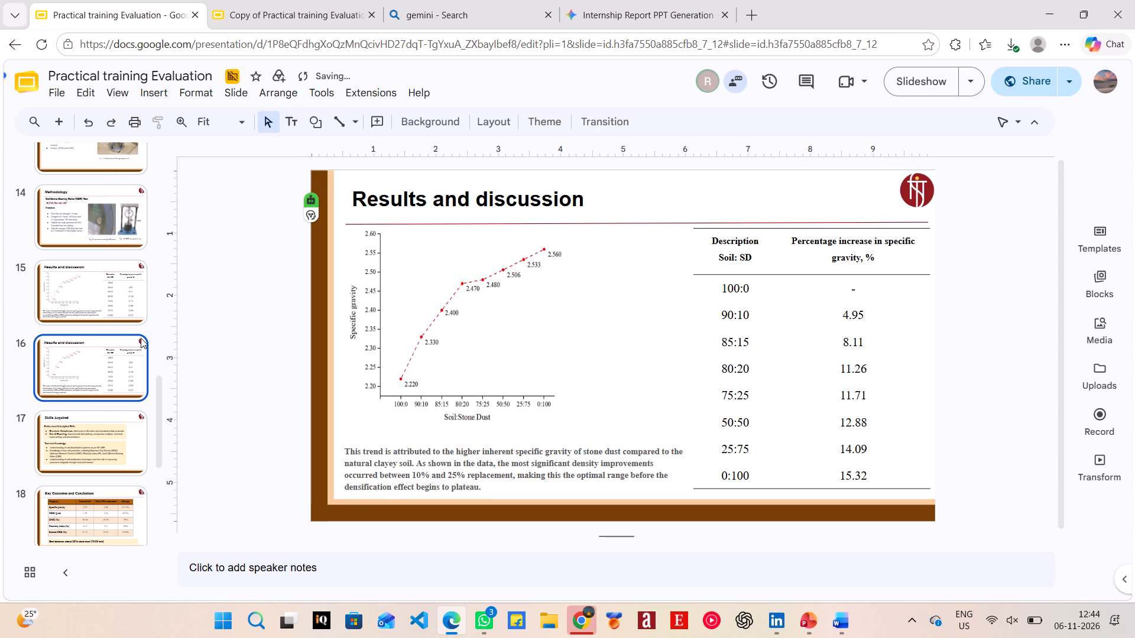
right_click(141, 338)
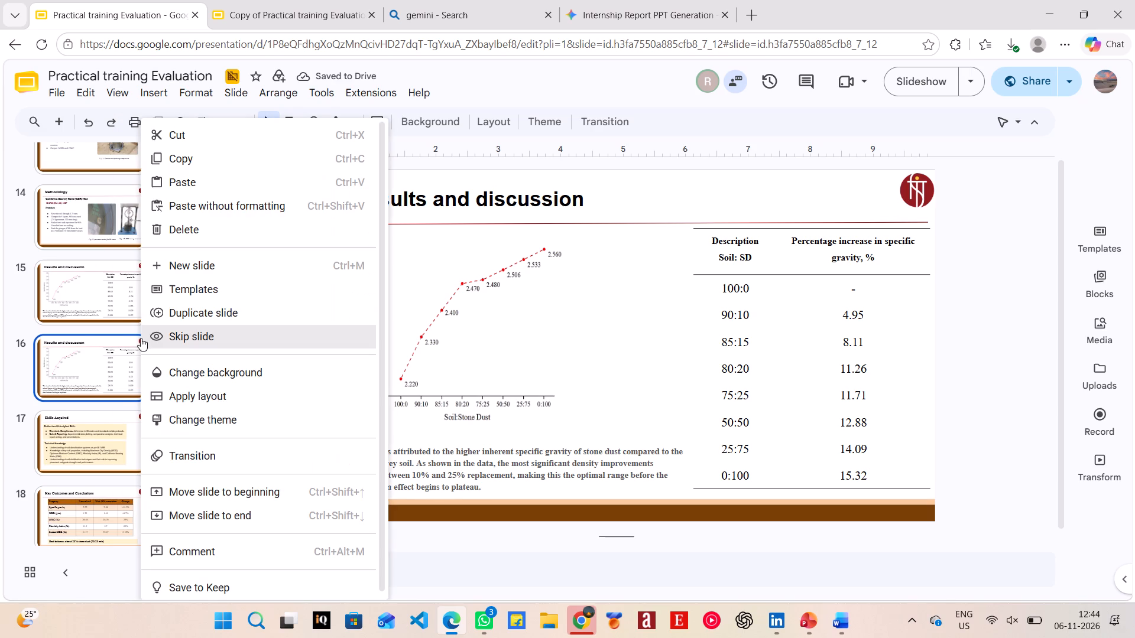
click(181, 317)
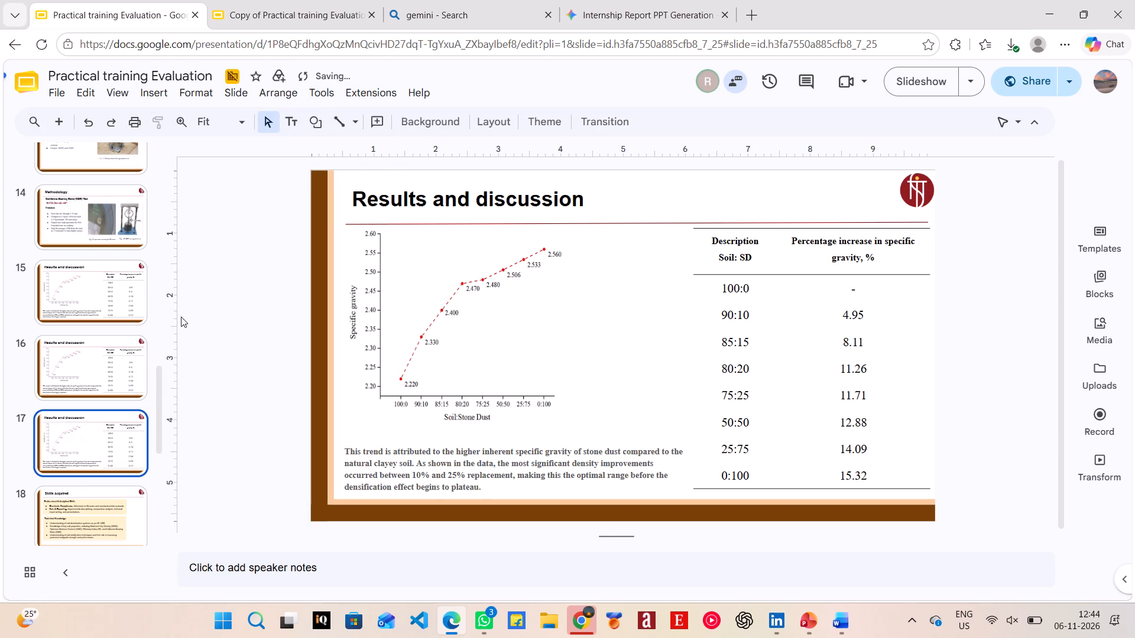
click(135, 373)
right_click(135, 373)
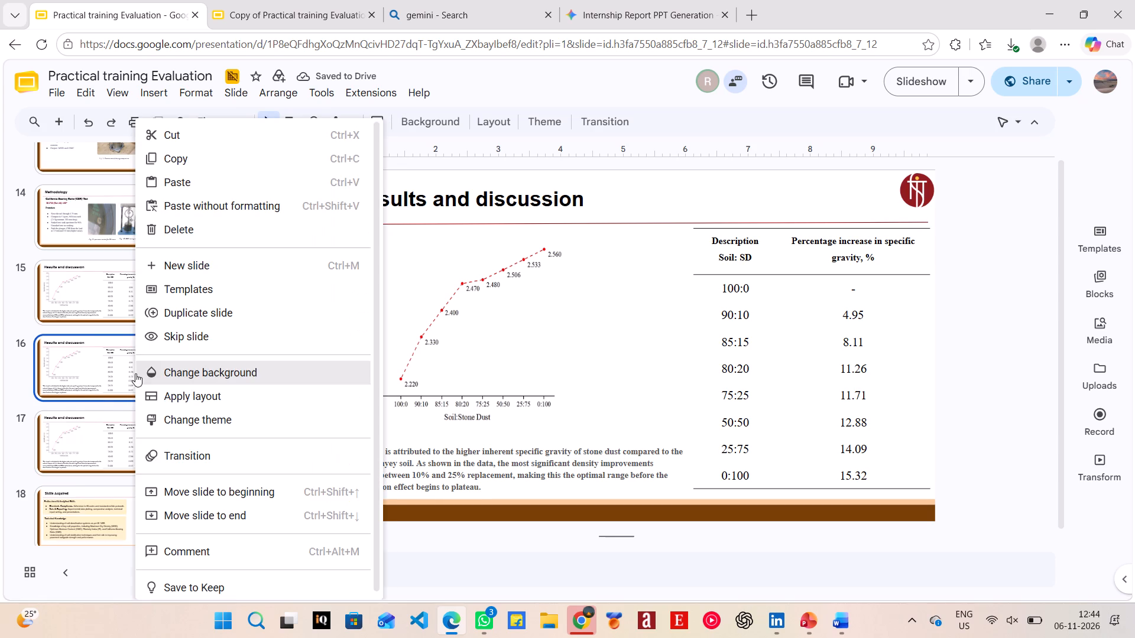
click(161, 313)
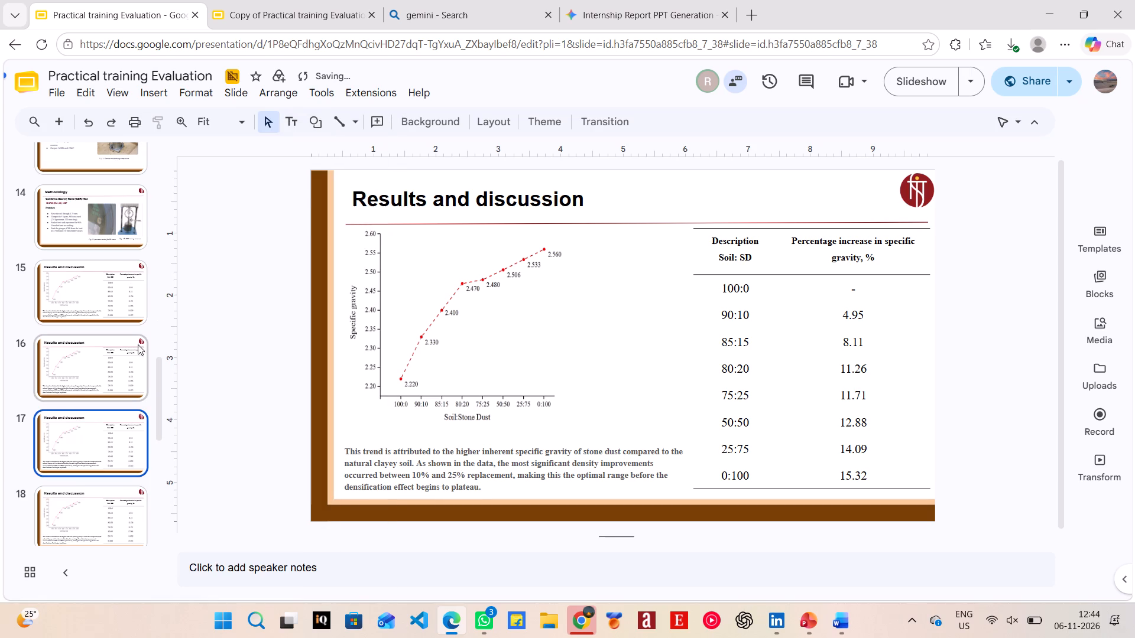
click(116, 371)
right_click(116, 371)
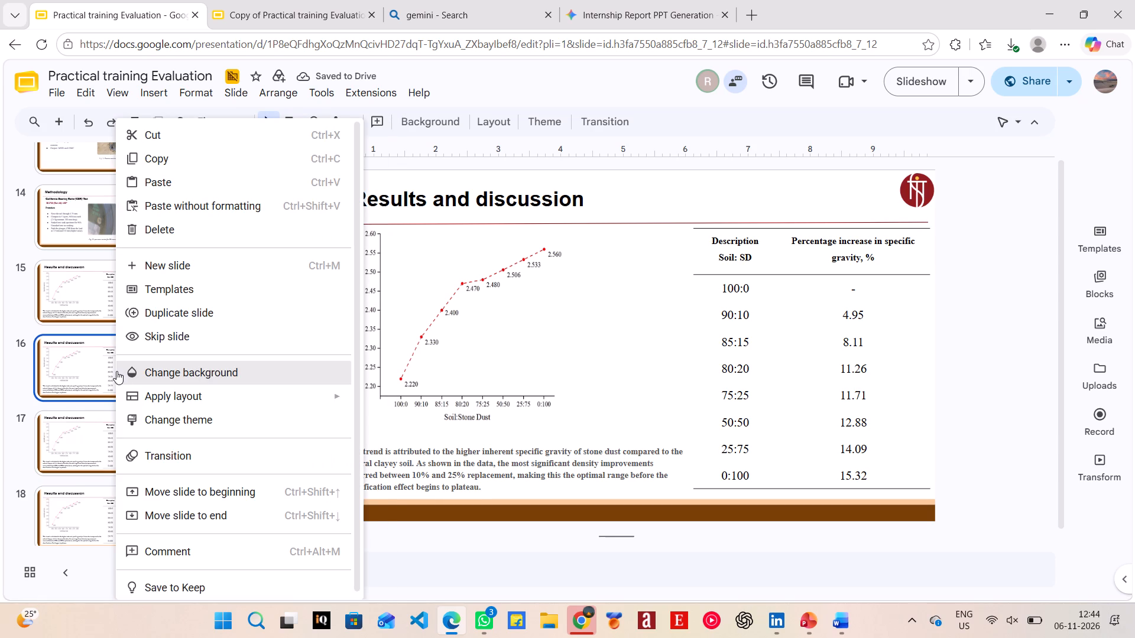
click(150, 311)
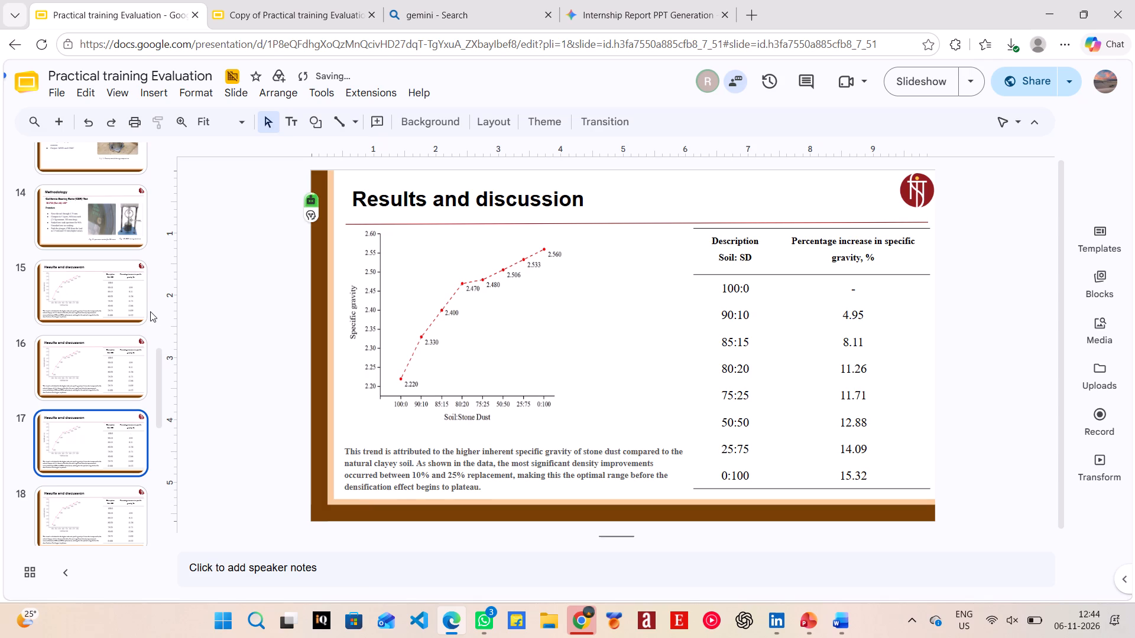
On slide 15, move the specific gravity chart down and to the right to free space beneath the slide title.
click(103, 305)
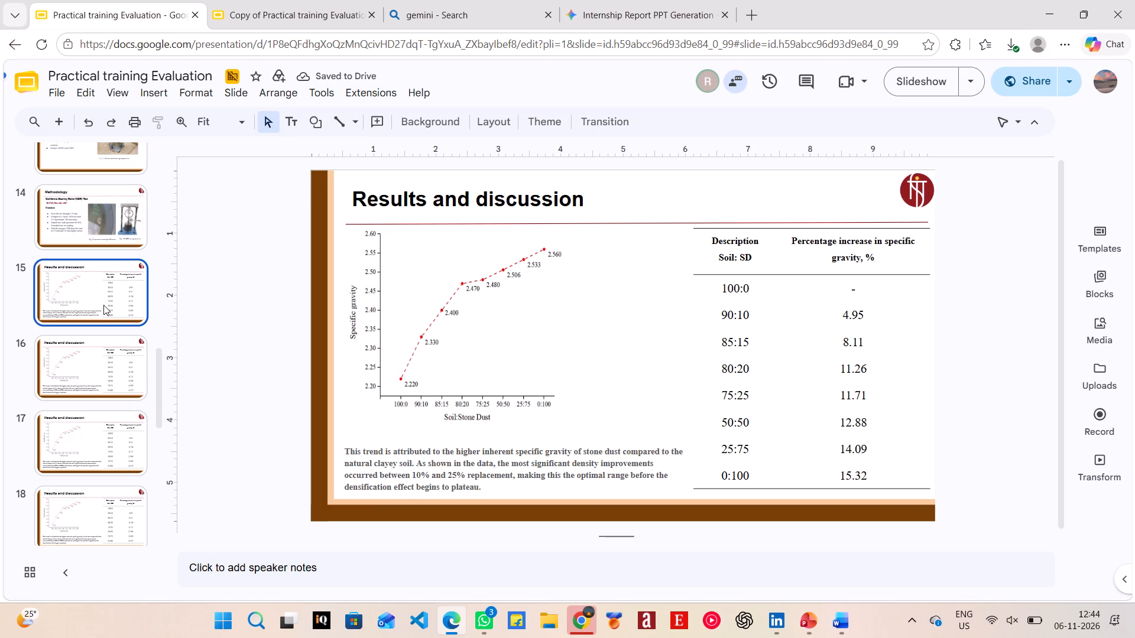
click(457, 288)
drag(457, 288, 540, 308)
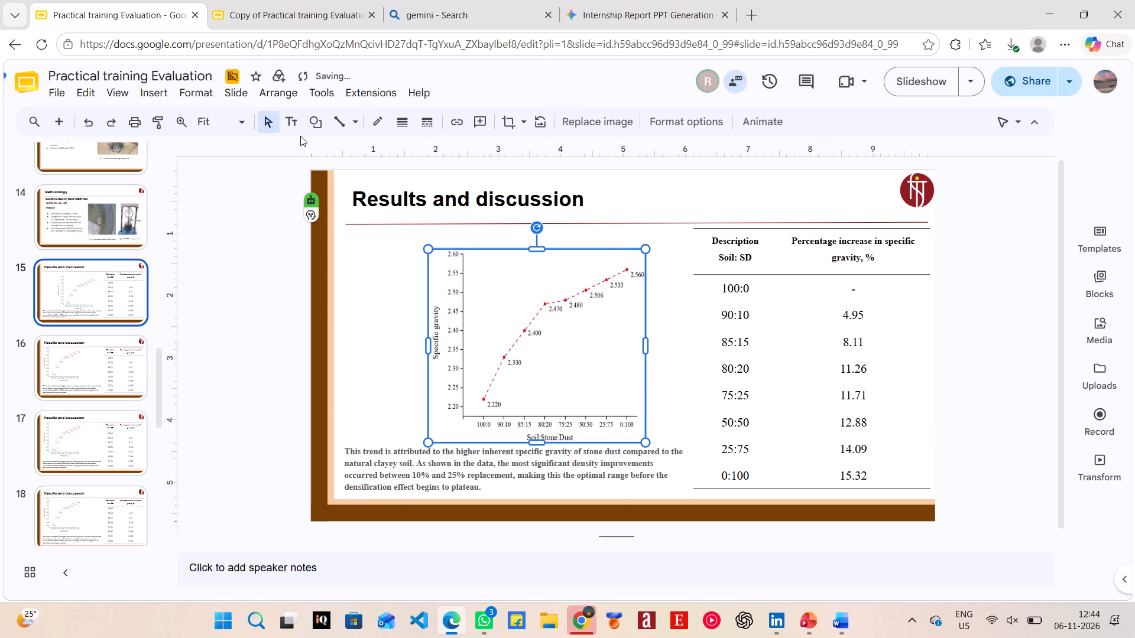
Insert a wide, one-line text box directly beneath the Results and discussion title and begin its heading with "Effects of".
click(294, 125)
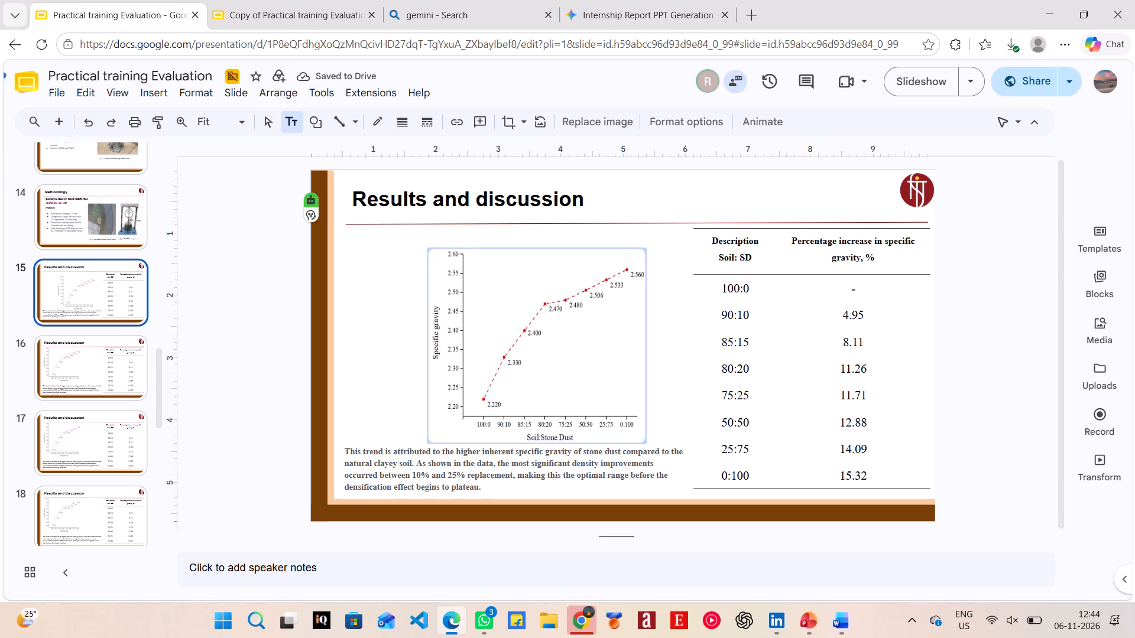
drag(343, 229, 680, 255)
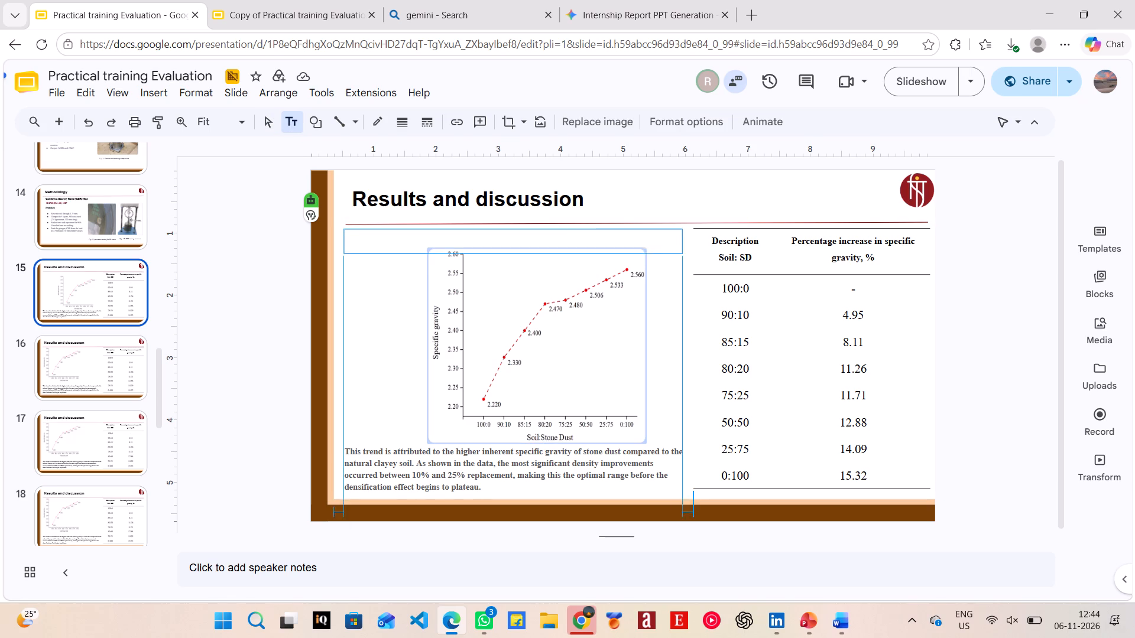
drag(680, 255, 643, 252)
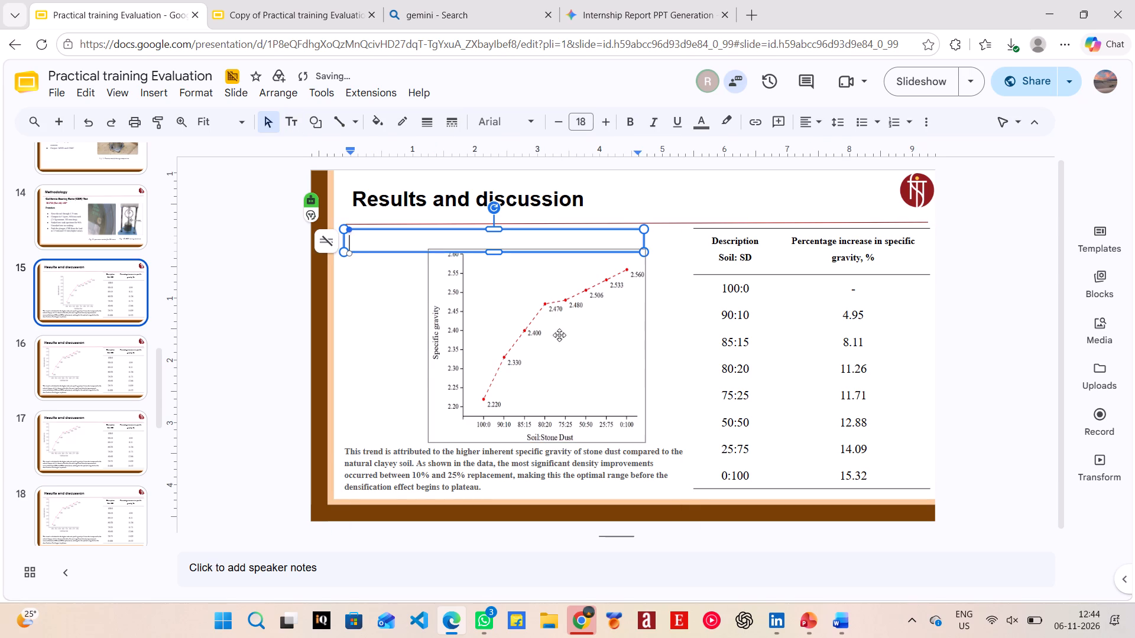
key(shift+e)
text(ffec)
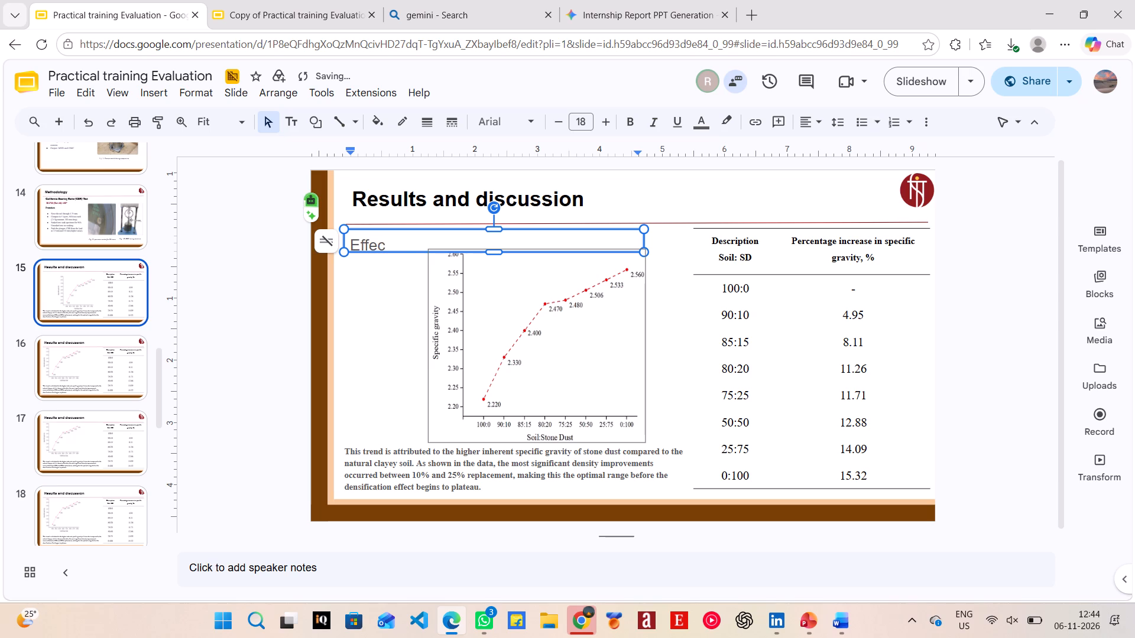
text(ts)
key(space)
text(of)
Glance at the PowerPoint version's specific gravity slide, and reword and complete the new heading as "Effects on Specific Gravity".
click(821, 618)
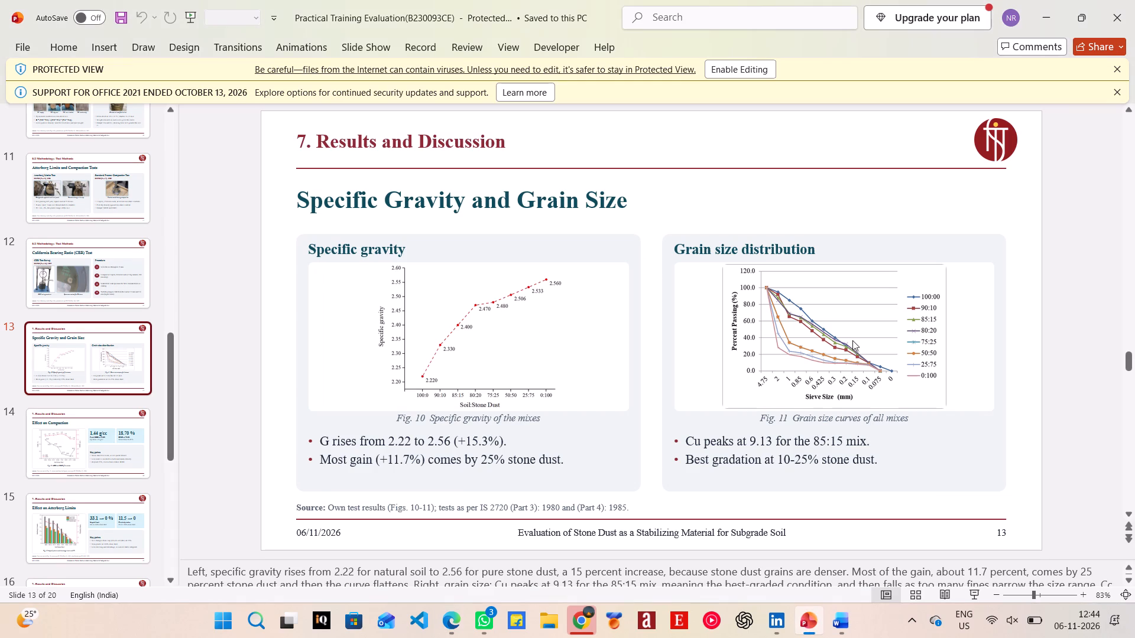
click(1053, 1)
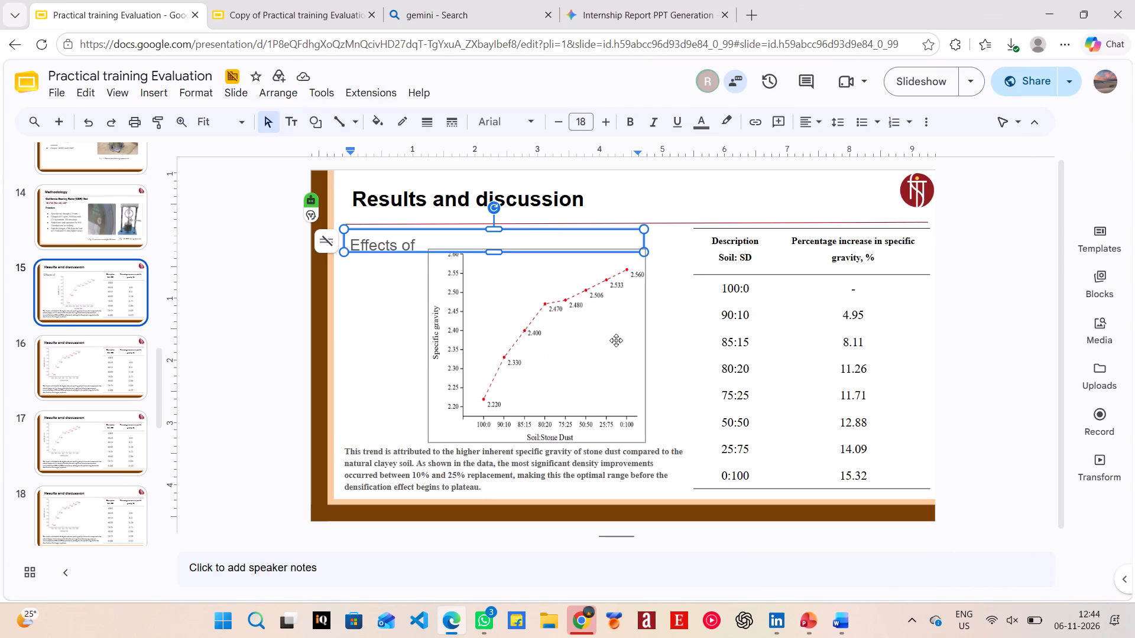
key(BackSpace)
text(n)
key(space)
key(shift+s)
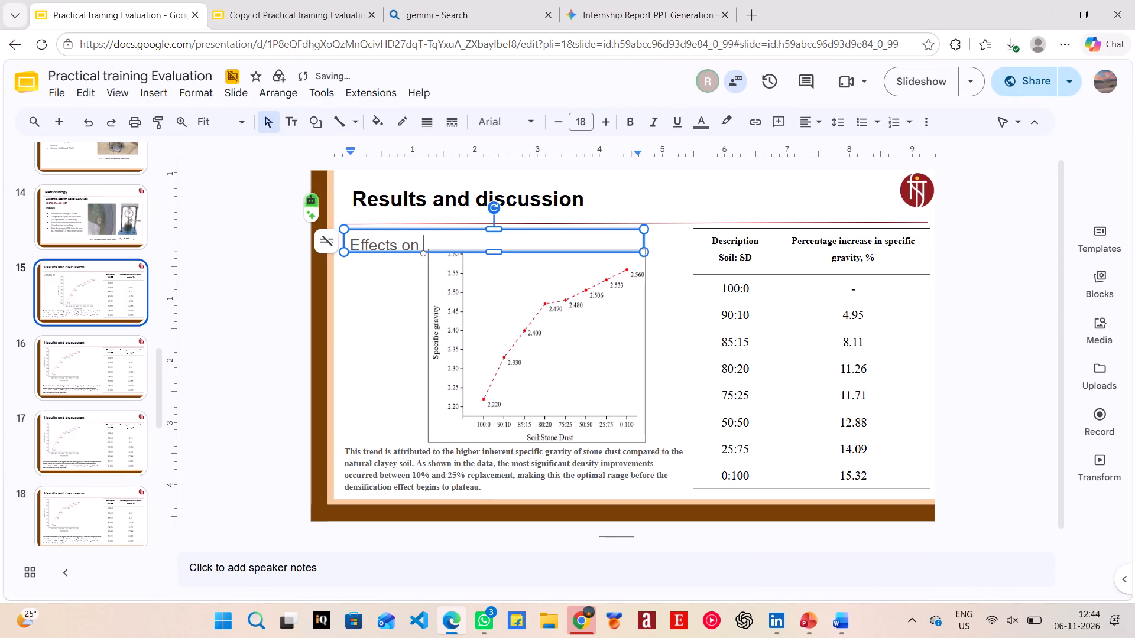
text(pecifiv)
key(BackSpace)
text(c)
key(space)
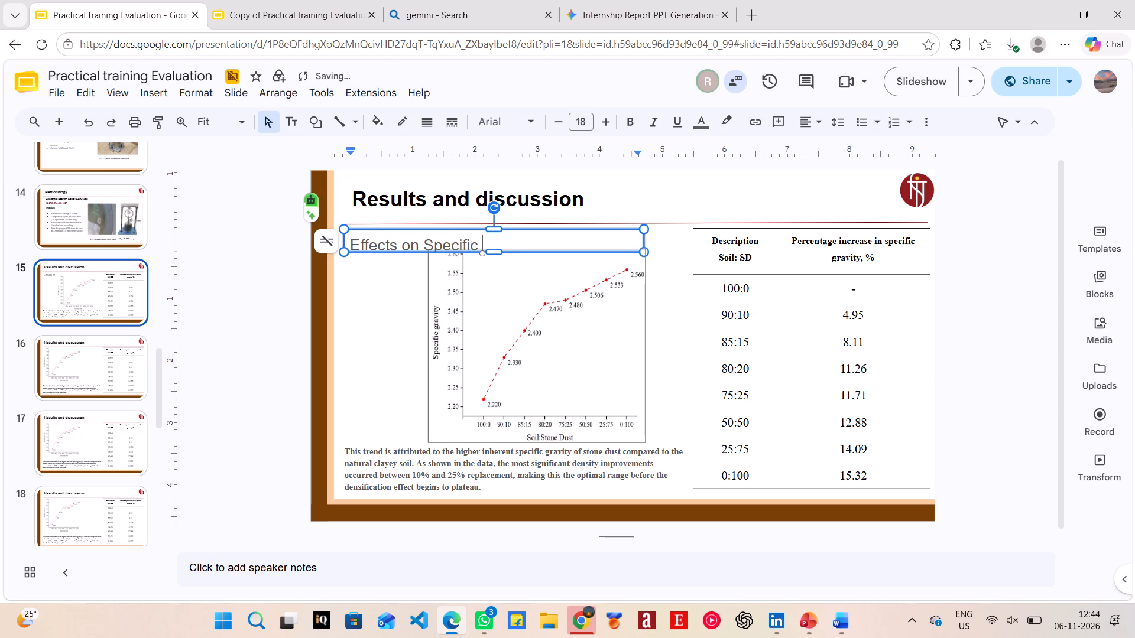
text(GR)
text(==)
key(BackSpace)
key(BackSpace)
key(BackSpace)
key(BackSpace)
key(shift+g)
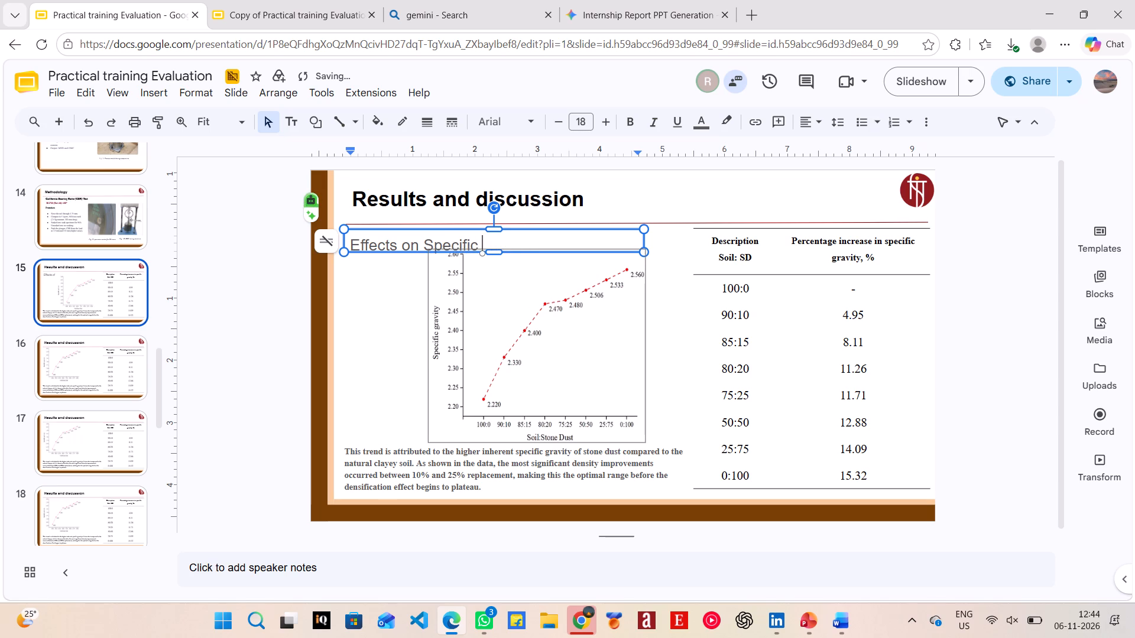
text(ravity)
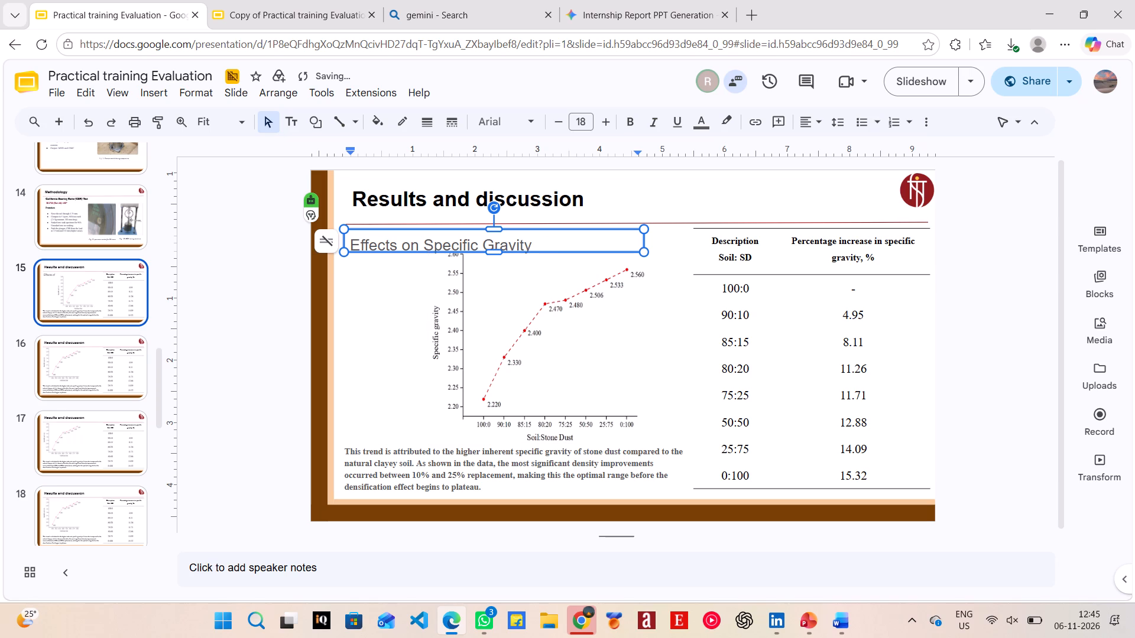
Format the "Effects on Specific Gravity" heading in bold Times New Roman at size 19.
drag(540, 240, 340, 251)
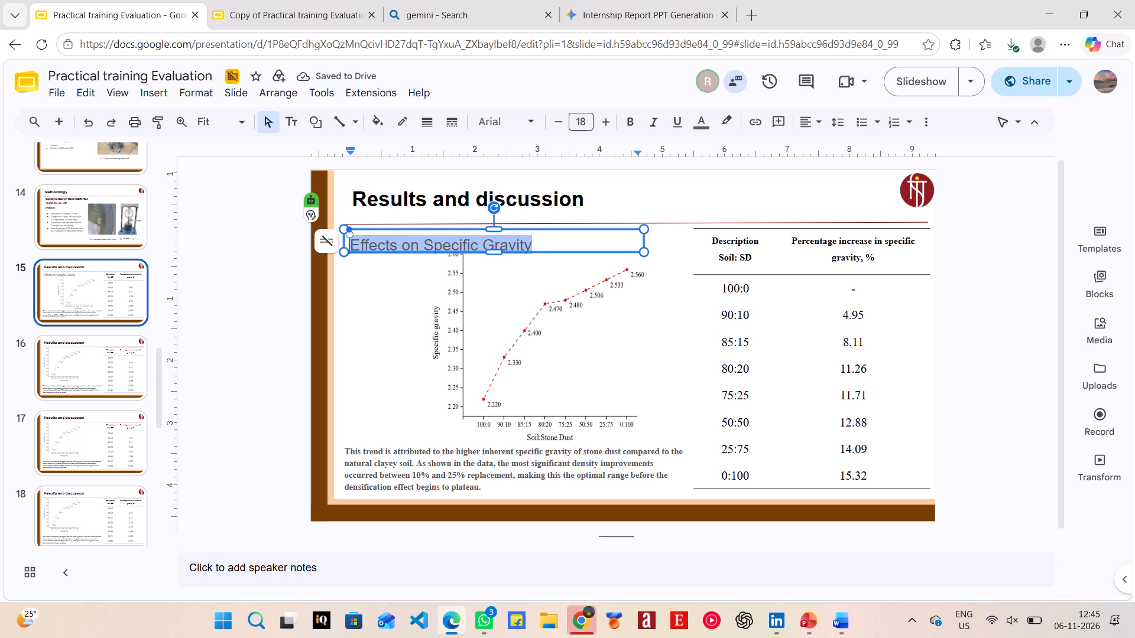
click(519, 122)
click(515, 278)
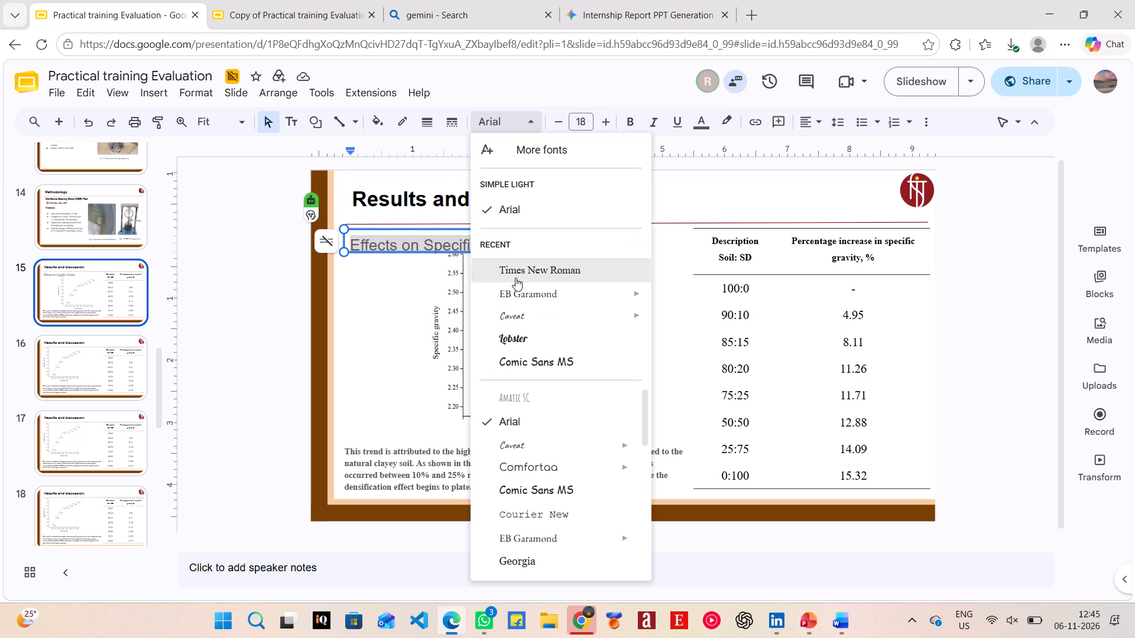
click(607, 123)
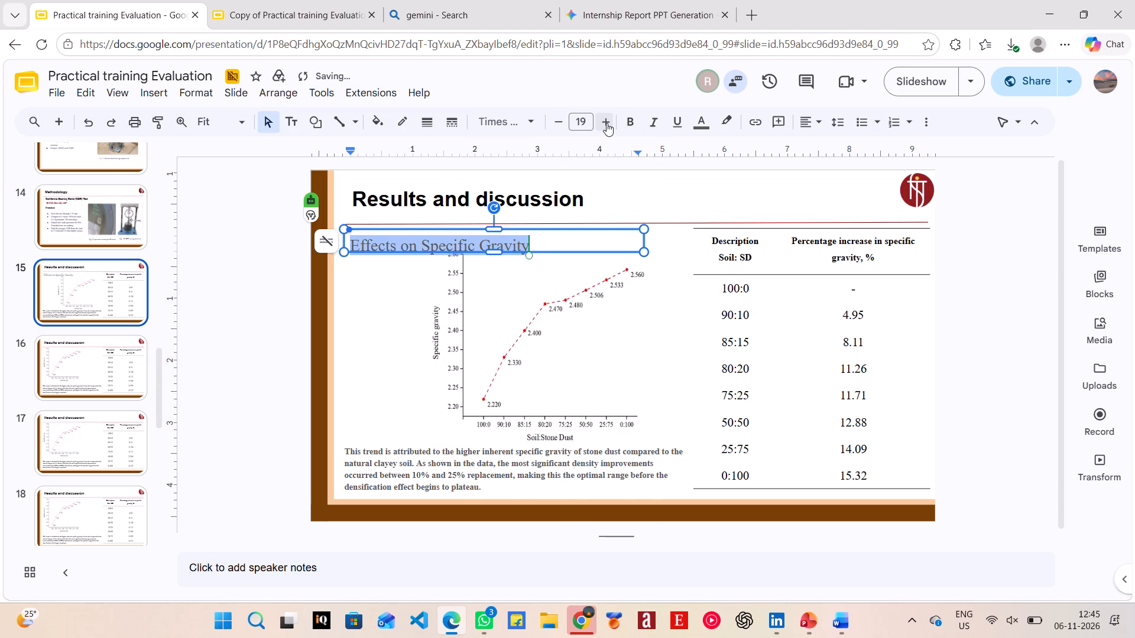
click(641, 125)
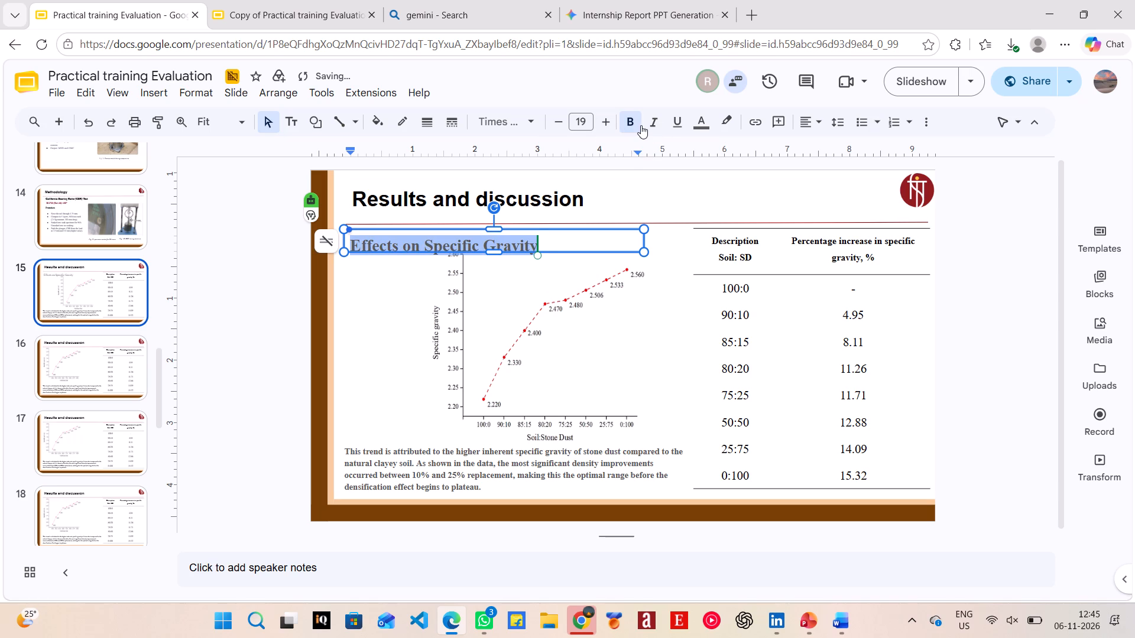
Shrink the specific gravity chart, place it under the left end of the new heading, and stretch it slightly wider and taller.
click(572, 366)
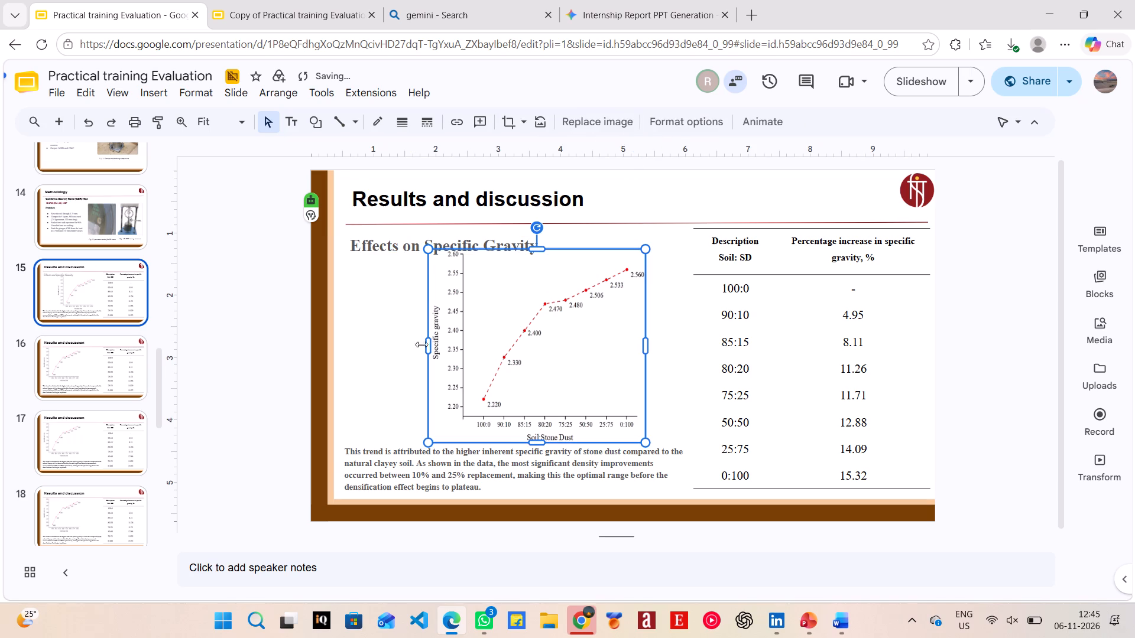
drag(427, 252, 475, 301)
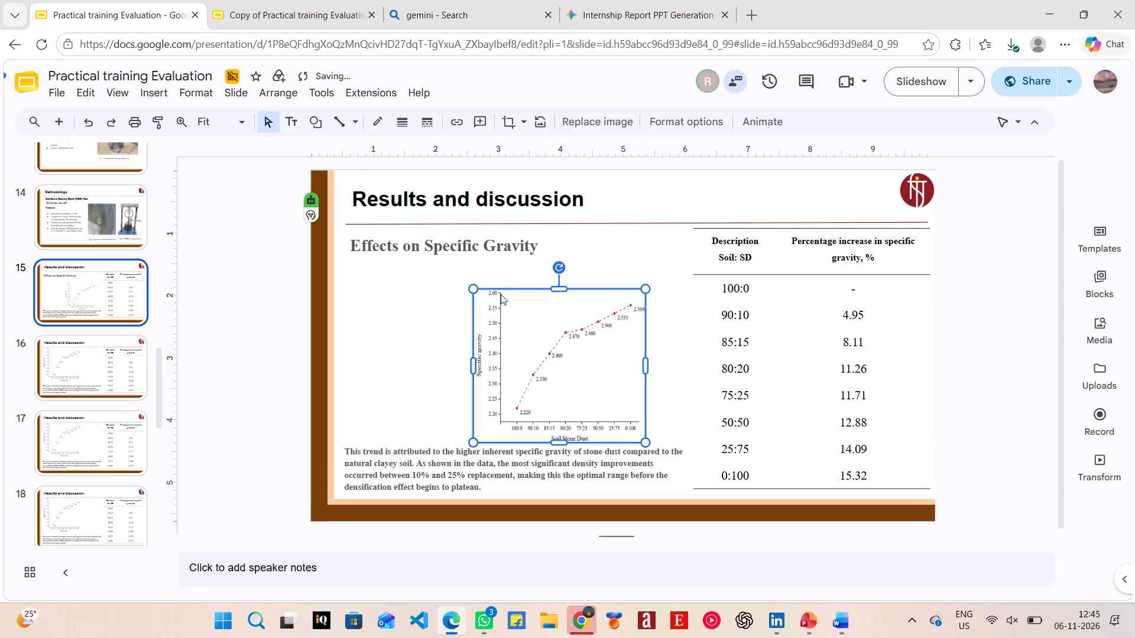
drag(505, 290, 403, 271)
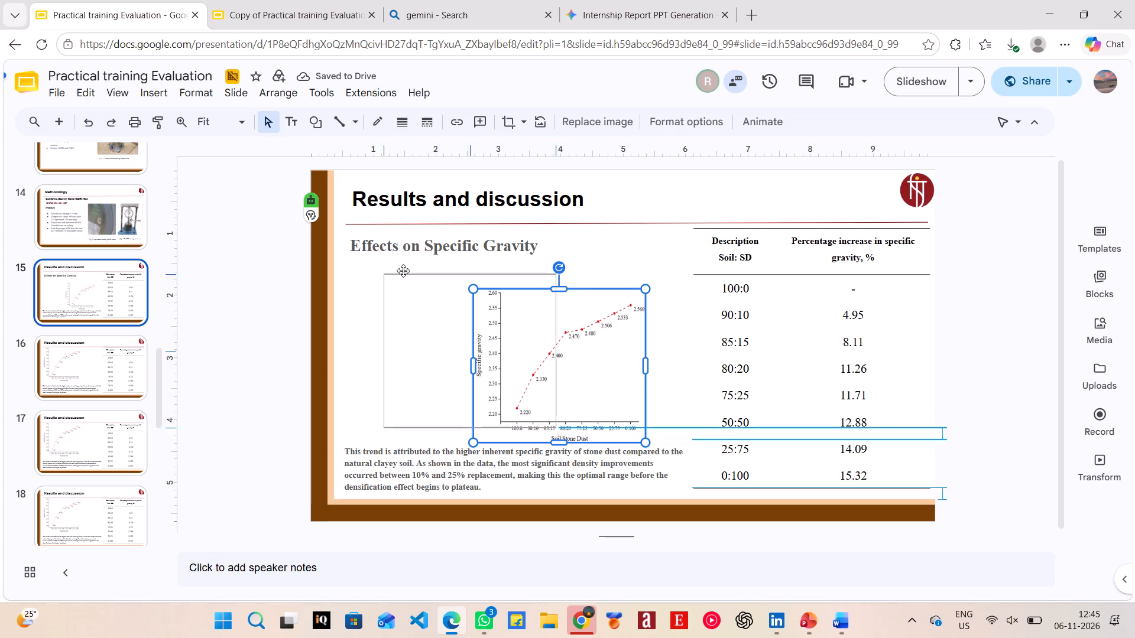
drag(403, 271, 386, 262)
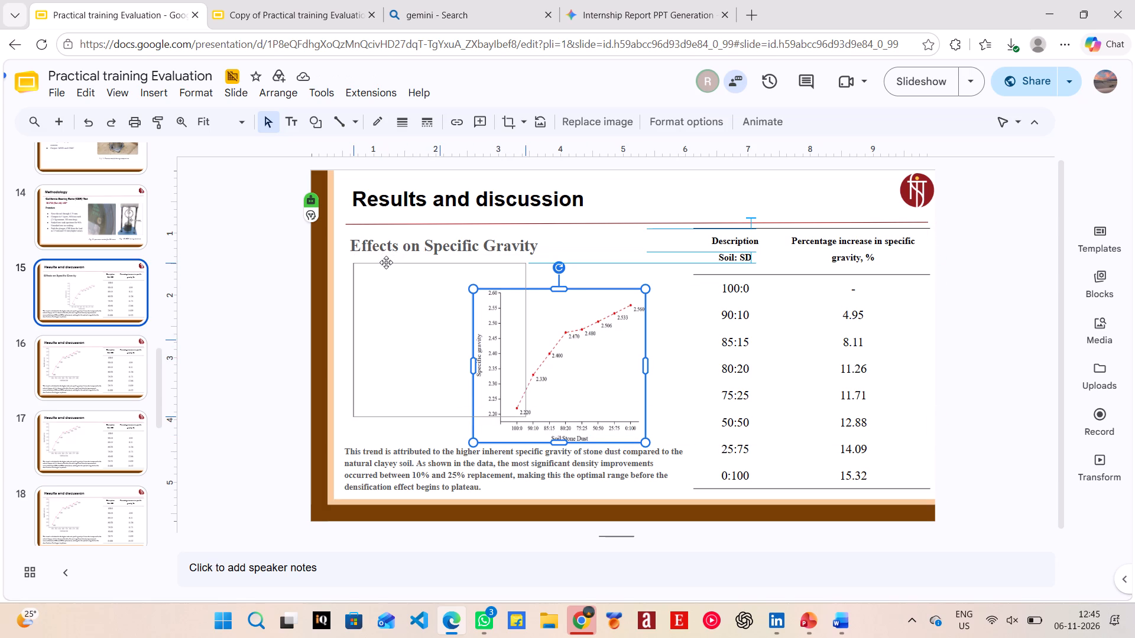
drag(527, 337, 541, 337)
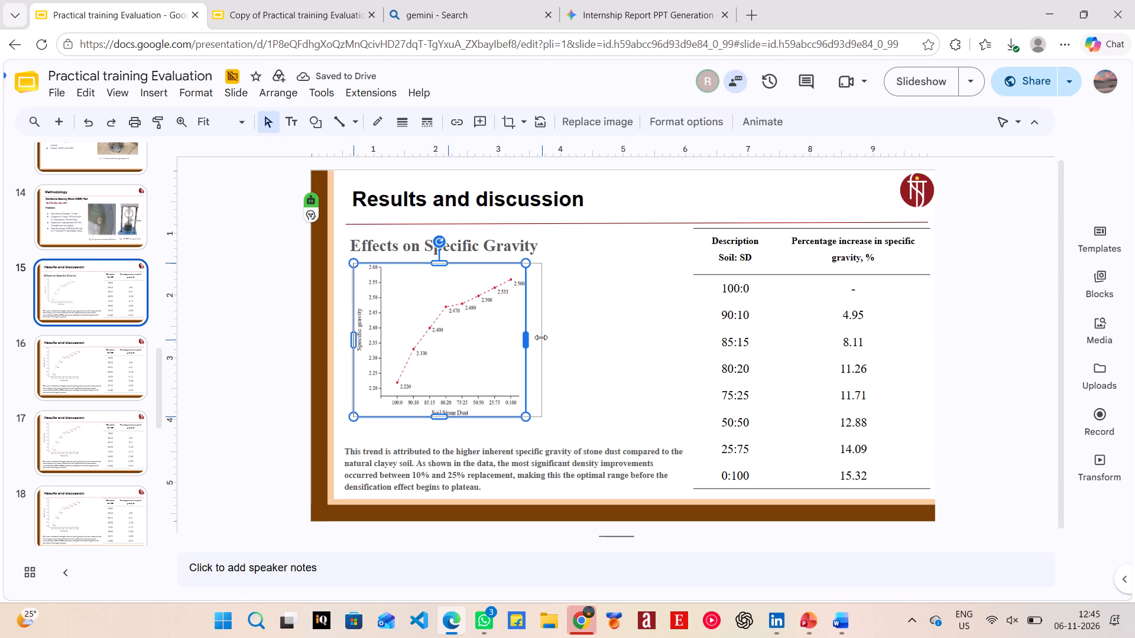
drag(541, 337, 544, 337)
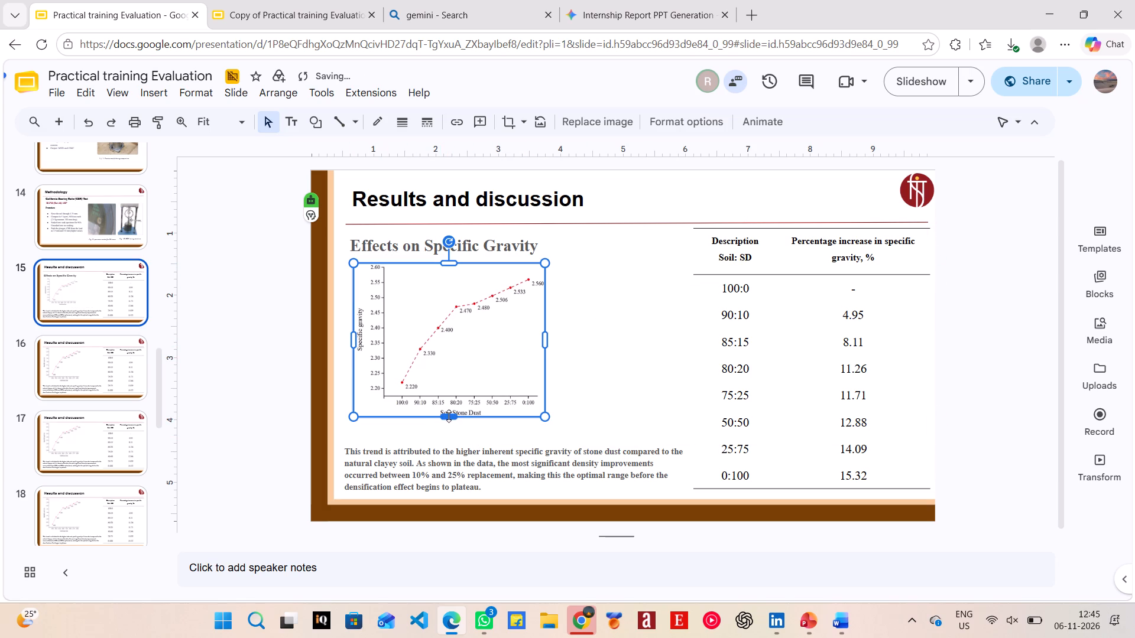
drag(449, 416, 447, 427)
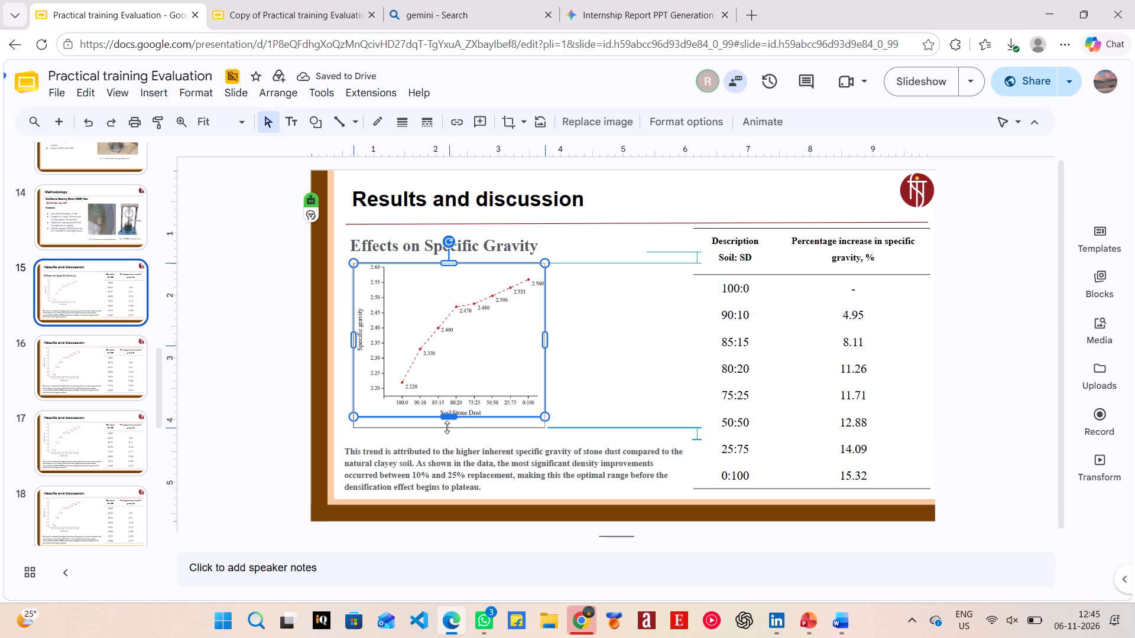
Copy the "Fig: 9. specimen soaked for 96 hours" caption from slide 14 onto slide 15 and position it just below the chart.
click(106, 242)
click(666, 473)
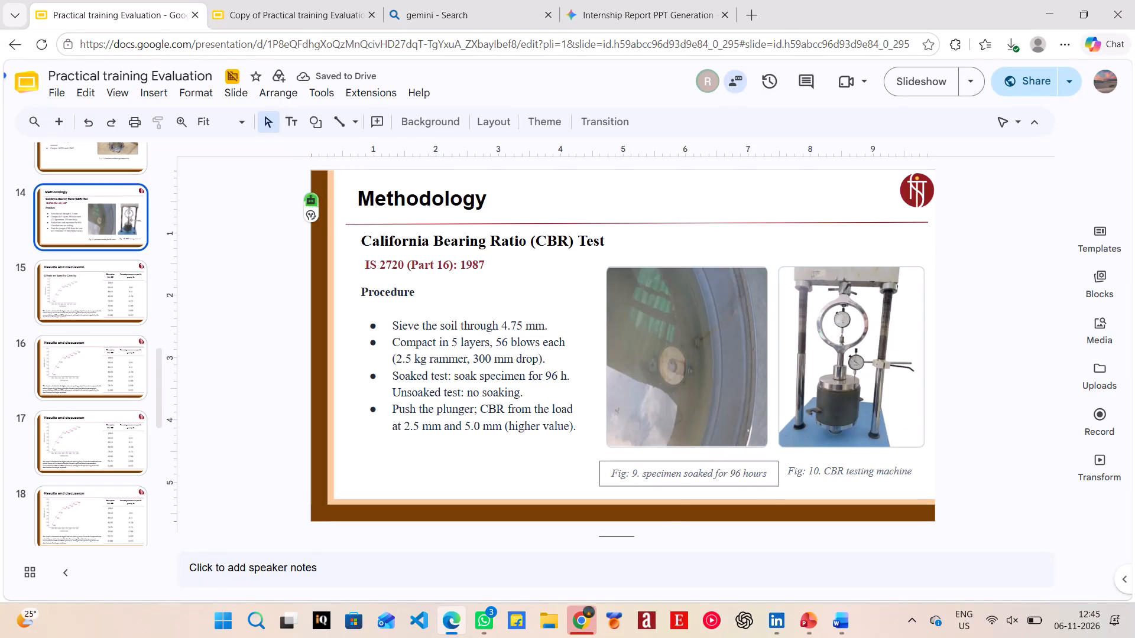
drag(765, 474, 577, 473)
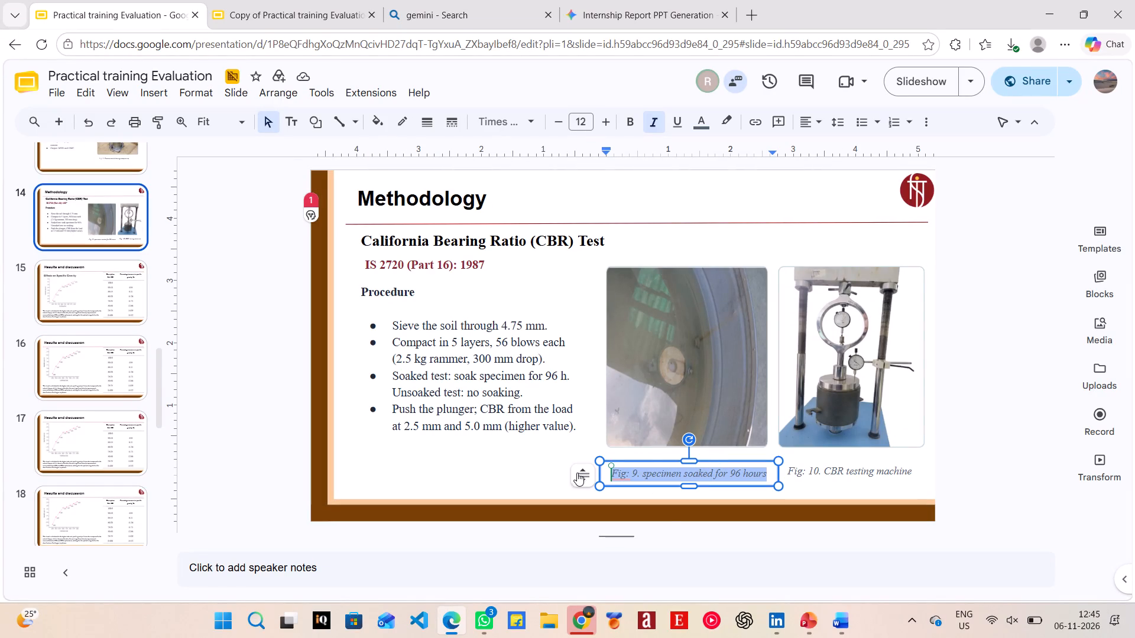
drag(577, 473, 575, 473)
key(ctrl+c)
click(83, 275)
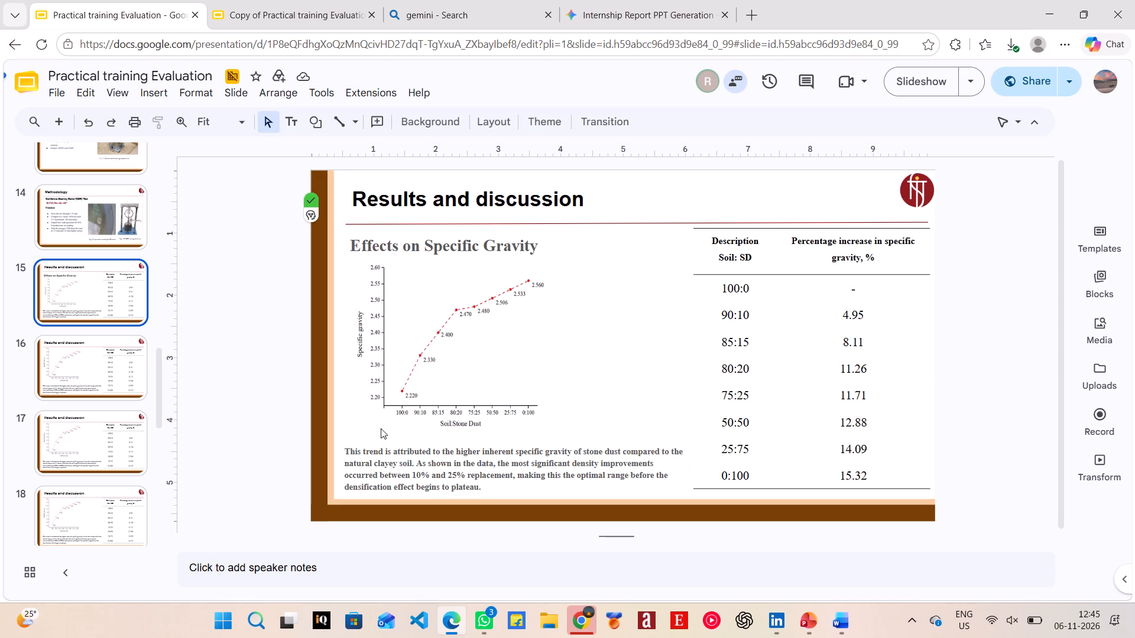
key(ctrl+v)
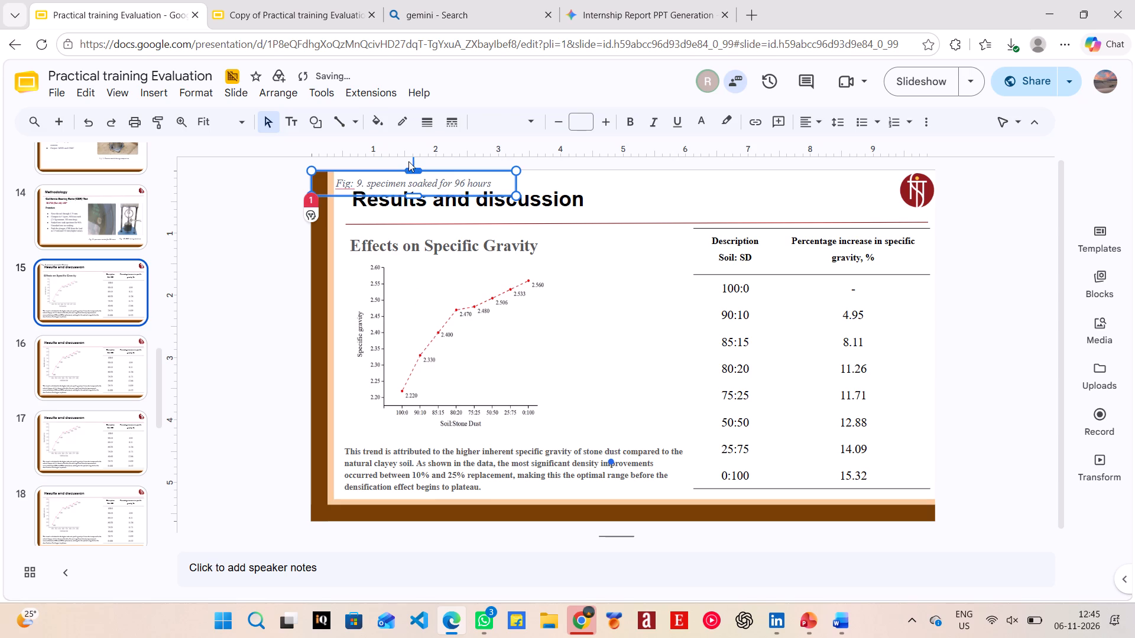
drag(383, 176, 430, 429)
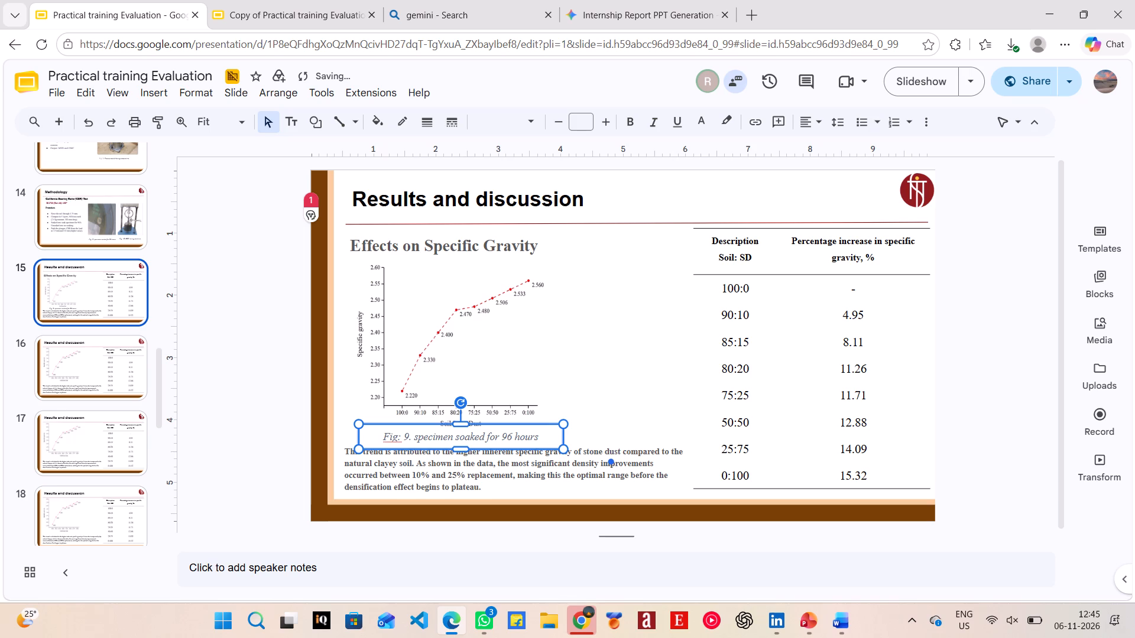
Replace the slide 15 caption text with the "Fig. 10. Specific gravity results for the soil-stone dust specimens." caption copied from the Word report.
click(848, 624)
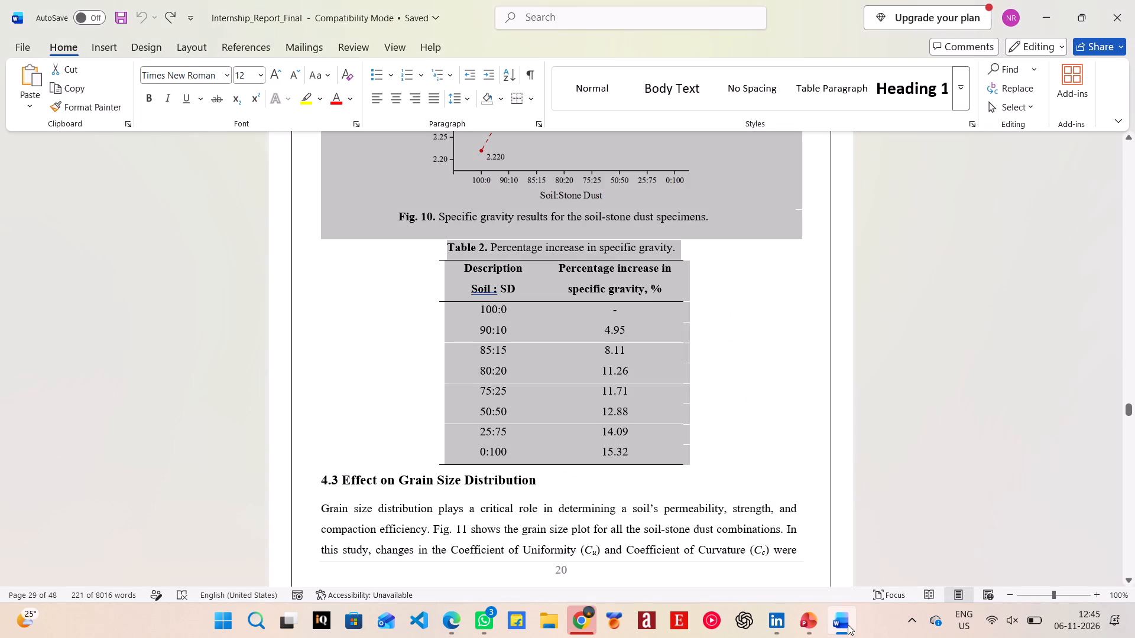
click(749, 391)
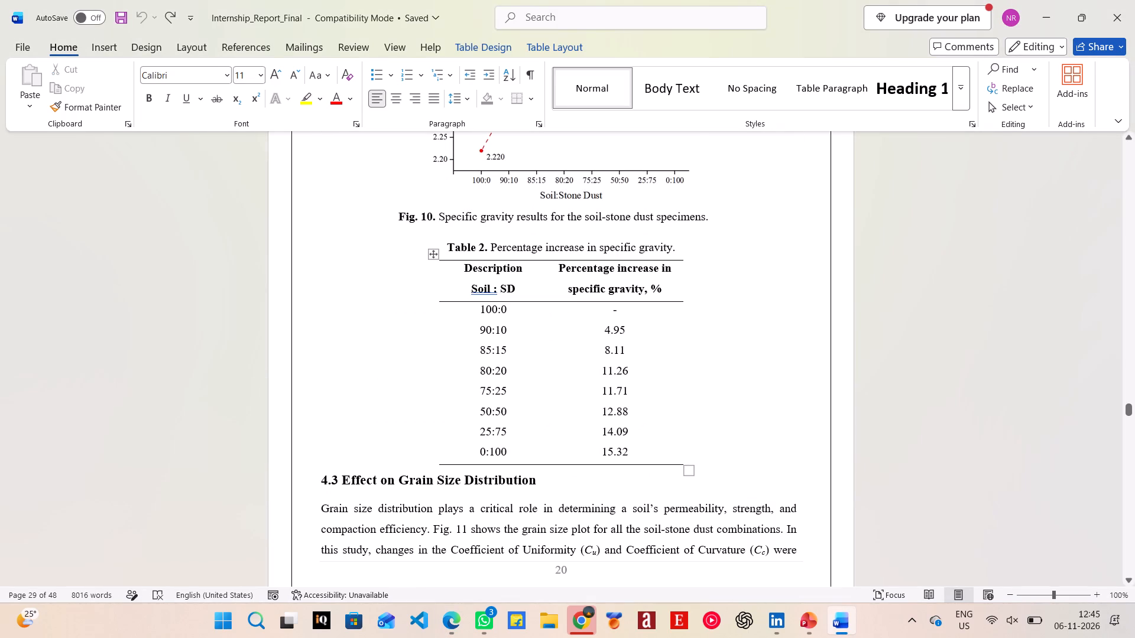
drag(440, 213, 654, 206)
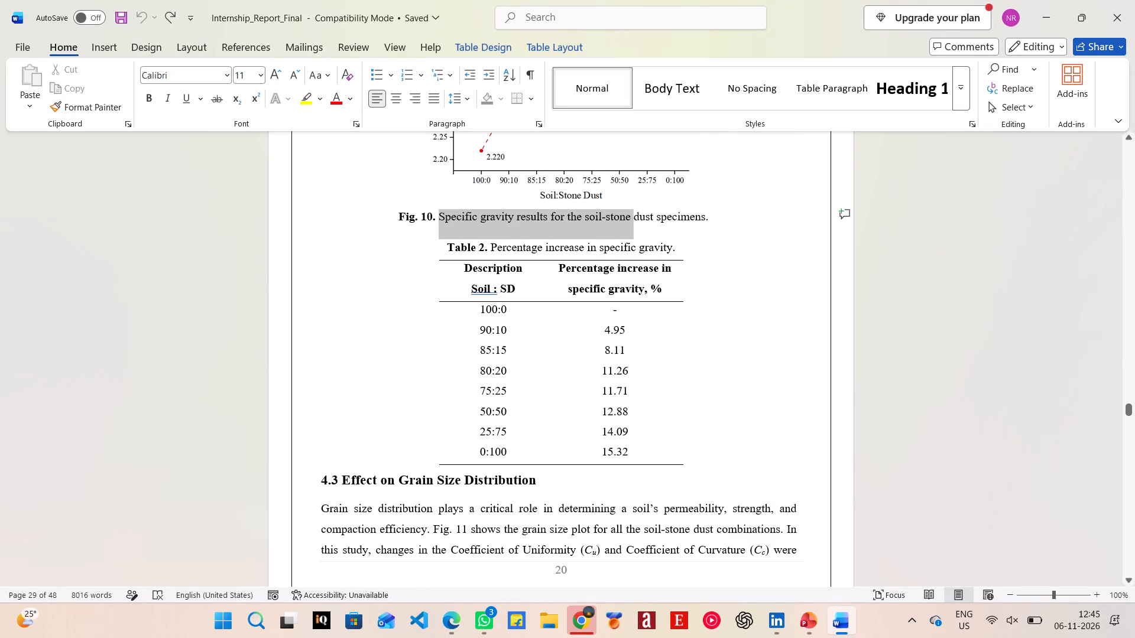
drag(654, 206, 693, 214)
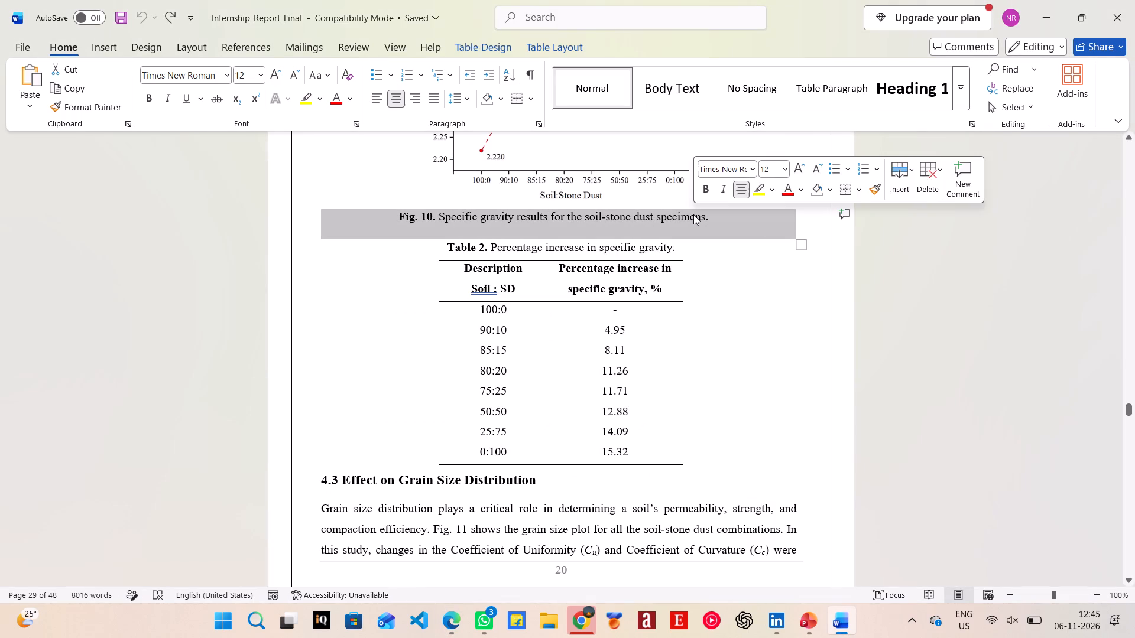
key(ctrl+c)
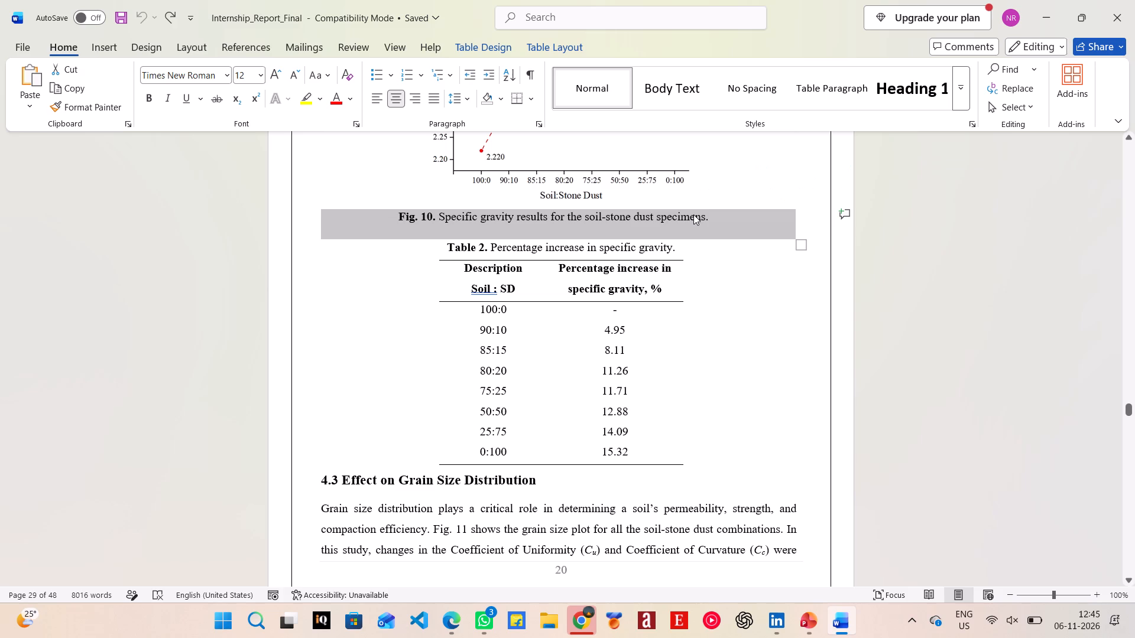
click(737, 288)
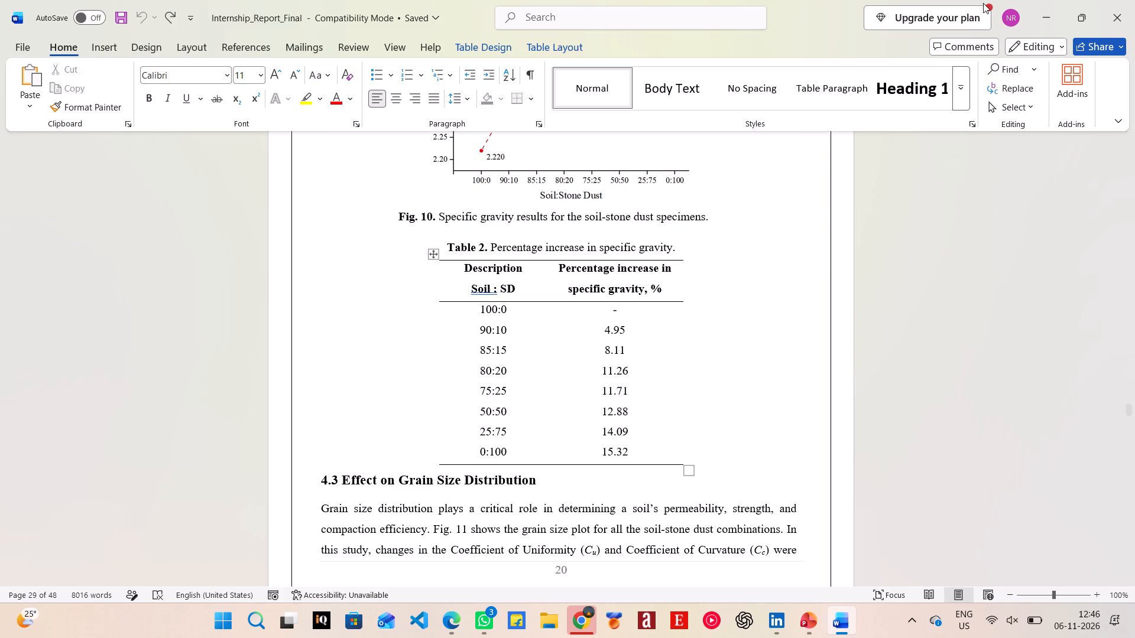
click(1043, 21)
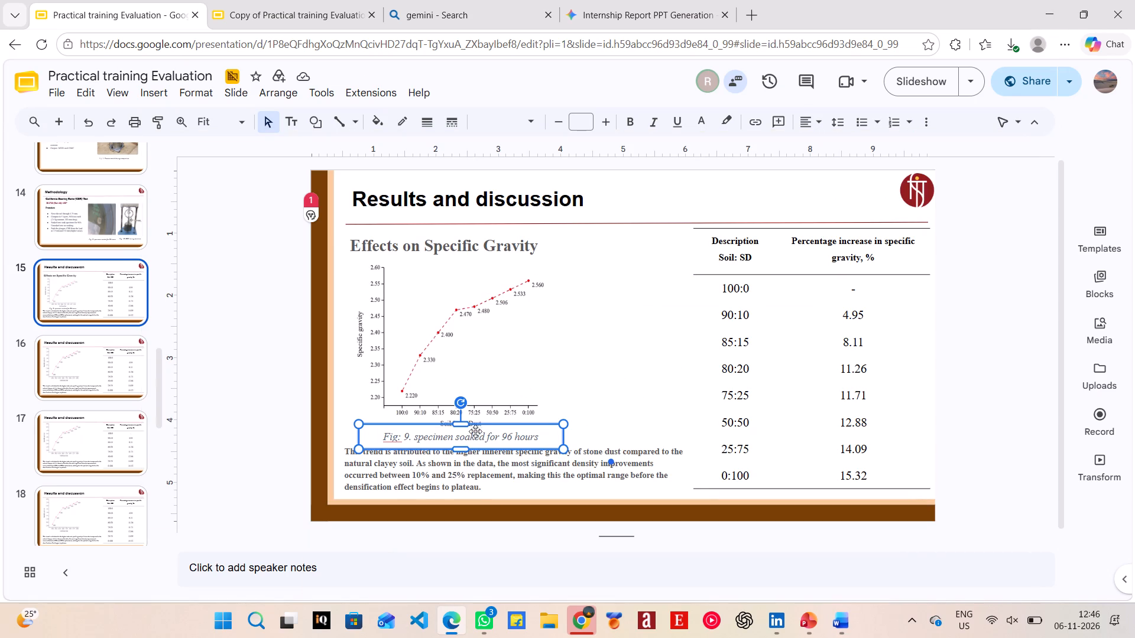
drag(537, 436, 374, 425)
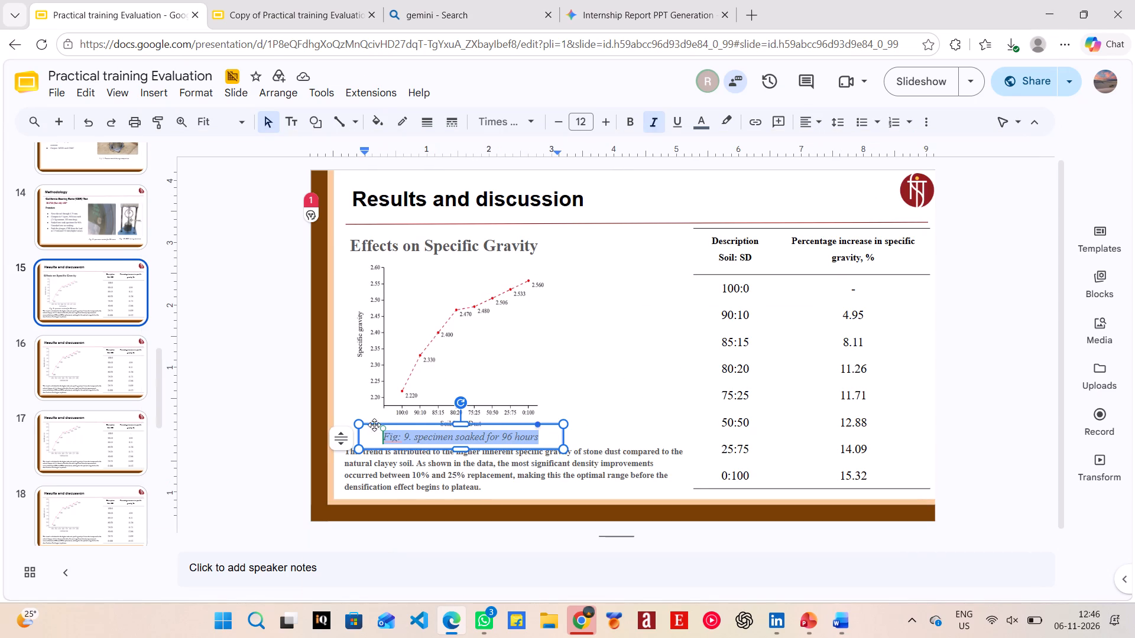
drag(374, 425, 364, 423)
key(ctrl+v)
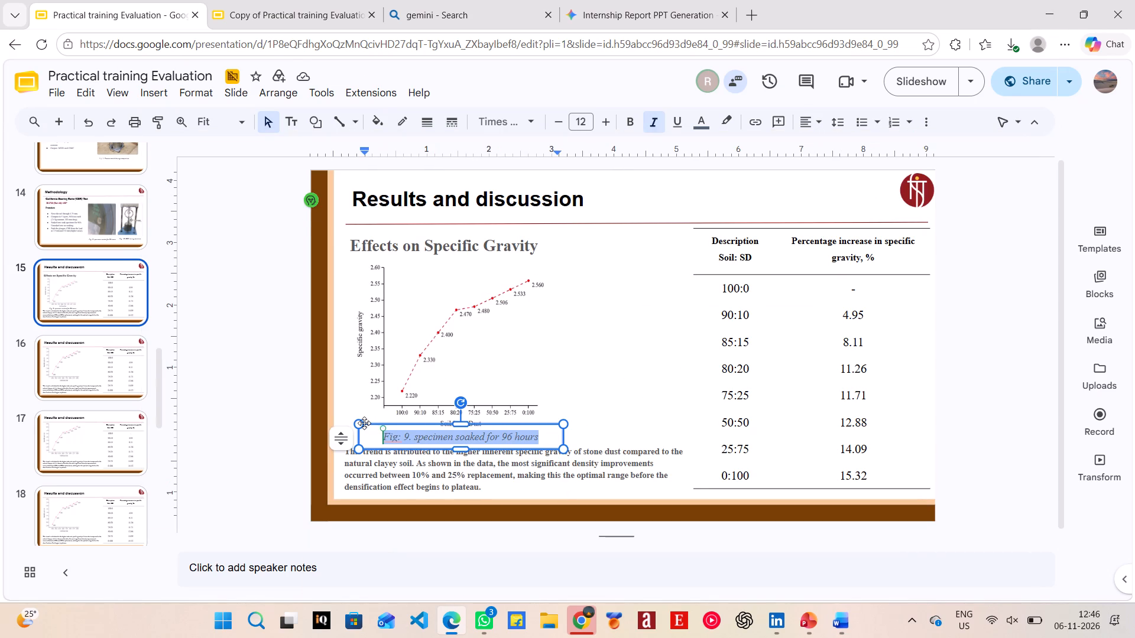
Renumber the pasted specific gravity caption as "Fig. 11.".
click(406, 437)
key(BackSpace)
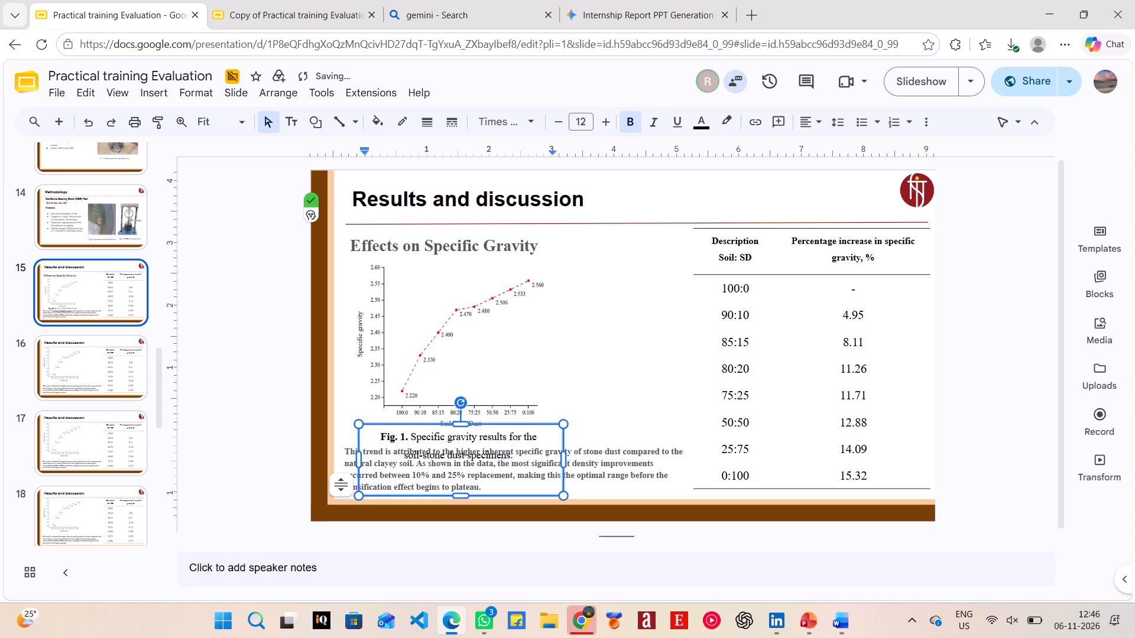
key(1)
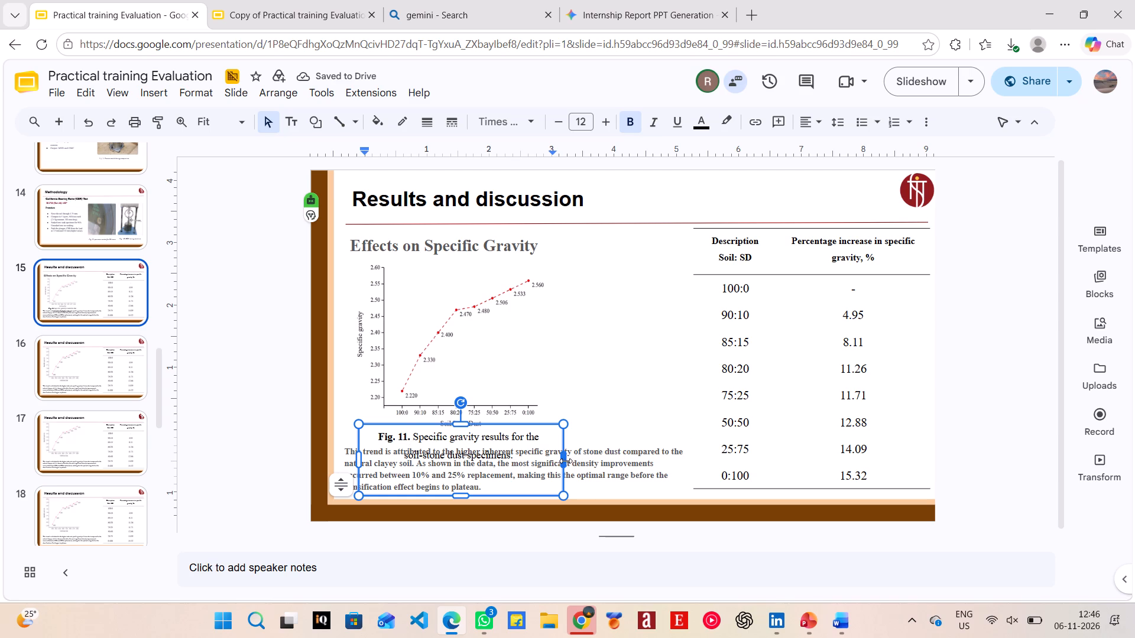
Widen the caption's text box so the caption fits on one line, and position it between the chart and the conclusion text.
drag(566, 460, 667, 388)
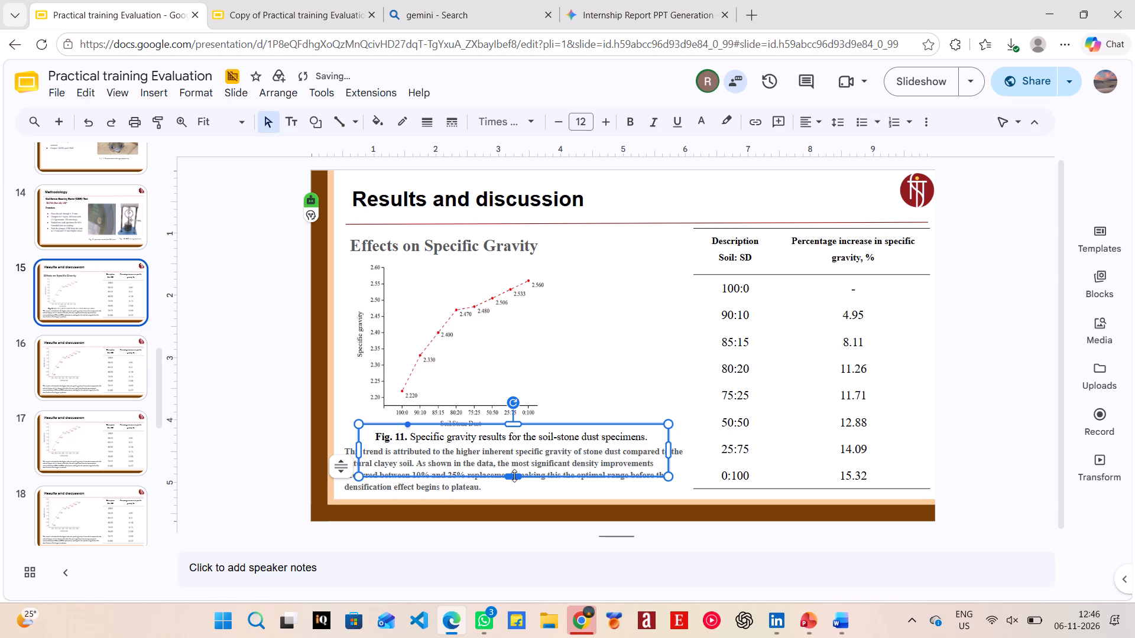
drag(514, 476, 507, 440)
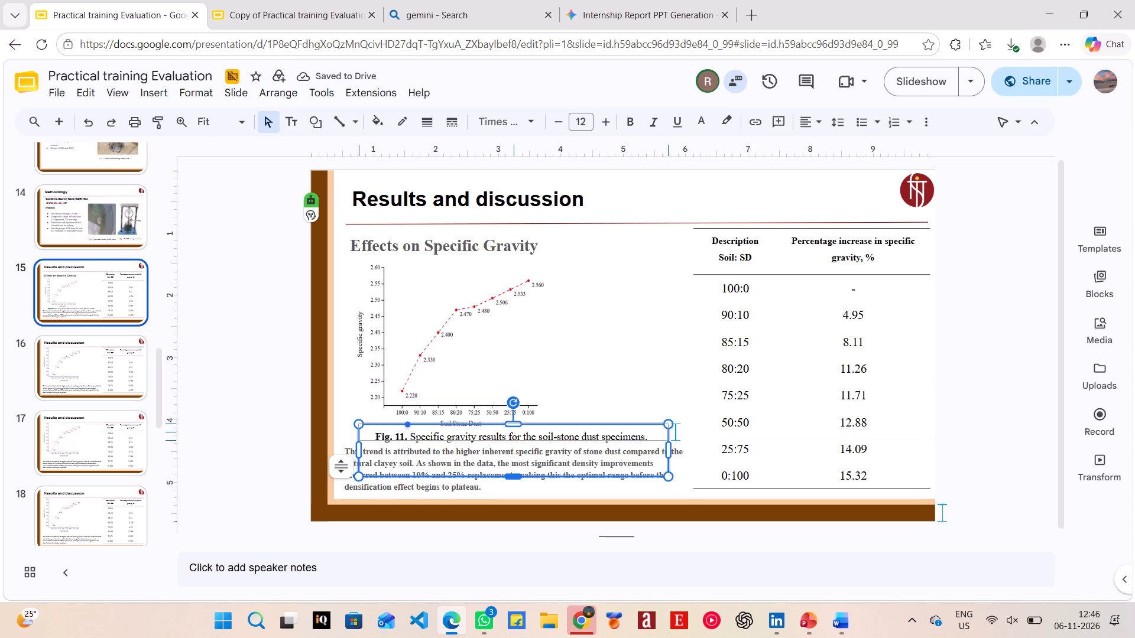
drag(469, 422, 451, 411)
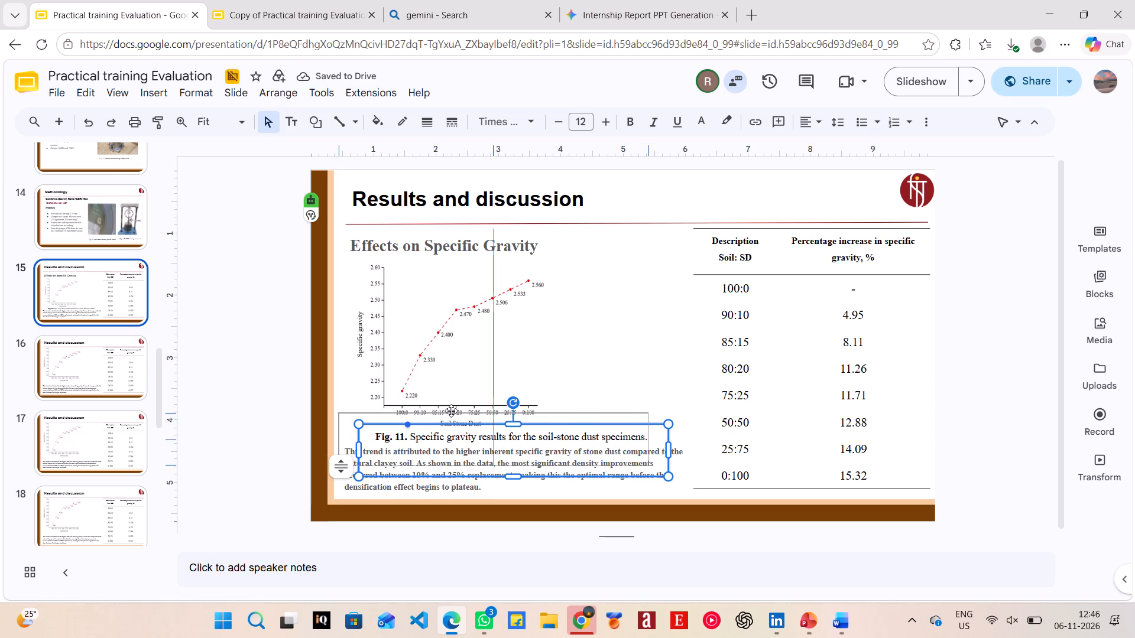
drag(451, 411, 454, 408)
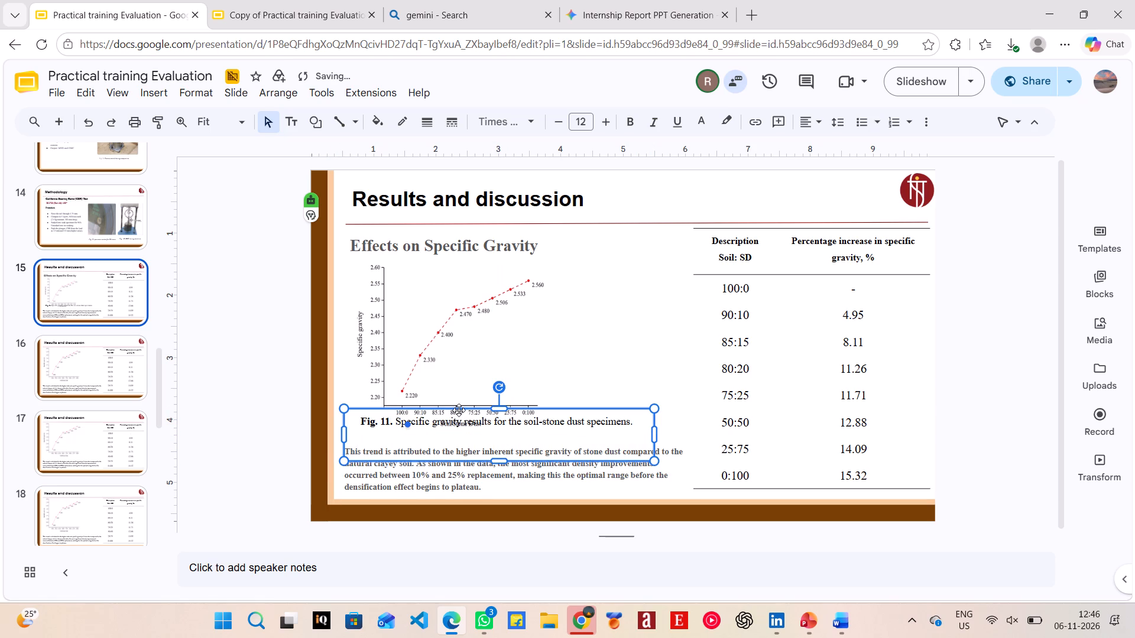
drag(459, 410, 455, 429)
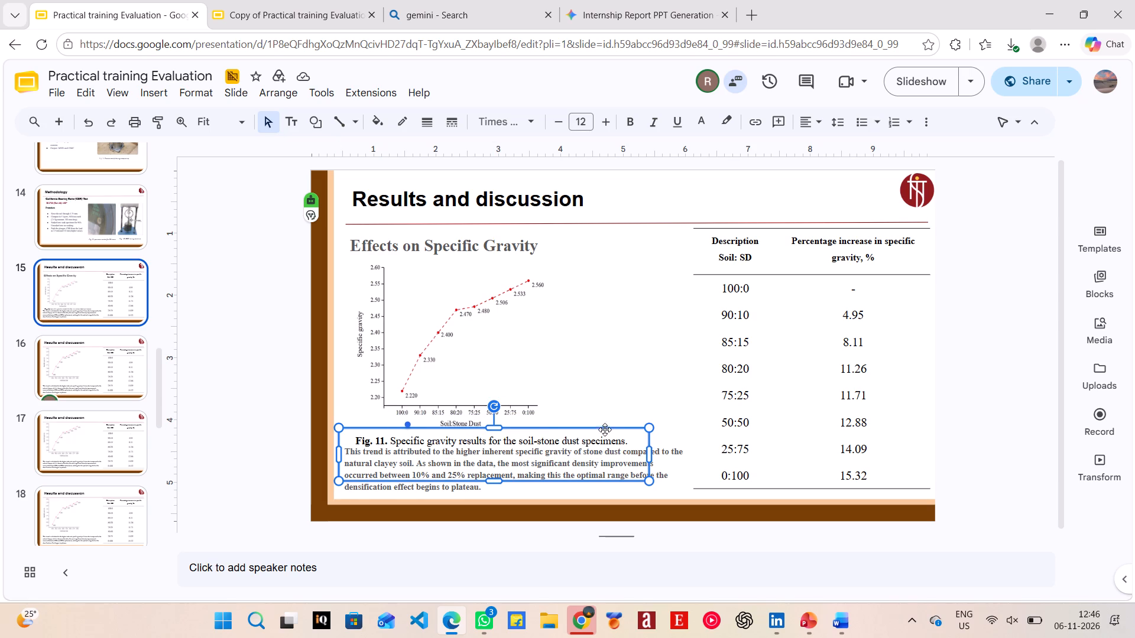
click(590, 429)
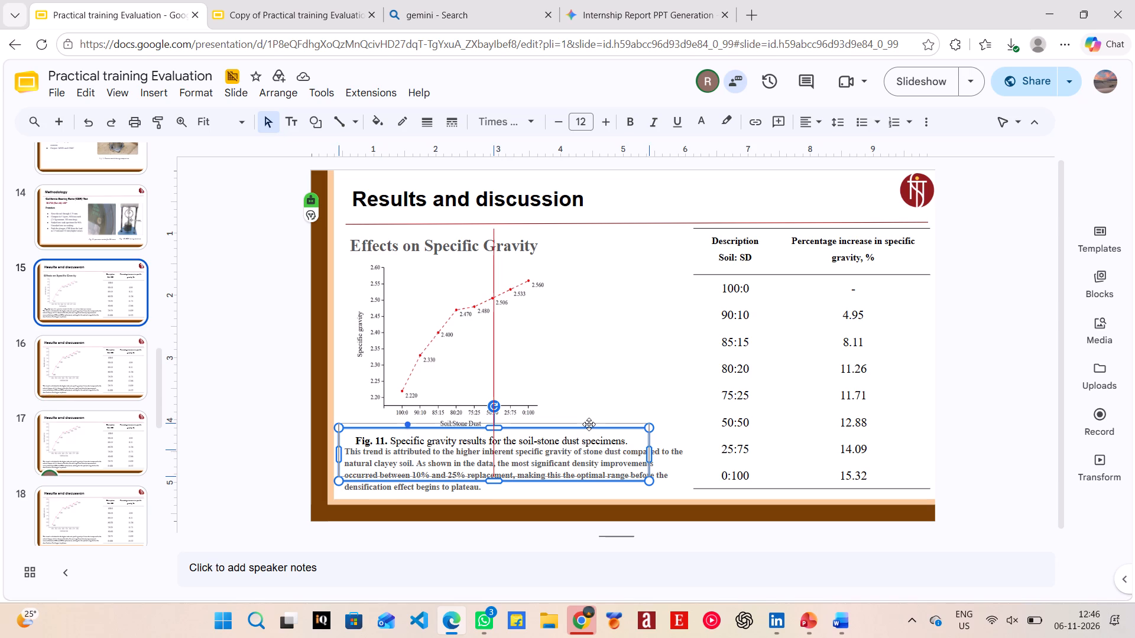
click(649, 271)
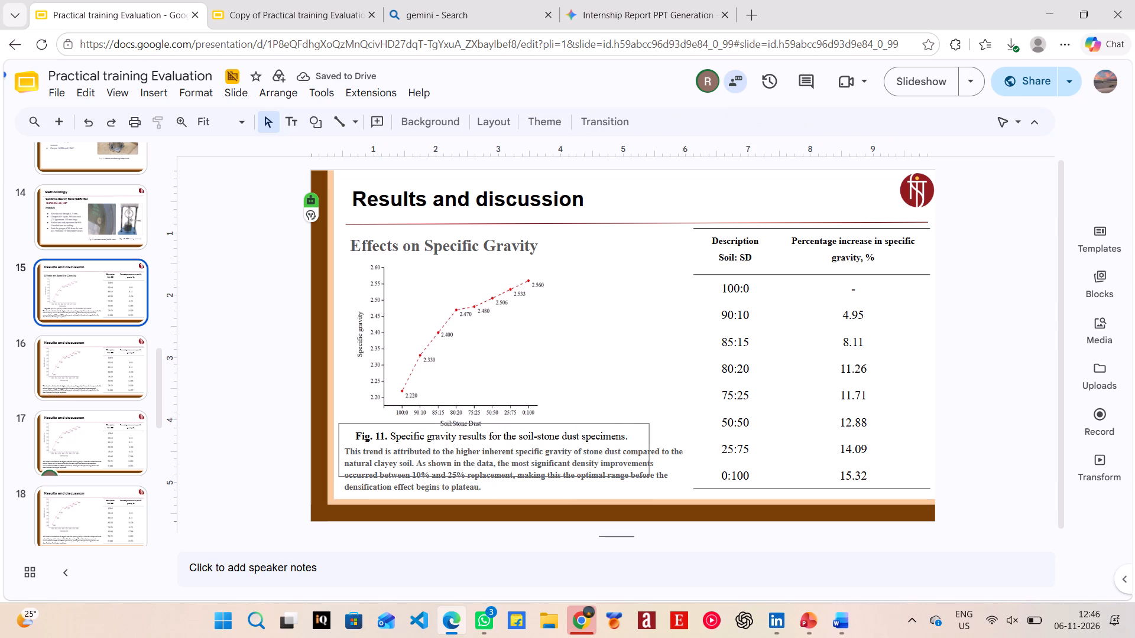
Reduce the whole Fig. 11 caption to font size 11.
drag(626, 438, 342, 434)
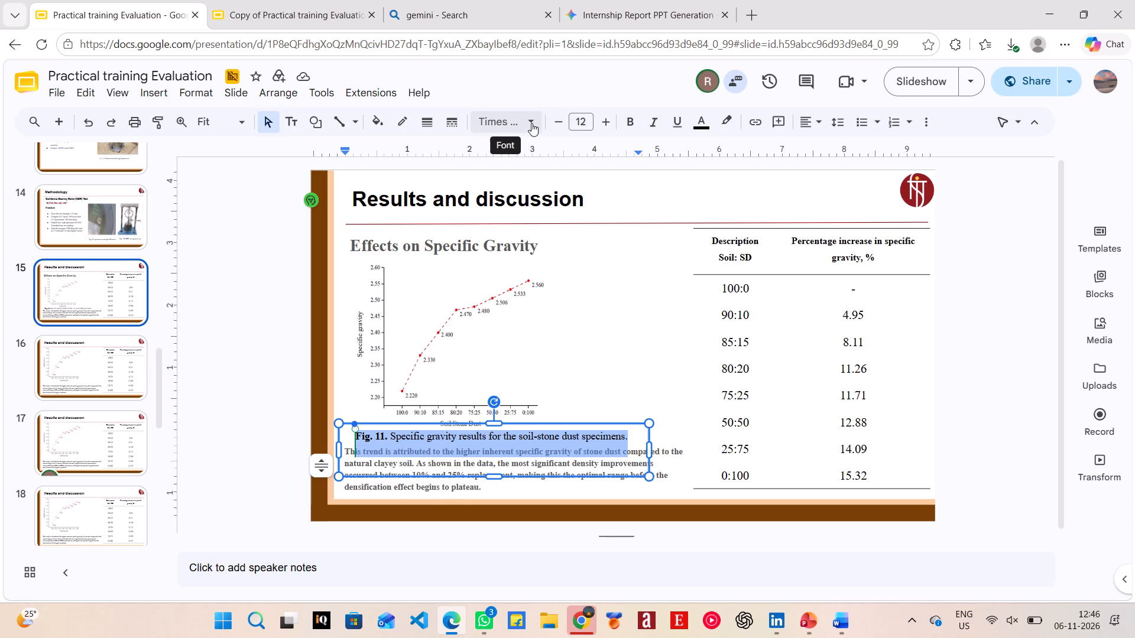
click(553, 122)
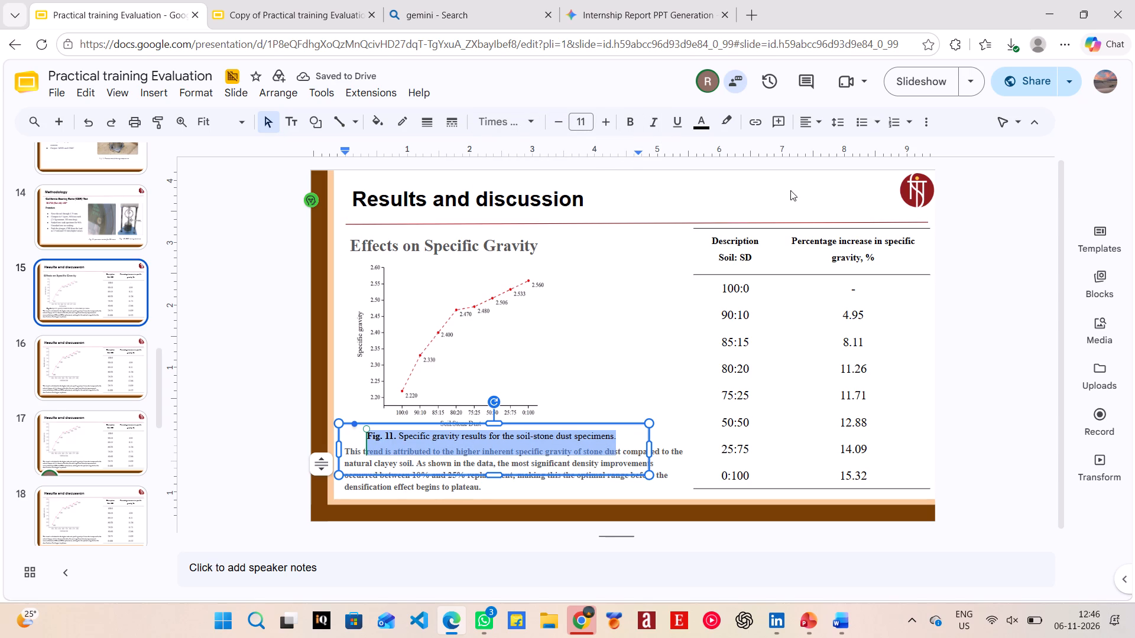
click(972, 410)
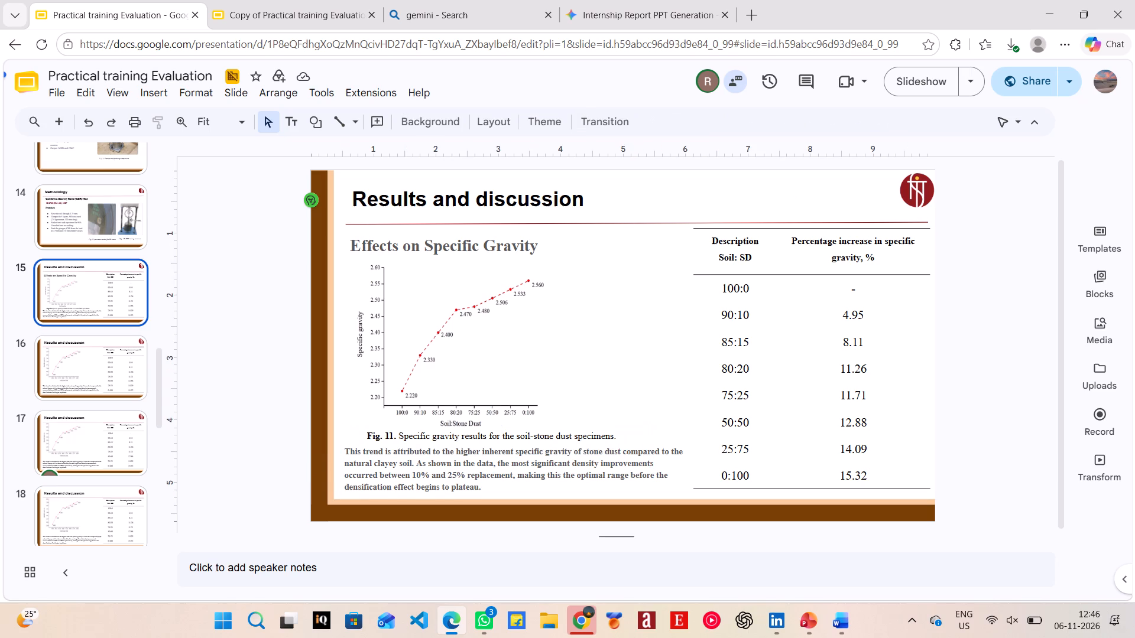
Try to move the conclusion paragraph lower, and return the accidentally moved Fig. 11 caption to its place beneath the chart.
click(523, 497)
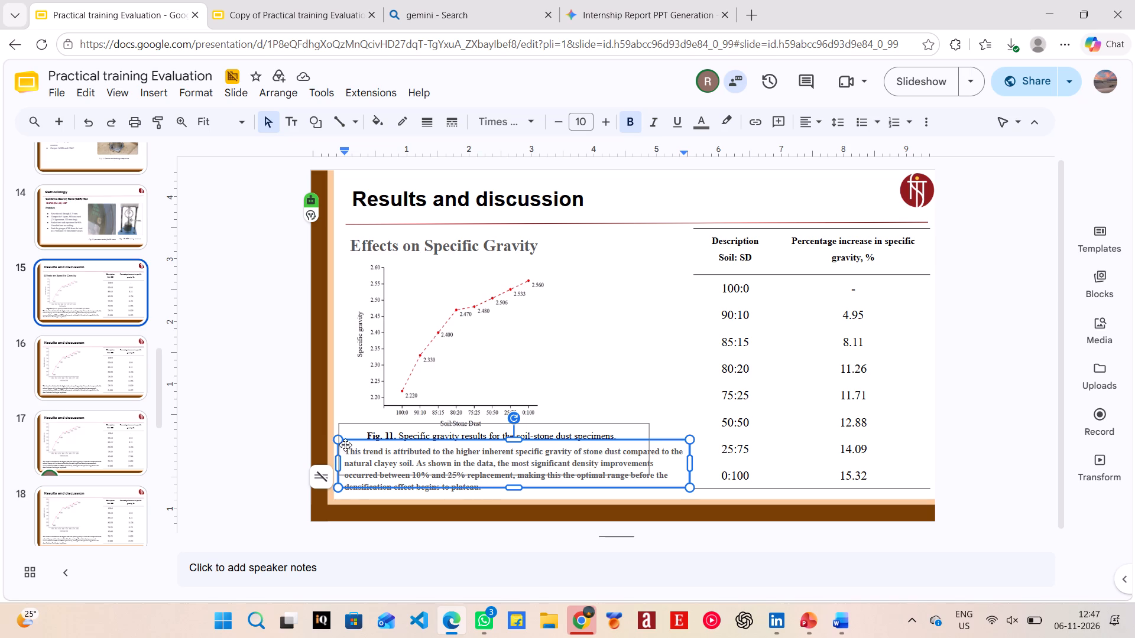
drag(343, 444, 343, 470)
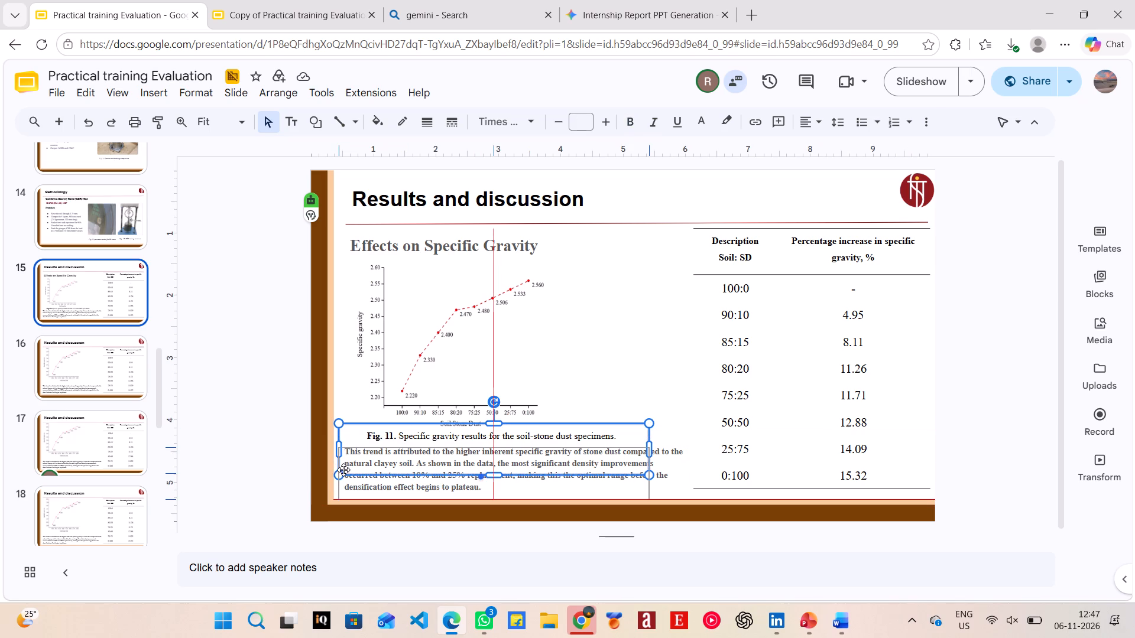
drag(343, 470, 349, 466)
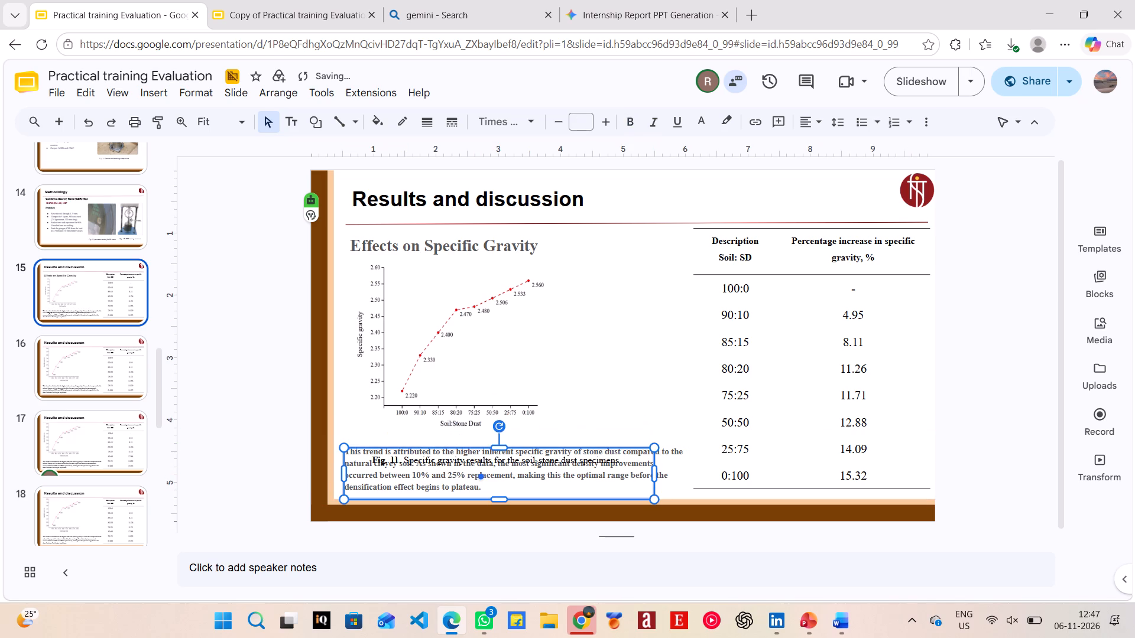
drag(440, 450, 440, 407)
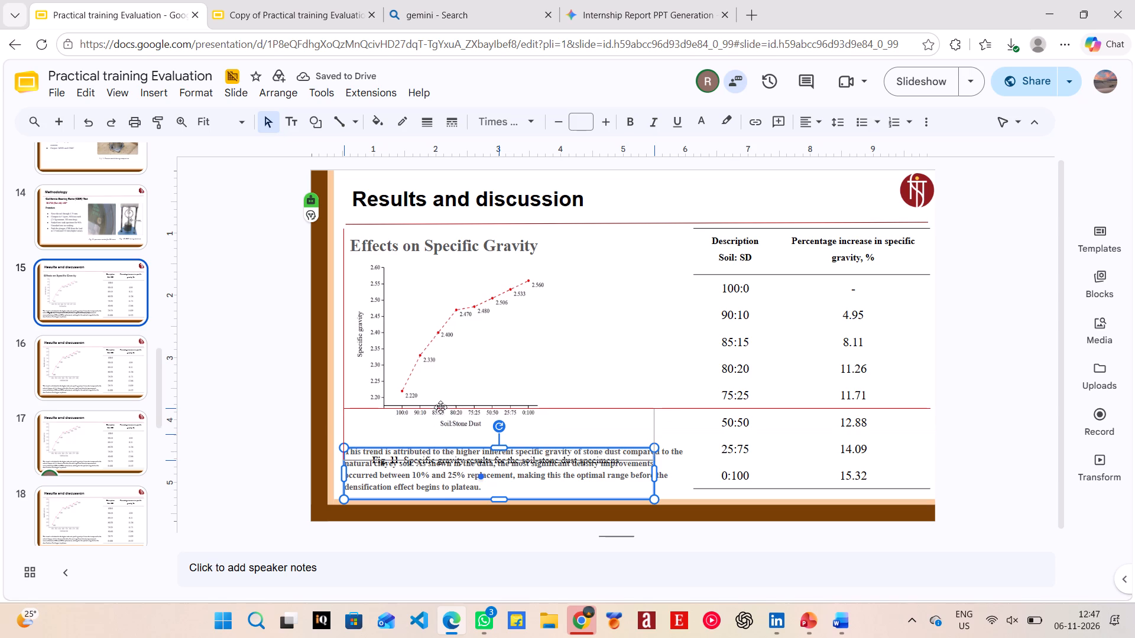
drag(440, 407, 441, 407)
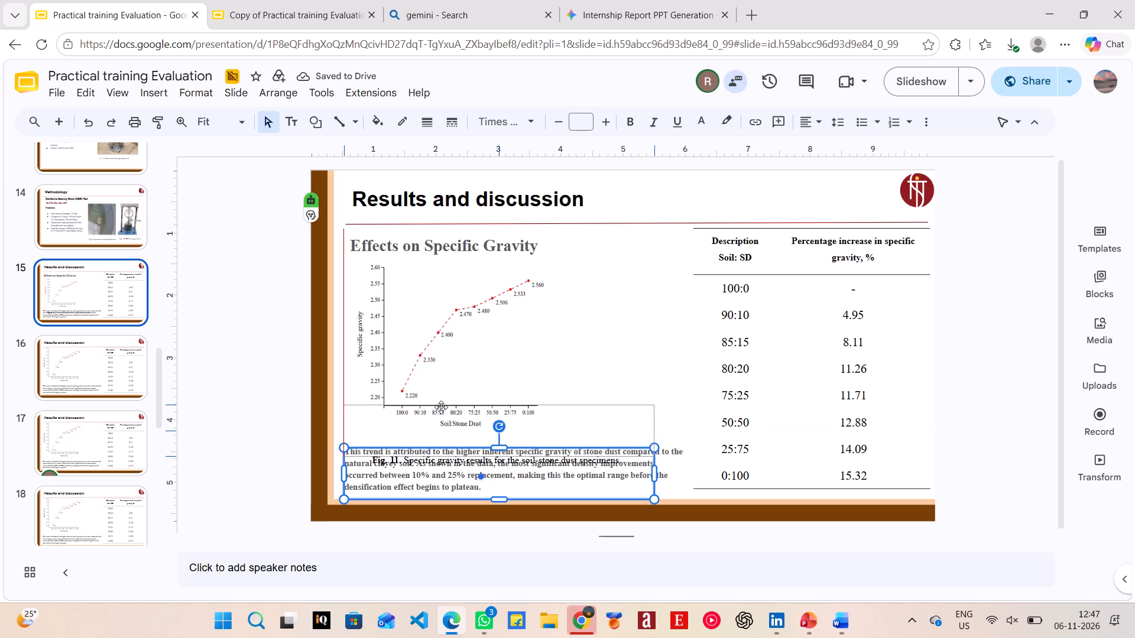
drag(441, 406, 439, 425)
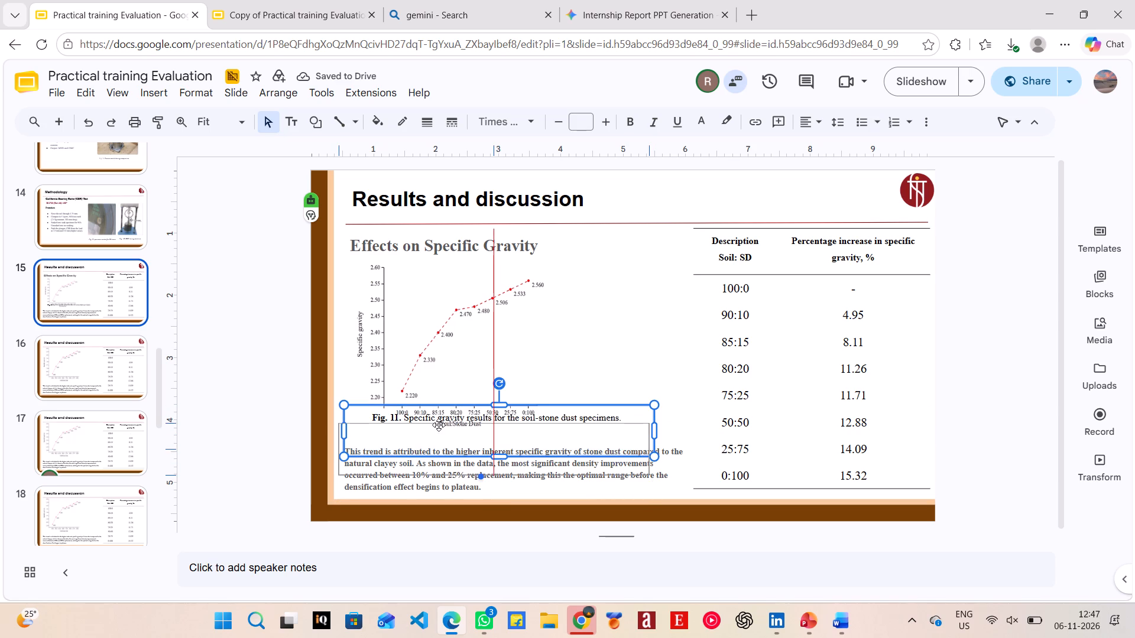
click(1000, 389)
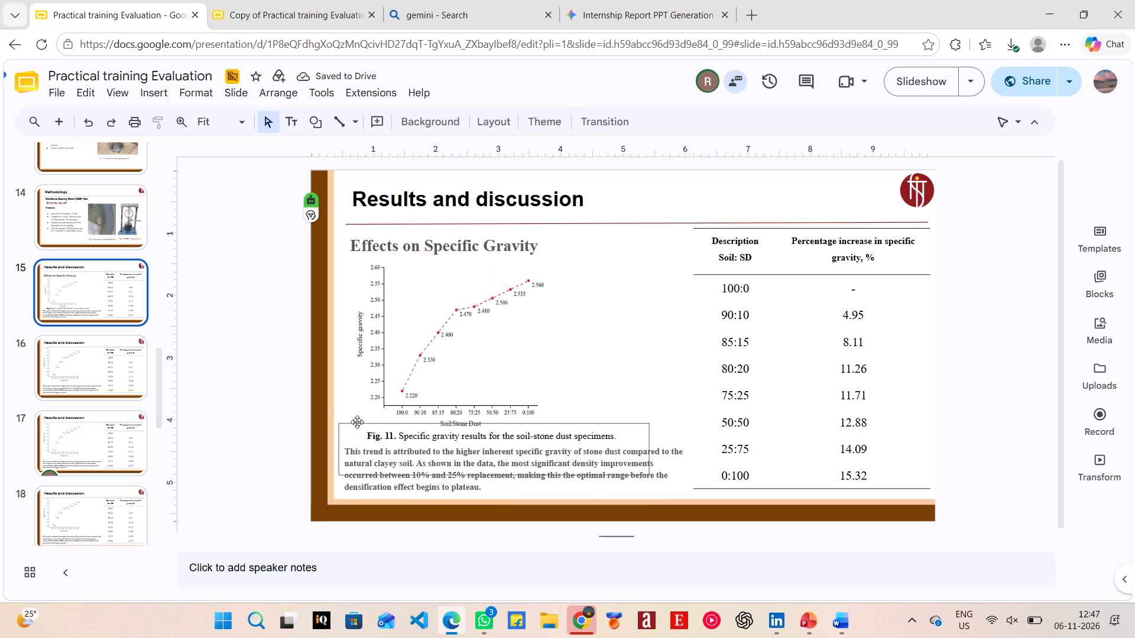
Change the Fig. 11 caption from centred to left-aligned, in line with the start of the conclusion paragraph.
click(368, 435)
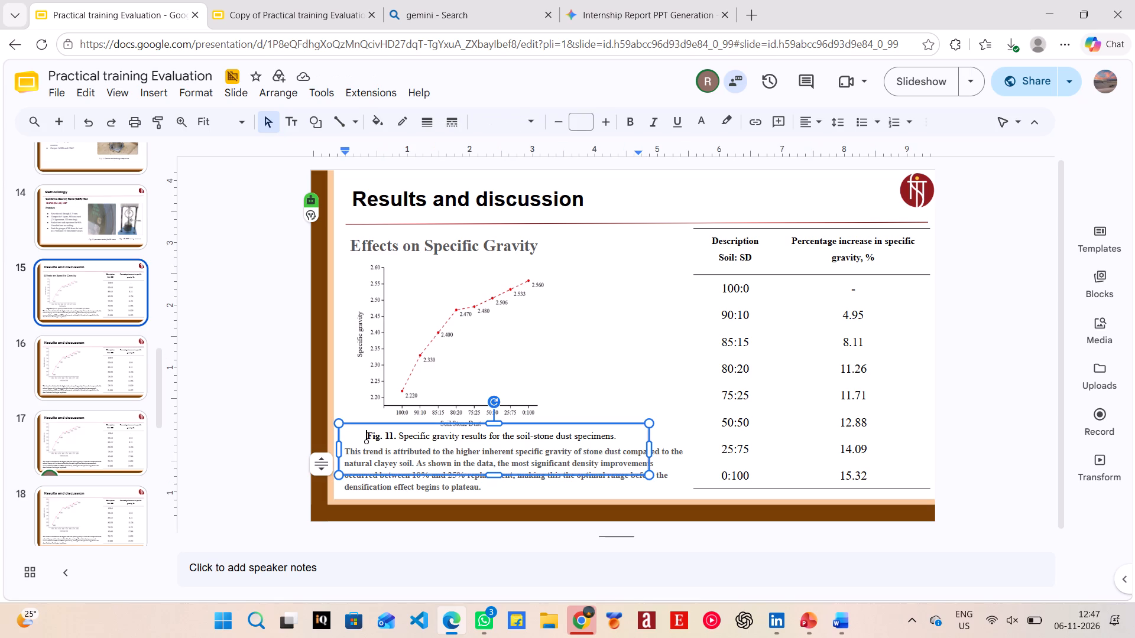
key(BackSpace)
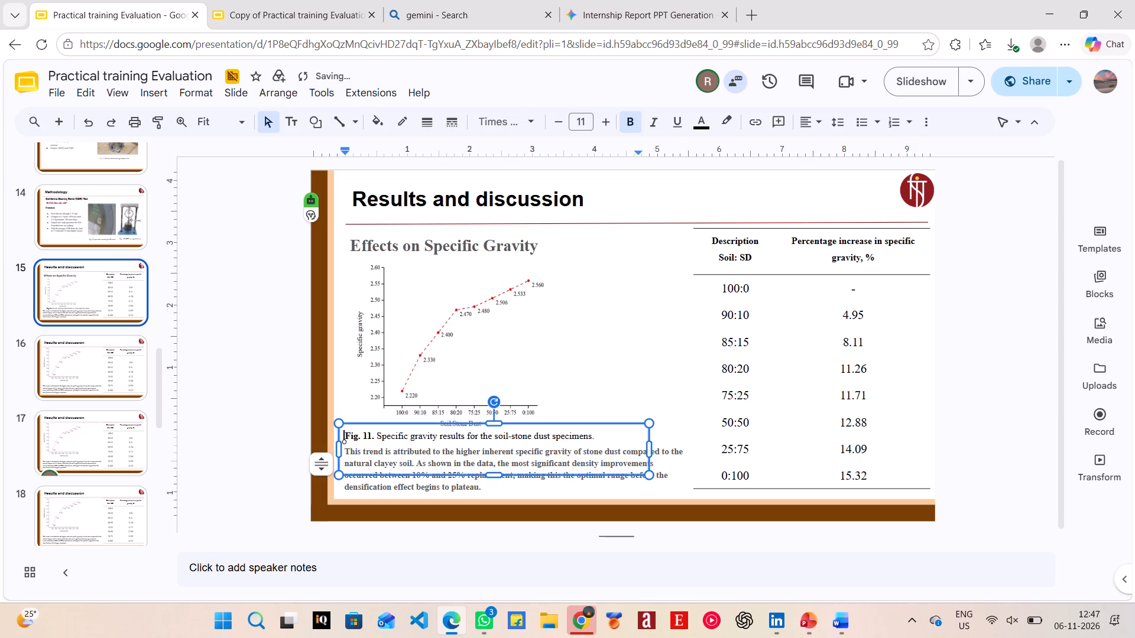
click(985, 415)
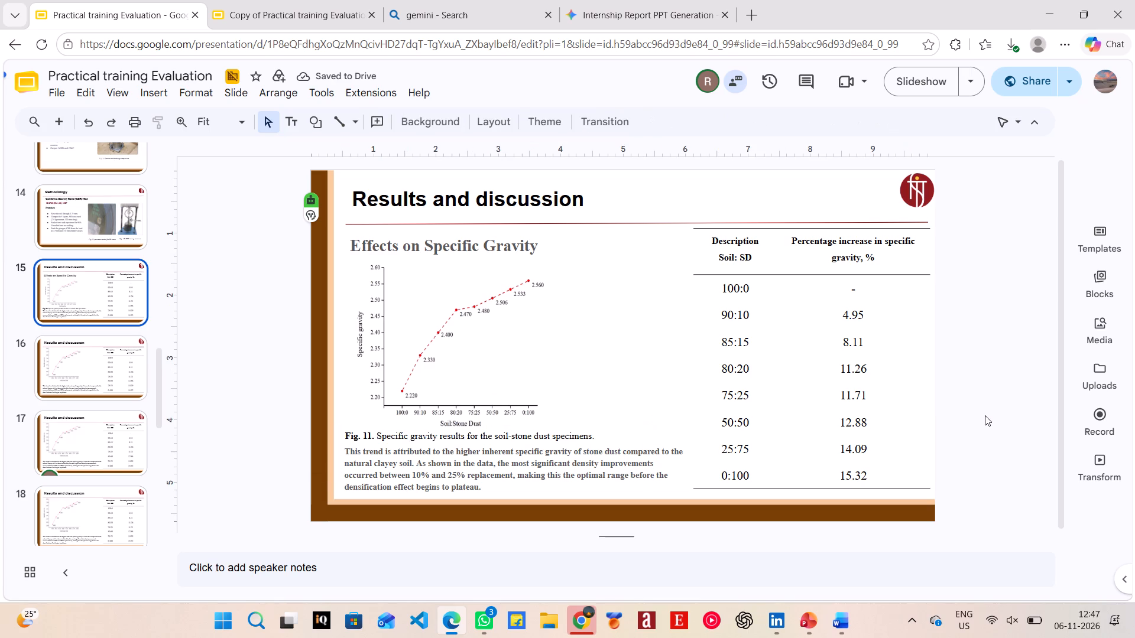
Move the specific gravity table on slide 15 slightly lower, leaving room for a caption above it and keeping it off the bottom border.
click(797, 353)
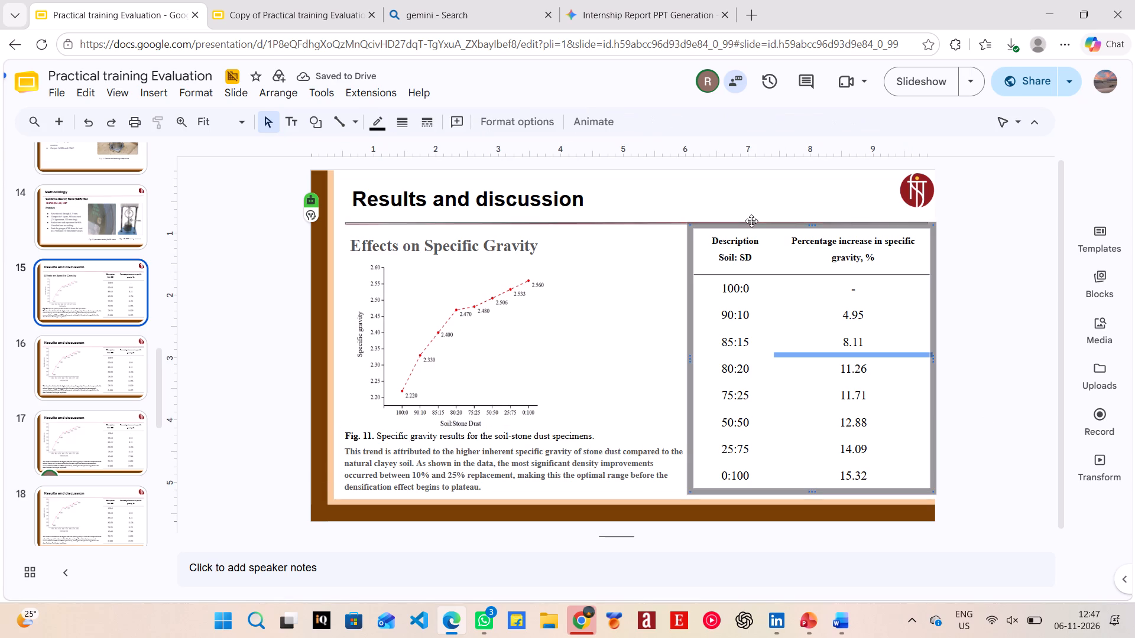
click(752, 228)
drag(752, 228, 753, 249)
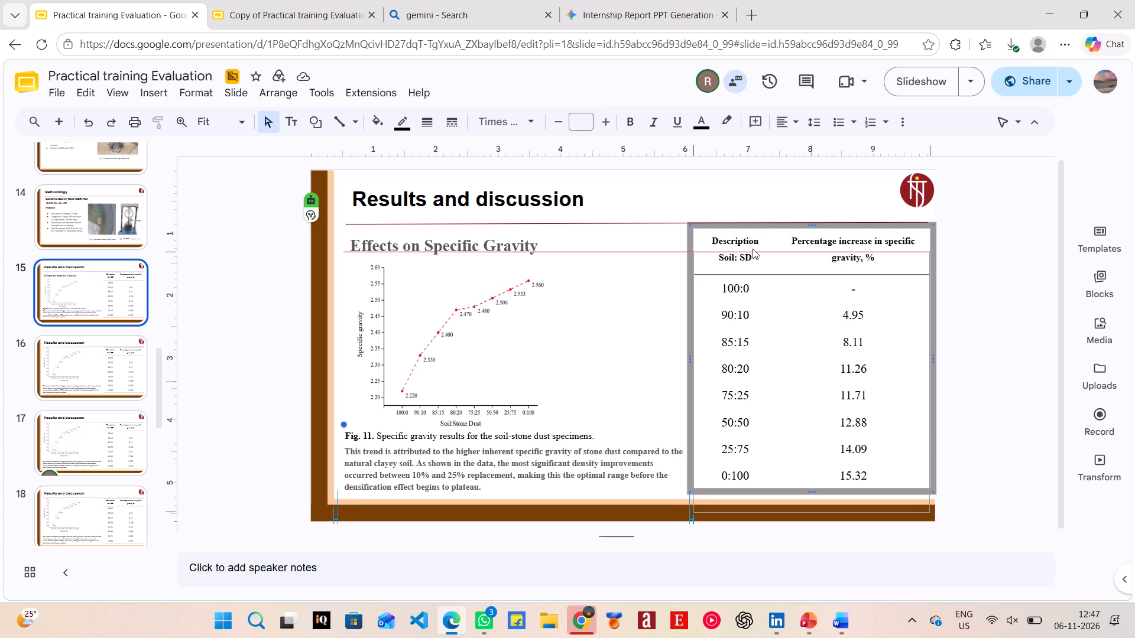
drag(753, 249, 753, 249)
drag(815, 515, 810, 492)
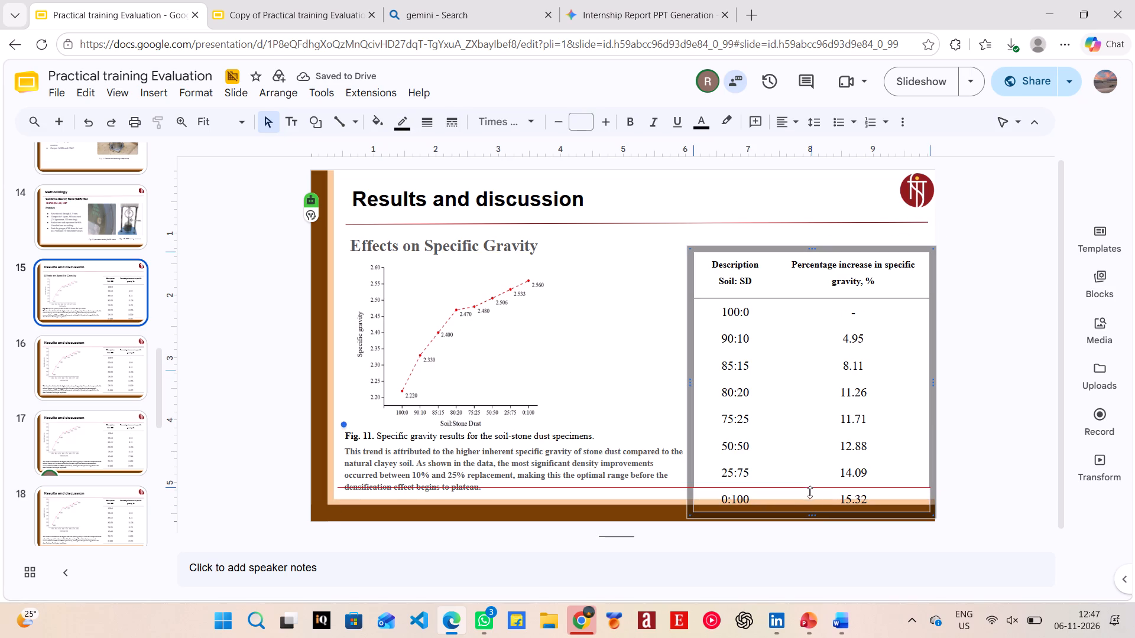
drag(810, 492, 812, 496)
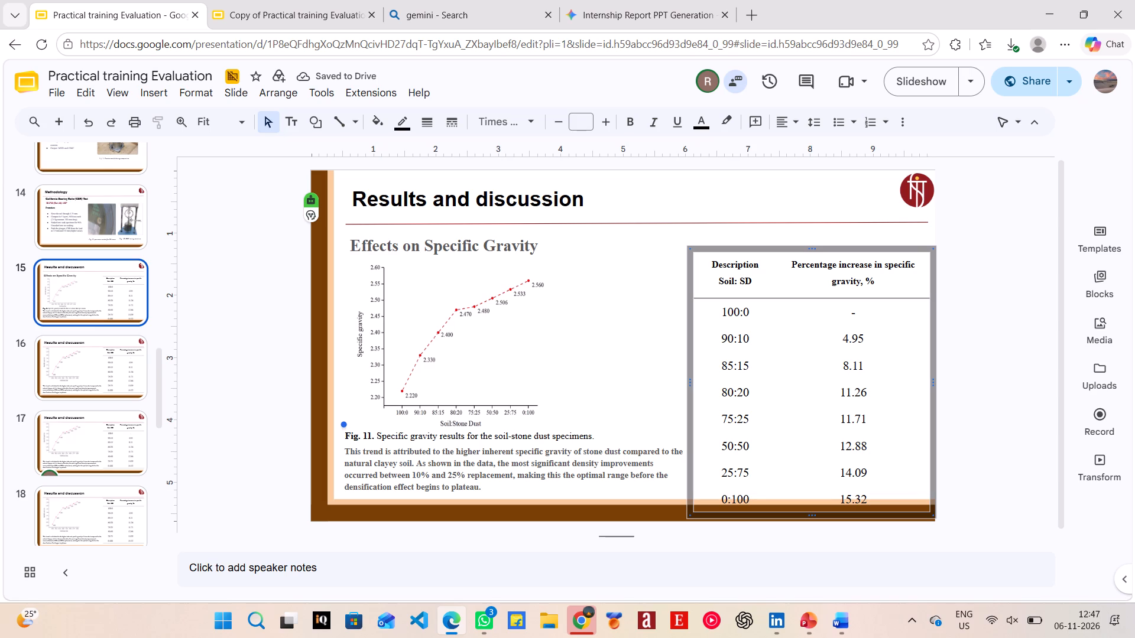
drag(767, 247, 767, 239)
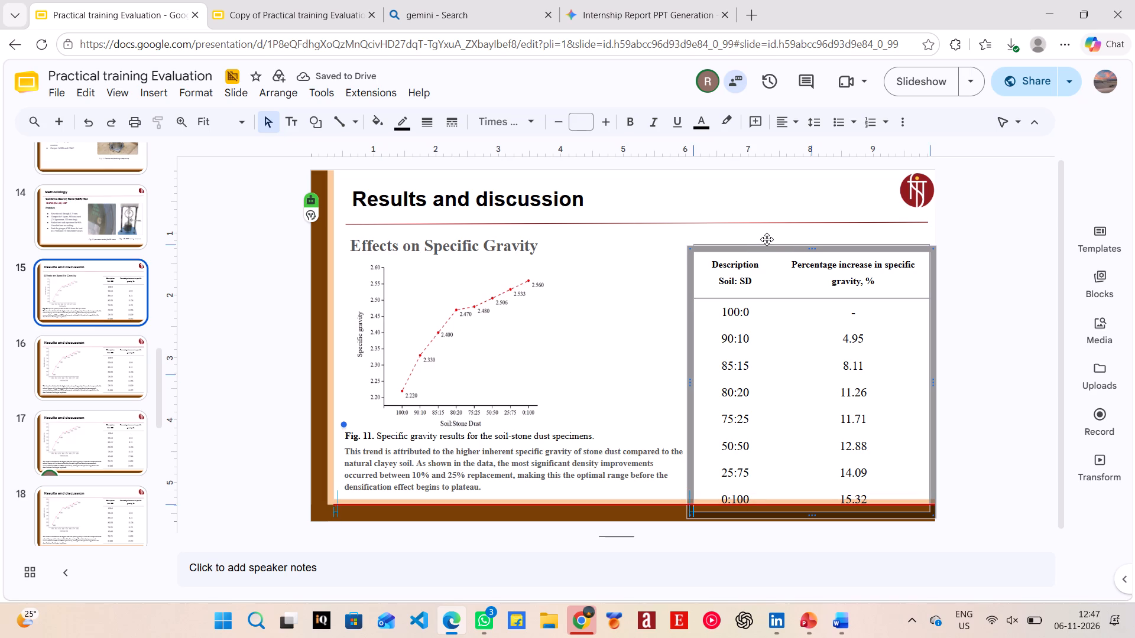
drag(767, 239, 768, 232)
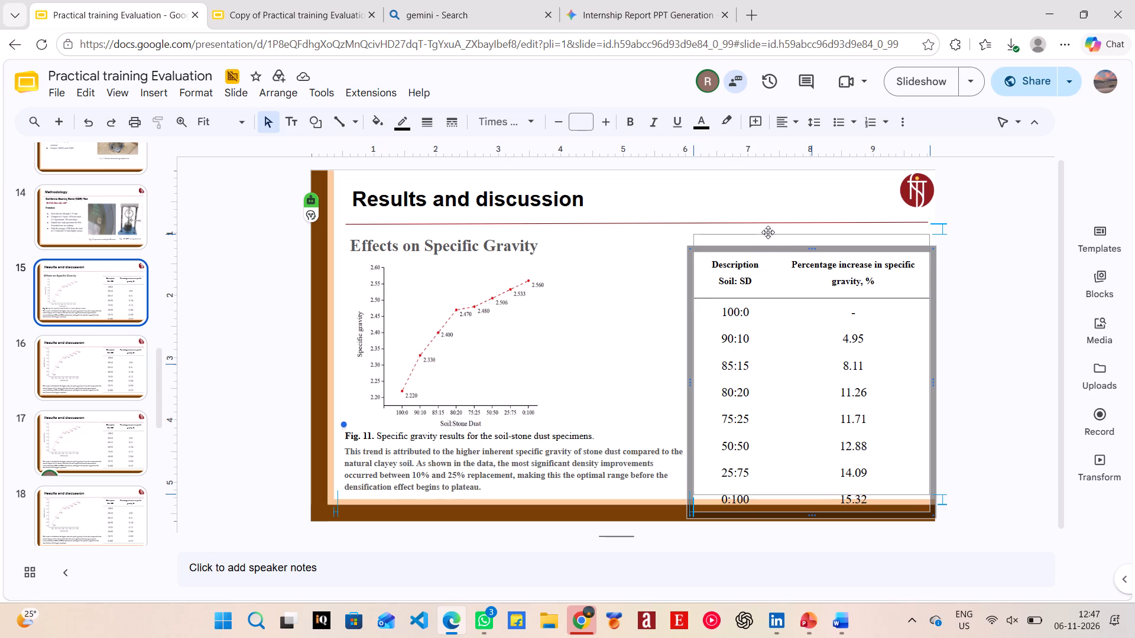
drag(768, 232, 765, 235)
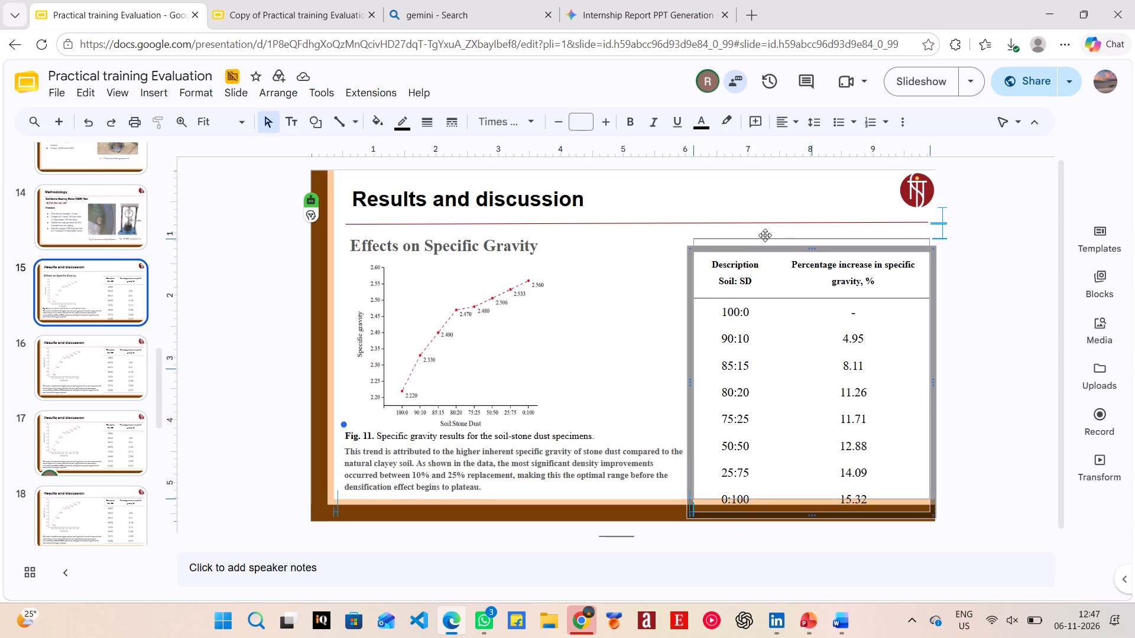
click(1027, 311)
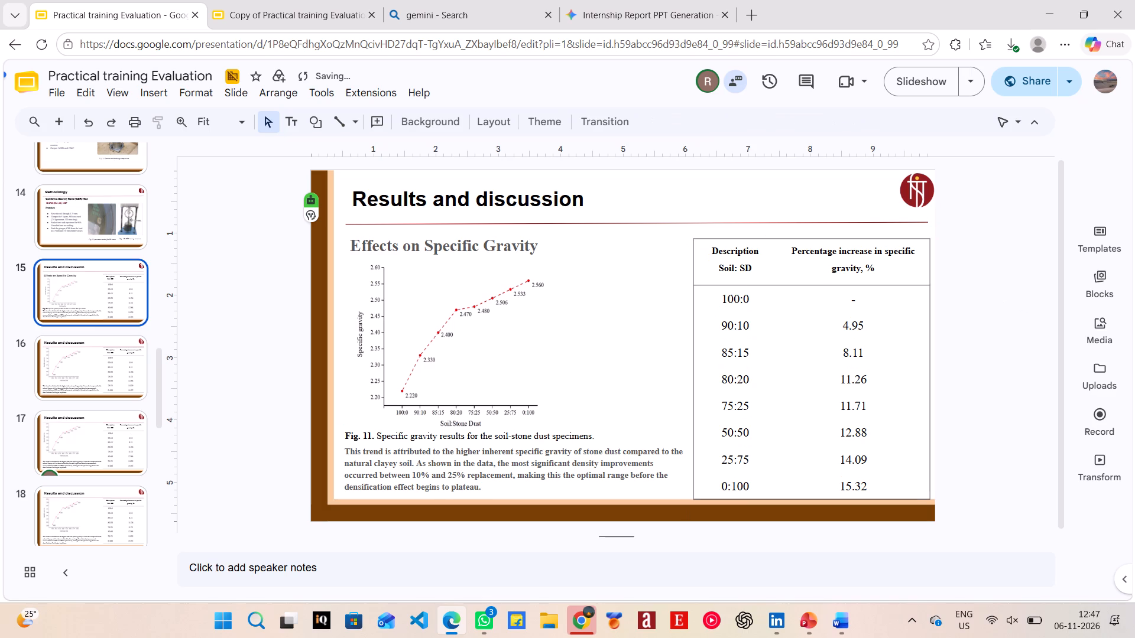
Copy the caption "Table 2. Percentage increase in specific gravity" from the Word report and paste it onto slide 15.
click(842, 623)
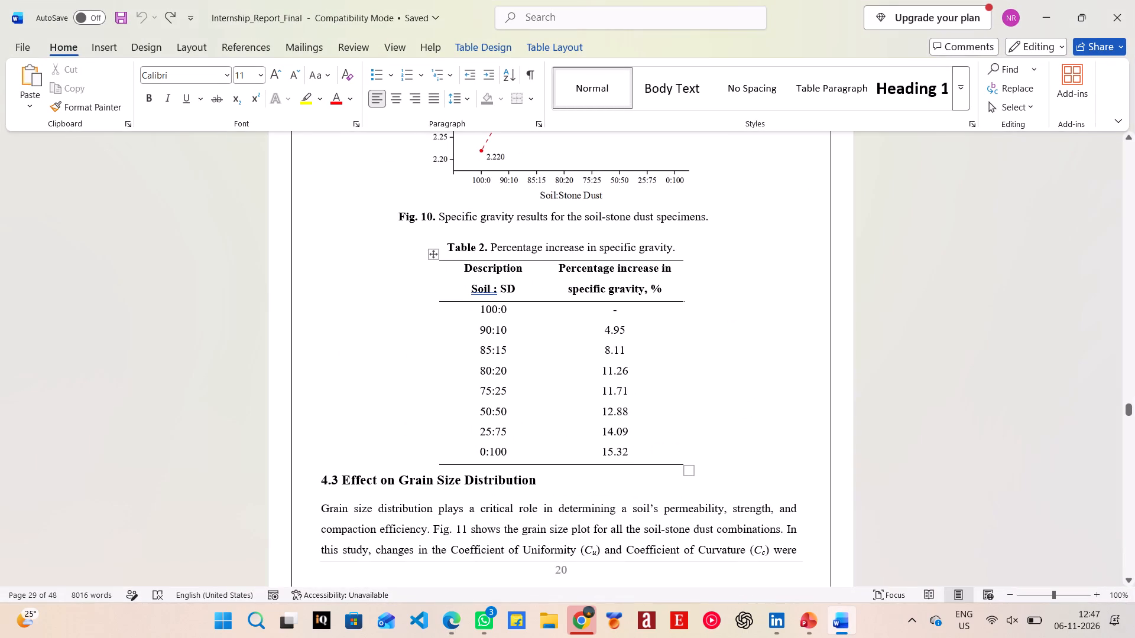
drag(445, 246, 674, 246)
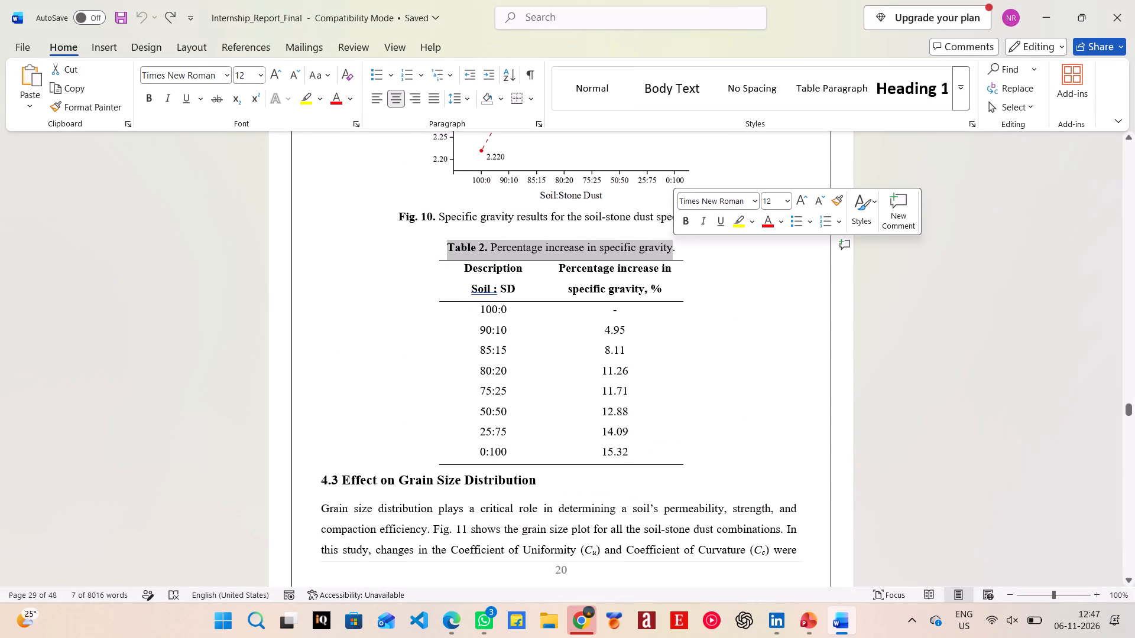
key(ctrl+c)
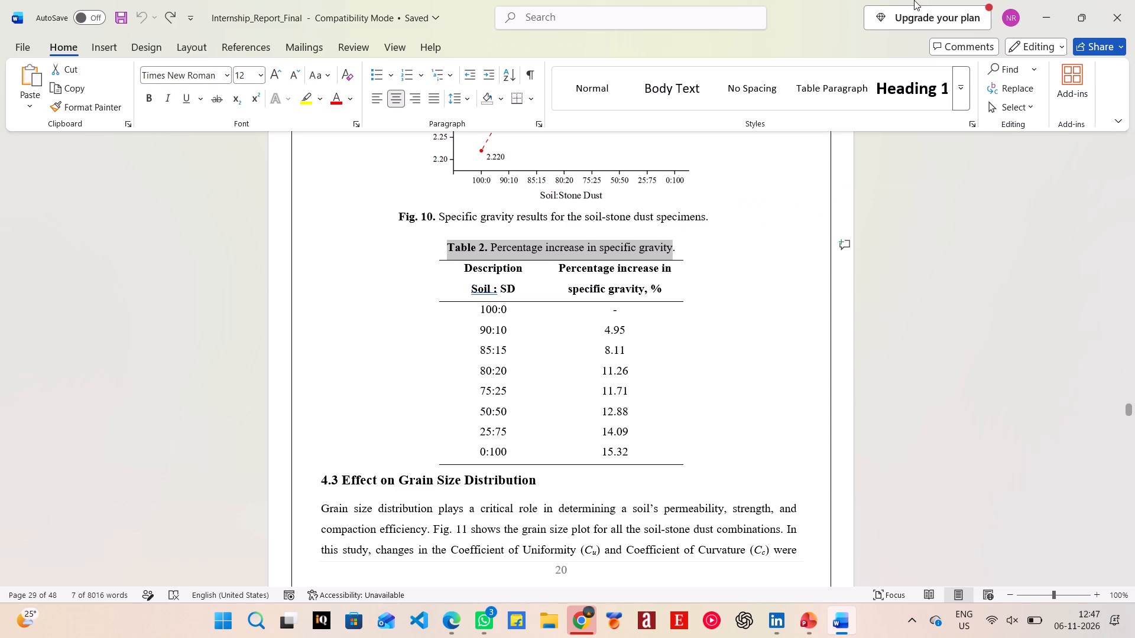
click(1053, 6)
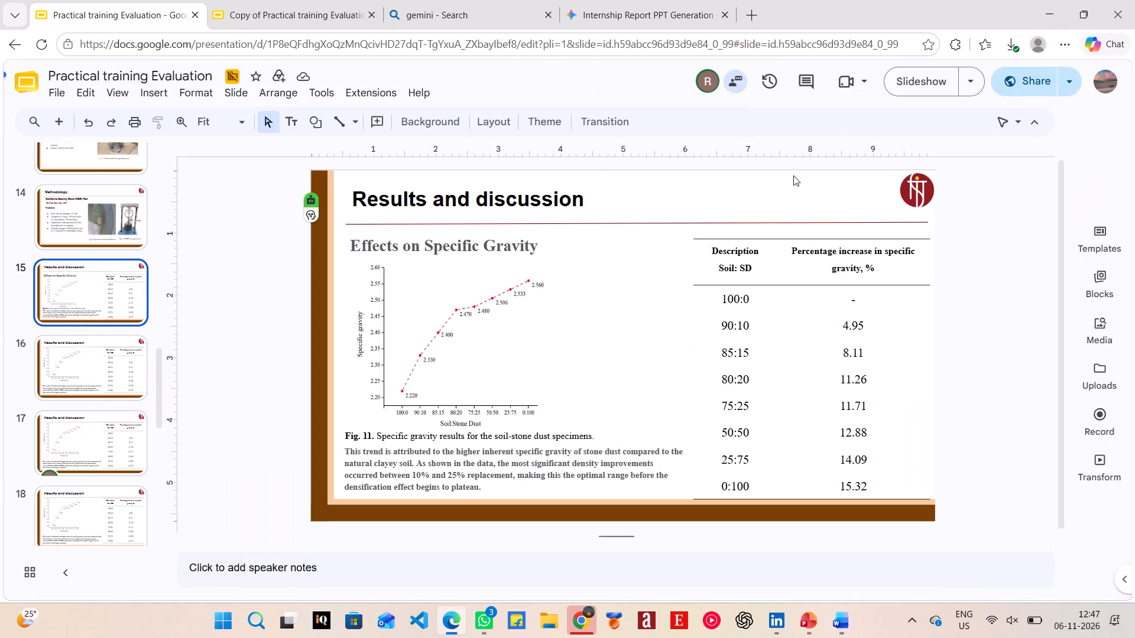
click(644, 280)
key(ctrl+v)
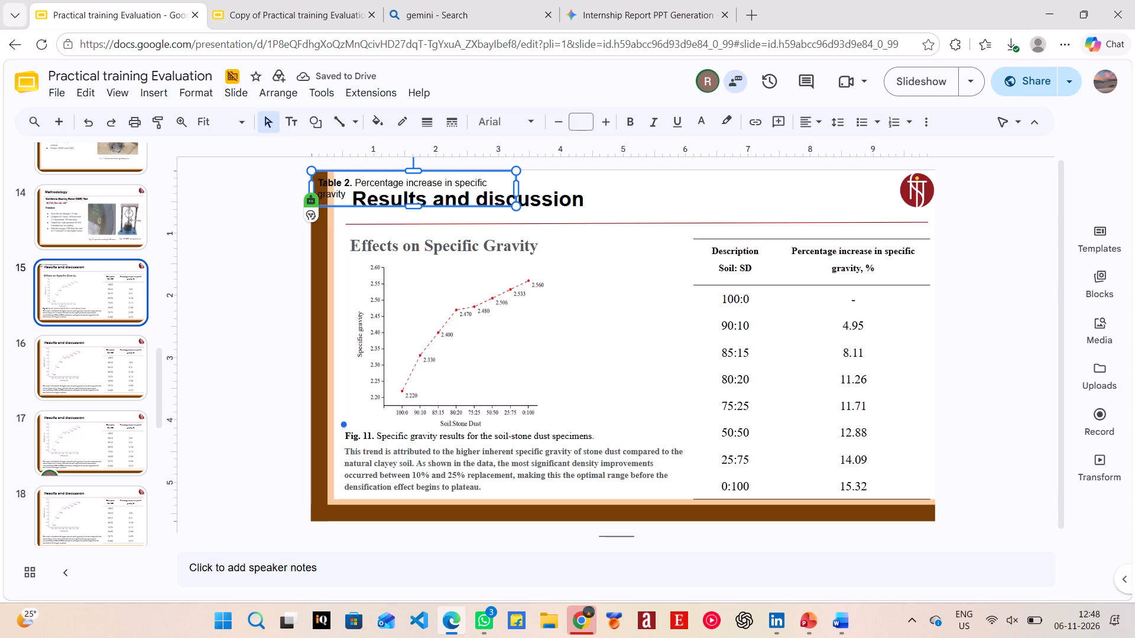
Position the Table 2 caption directly above the table and widen its text box so the caption fits on one line.
drag(344, 170, 683, 228)
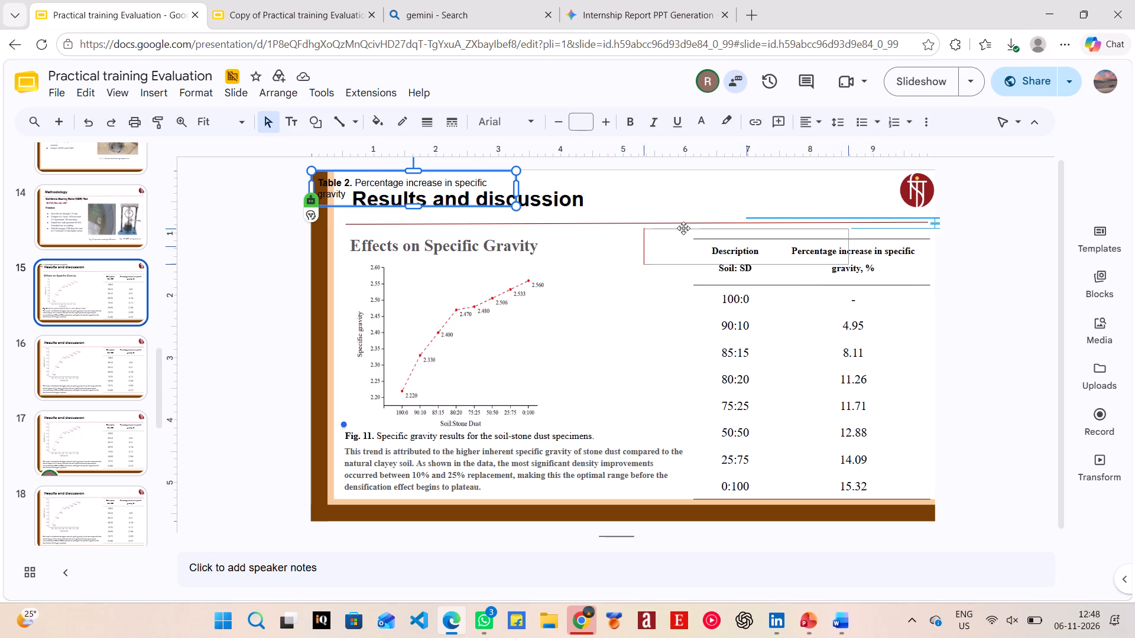
drag(683, 228, 716, 224)
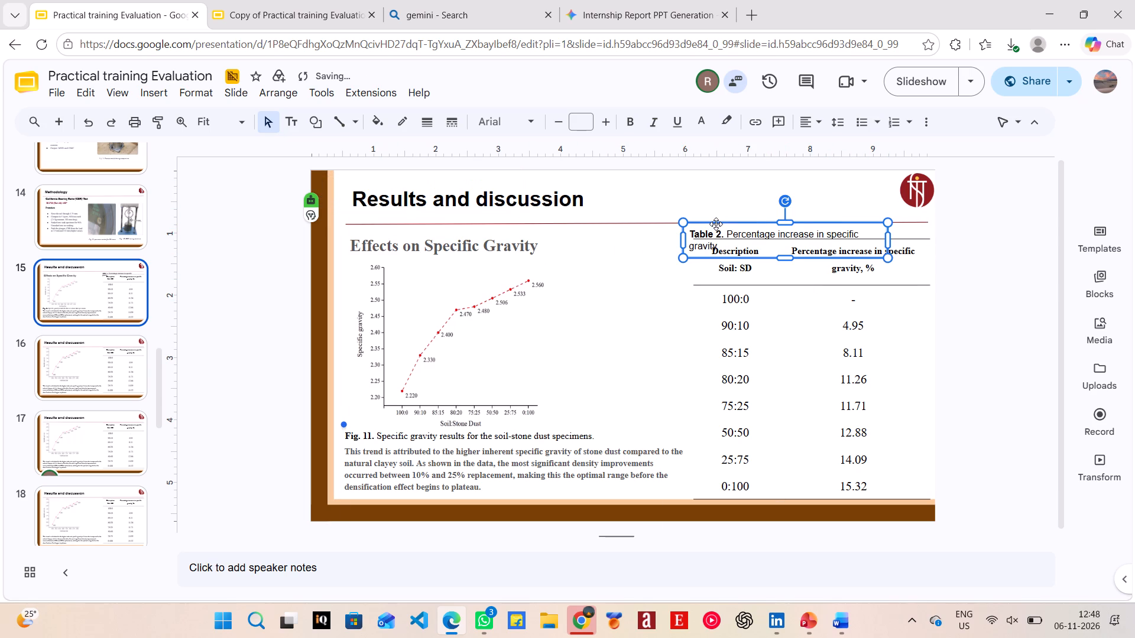
drag(889, 242, 917, 233)
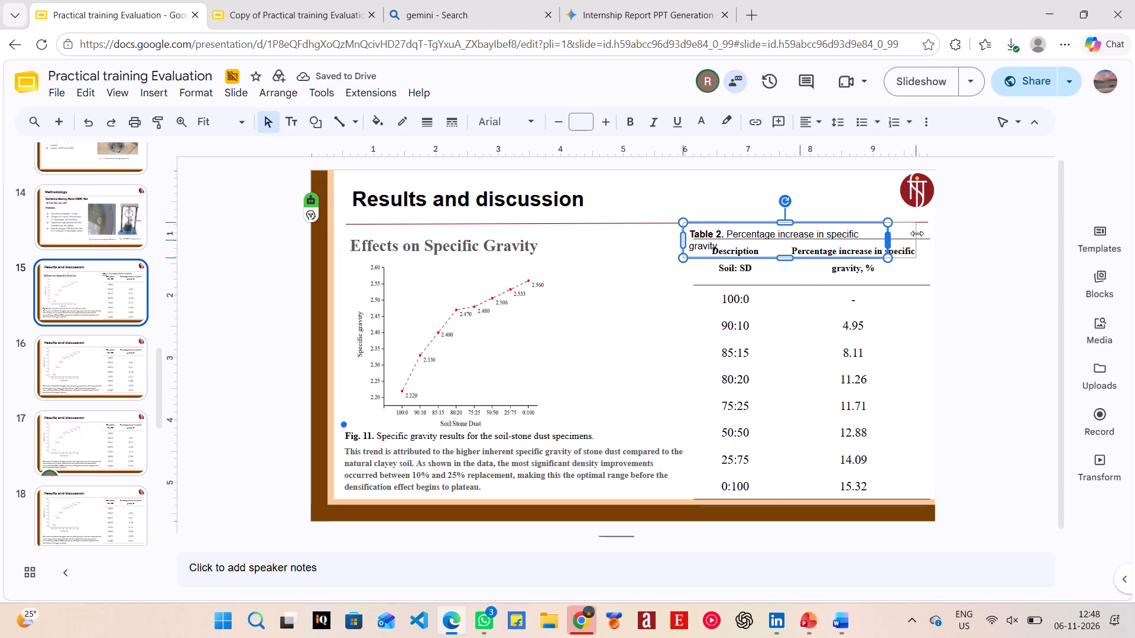
drag(917, 233, 932, 228)
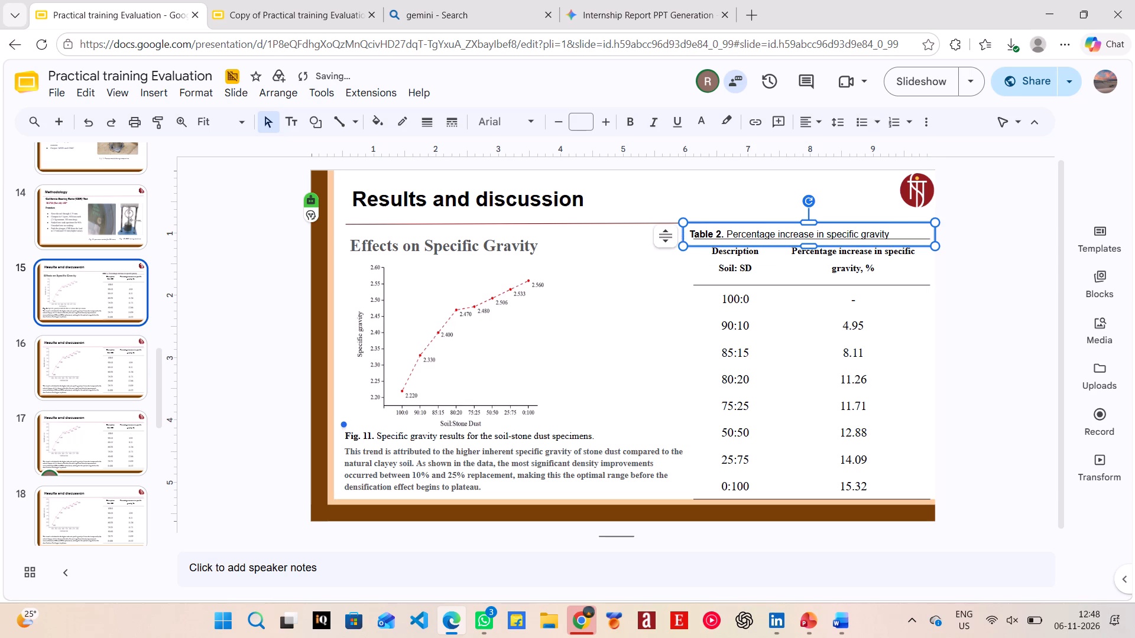
drag(683, 248, 643, 250)
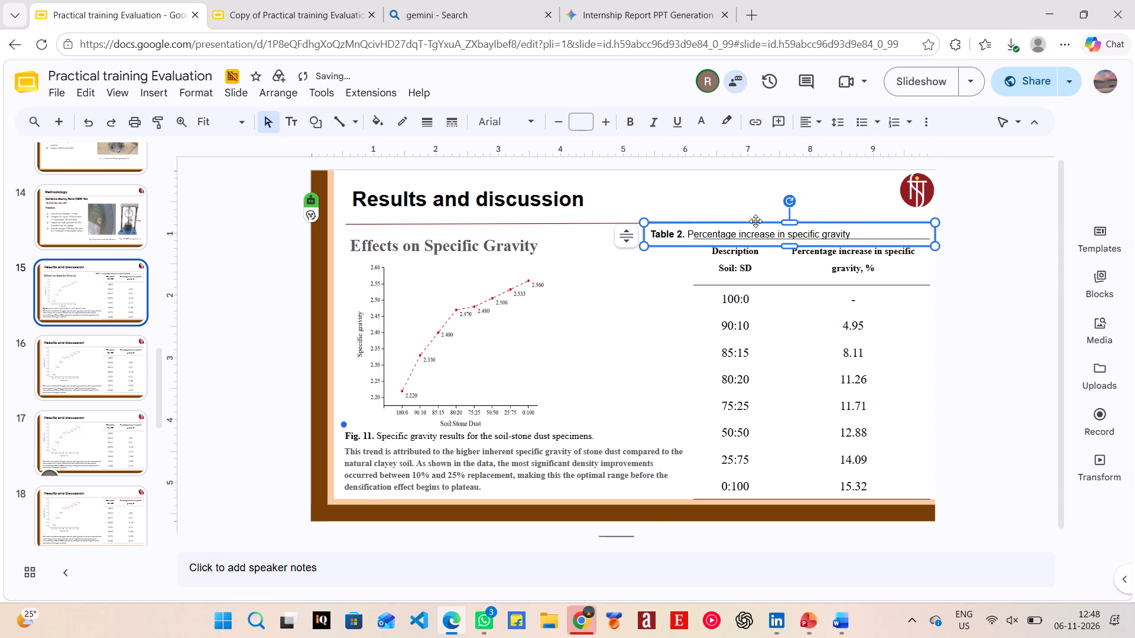
drag(755, 219, 796, 217)
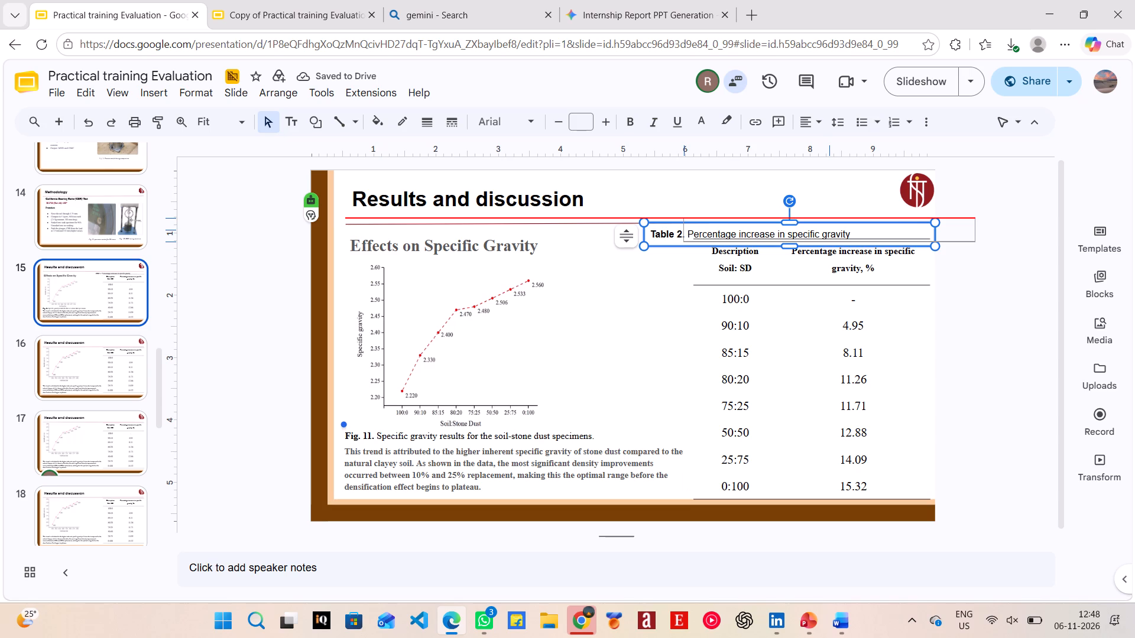
Insert leading spaces before "Table 2." to shift the caption text towards the centre of the table.
click(692, 232)
key(space)
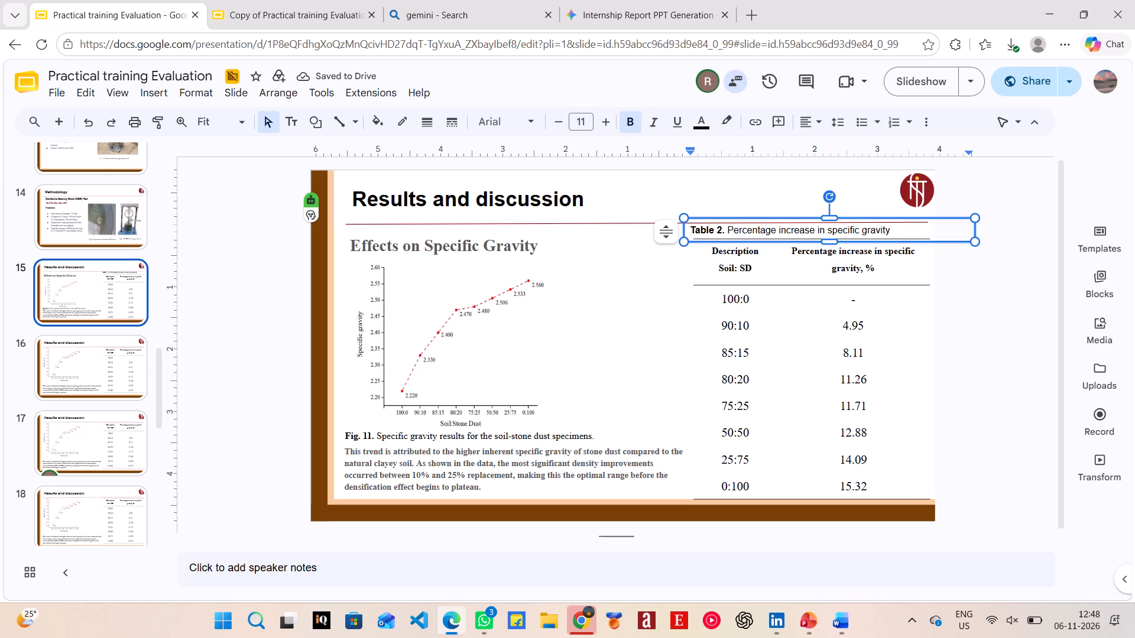
key(space)
key(space)
key(space)
key(space)
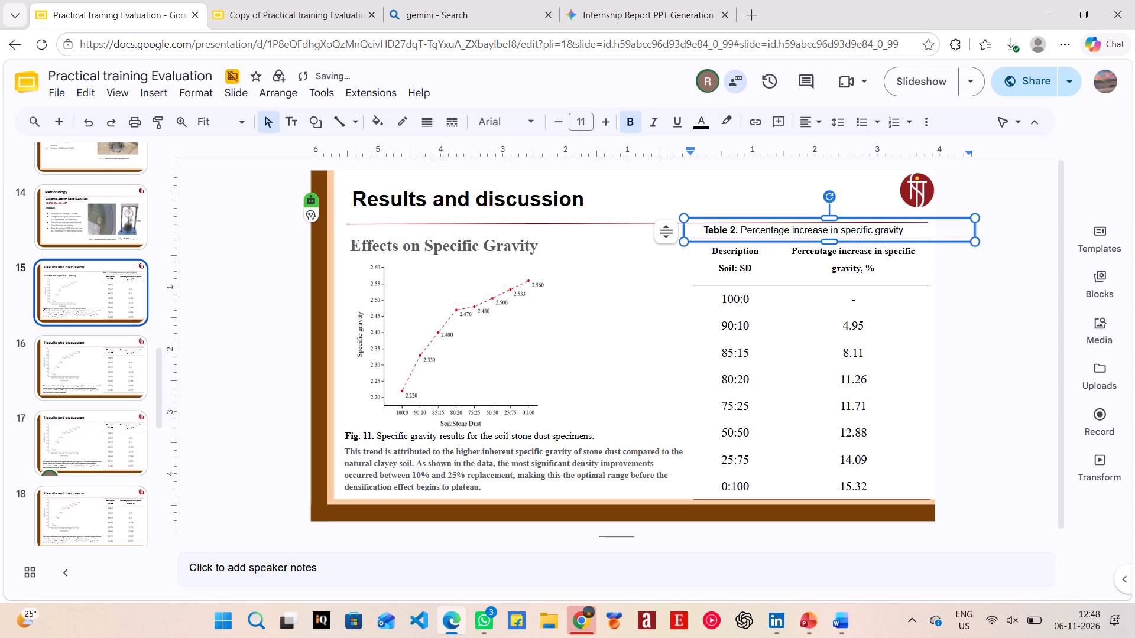
key(space)
key(space)
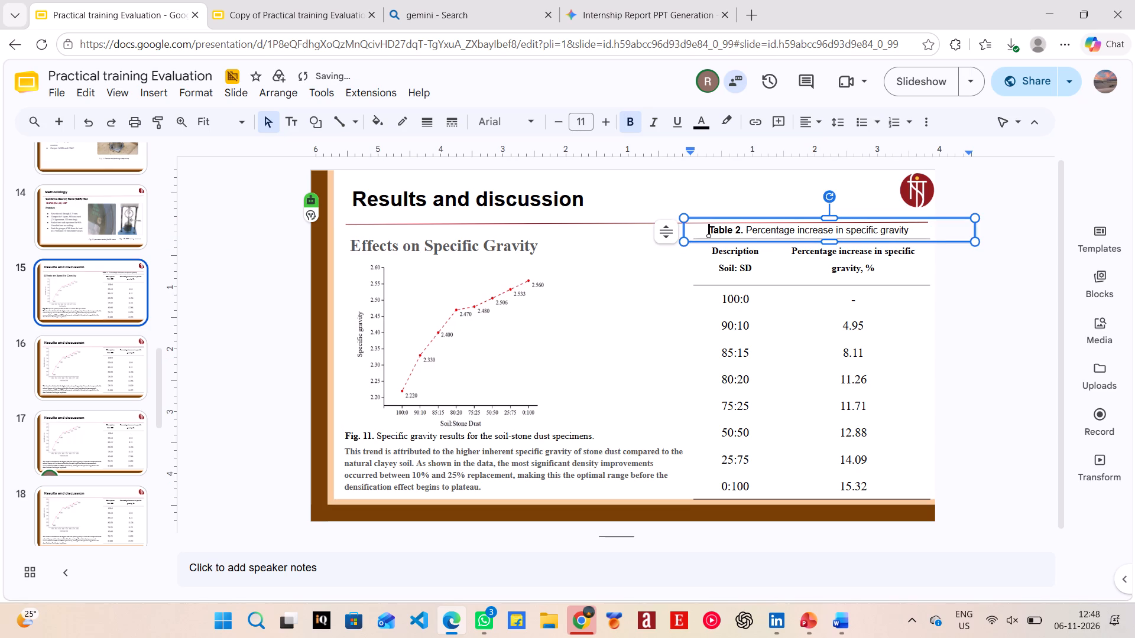
key(space)
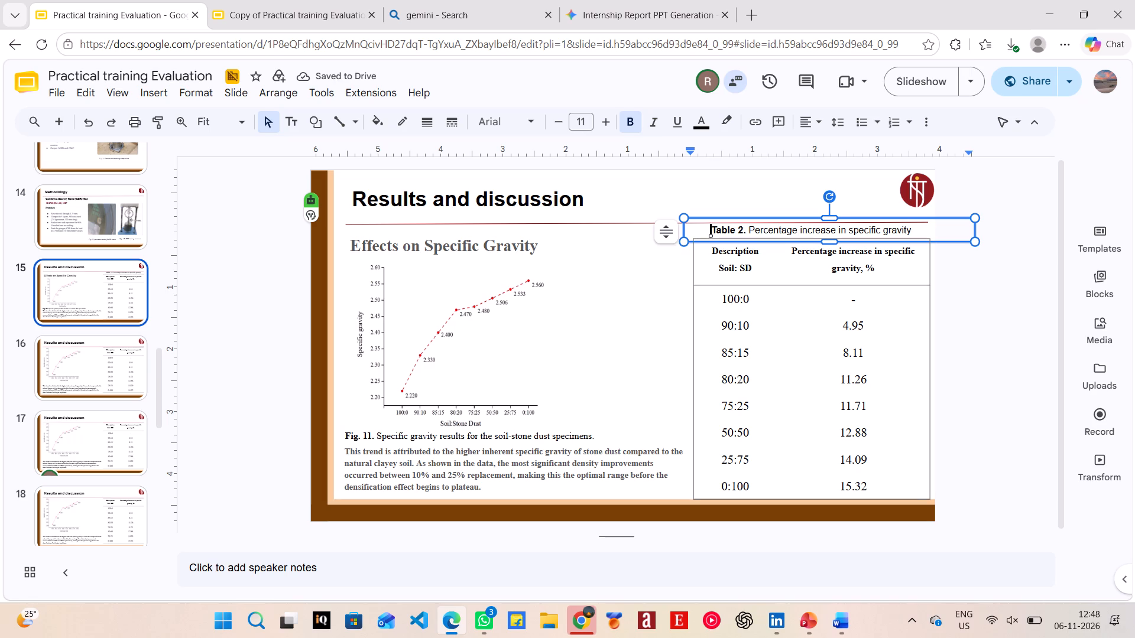
click(1030, 386)
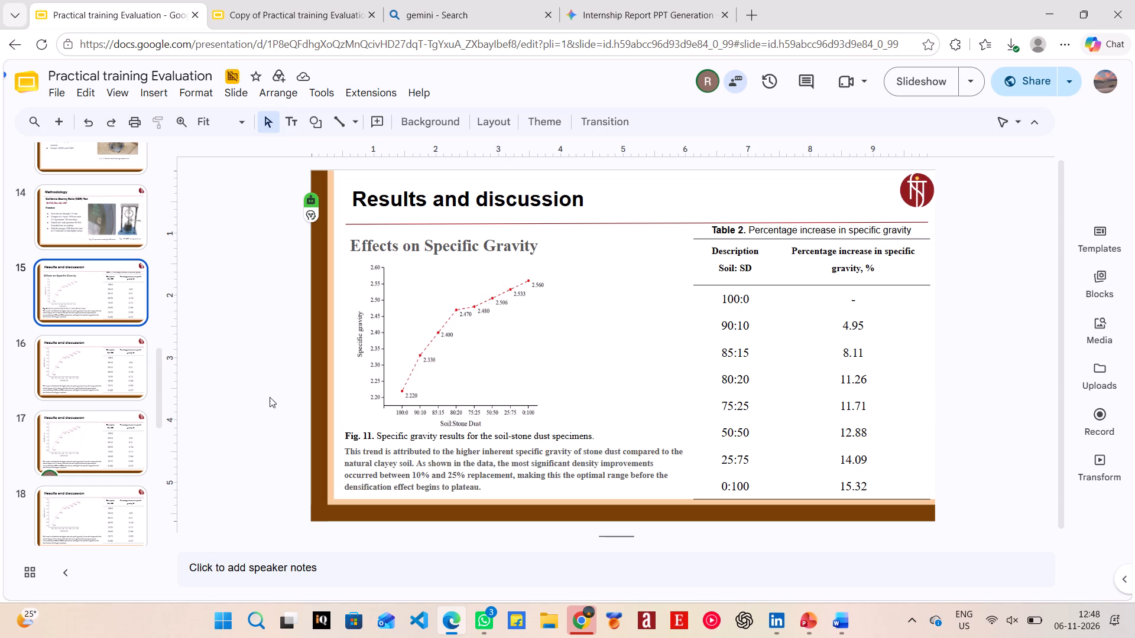
Open slide 16, copy the heading "Effect on Grain Size Distribution" from section 4.3 of the Word report, and return to the slide.
click(119, 381)
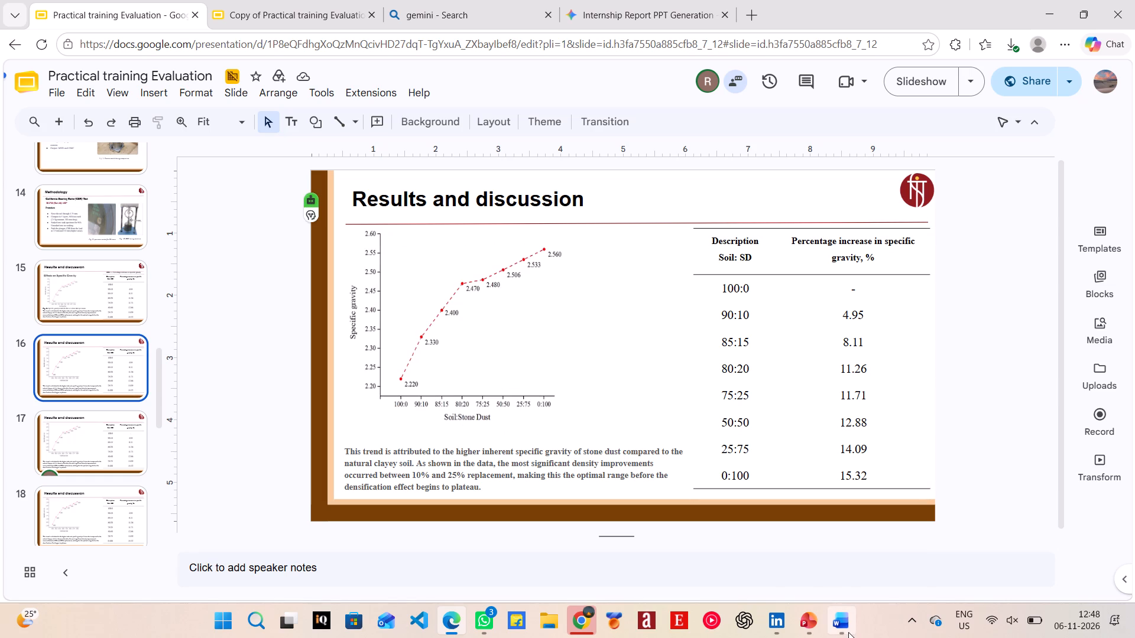
click(848, 632)
scroll(717, 428, down, 4)
scroll(717, 428, up, 4)
scroll(717, 428, down, 1)
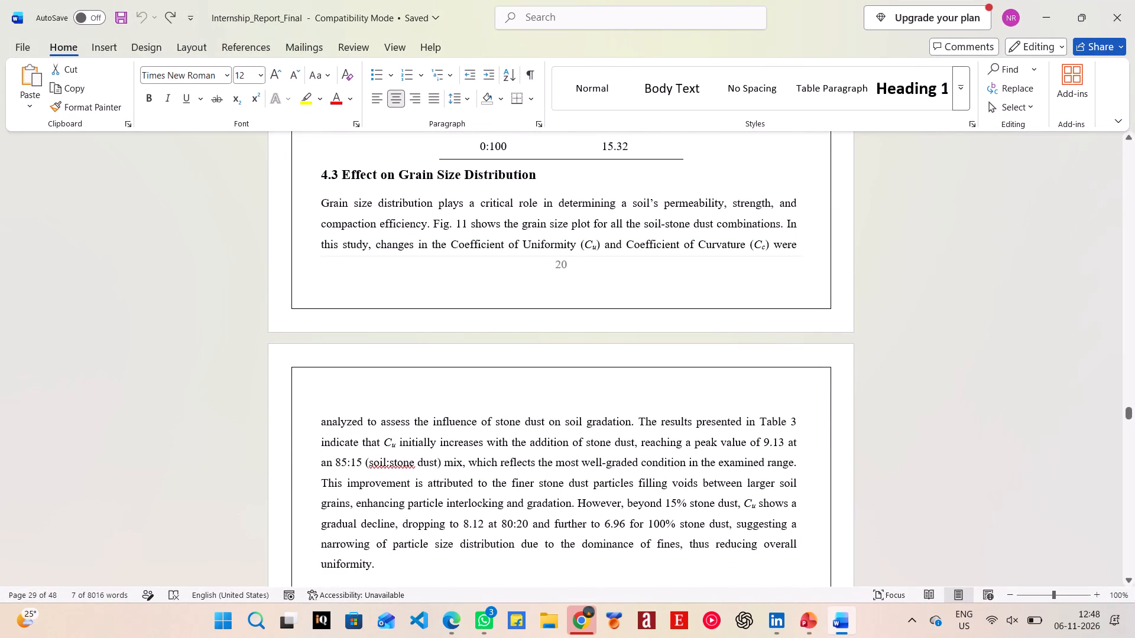
drag(540, 173, 351, 174)
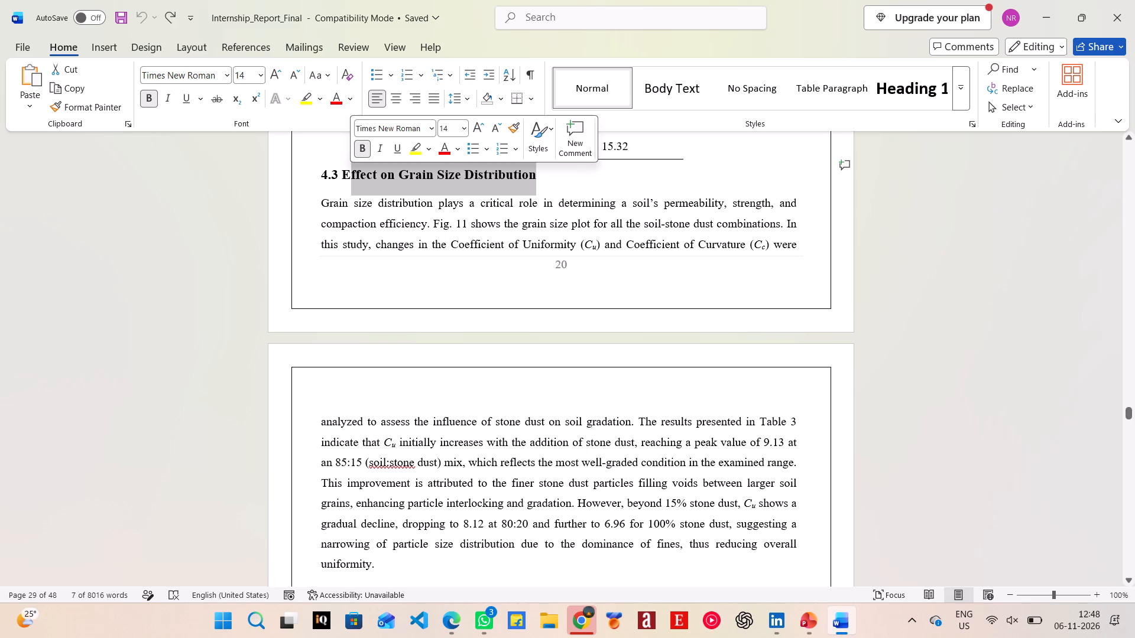
click(534, 183)
drag(542, 177, 356, 177)
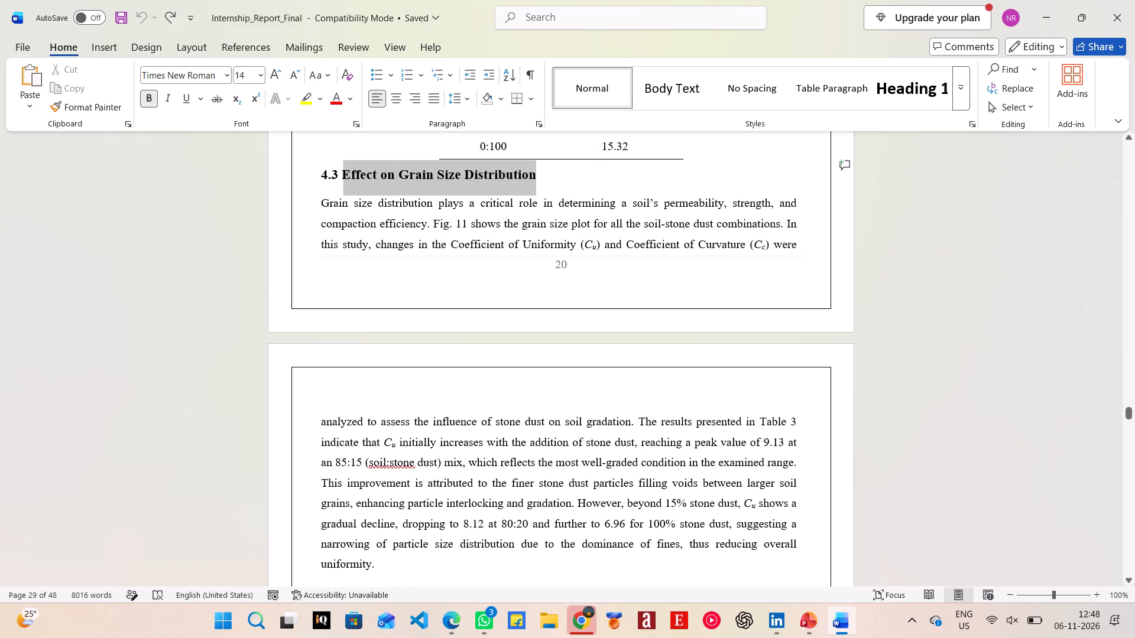
drag(356, 177, 349, 176)
key(ctrl+c)
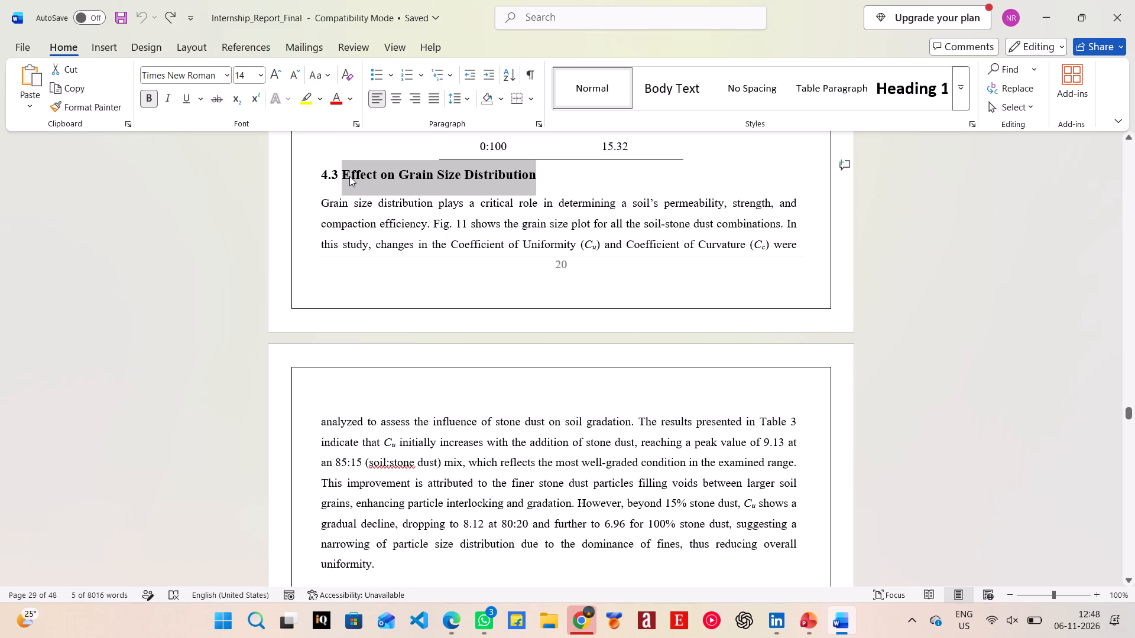
click(1055, 2)
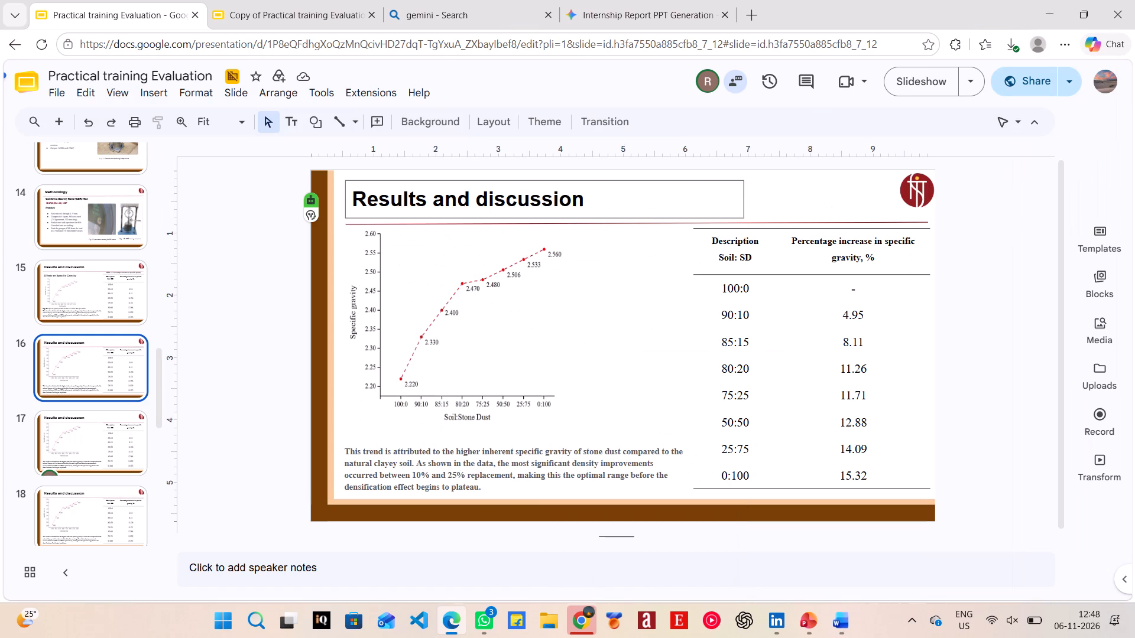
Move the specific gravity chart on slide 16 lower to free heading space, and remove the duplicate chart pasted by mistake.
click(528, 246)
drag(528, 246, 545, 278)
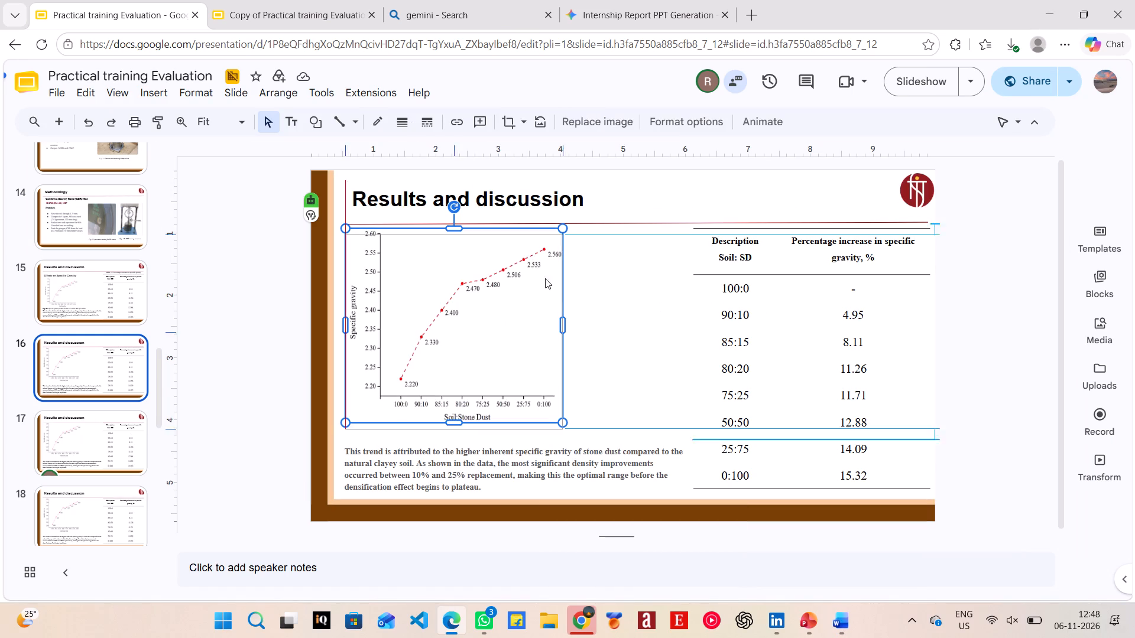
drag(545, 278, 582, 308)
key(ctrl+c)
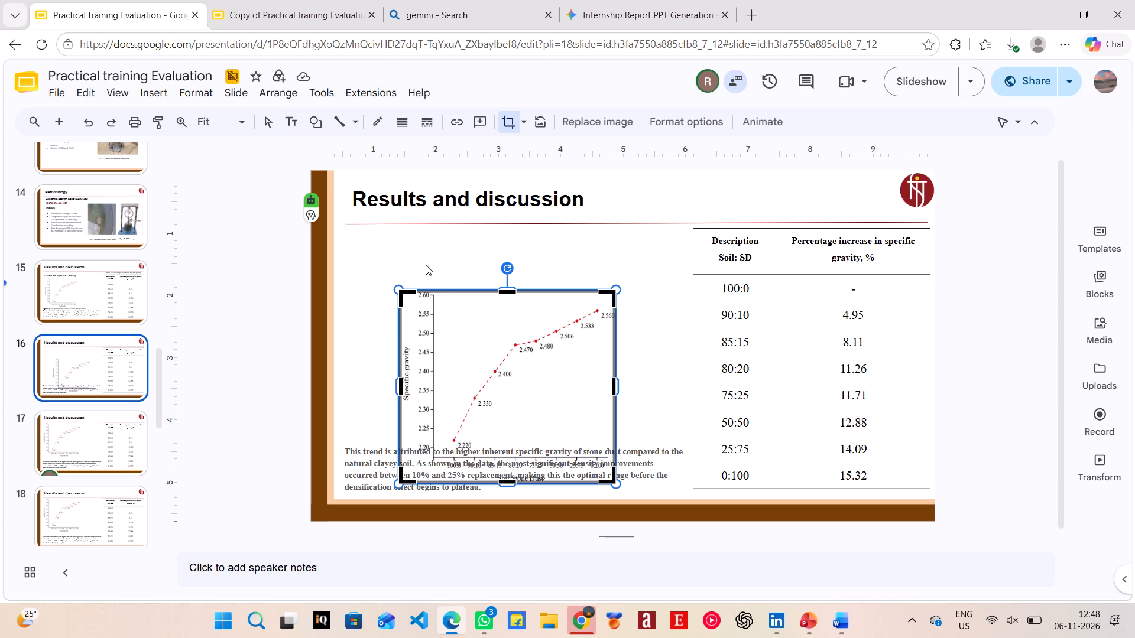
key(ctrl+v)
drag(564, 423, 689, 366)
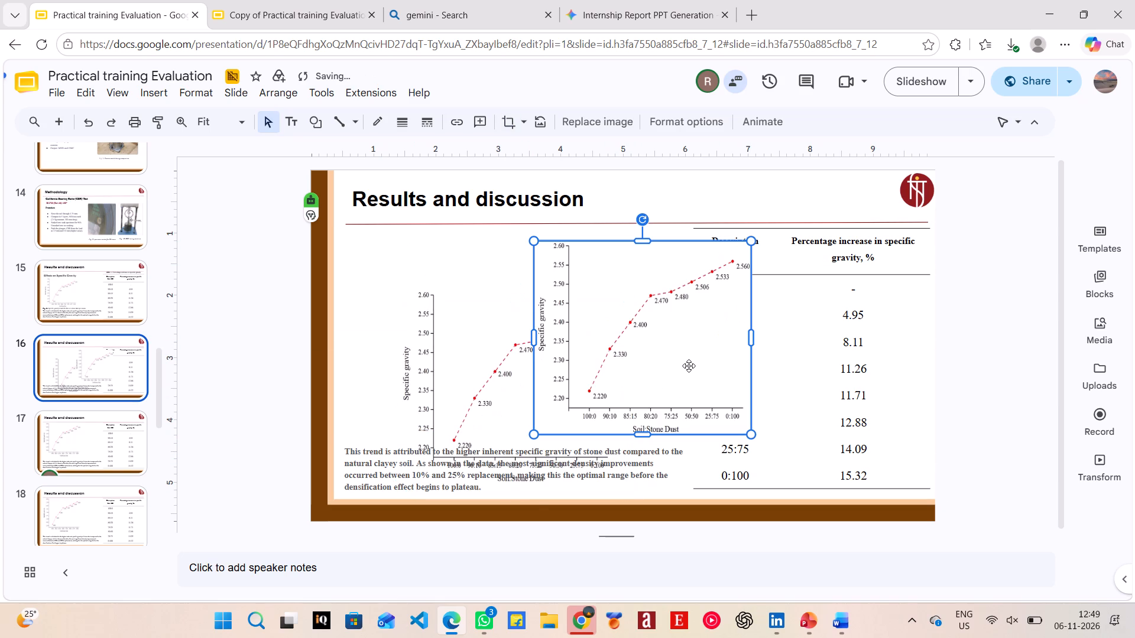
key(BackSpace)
Copy the heading "Effect on Grain Size Distribution" from the Word report, paste it onto slide 16 and place it under the title line.
click(838, 633)
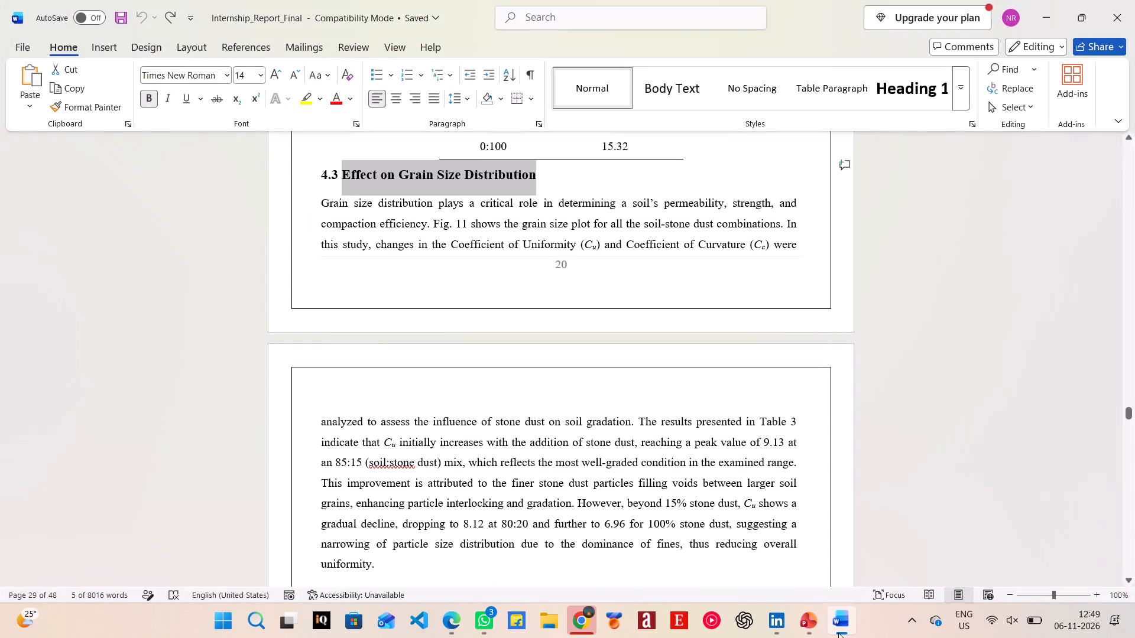
key(ctrl+c)
click(1037, 17)
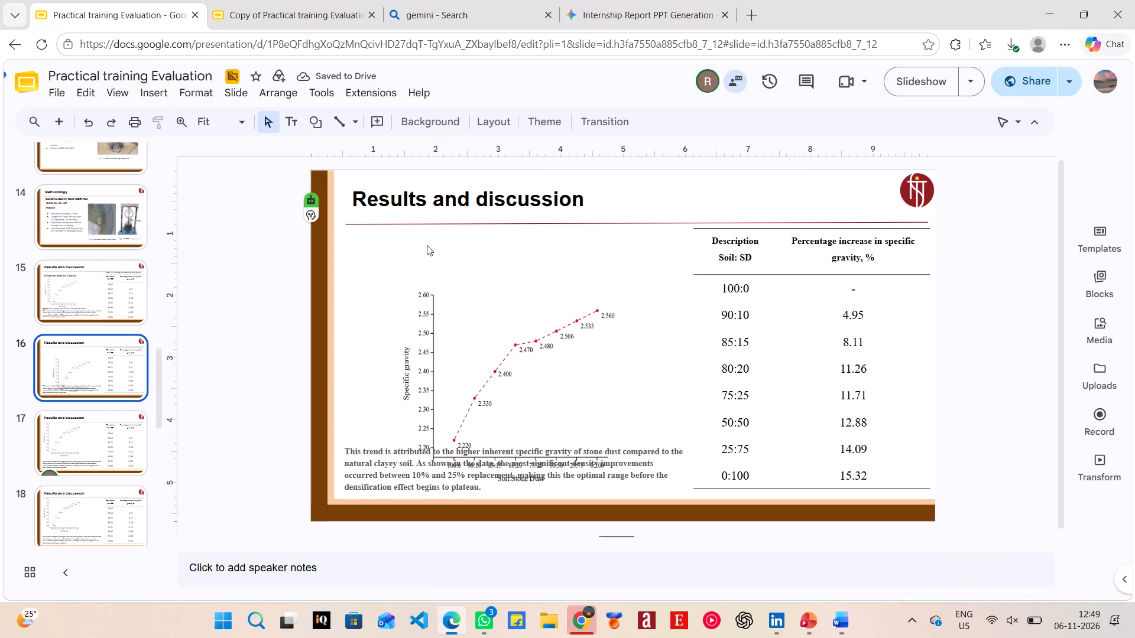
click(423, 235)
key(ctrl+v)
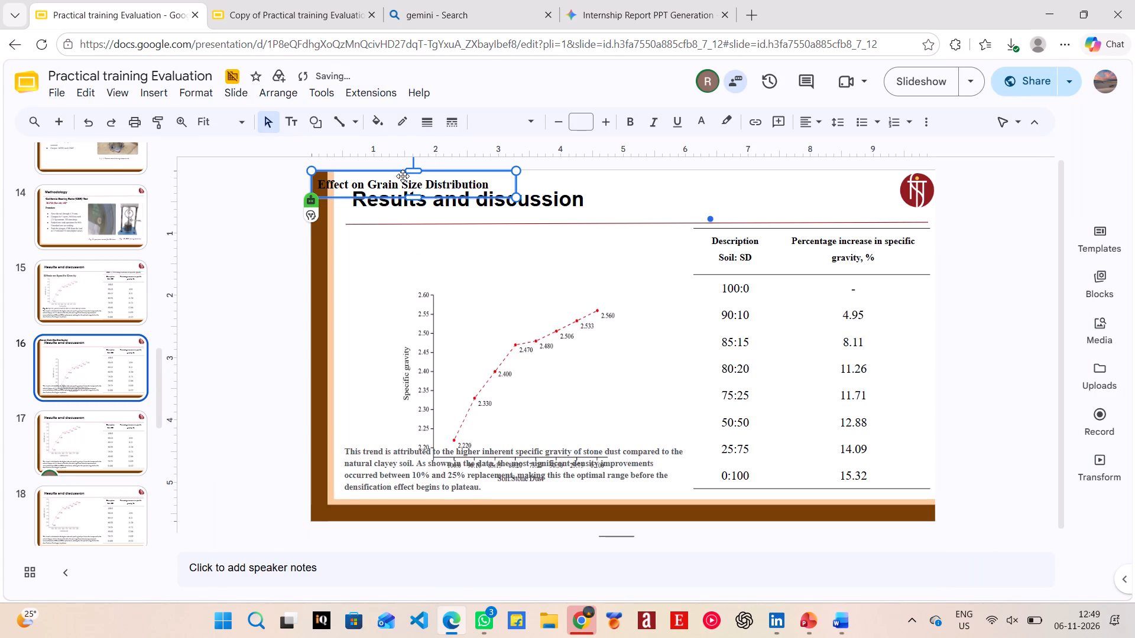
drag(403, 176, 437, 235)
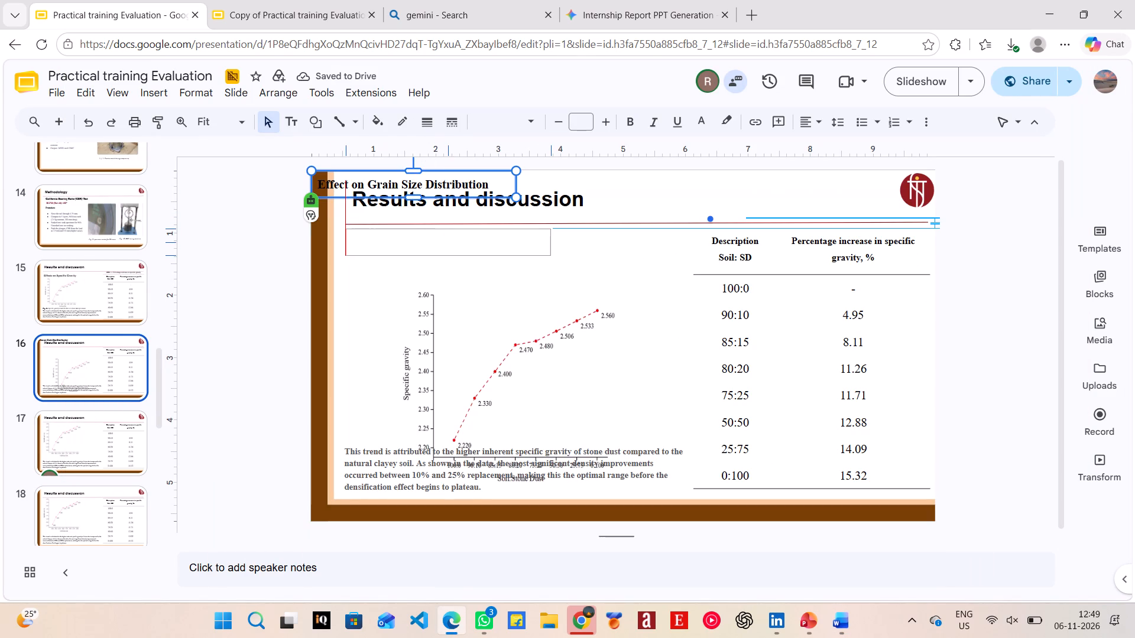
Compare with slide 15, set slide 16's heading to Times New Roman, enlarge it two size increments and widen its box to one line.
click(132, 298)
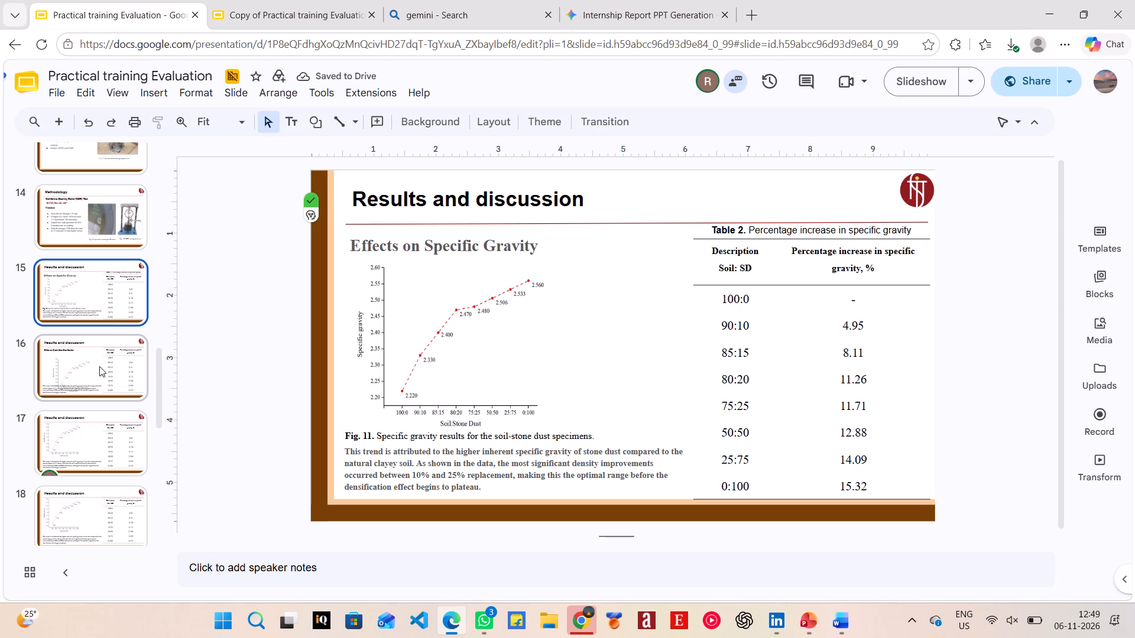
click(121, 340)
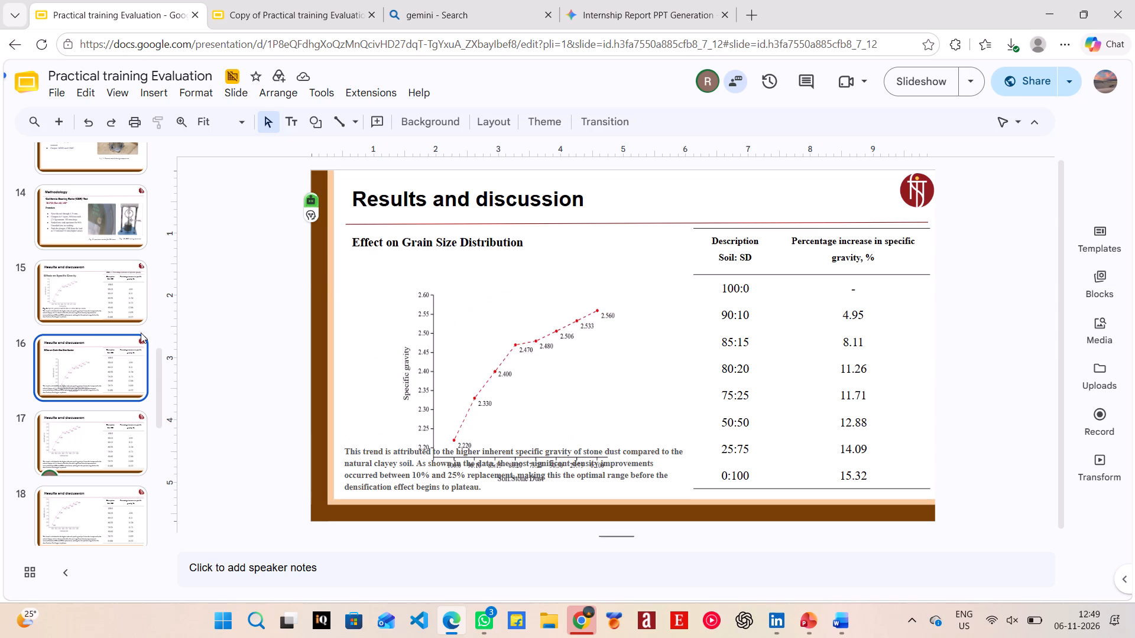
click(437, 244)
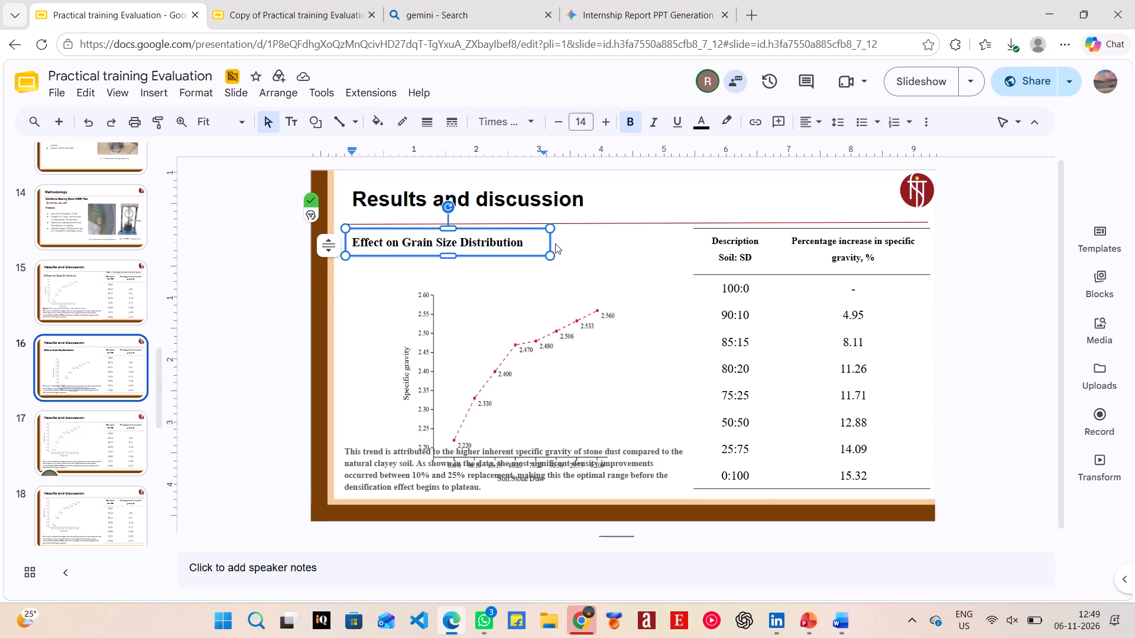
drag(526, 238, 270, 253)
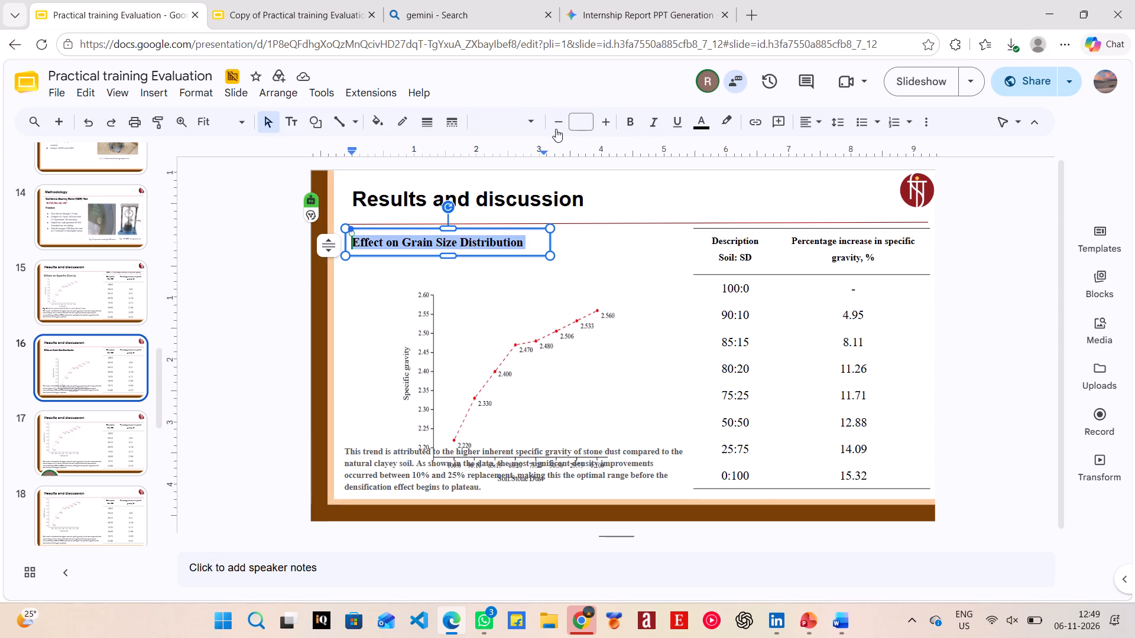
click(530, 124)
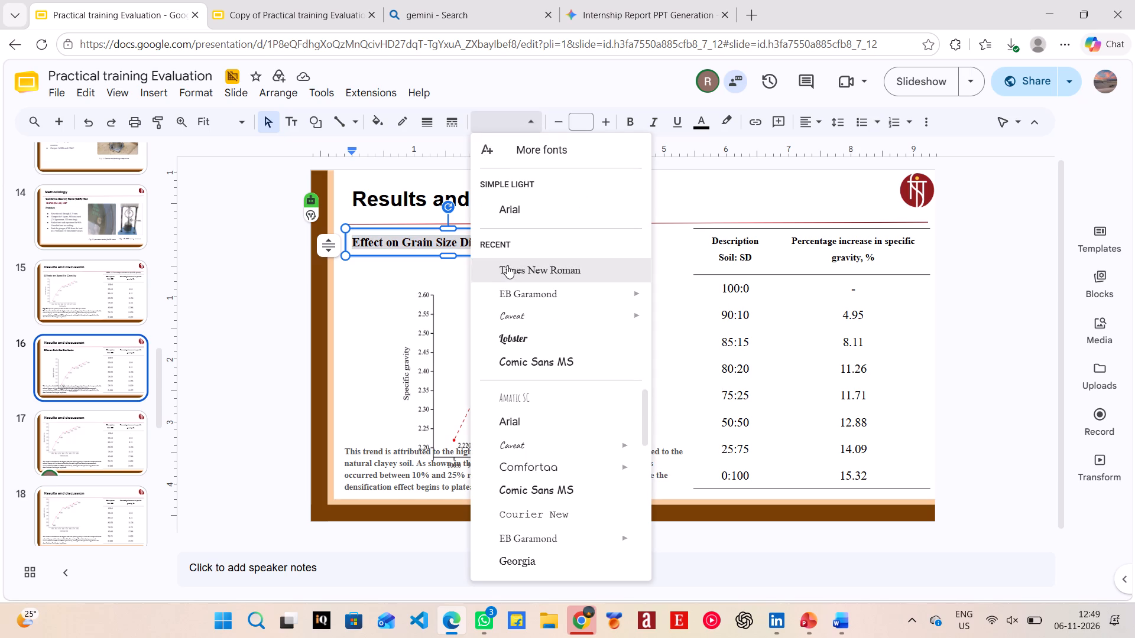
click(507, 265)
click(607, 115)
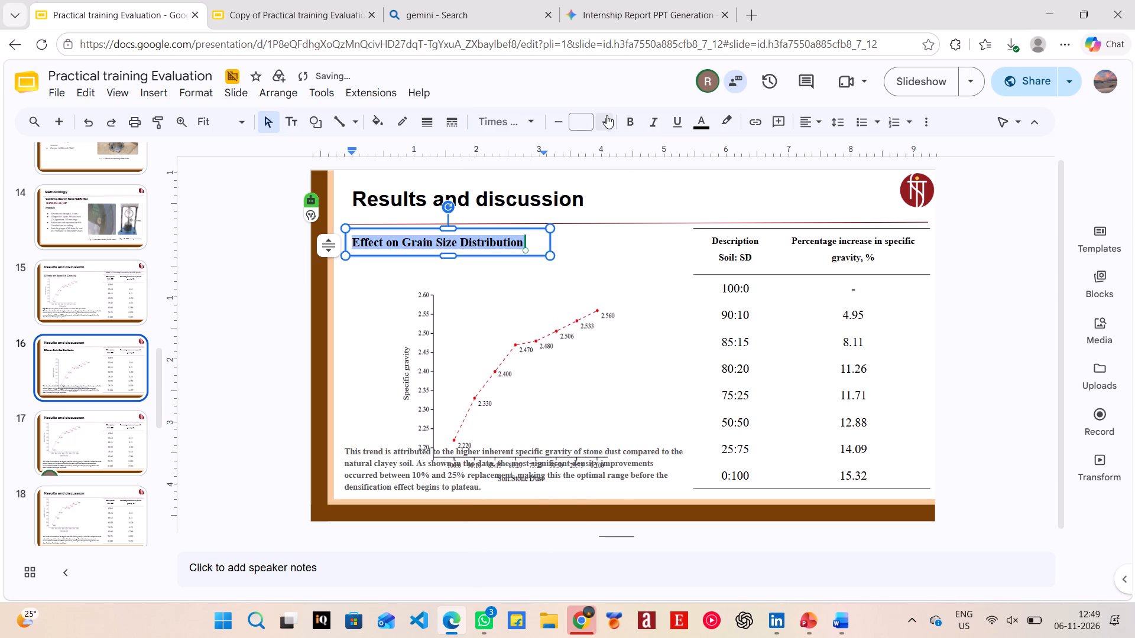
click(607, 115)
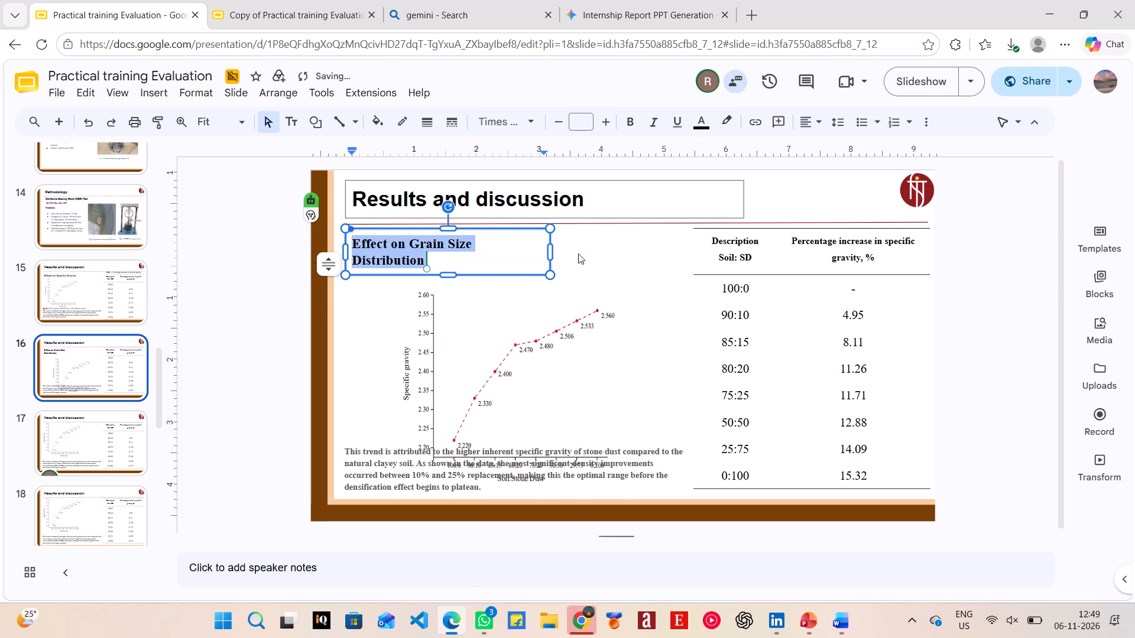
drag(552, 250, 585, 245)
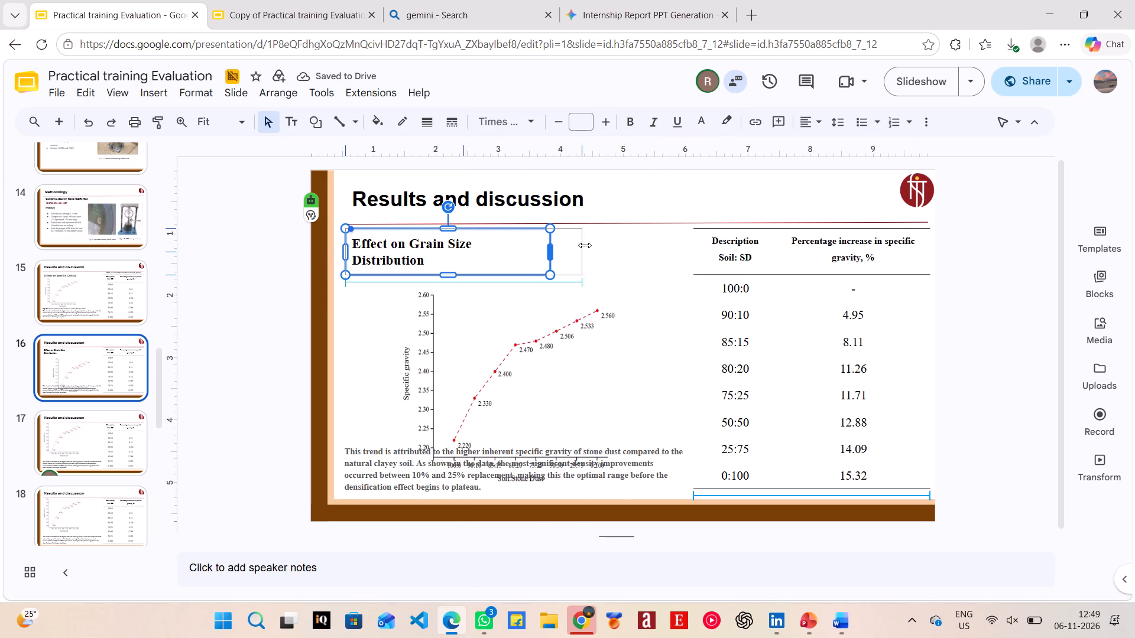
drag(585, 245, 589, 245)
Replace the specific gravity chart on slide 16 with the Fig. 11 grain size plot copied from the Word report.
click(518, 389)
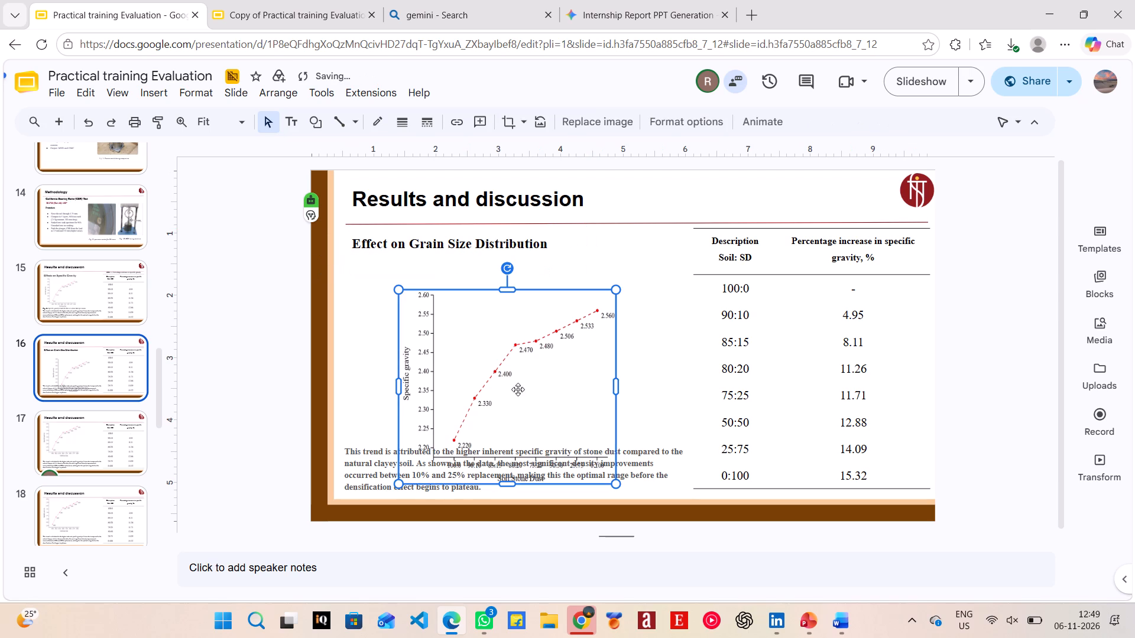
key(Delete)
click(838, 624)
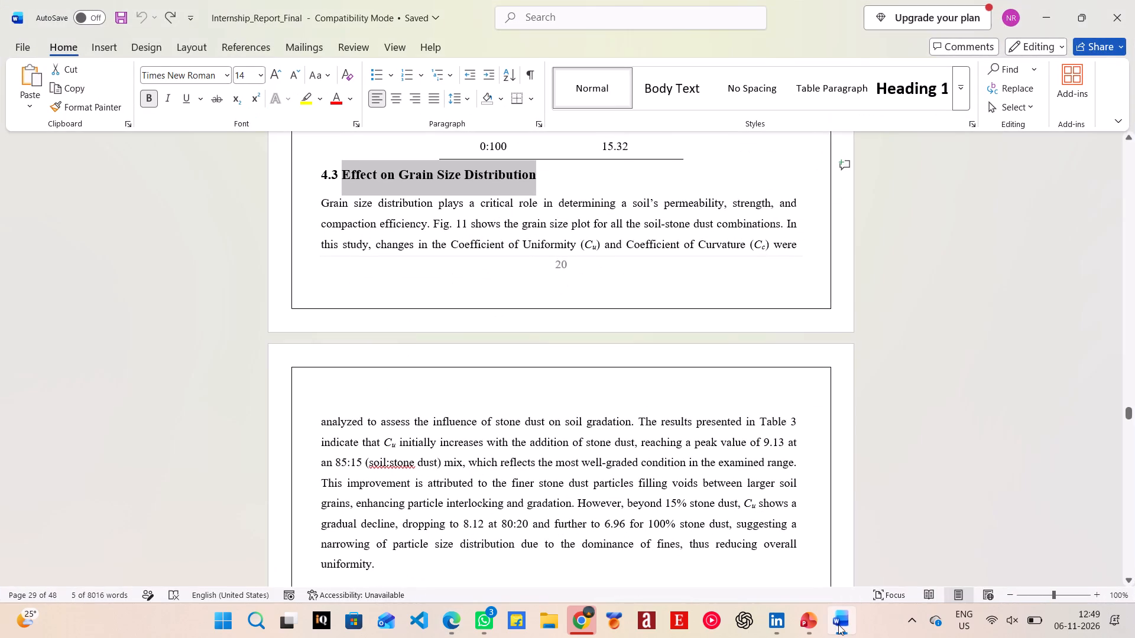
scroll(760, 447, down, 3)
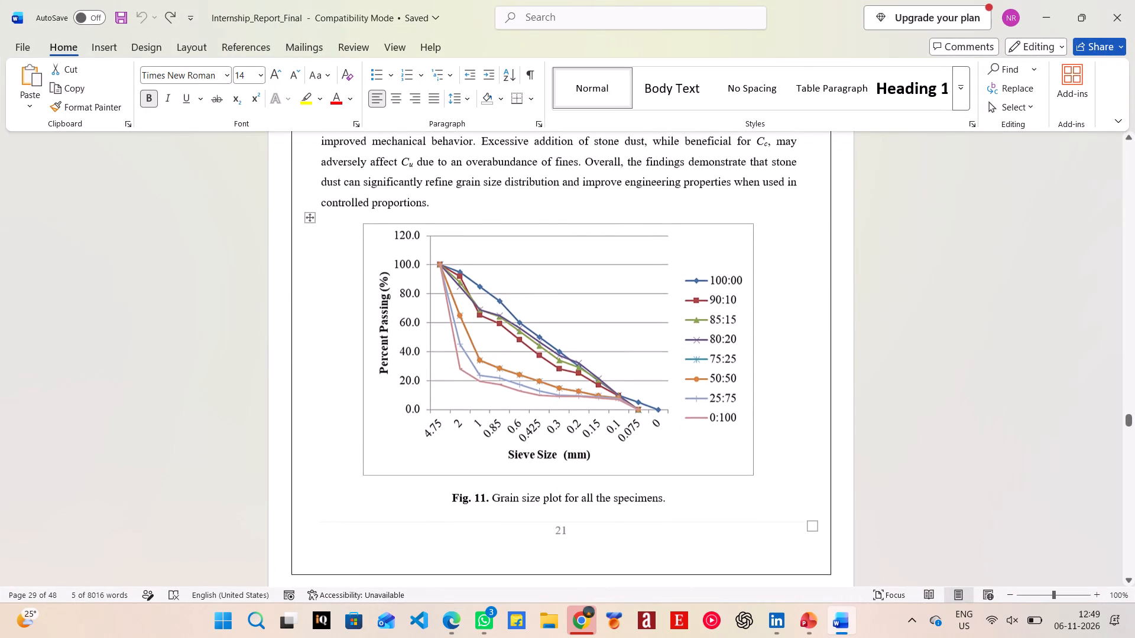
click(666, 323)
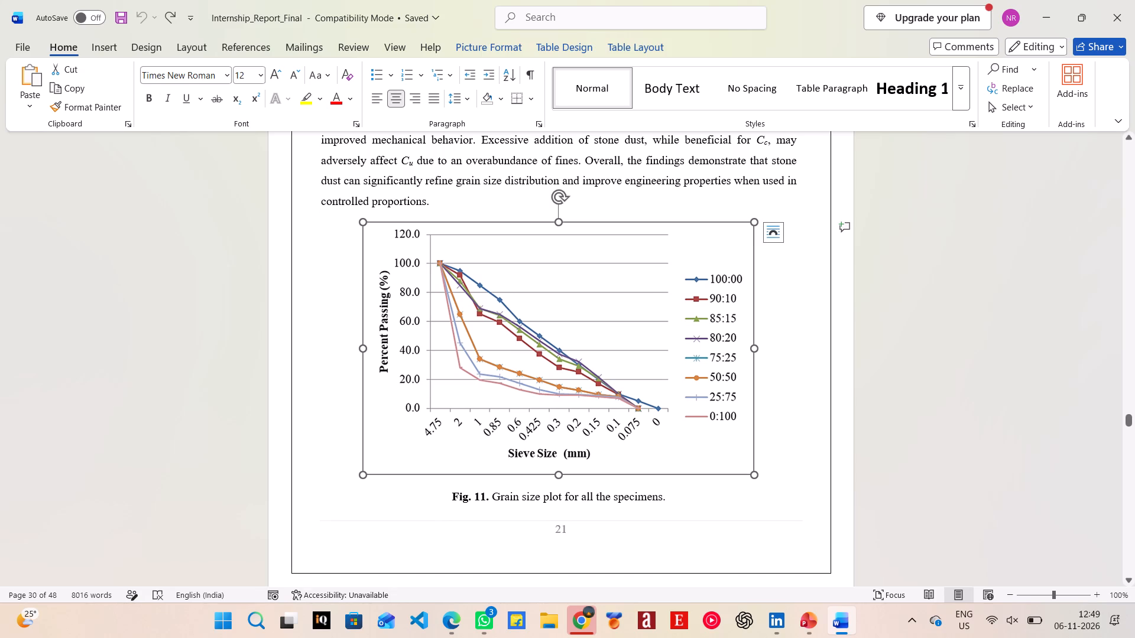
key(ctrl+c)
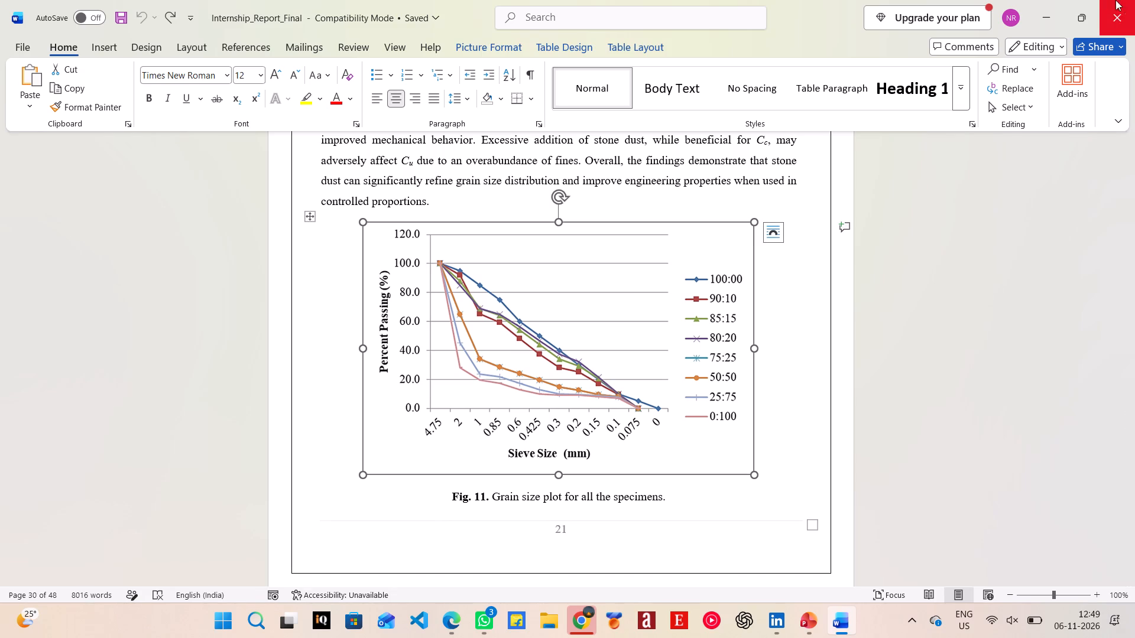
click(1039, 19)
click(523, 296)
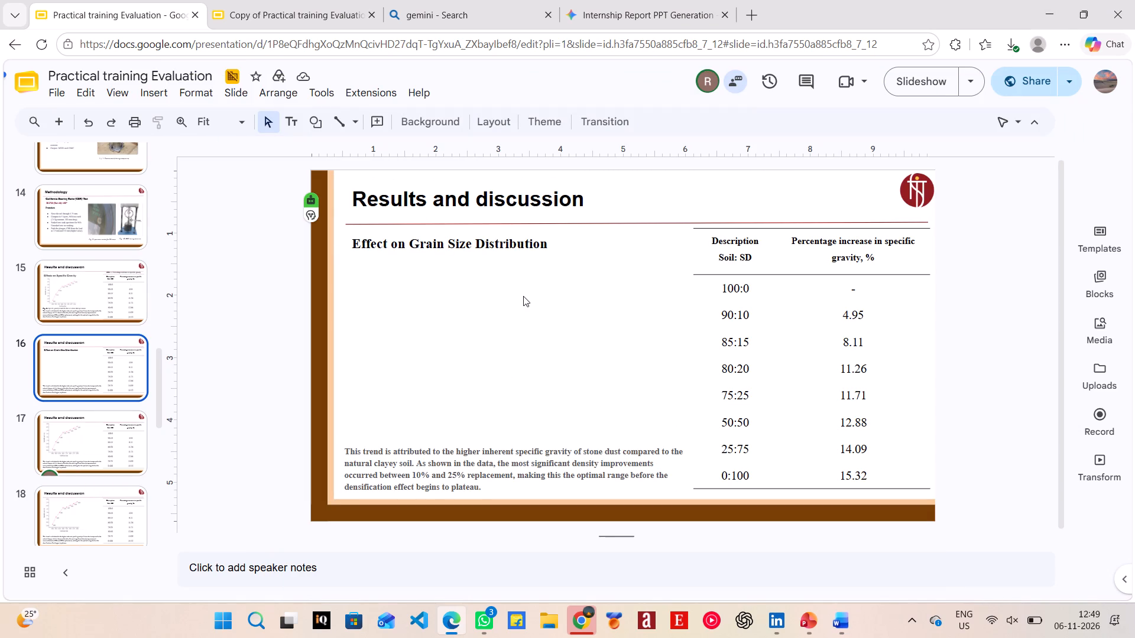
key(ctrl+v)
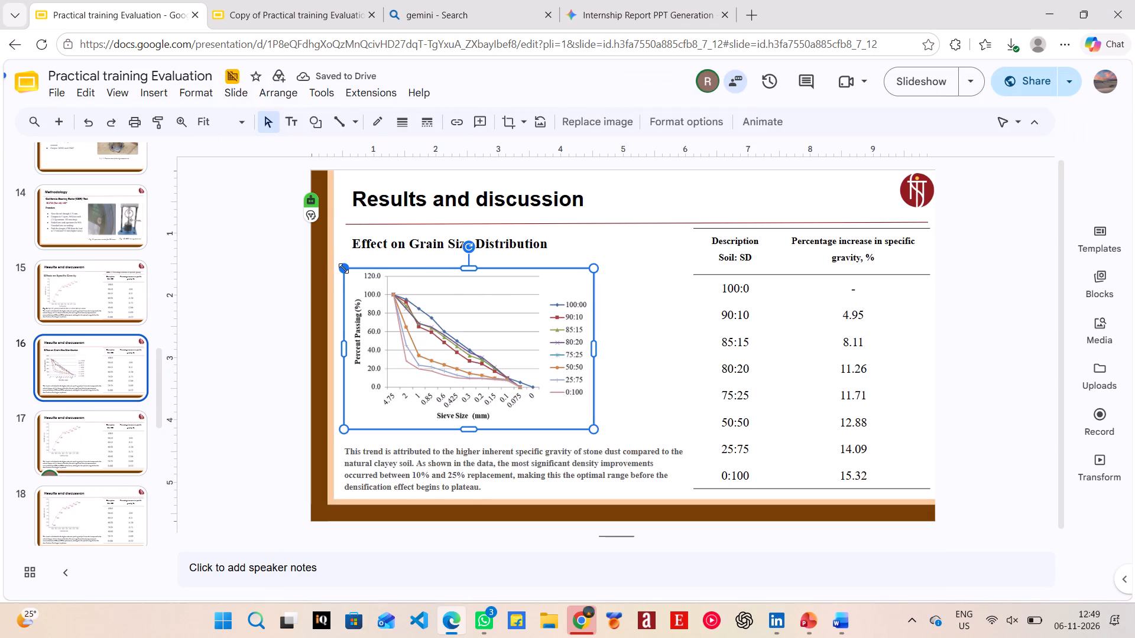
Enlarge the grain size plot slightly and position it below the heading, aligned with the conclusion text's left edge.
drag(344, 268, 340, 254)
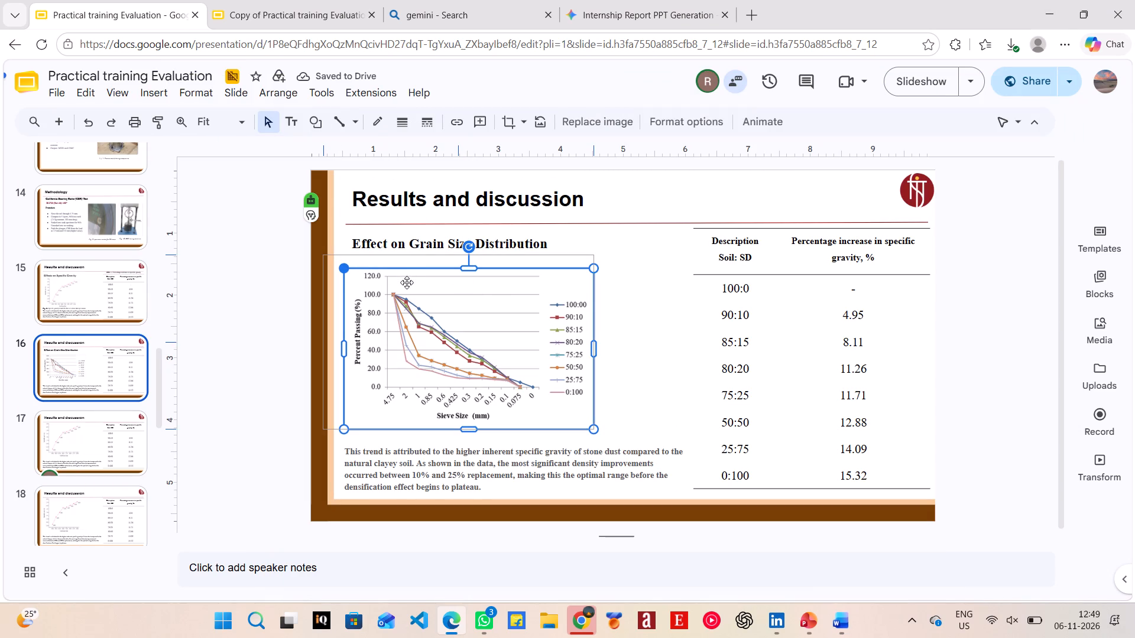
drag(407, 282, 426, 282)
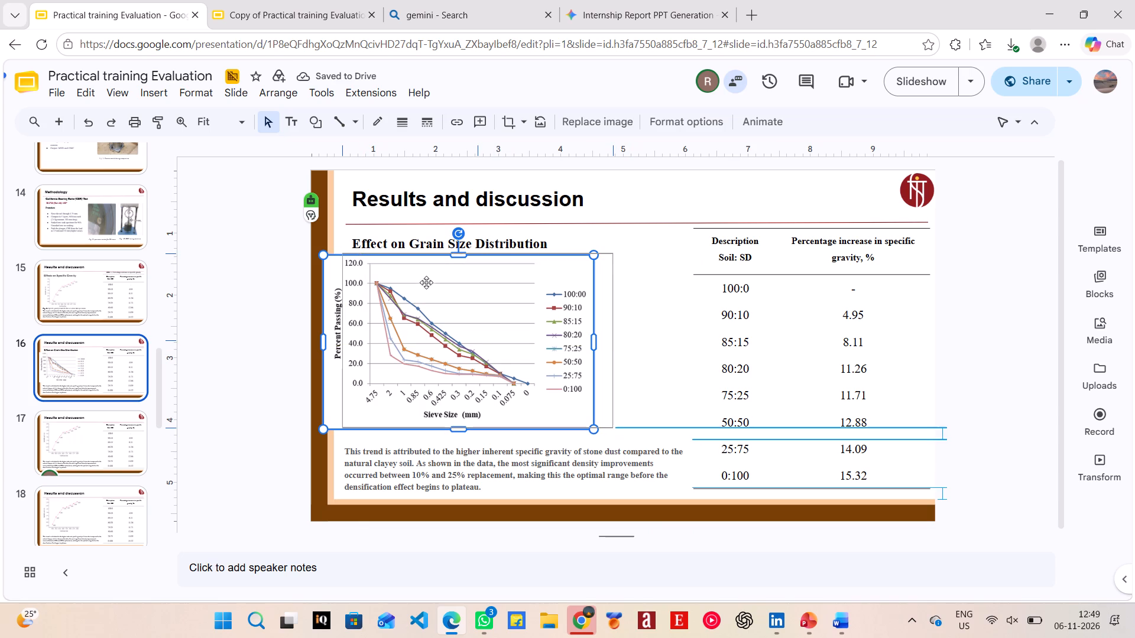
drag(426, 282, 426, 282)
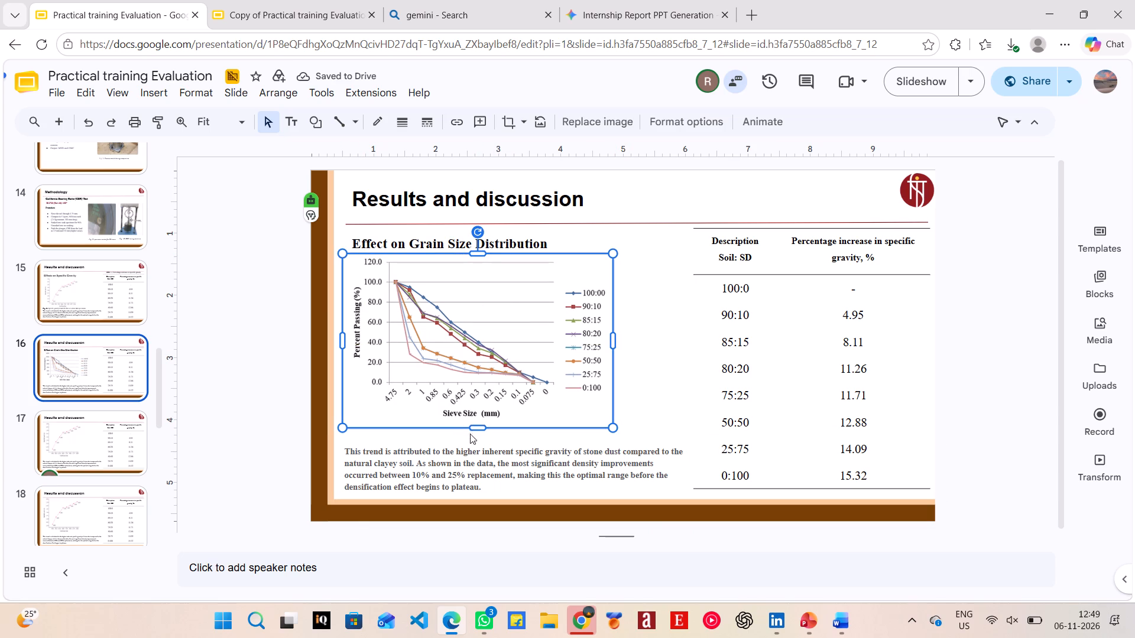
Switch to the Word report and examine Table 3 and Table 4, which follow the Fig. 11 grain size plot.
click(763, 317)
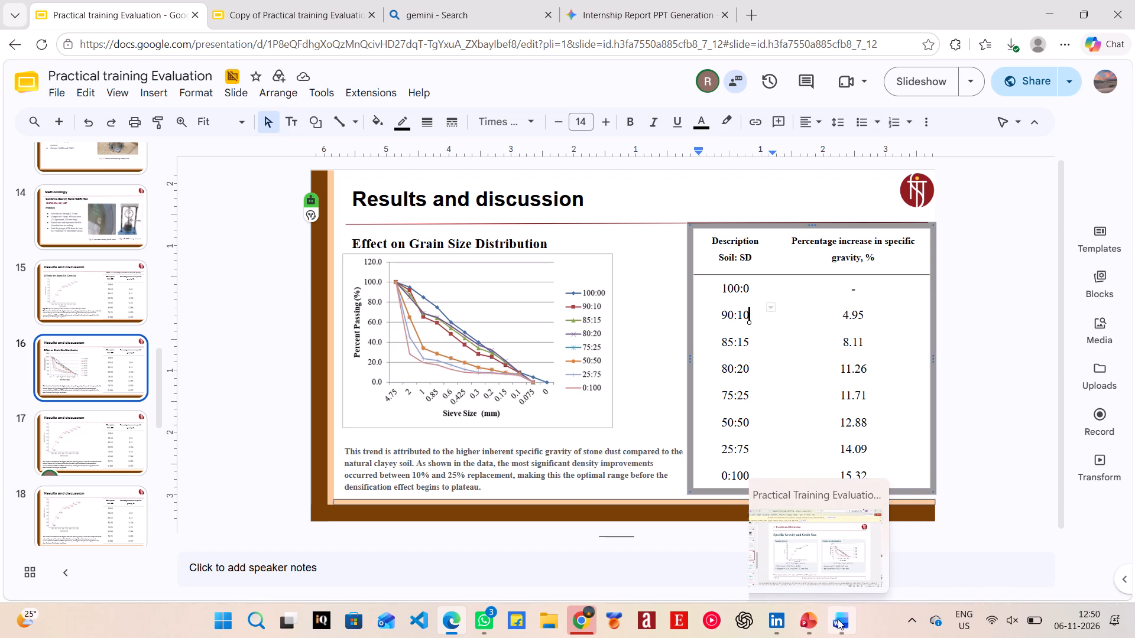
click(841, 572)
scroll(855, 402, down, 1)
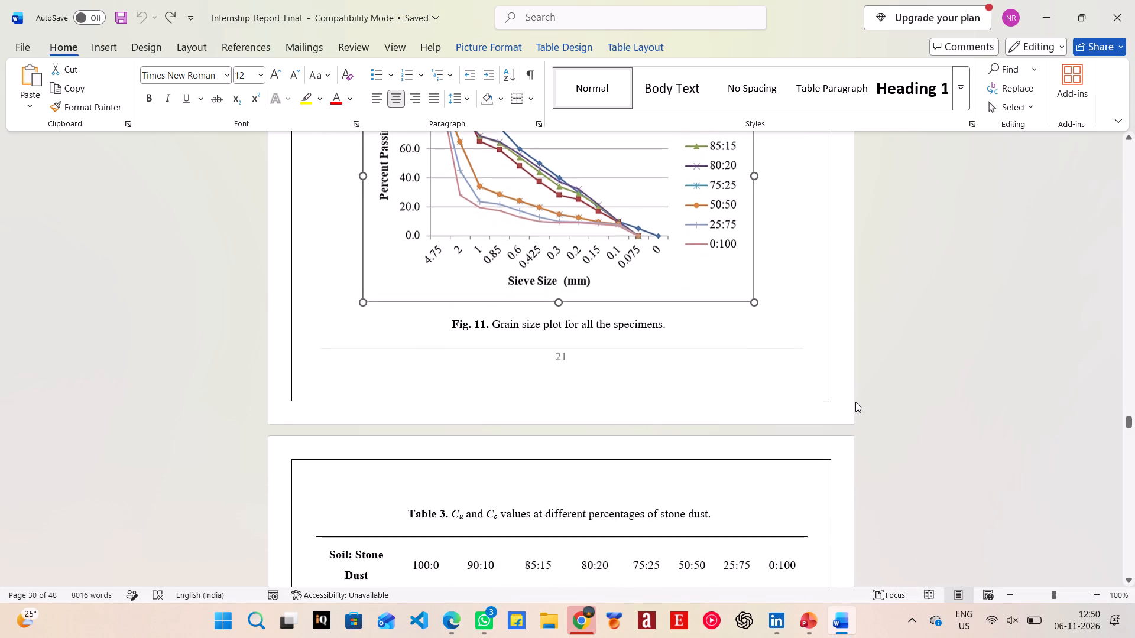
scroll(855, 402, down, 3)
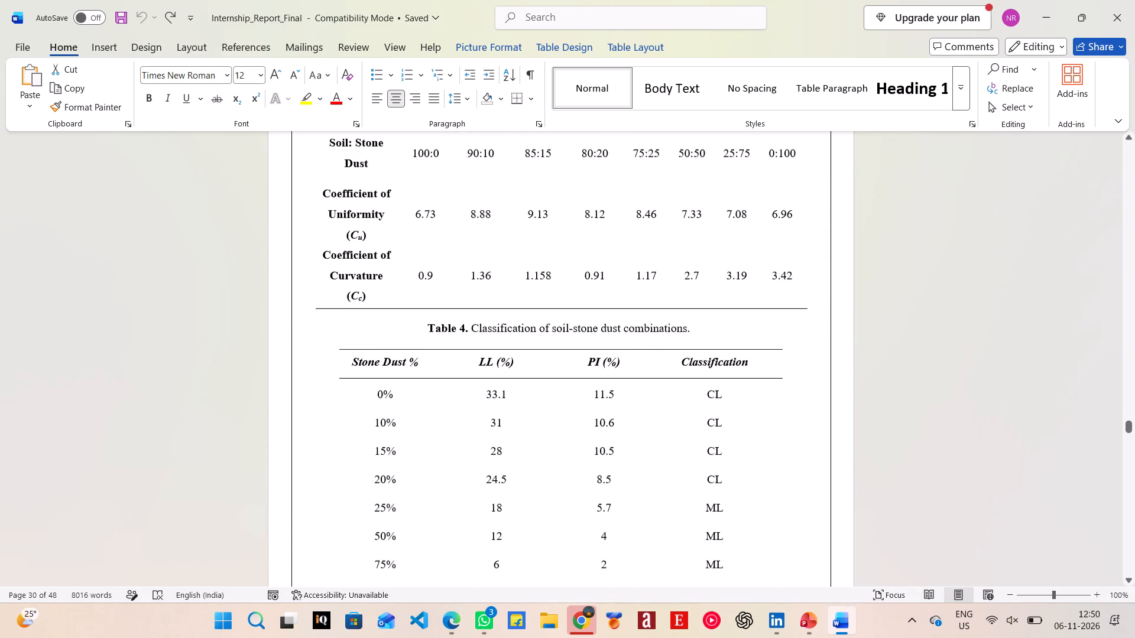
scroll(855, 402, down, 1)
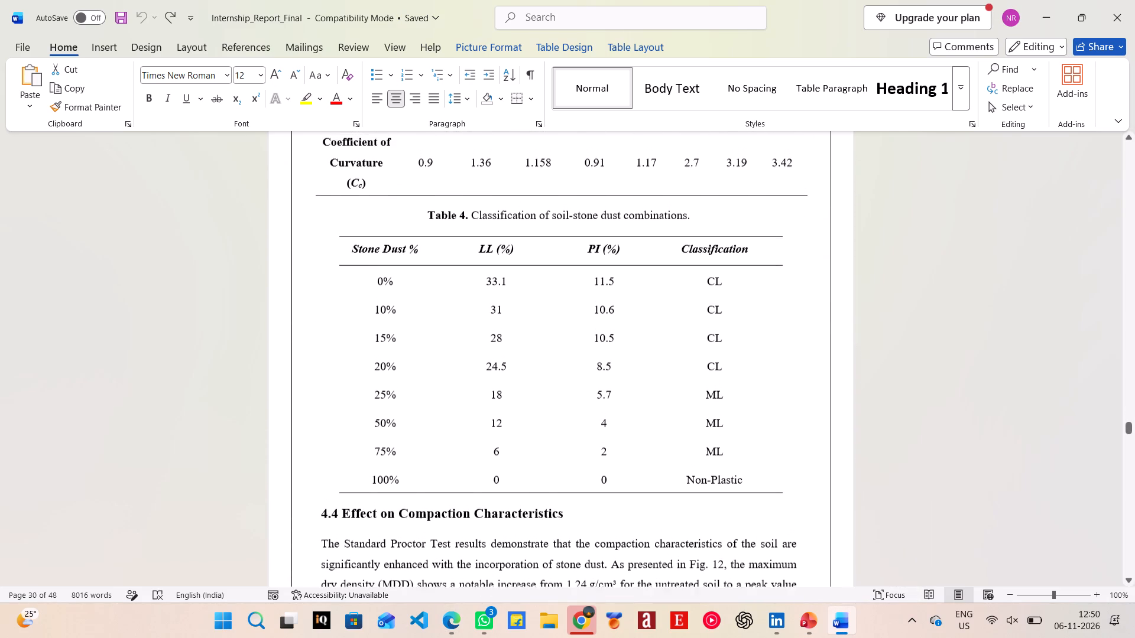
scroll(855, 402, up, 1)
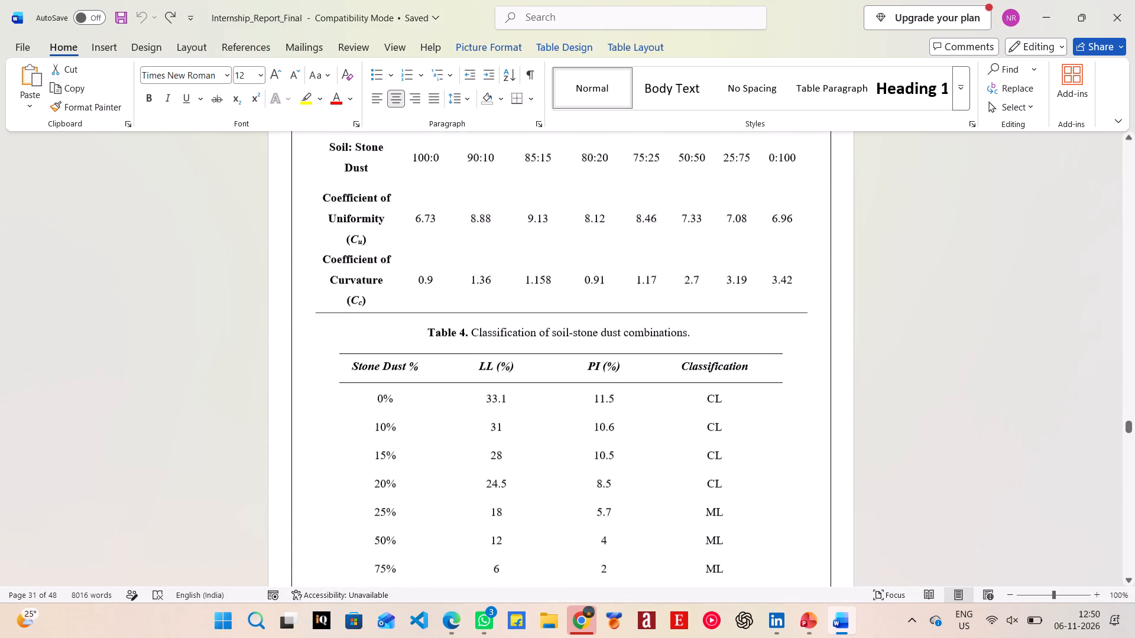
scroll(855, 402, up, 3)
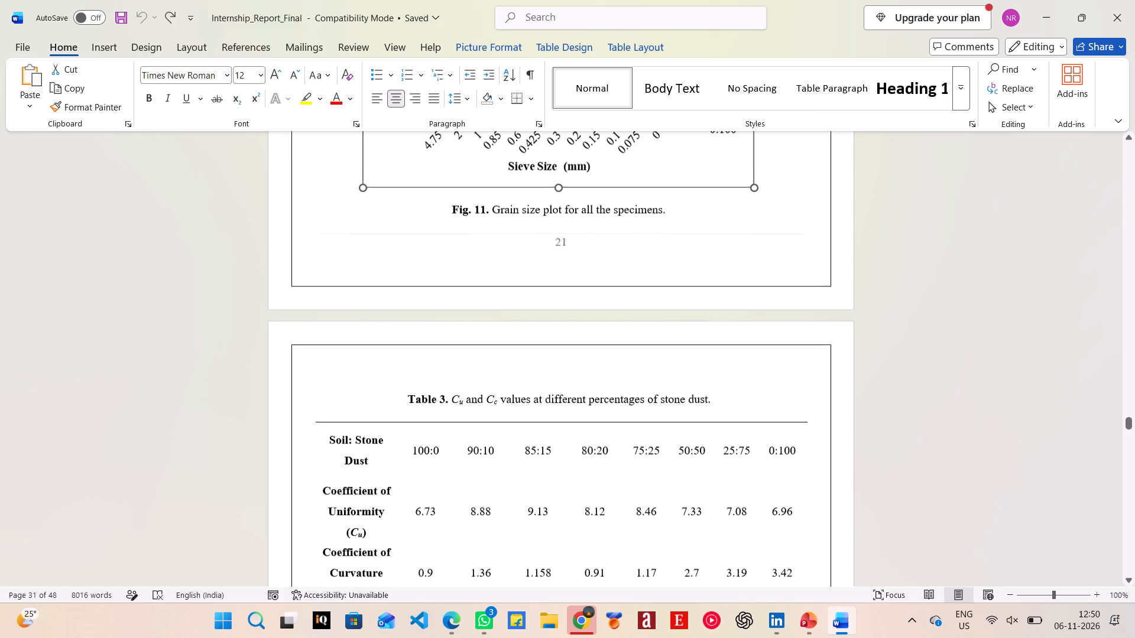
Copy the caption "Fig. 11. Grain size plot for all the specimens" from the Word report and paste it onto slide 16.
scroll(855, 402, up, 3)
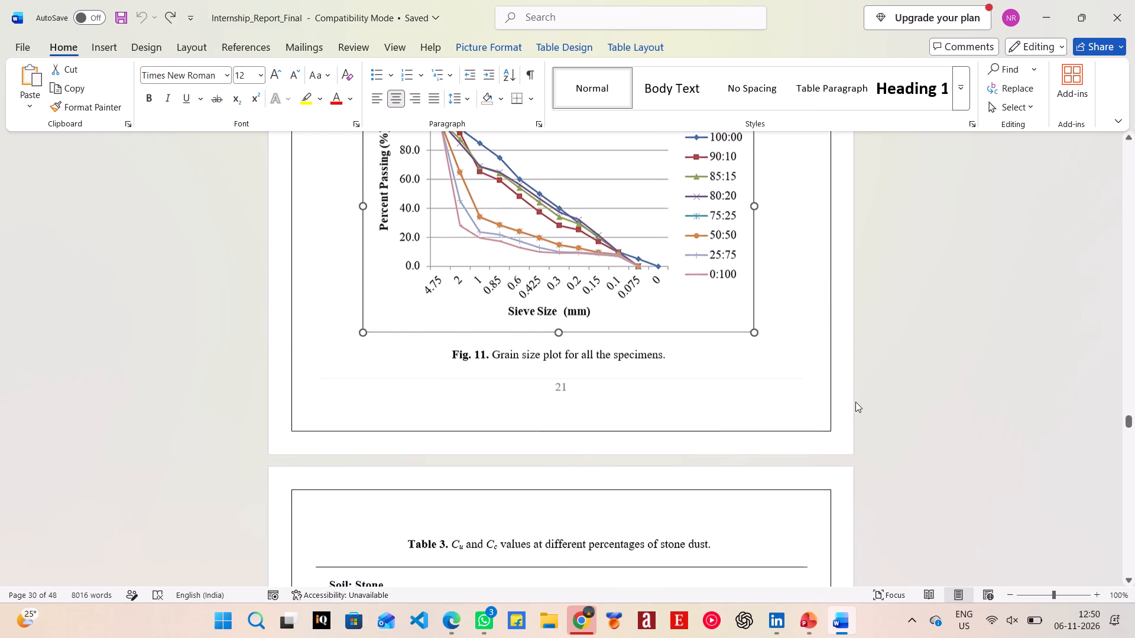
scroll(855, 402, up, 1)
click(591, 353)
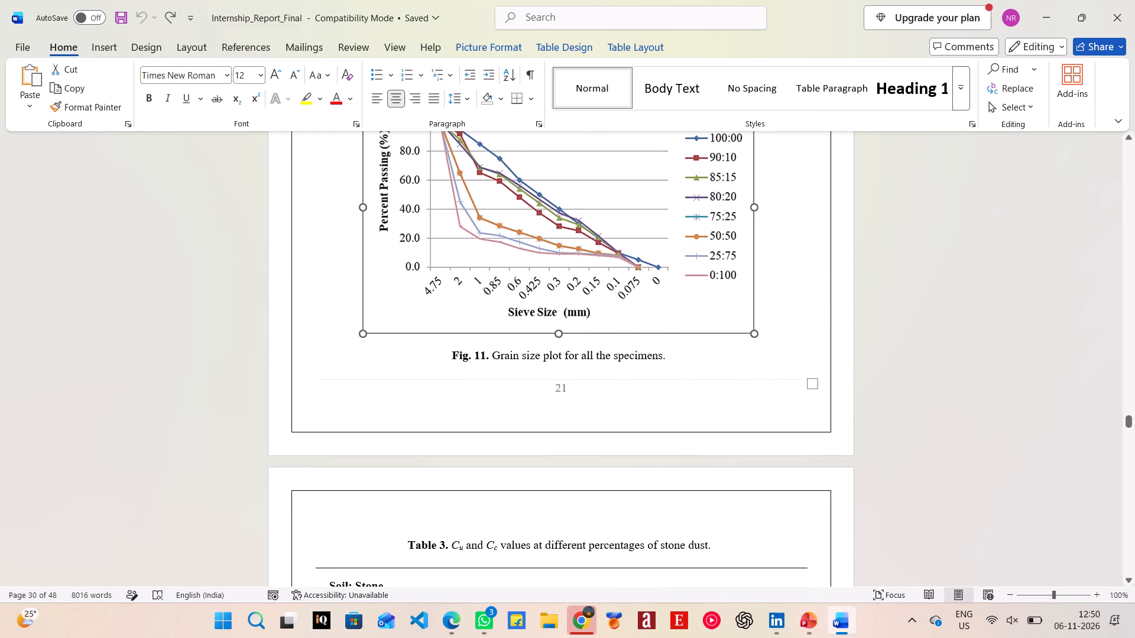
drag(680, 355, 498, 356)
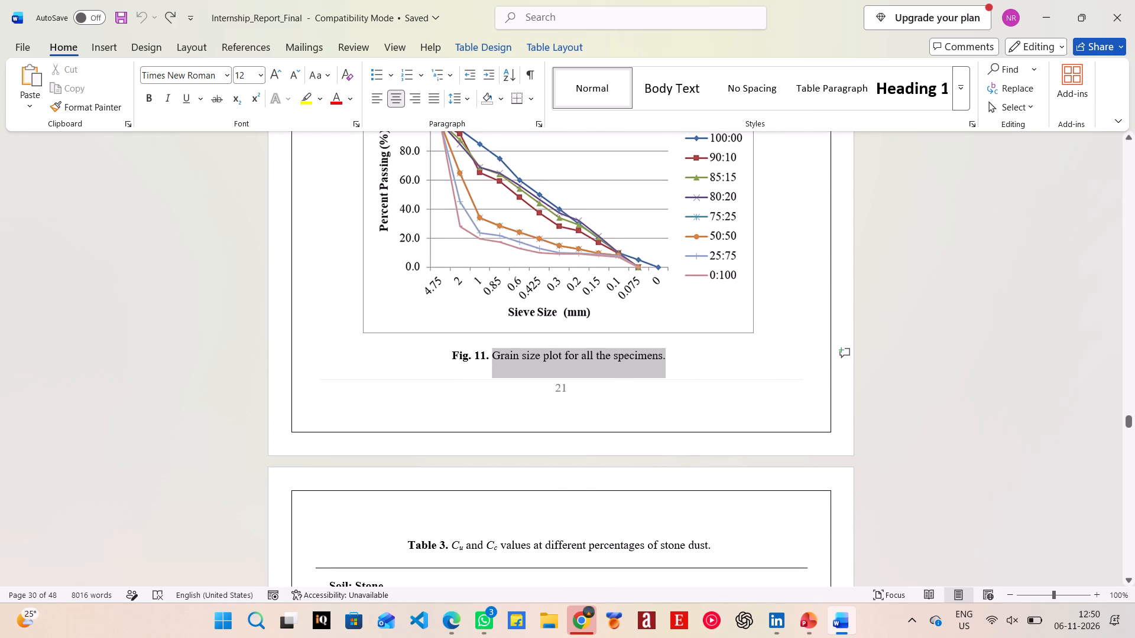
drag(498, 356, 444, 346)
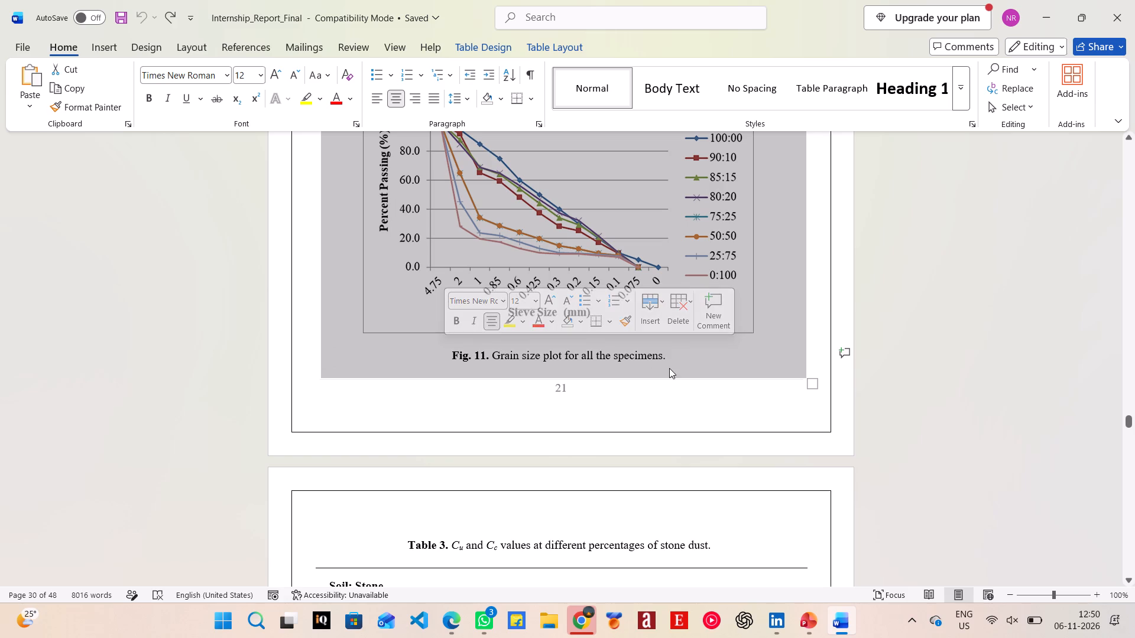
click(669, 368)
drag(661, 357, 465, 362)
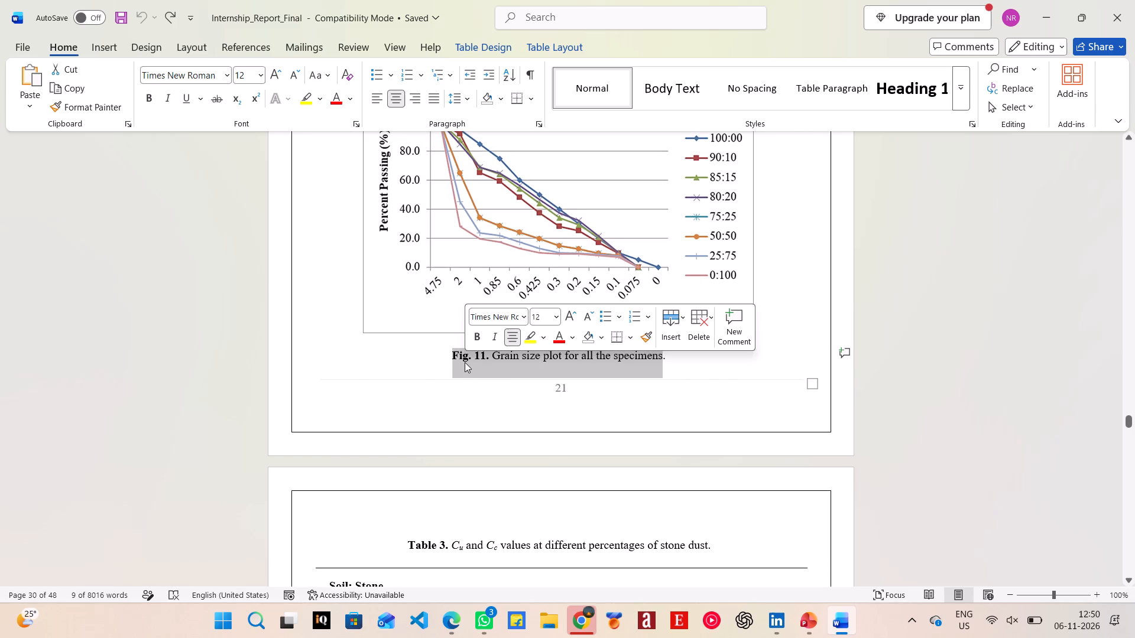
key(ctrl+c)
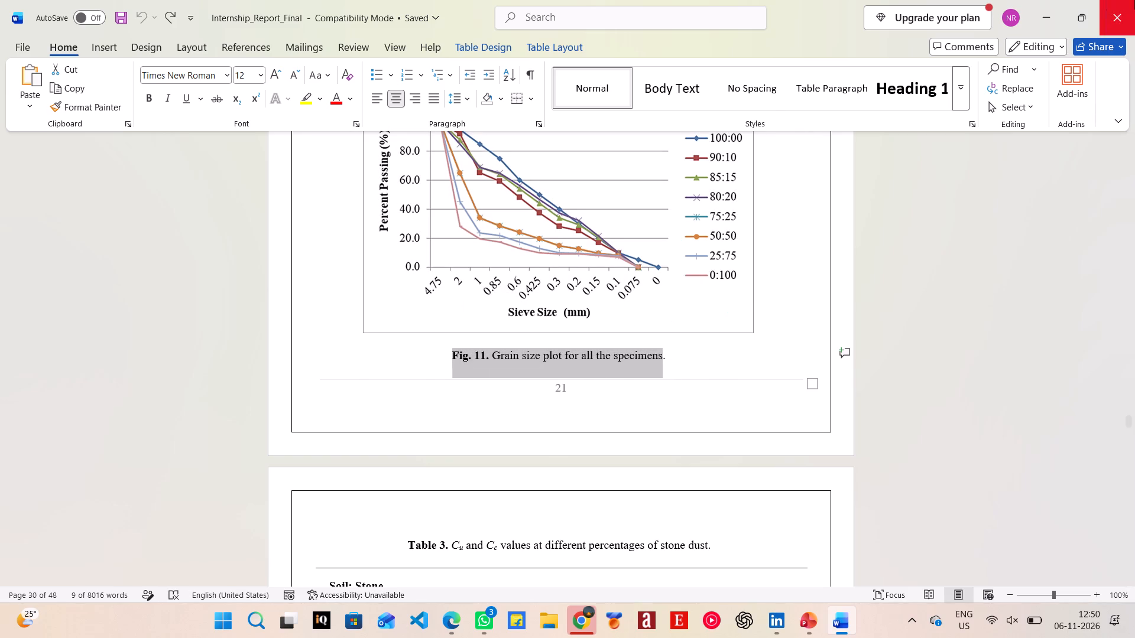
click(1040, 21)
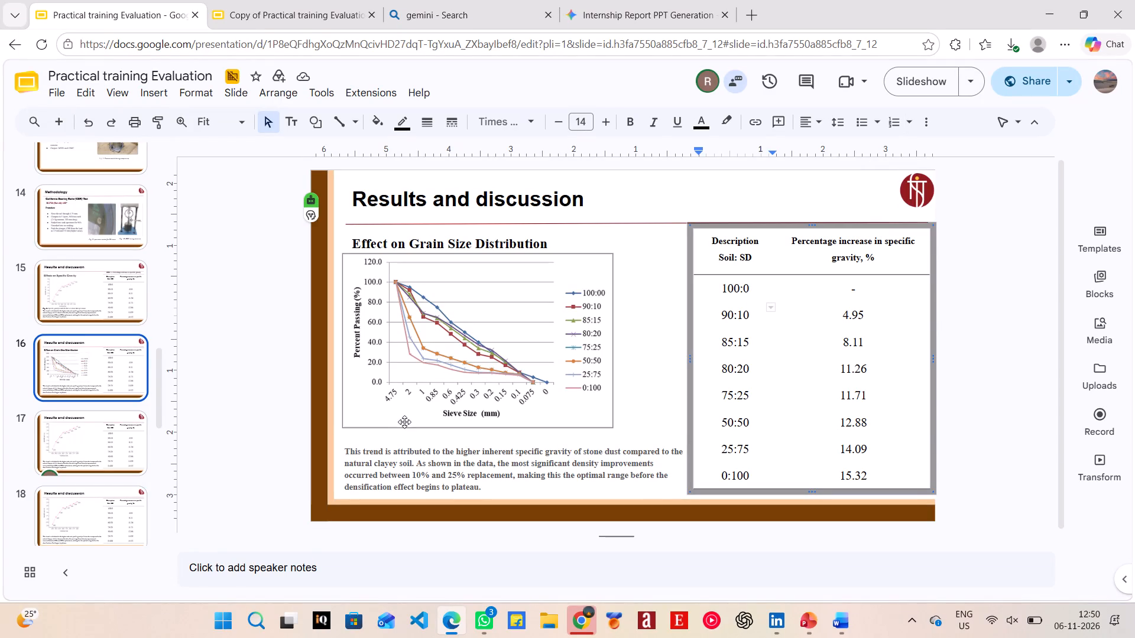
click(631, 397)
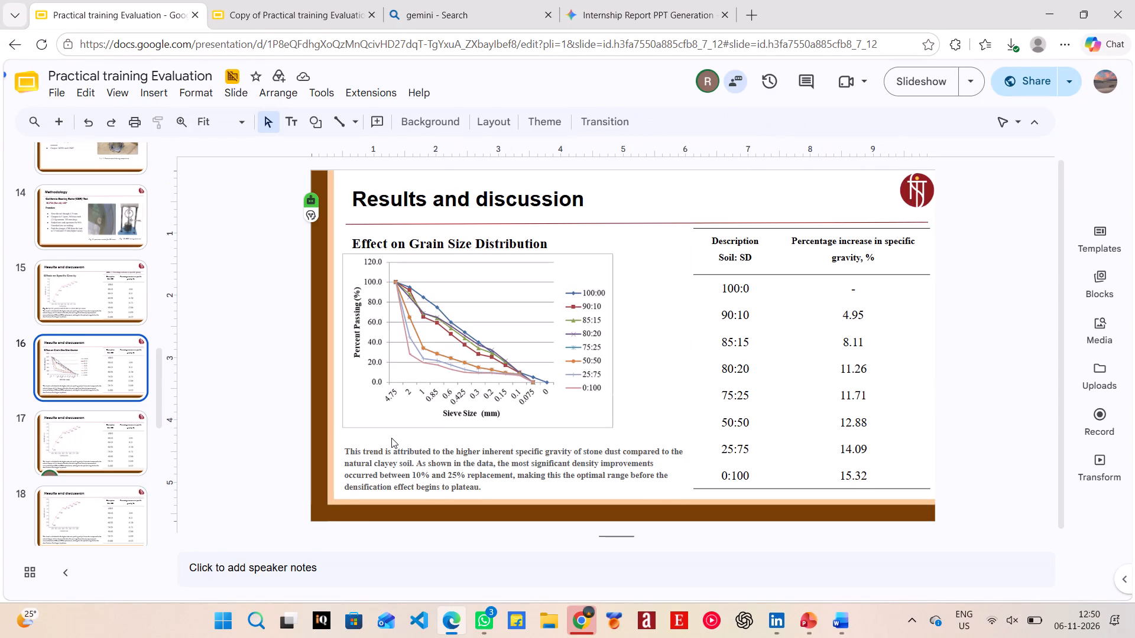
key(ctrl+v)
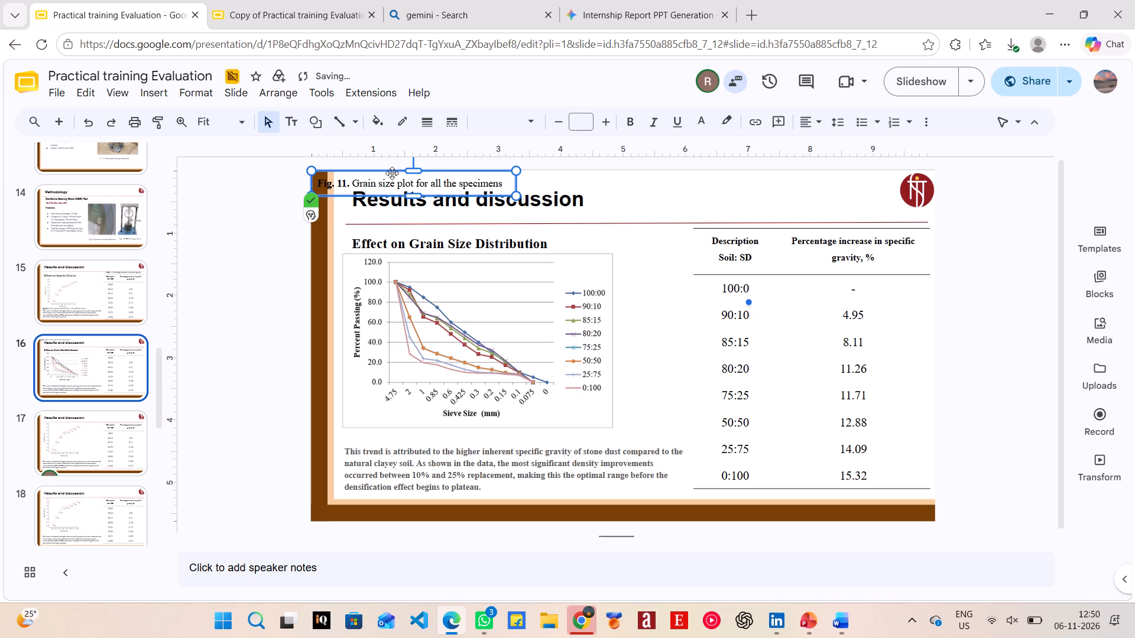
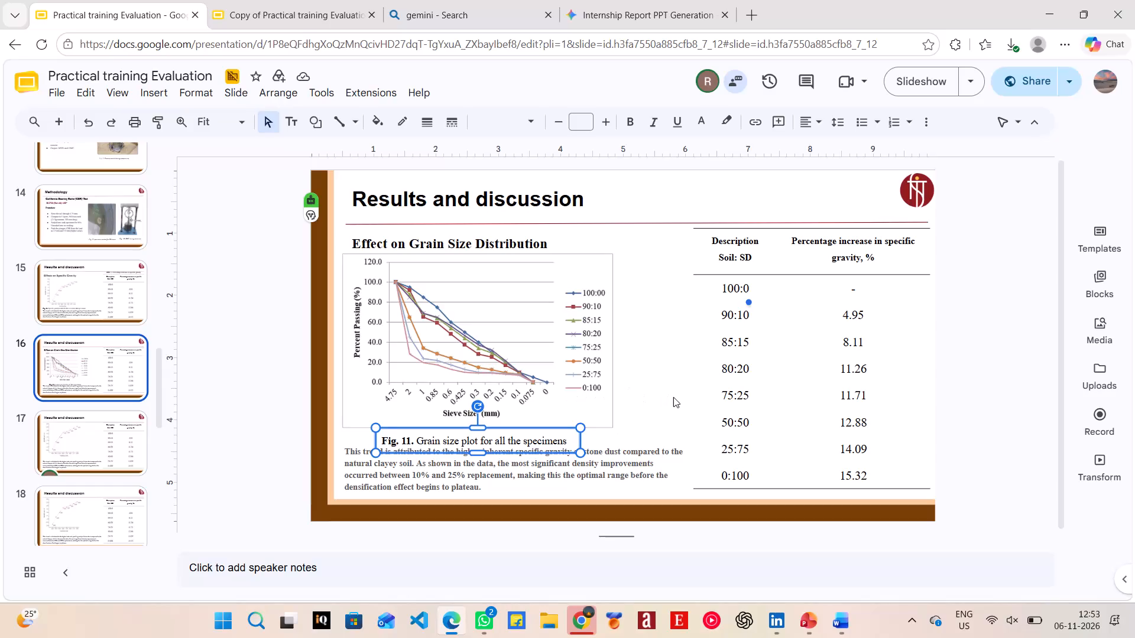
Move the Fig. 11 caption on slide 16 up slightly so it sits just beneath the grain size plot, clear of the conclusion text.
click(656, 397)
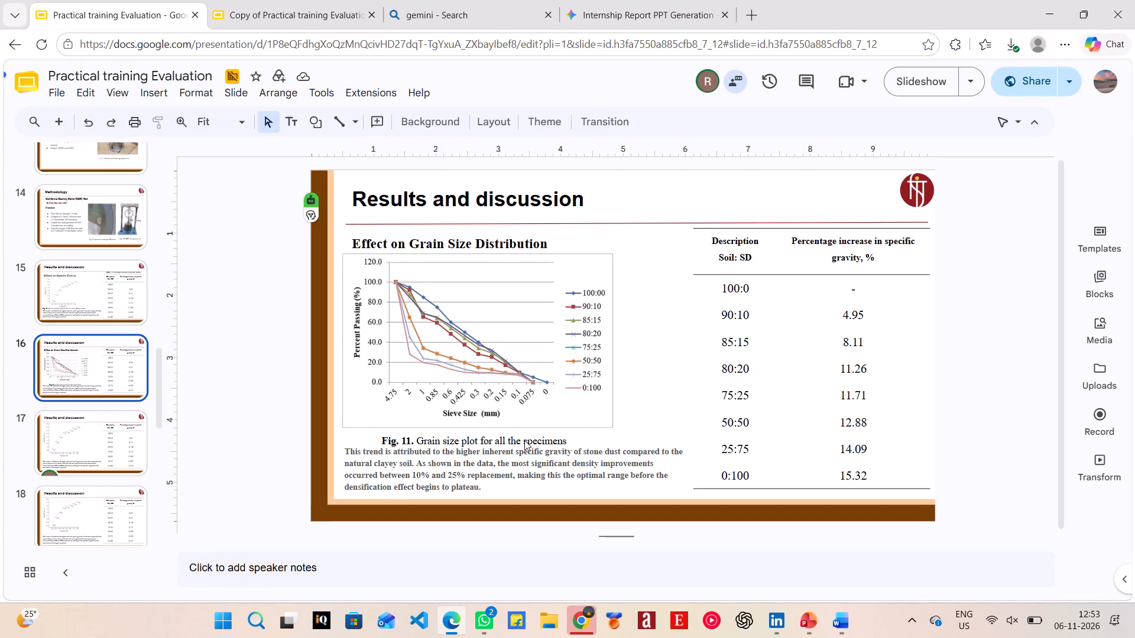
click(526, 439)
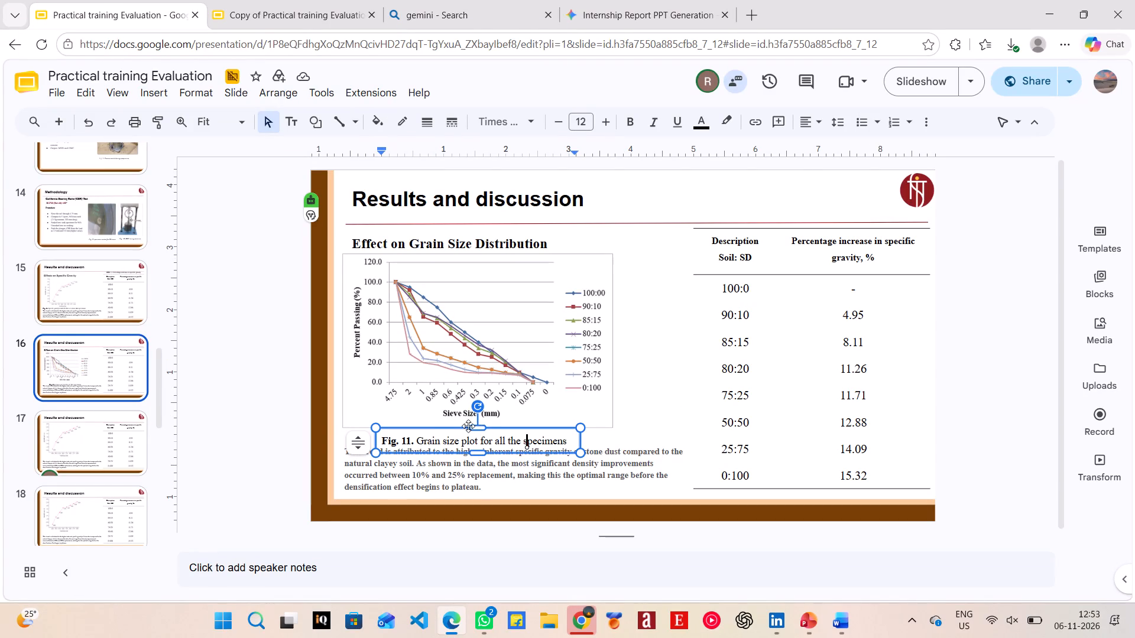
click(447, 431)
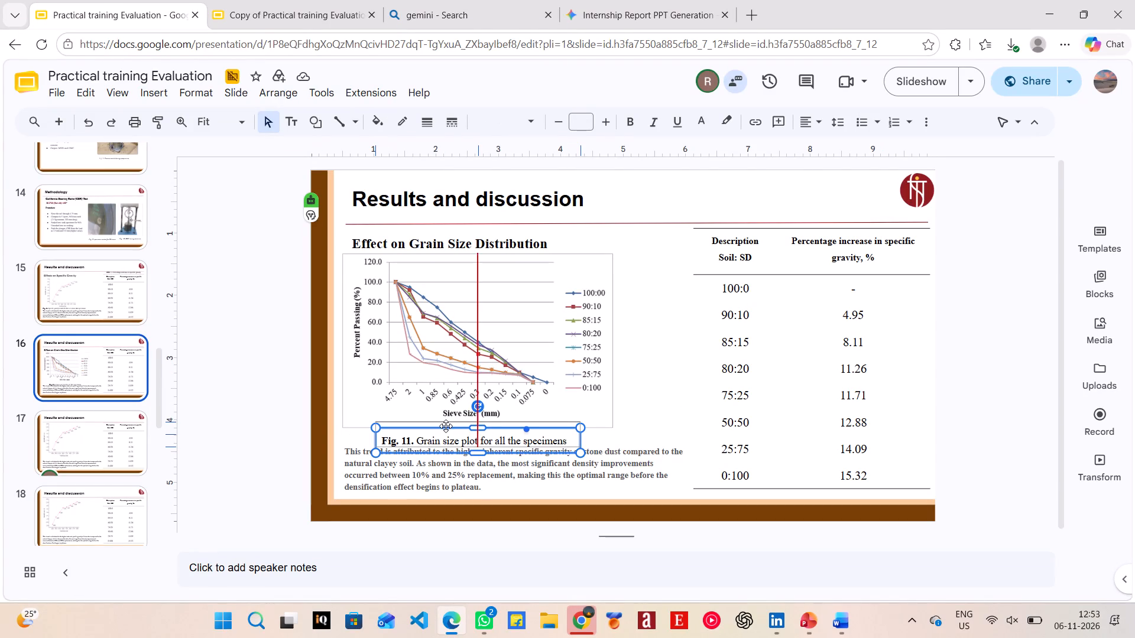
click(643, 330)
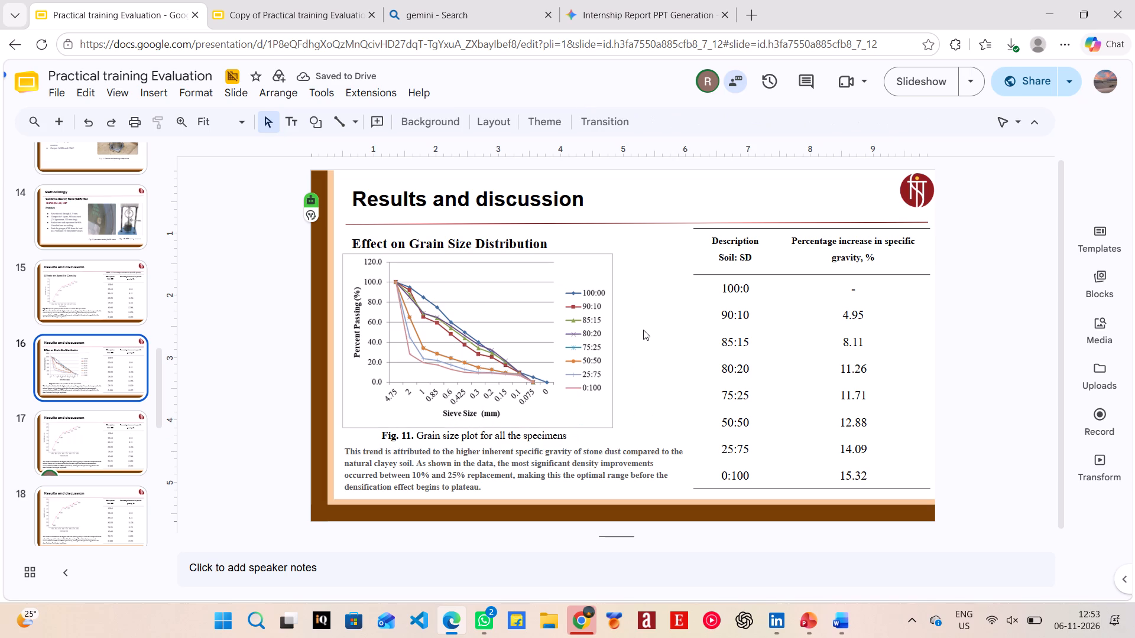
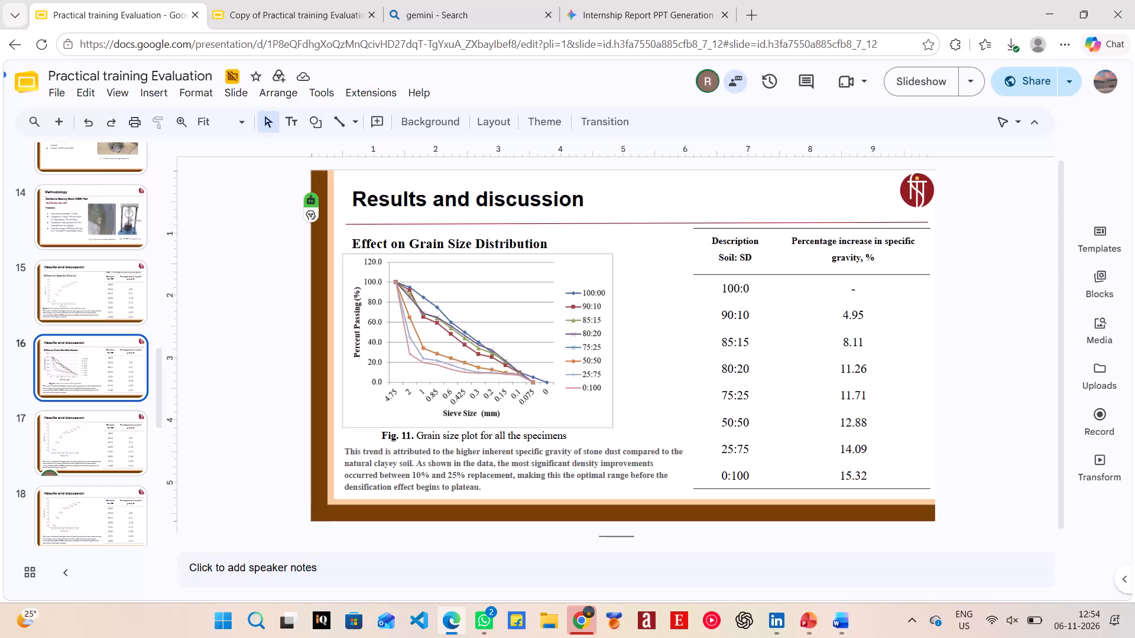
In the Word internship report, copy the section 4.4 heading text "Effect on Compaction Characteristics" without its number, and return to the slides.
click(763, 342)
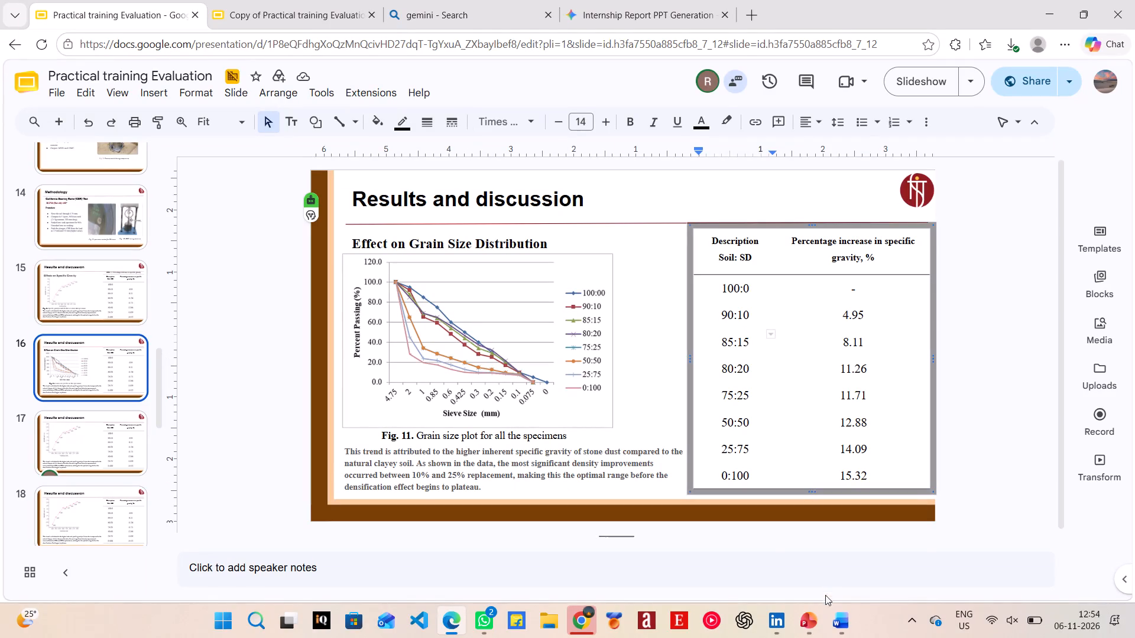
click(847, 636)
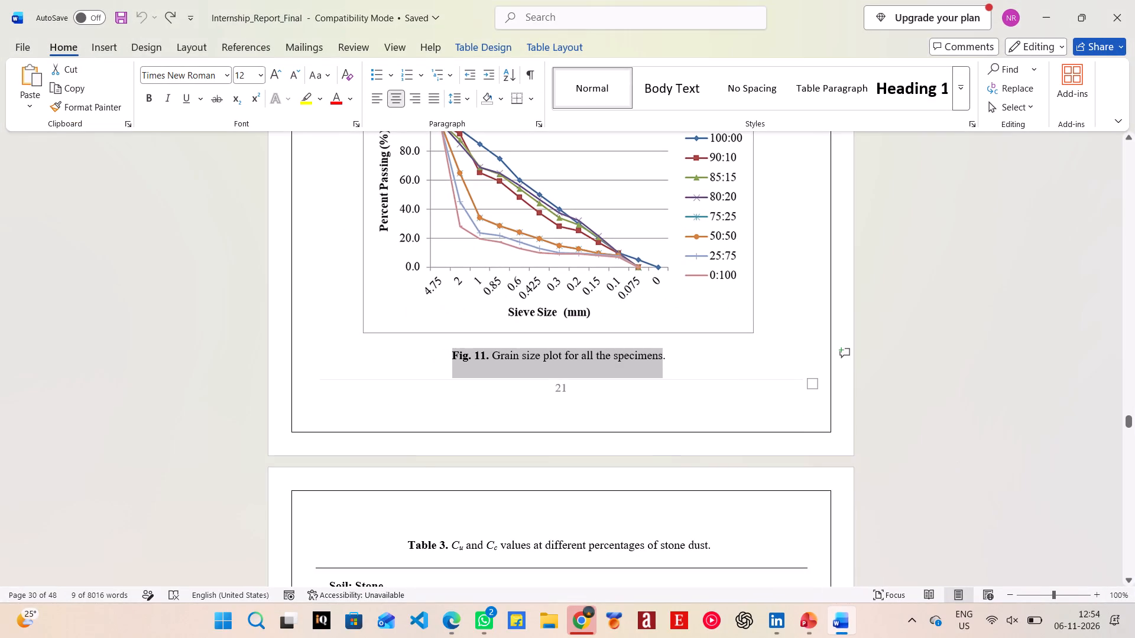
scroll(973, 475, down, 3)
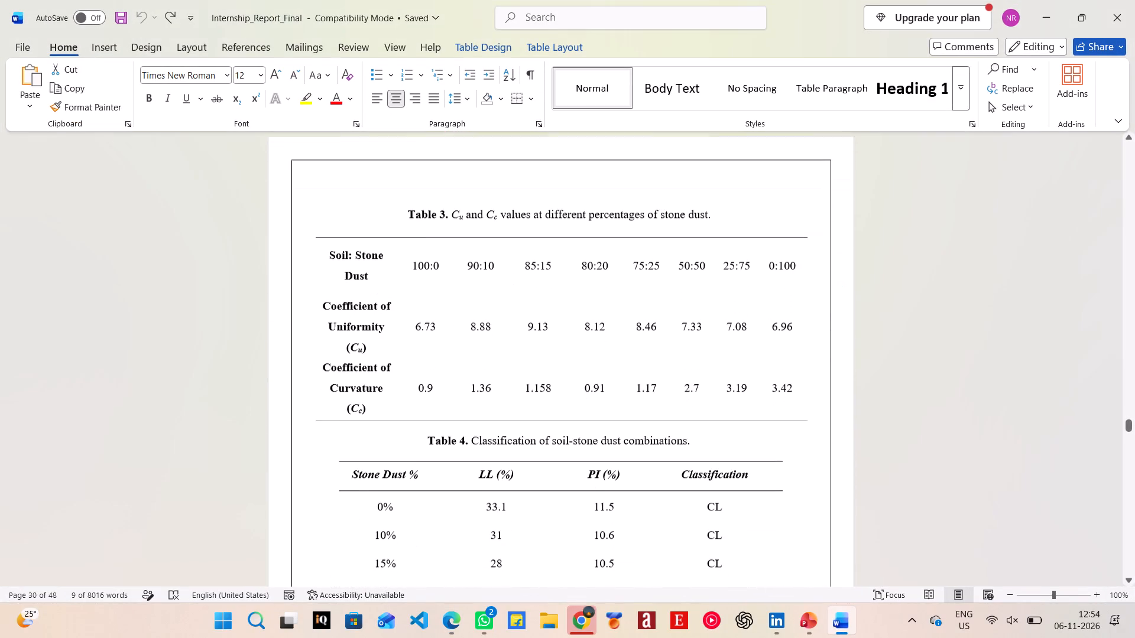
scroll(973, 475, down, 1)
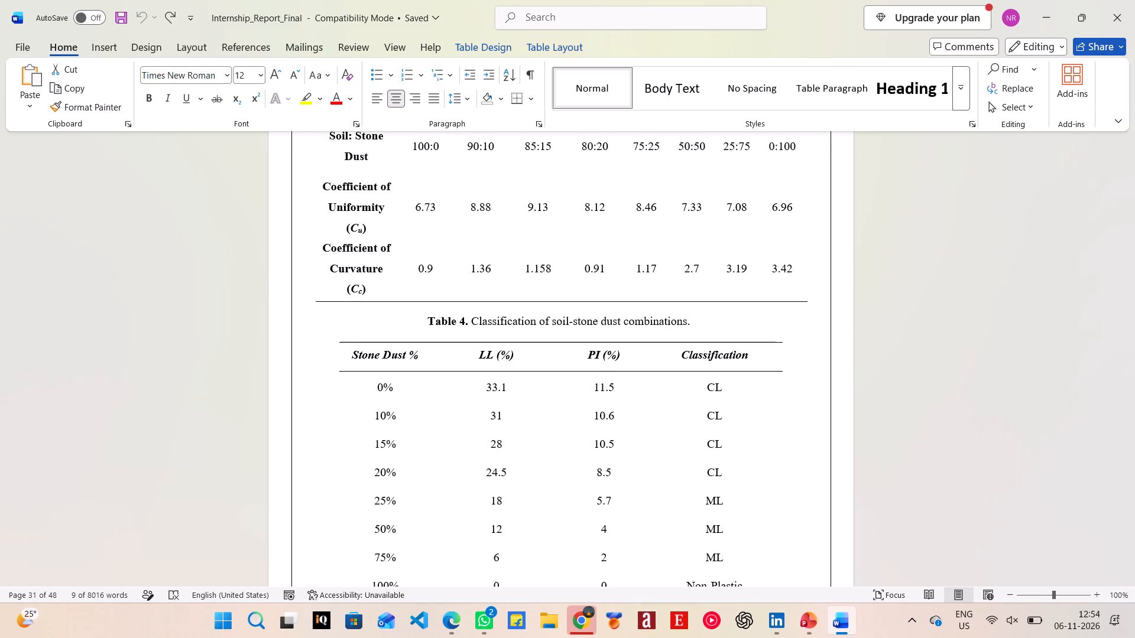
scroll(973, 475, up, 1)
scroll(973, 475, down, 1)
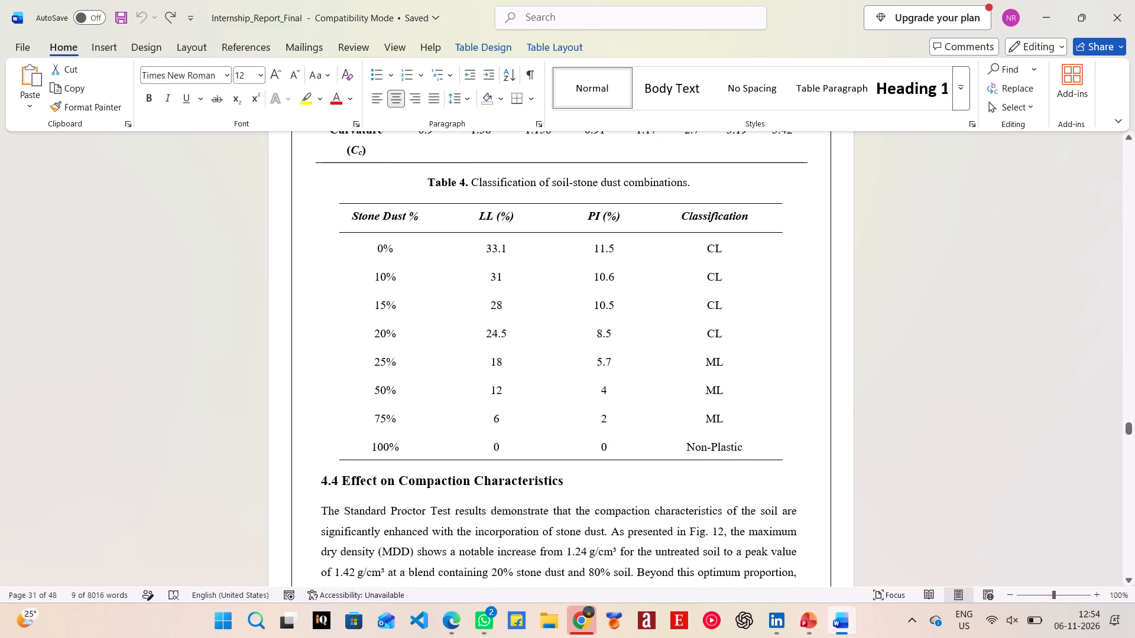
scroll(747, 388, down, 1)
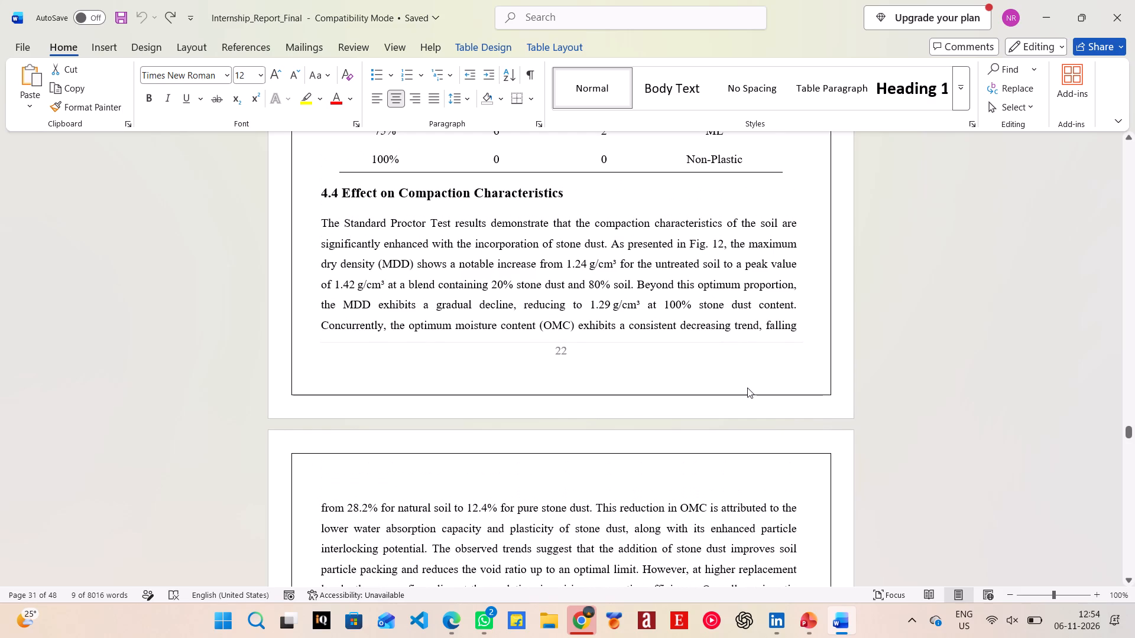
drag(566, 196, 411, 210)
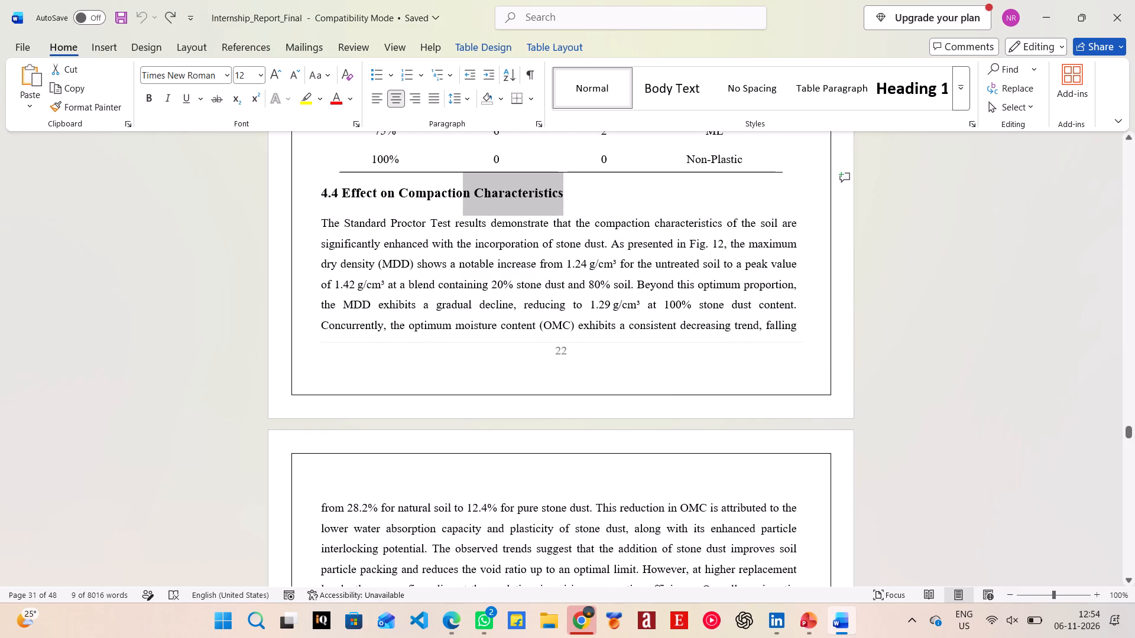
drag(411, 210, 352, 208)
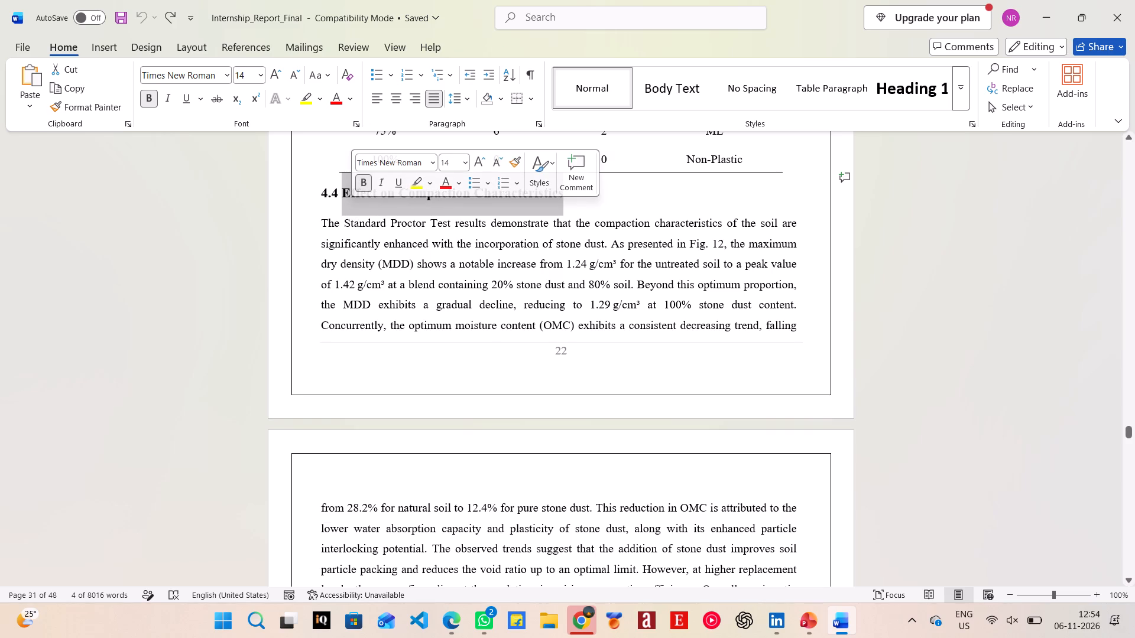
key(ctrl+c)
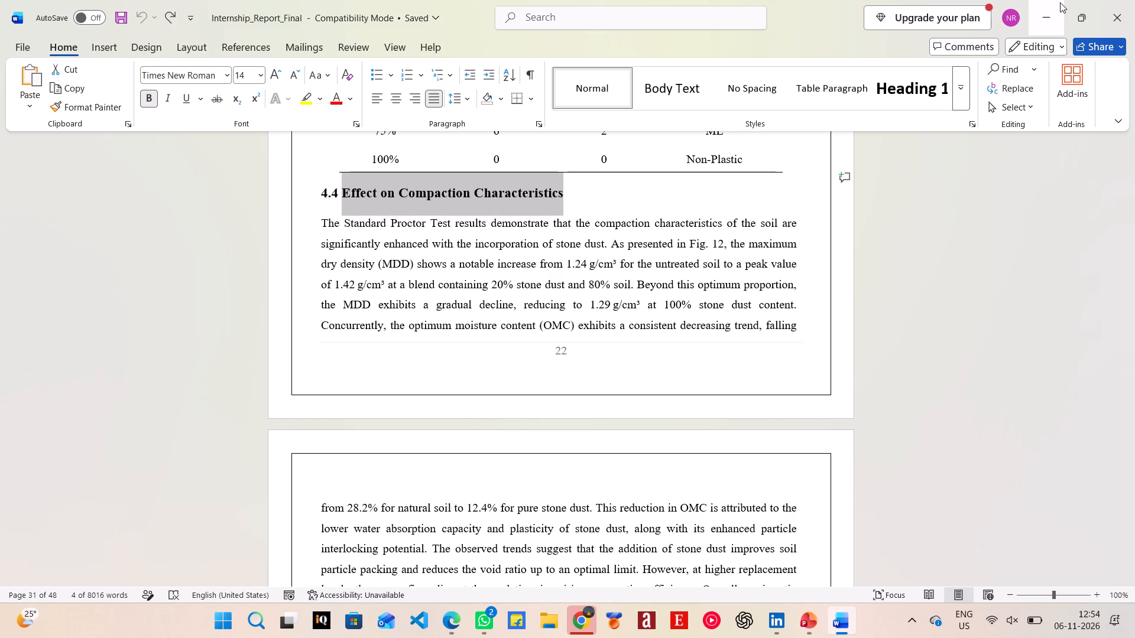
click(1061, 4)
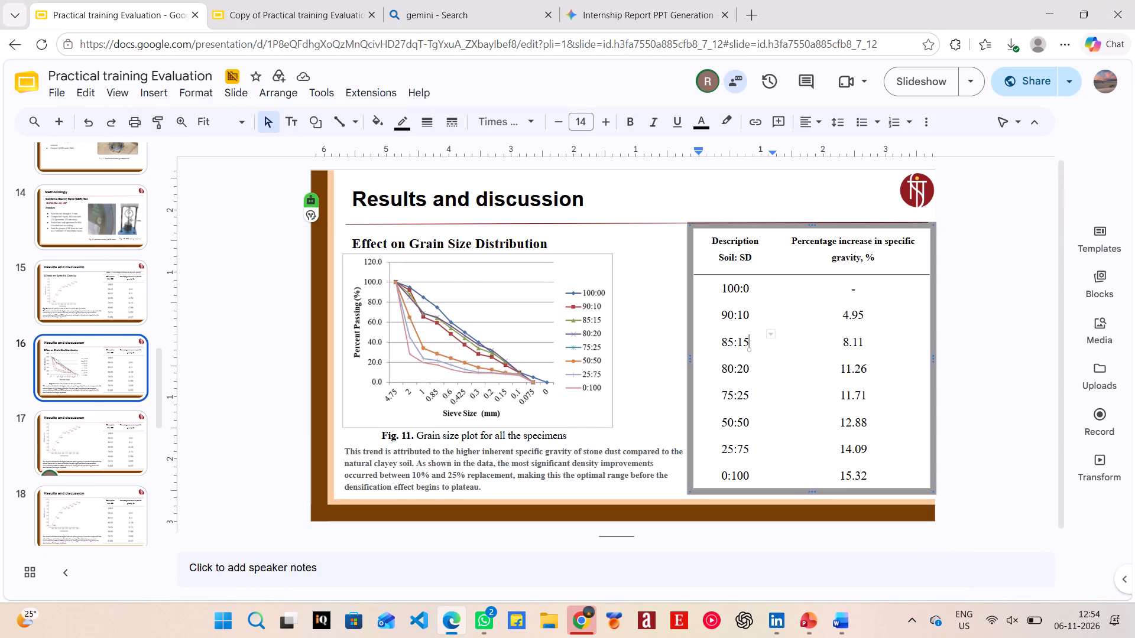
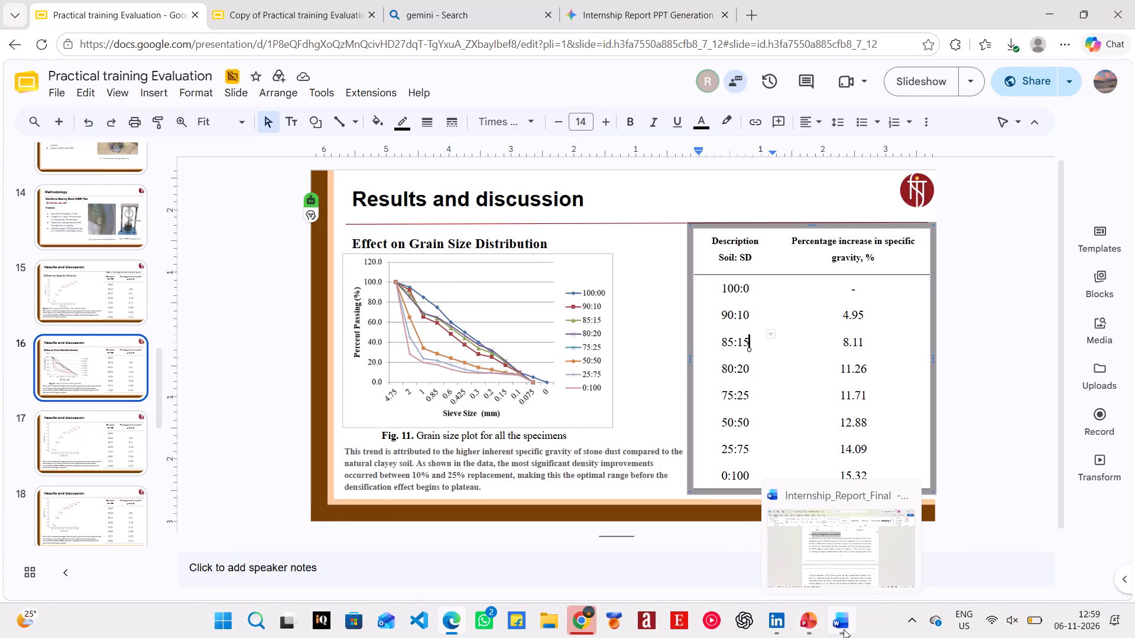
Check the Specific Gravity and Grain Size slide in the PowerPoint evaluation deck, and return to the Google Slides presentation.
click(805, 628)
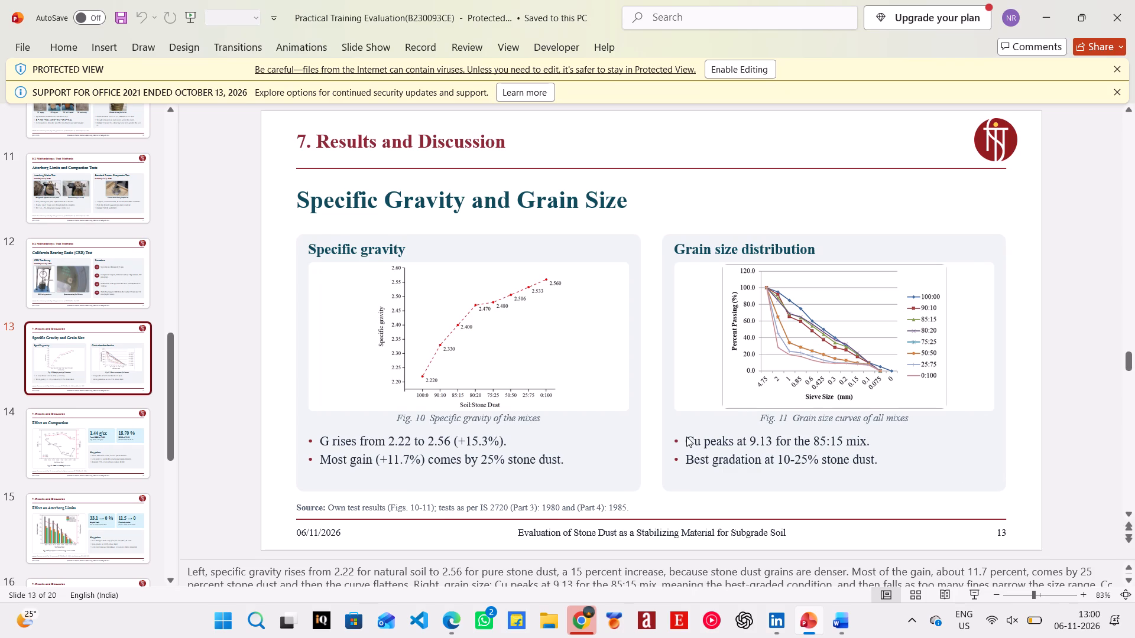
click(1050, 13)
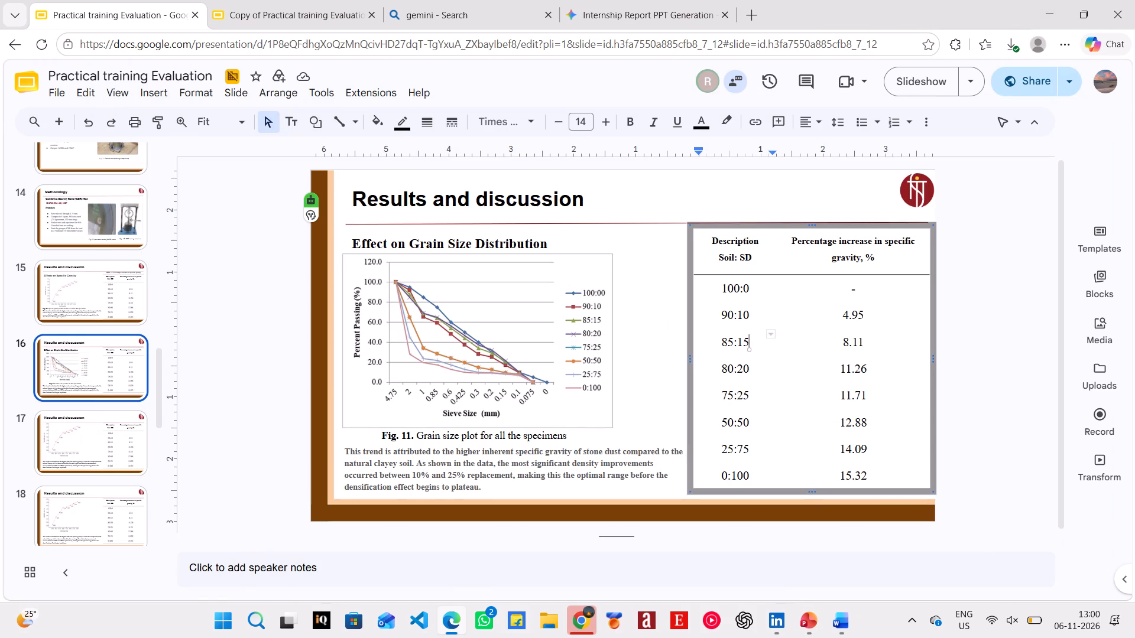
Delete the percentage increase in specific gravity table from the Effect on Grain Size Distribution slide.
click(822, 387)
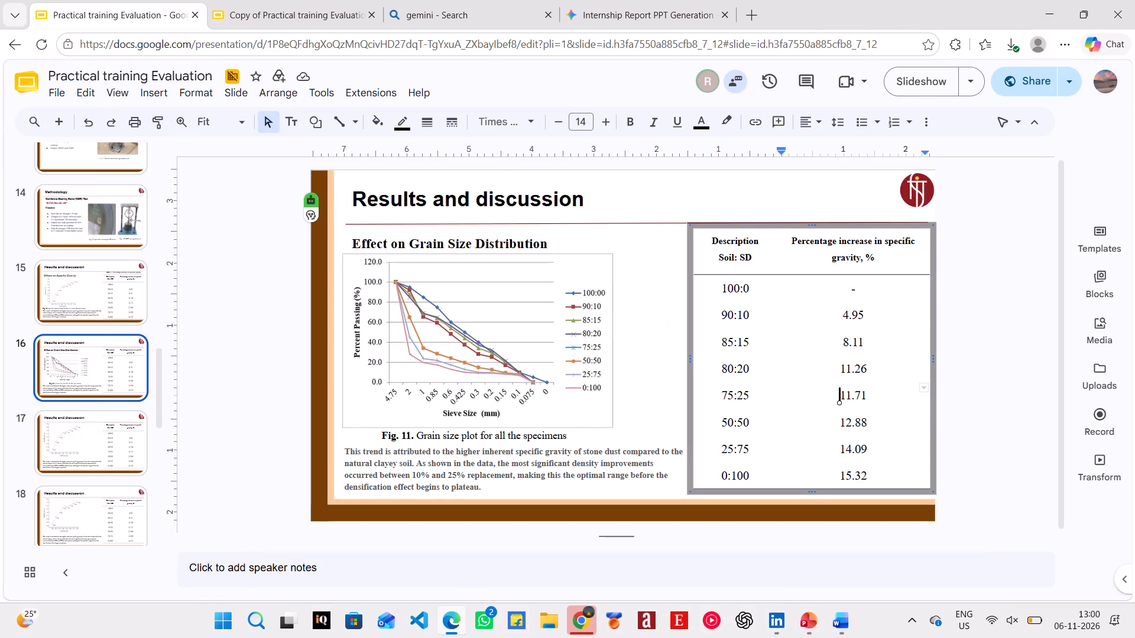
drag(875, 477, 721, 275)
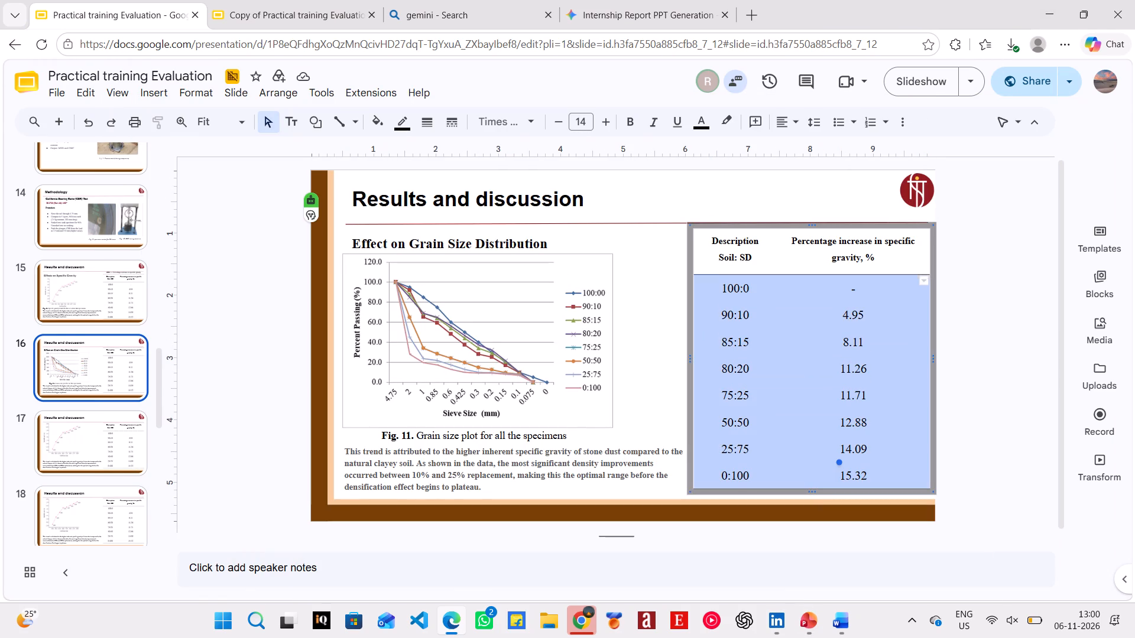
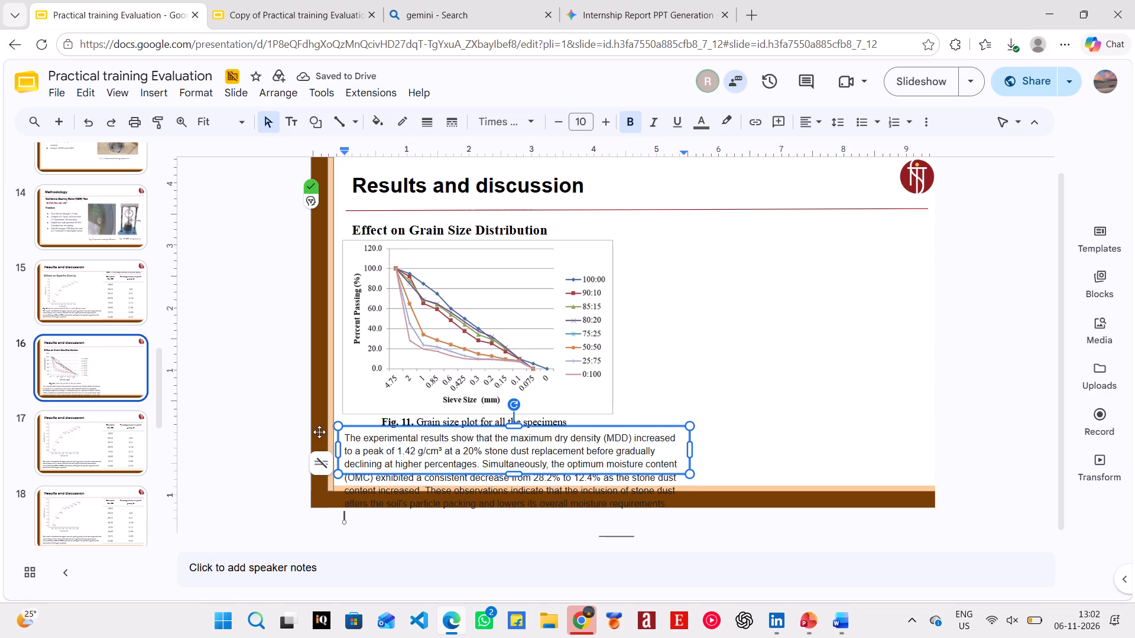
Move the conclusion text box to the empty area beside the grain size chart, narrow it to fit the slide and make it taller.
drag(348, 425, 637, 243)
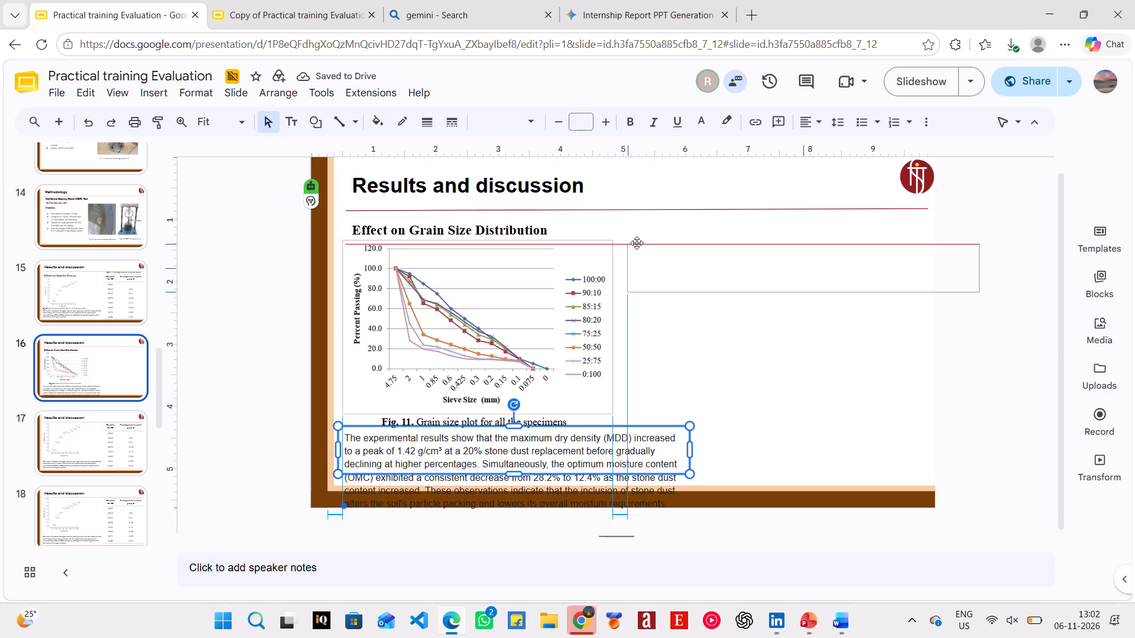
drag(637, 243, 637, 242)
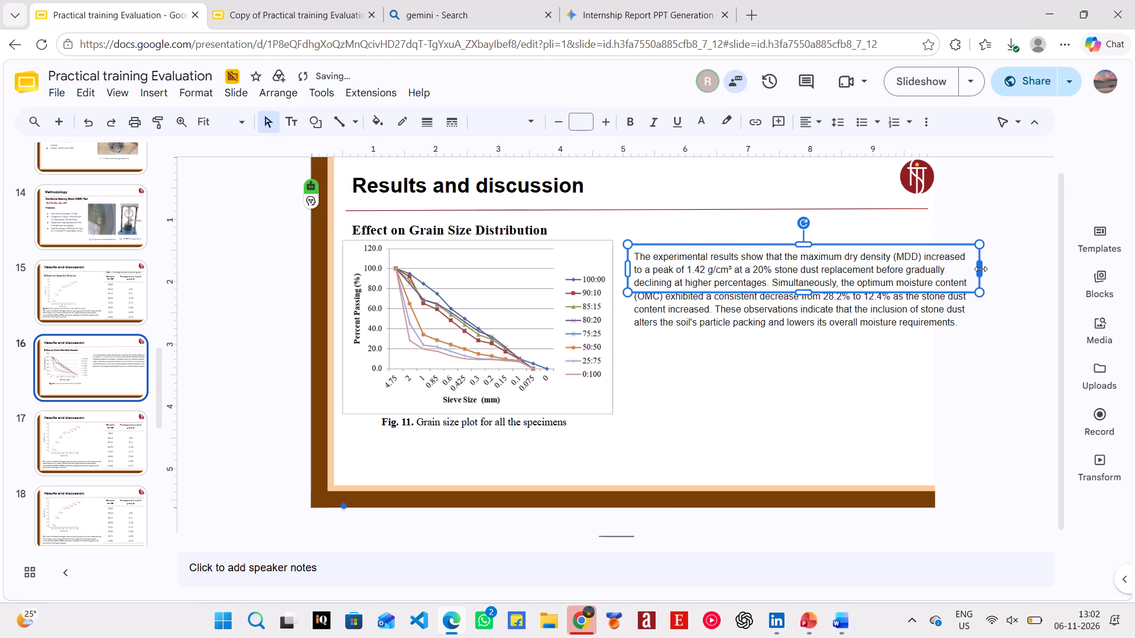
drag(981, 269, 920, 323)
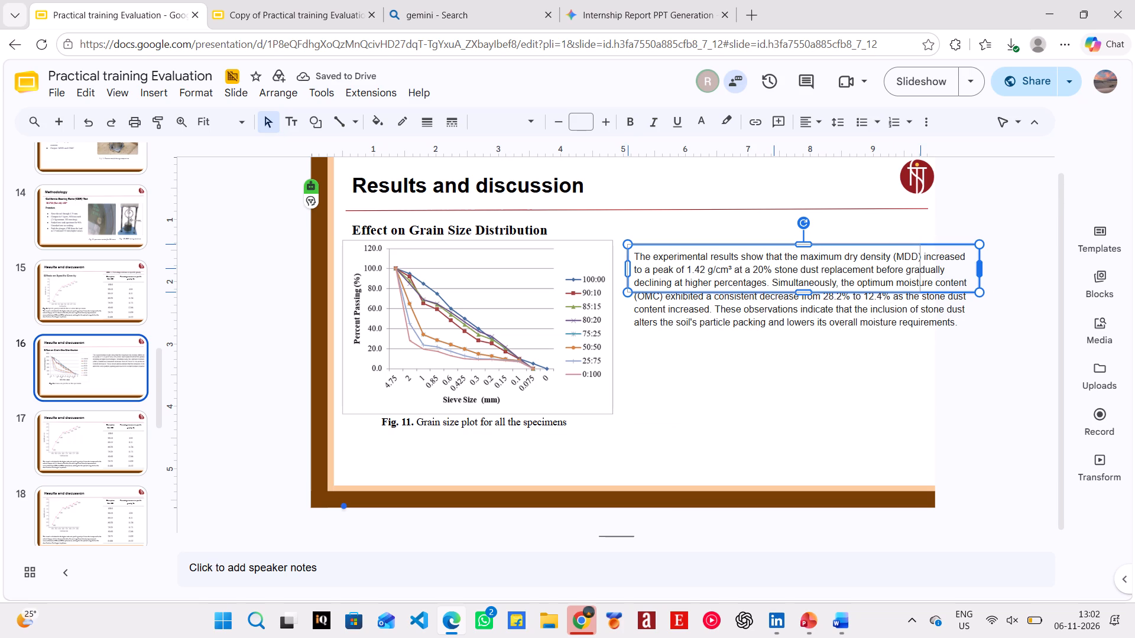
drag(776, 293, 778, 389)
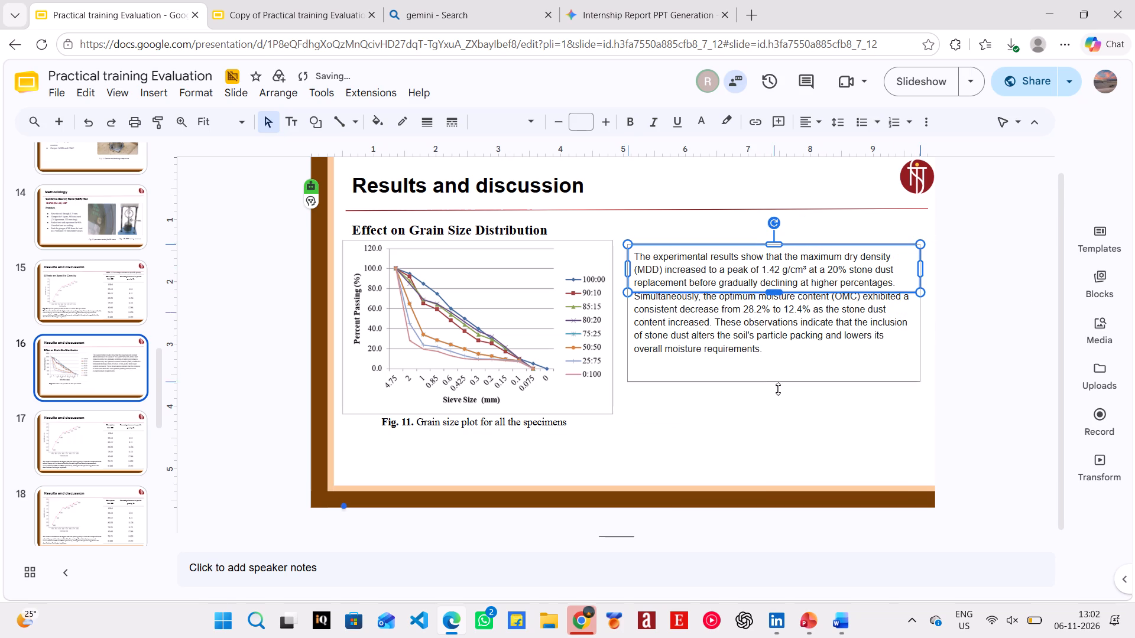
drag(778, 389, 794, 466)
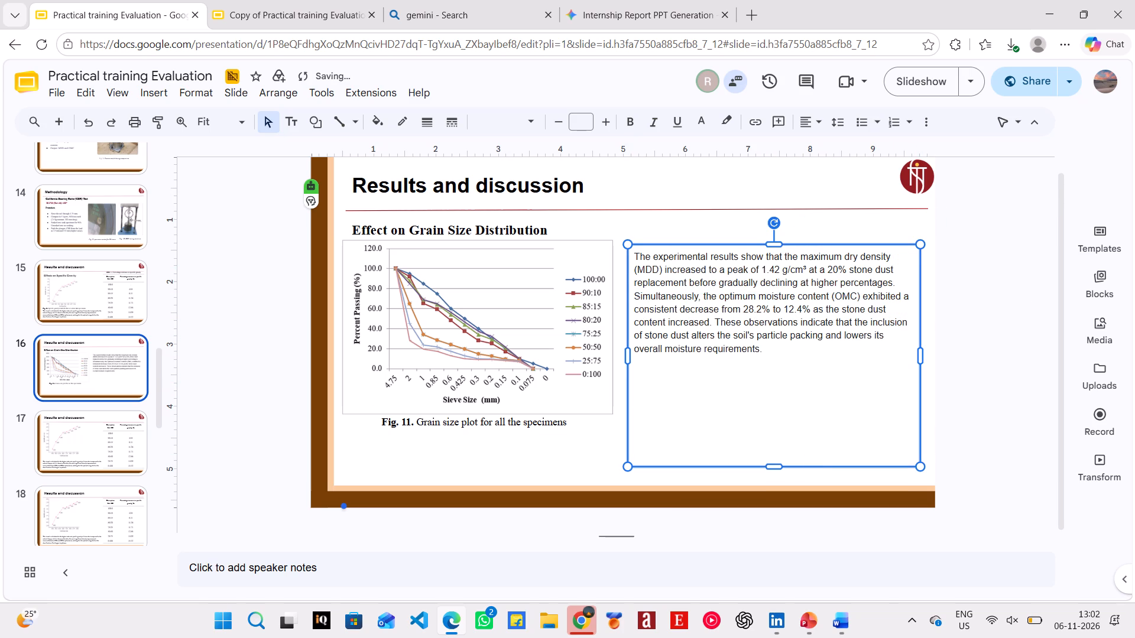
Format the whole conclusion paragraph beside the grain size chart in Times New Roman, size 15.
drag(767, 354, 598, 239)
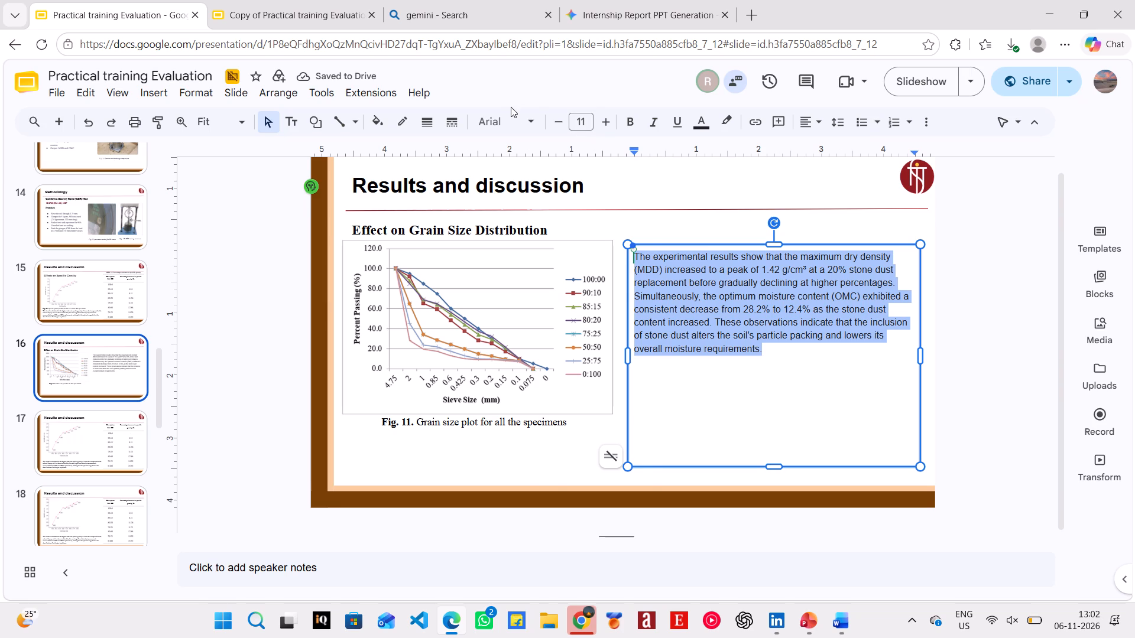
click(526, 121)
click(533, 263)
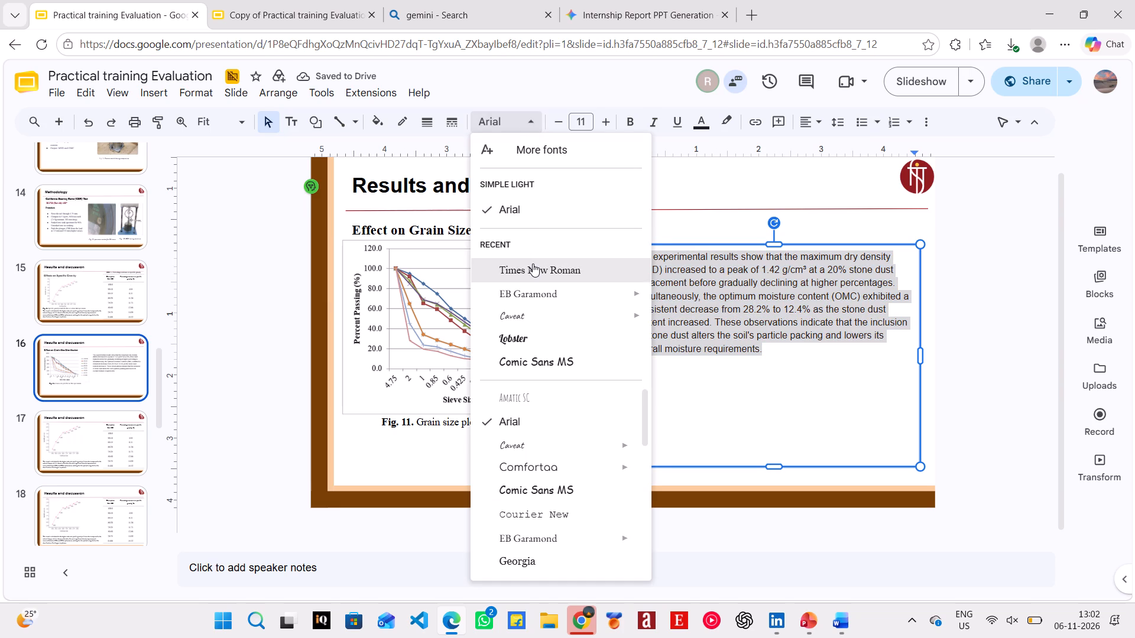
click(609, 123)
double_click(609, 123)
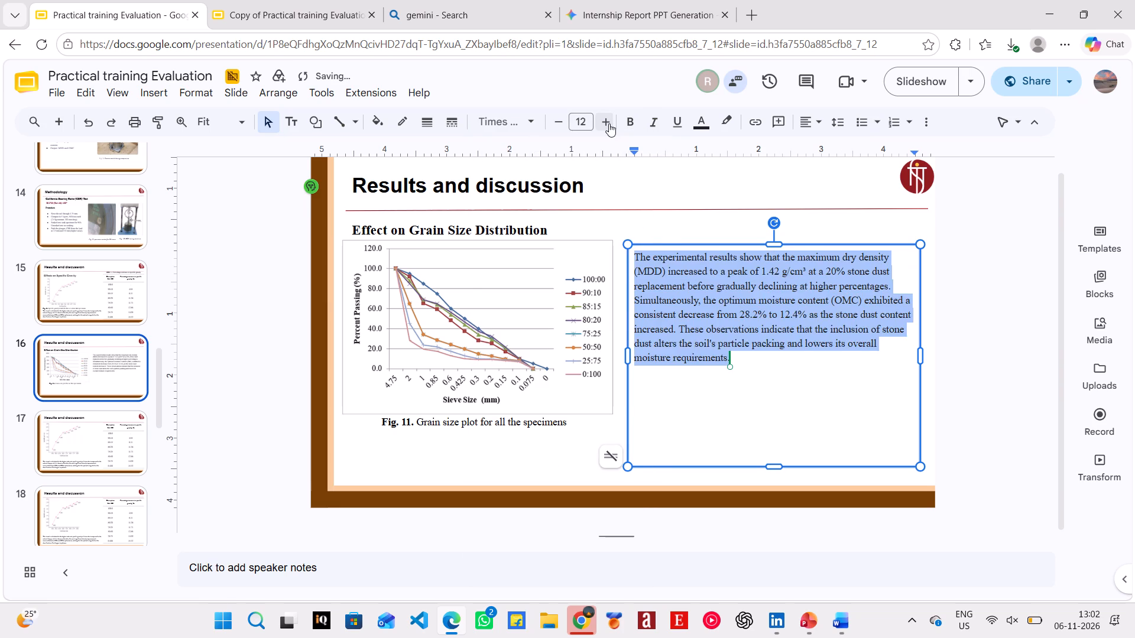
click(609, 123)
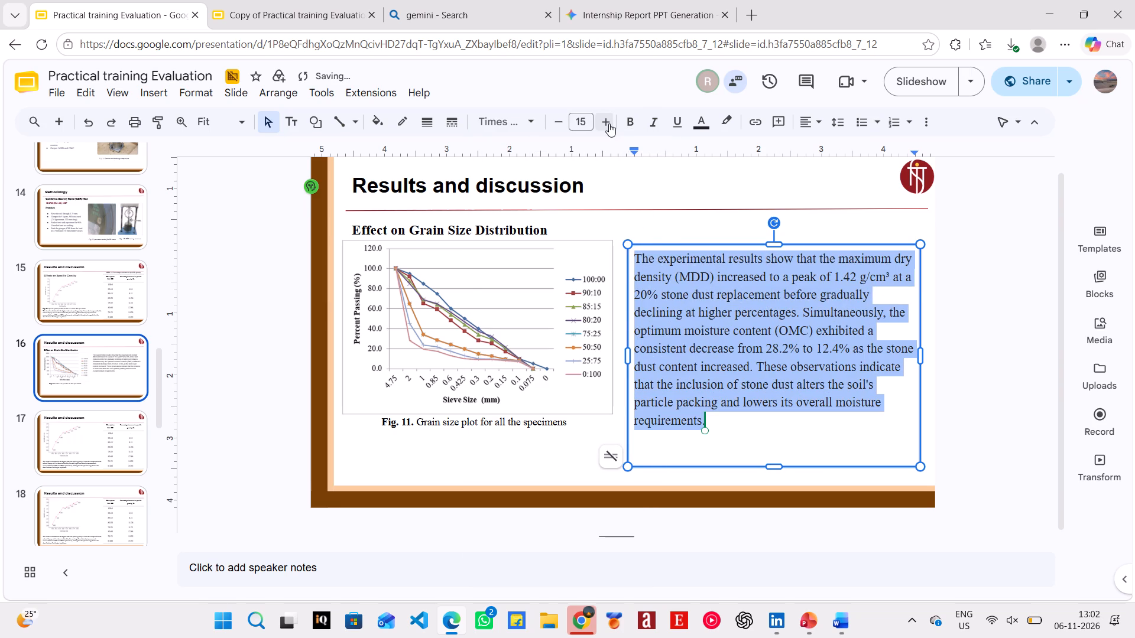
click(554, 125)
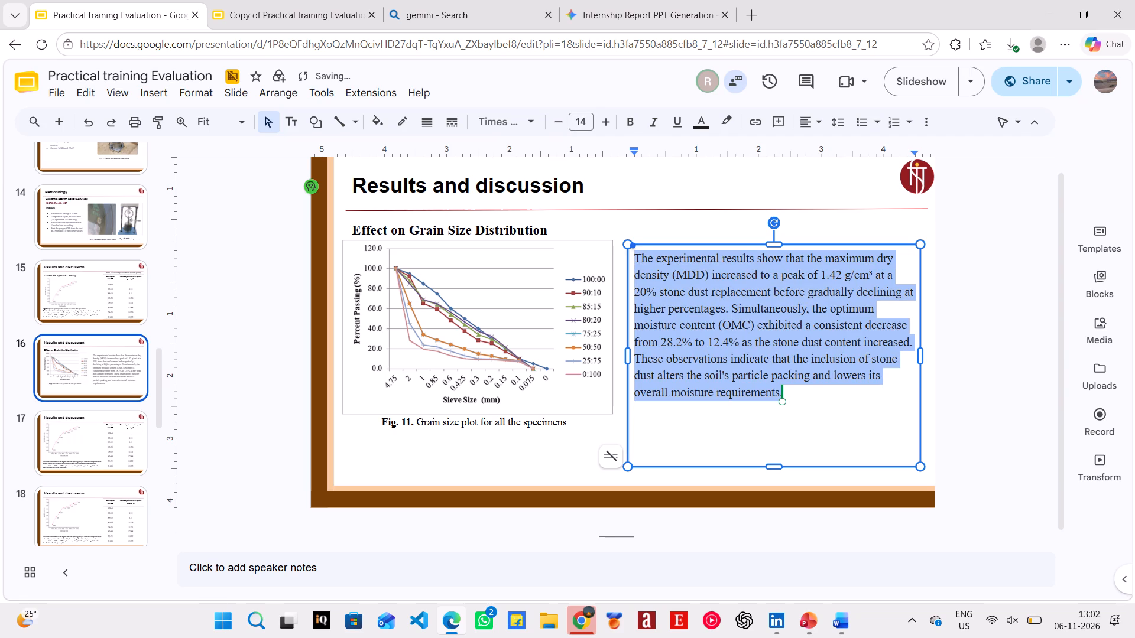
click(604, 120)
click(1045, 362)
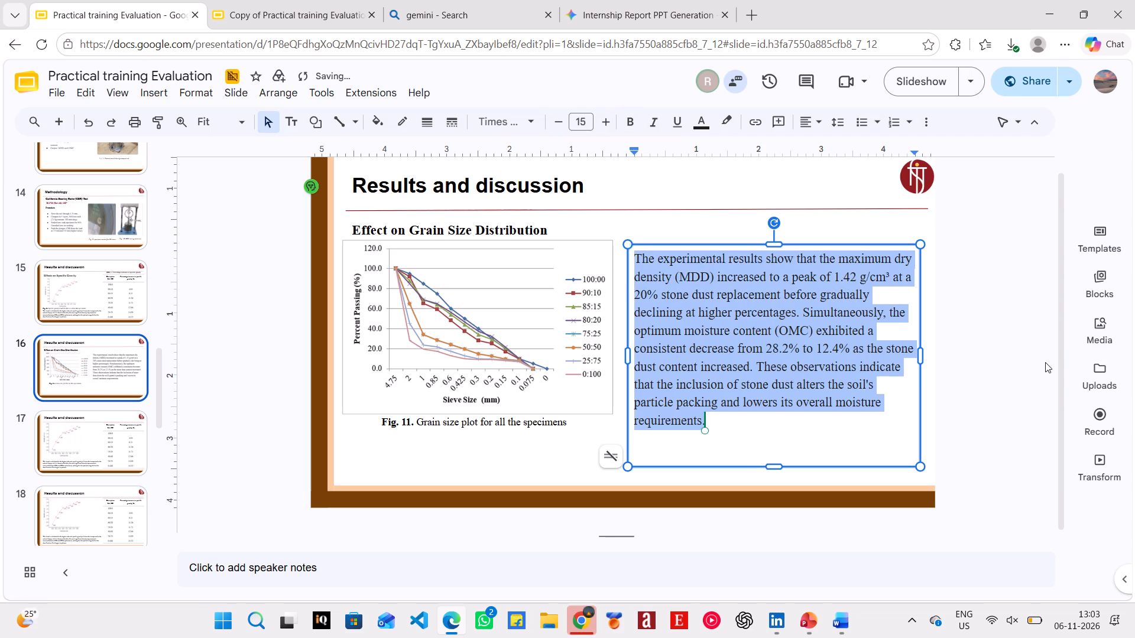
Copy the heading "Effect on Atterberg's Limit", without its section number, from the Internship_Report_Final document in Word for slide 17.
click(108, 453)
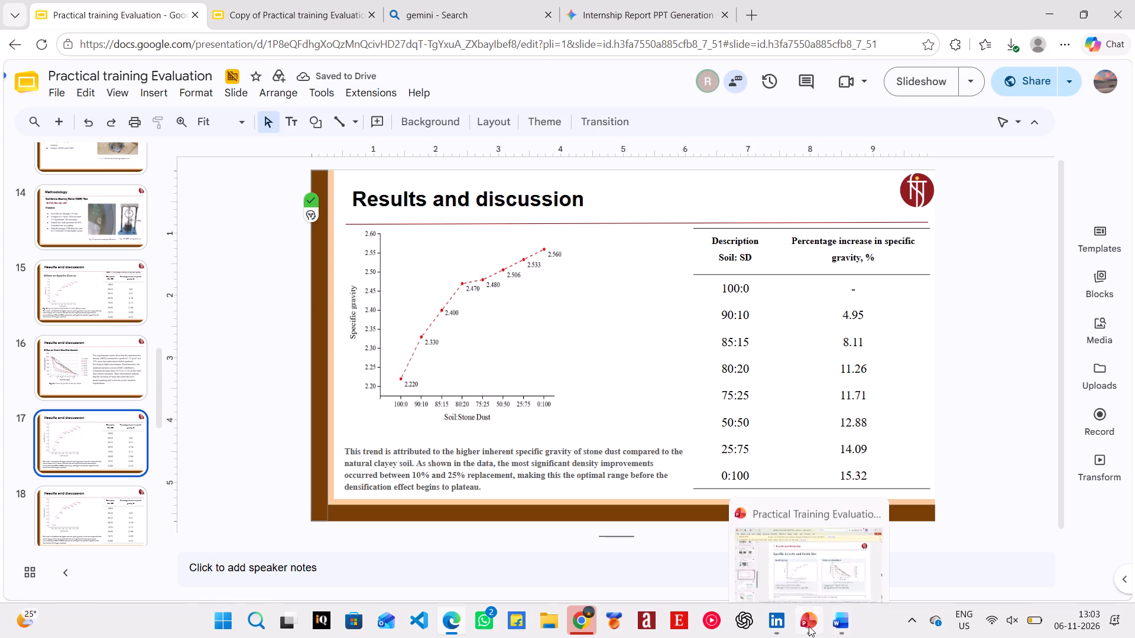
click(802, 567)
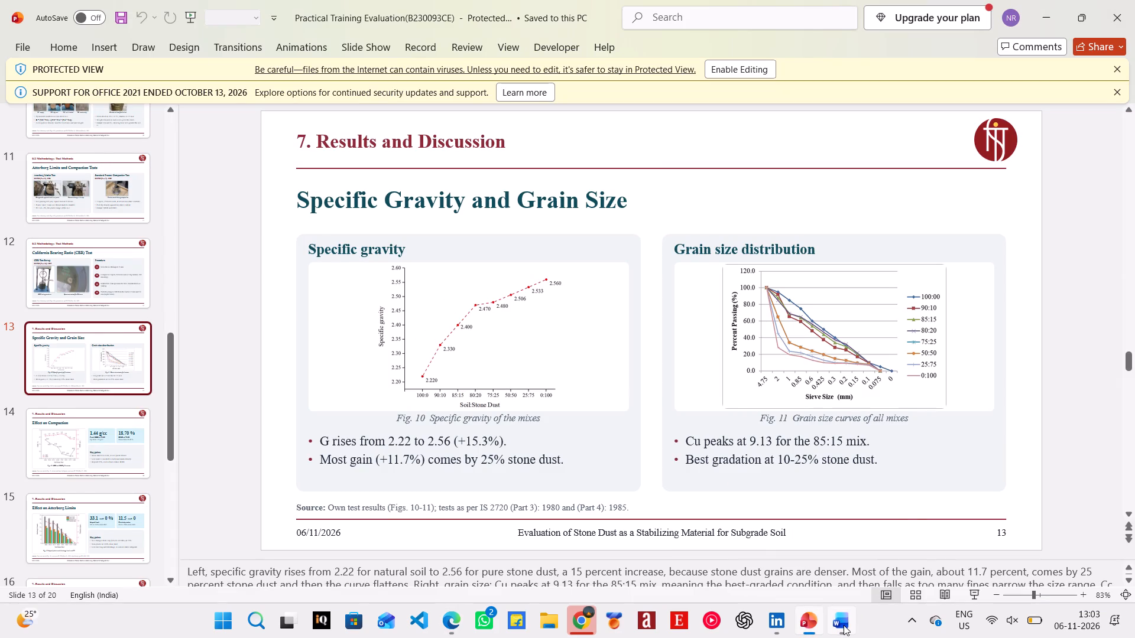
click(845, 528)
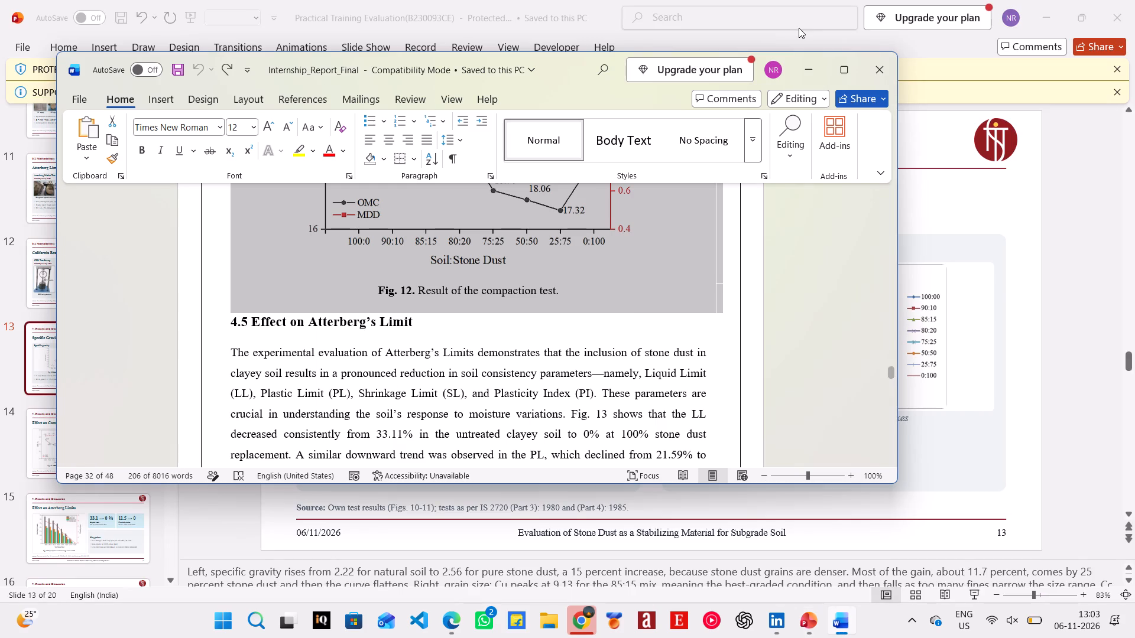
click(850, 74)
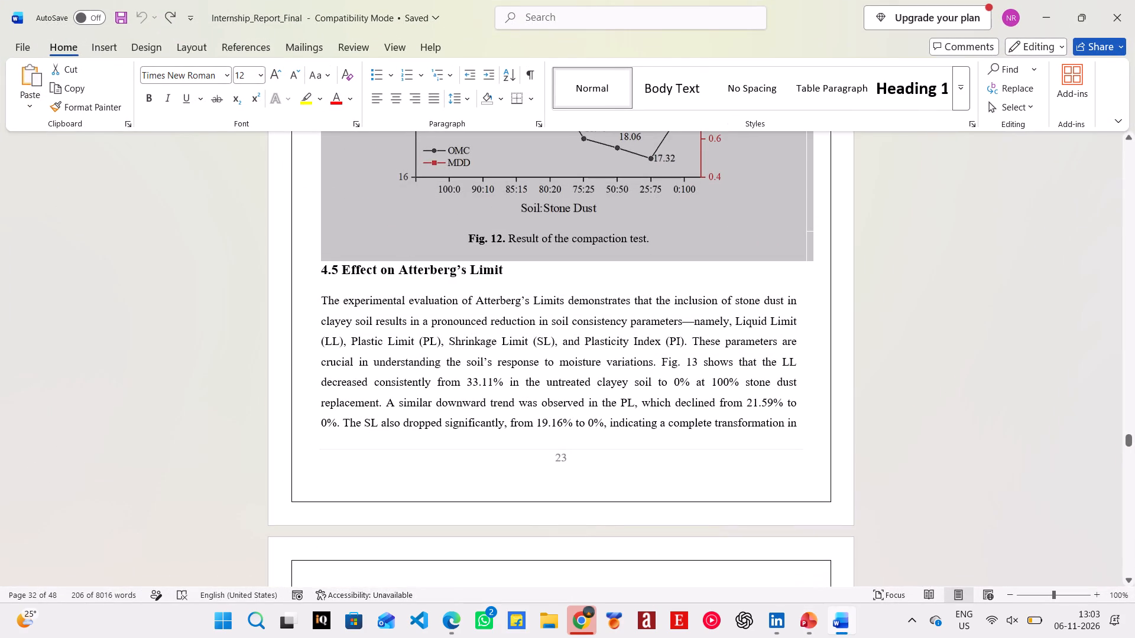
click(943, 328)
scroll(943, 328, down, 2)
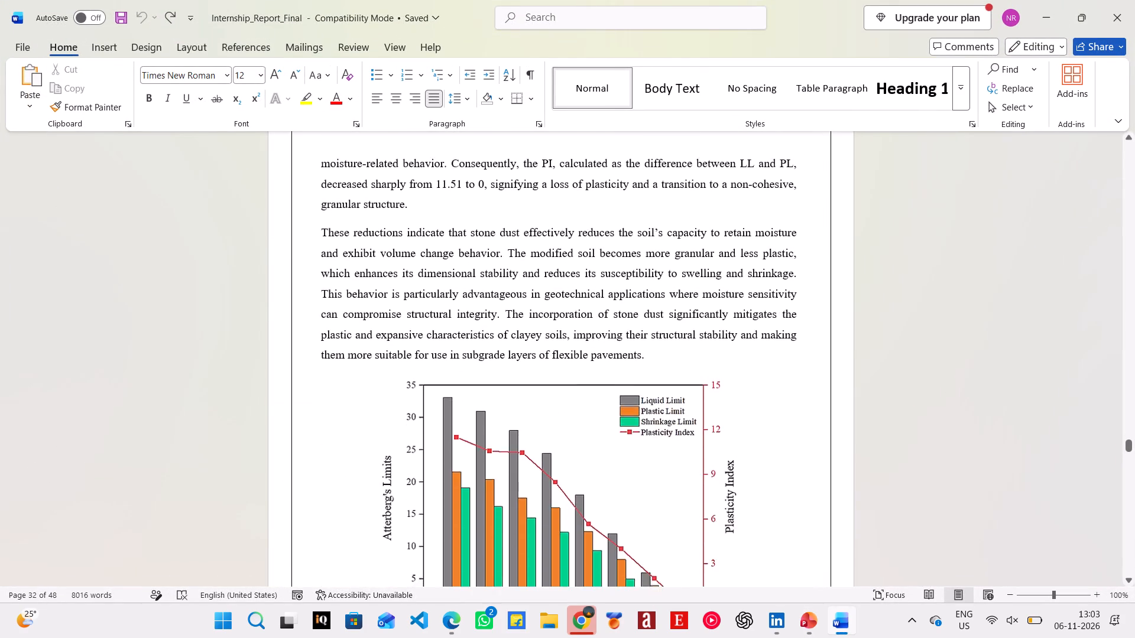
scroll(943, 328, down, 1)
scroll(943, 328, up, 2)
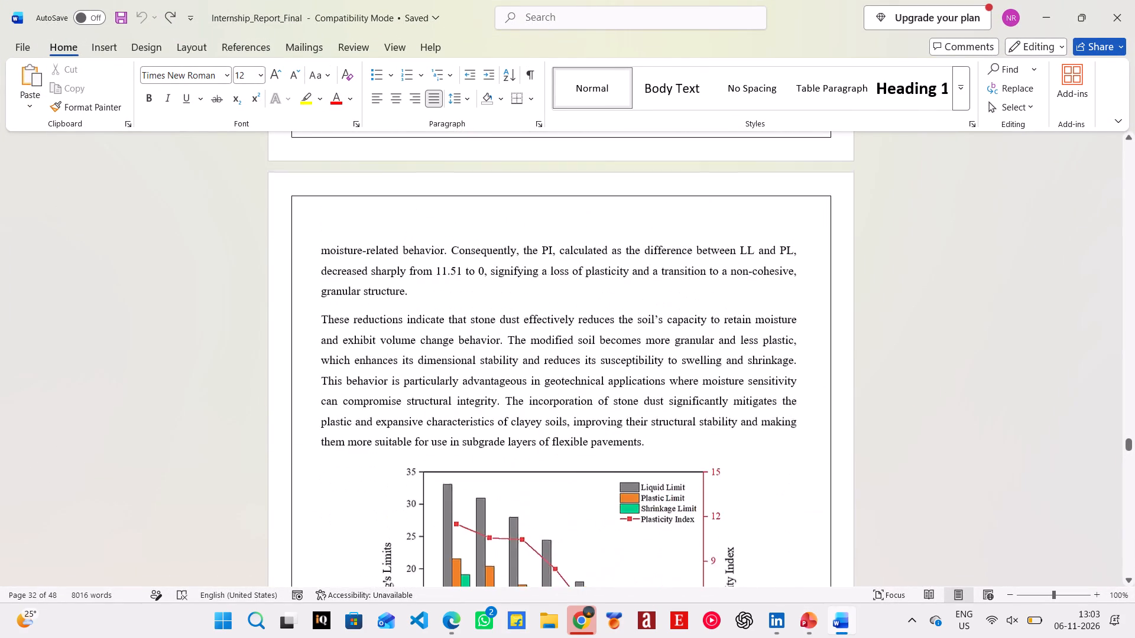
scroll(943, 328, up, 2)
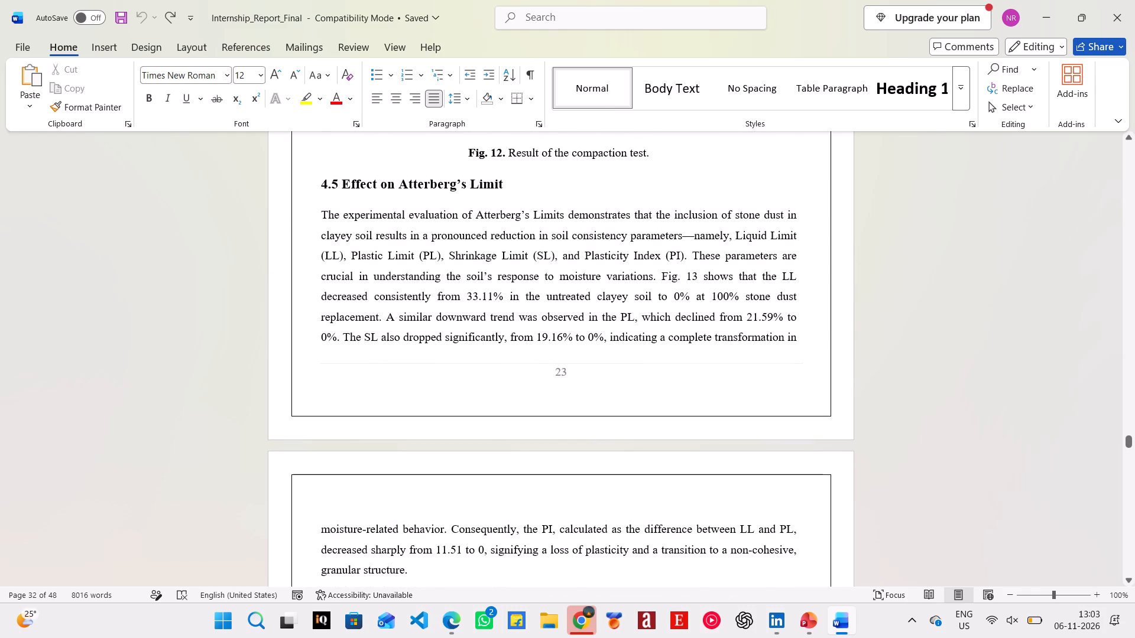
drag(510, 181, 376, 187)
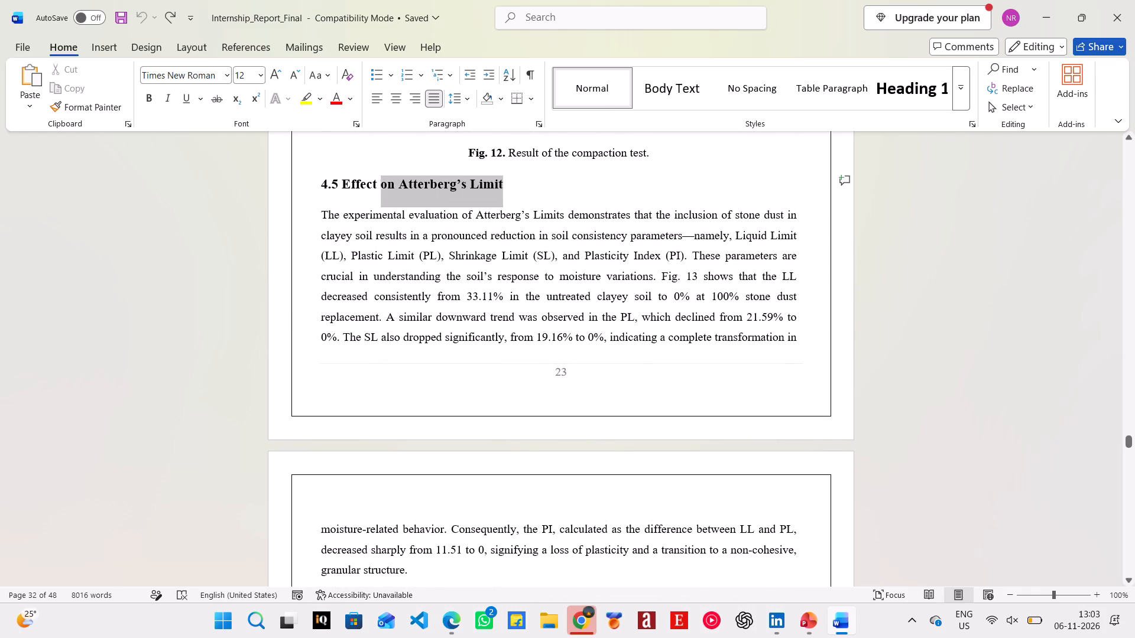
drag(376, 187, 355, 184)
key(ctrl+c)
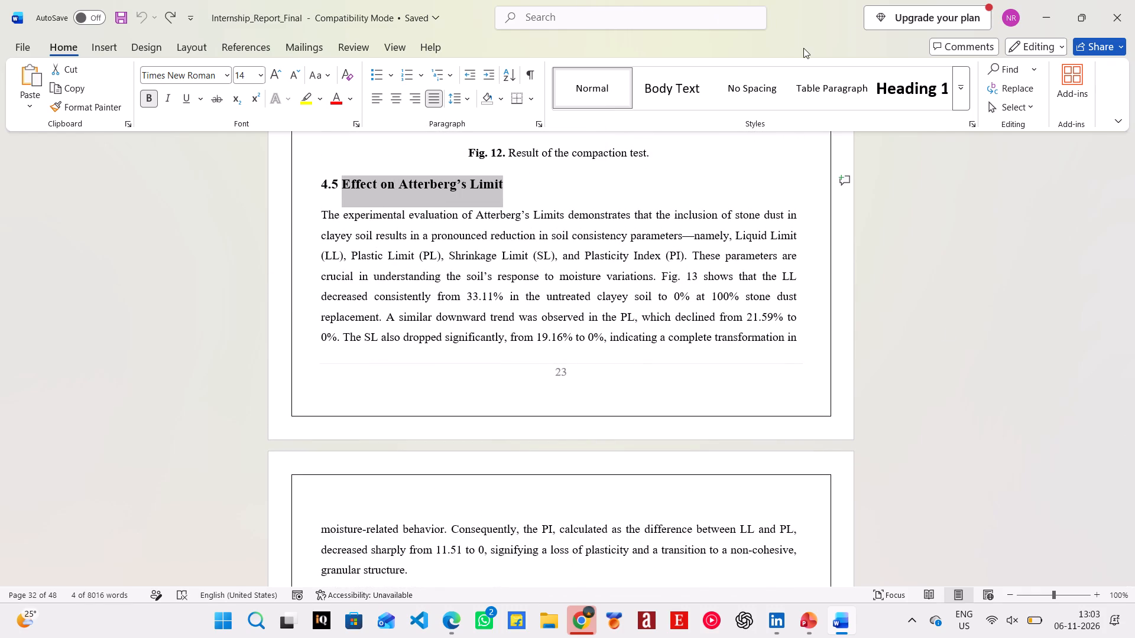
Return to the Google Slides presentation in Edge and delete the specific gravity chart from slide 17.
click(1050, 9)
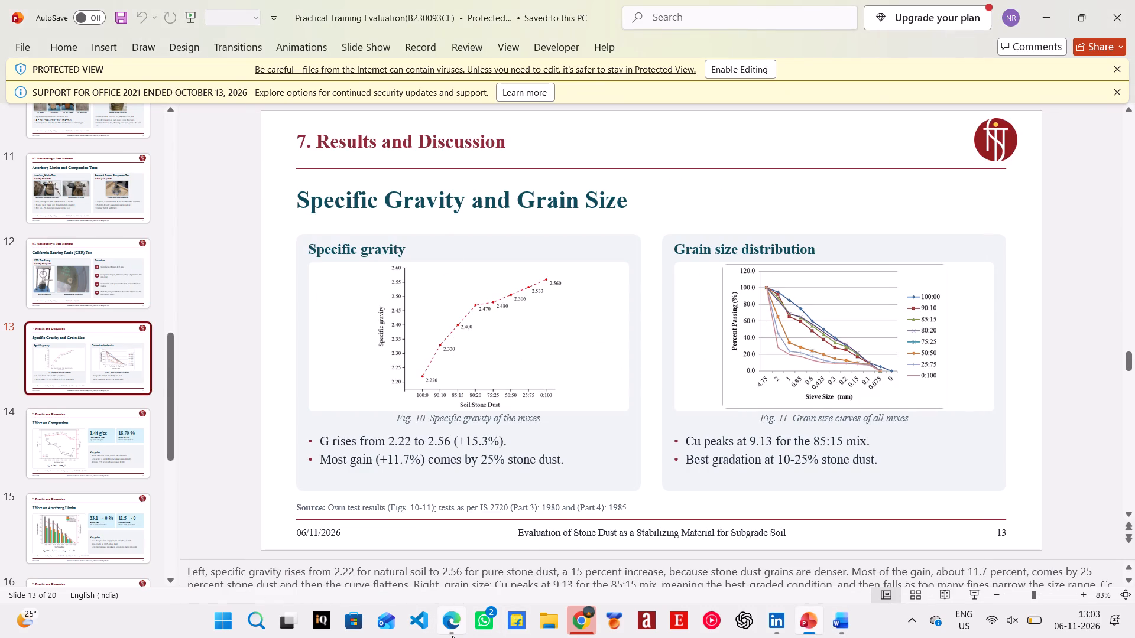
click(417, 558)
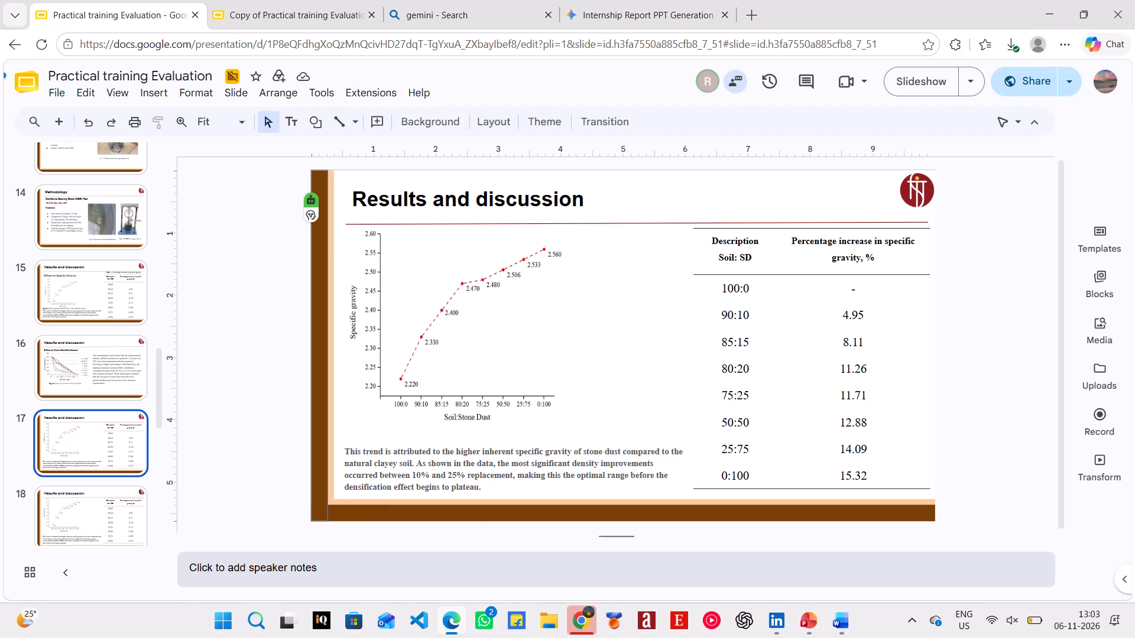
click(457, 325)
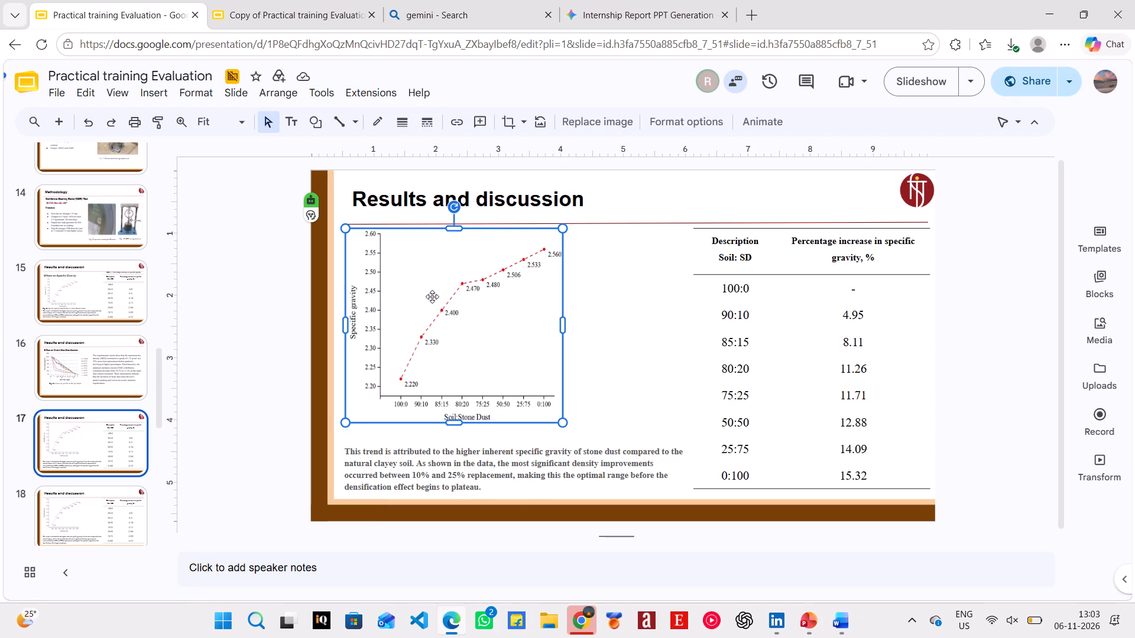
key(Delete)
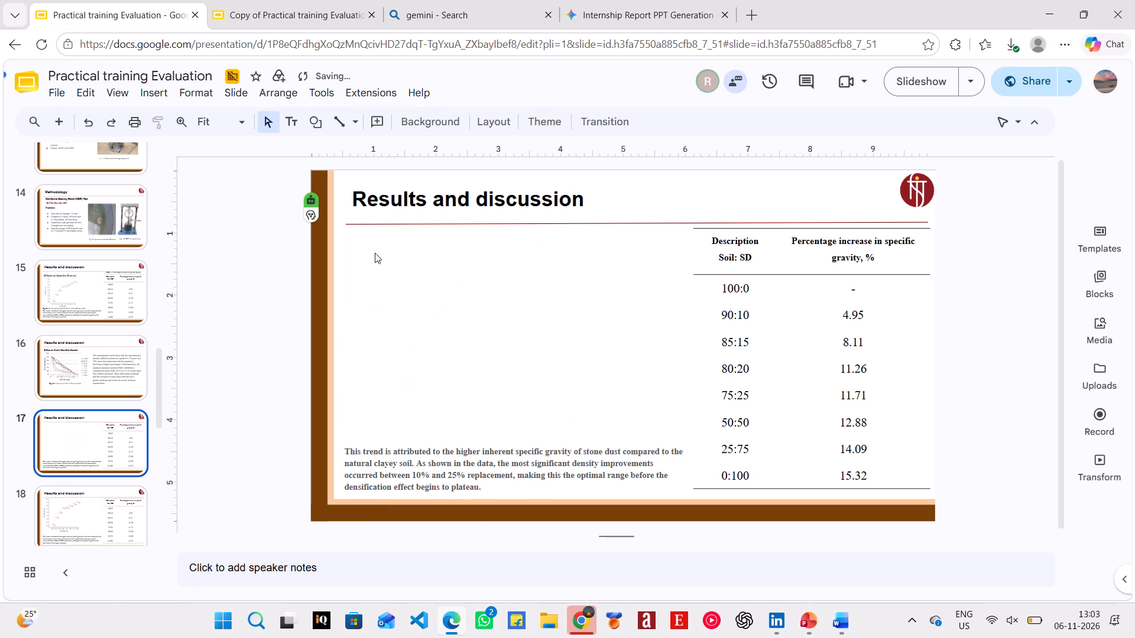
Paste the heading "Effect on Atterberg's Limit" on slide 17 and place it just below the "Results and discussion" title line.
key(ctrl+v)
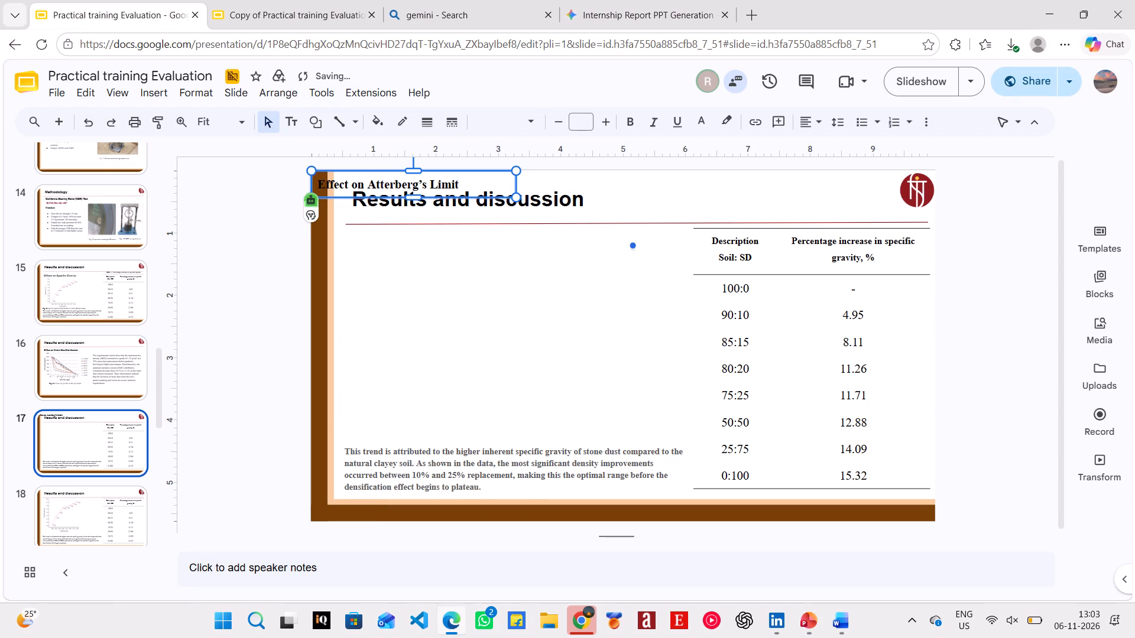
drag(364, 168, 412, 240)
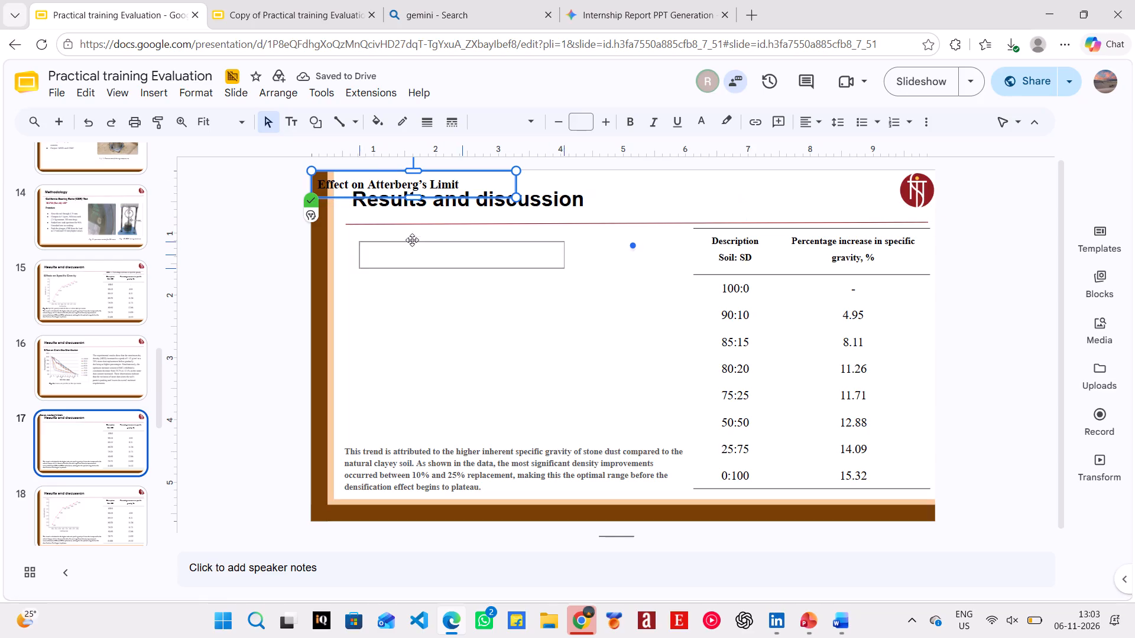
drag(412, 240, 395, 228)
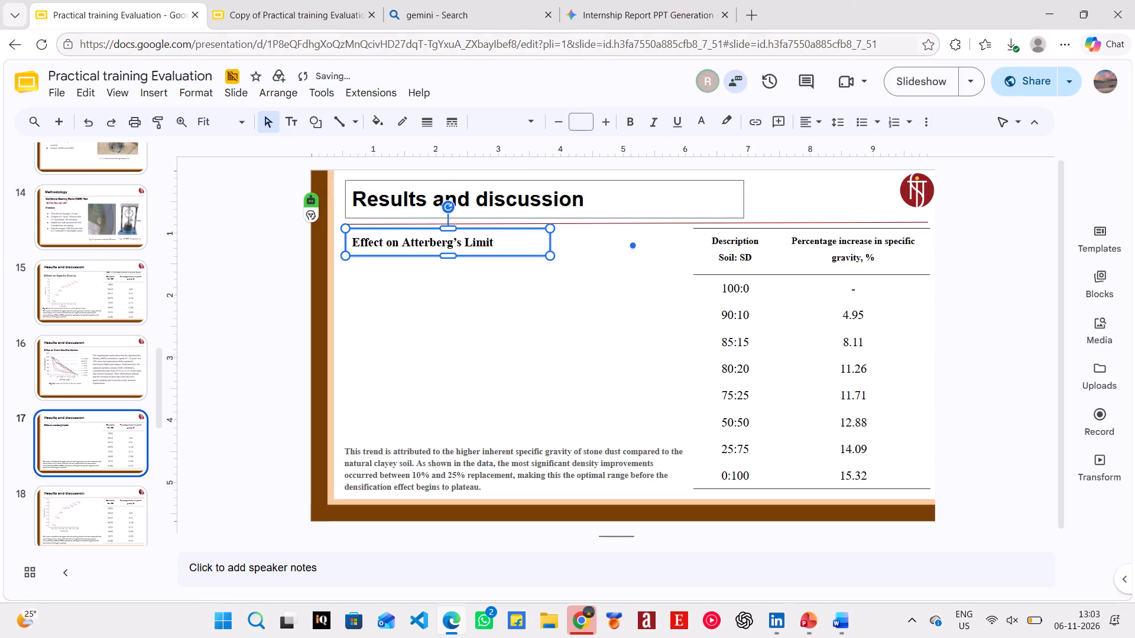
Search the web for "cat admit card 2026" in a new tab, open the official iimcat.ac.in result and reload it.
click(752, 17)
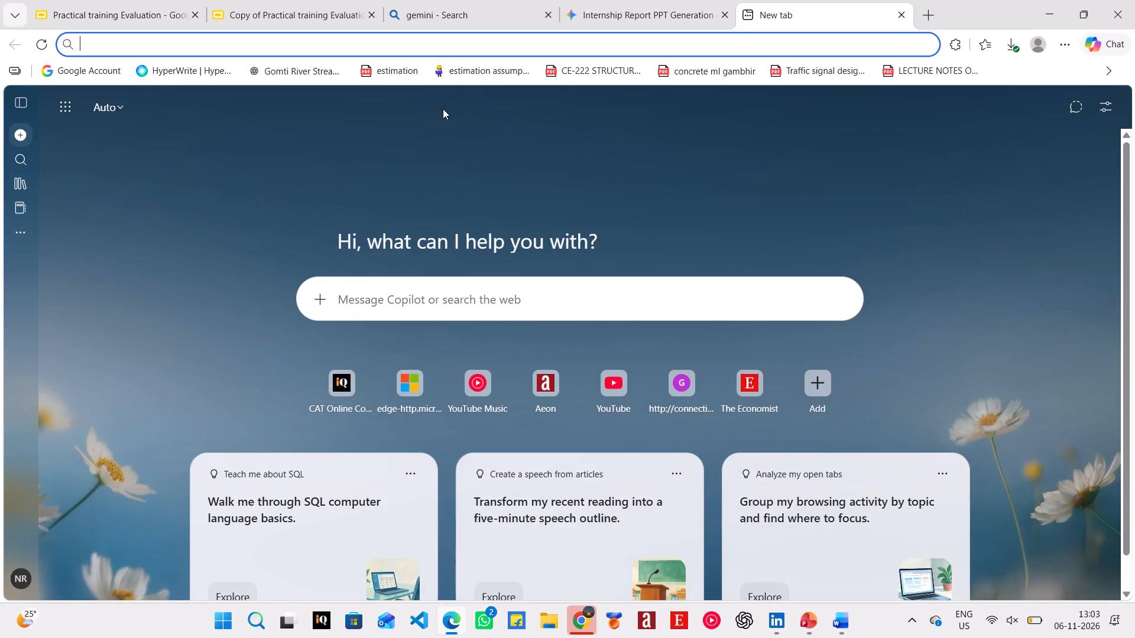
text(cat a)
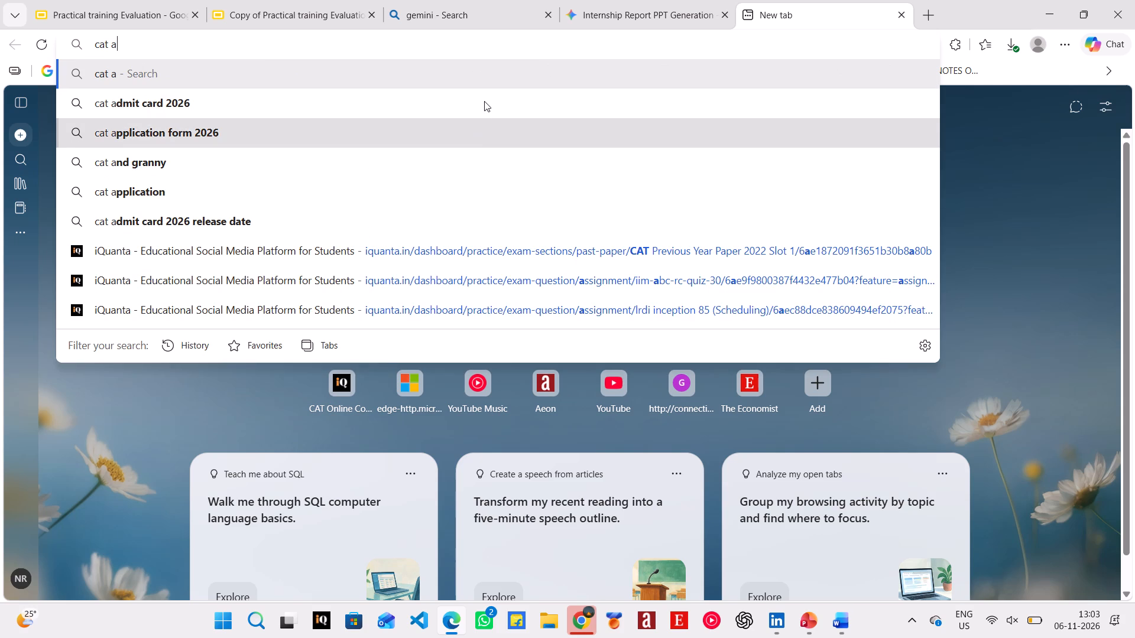
click(484, 101)
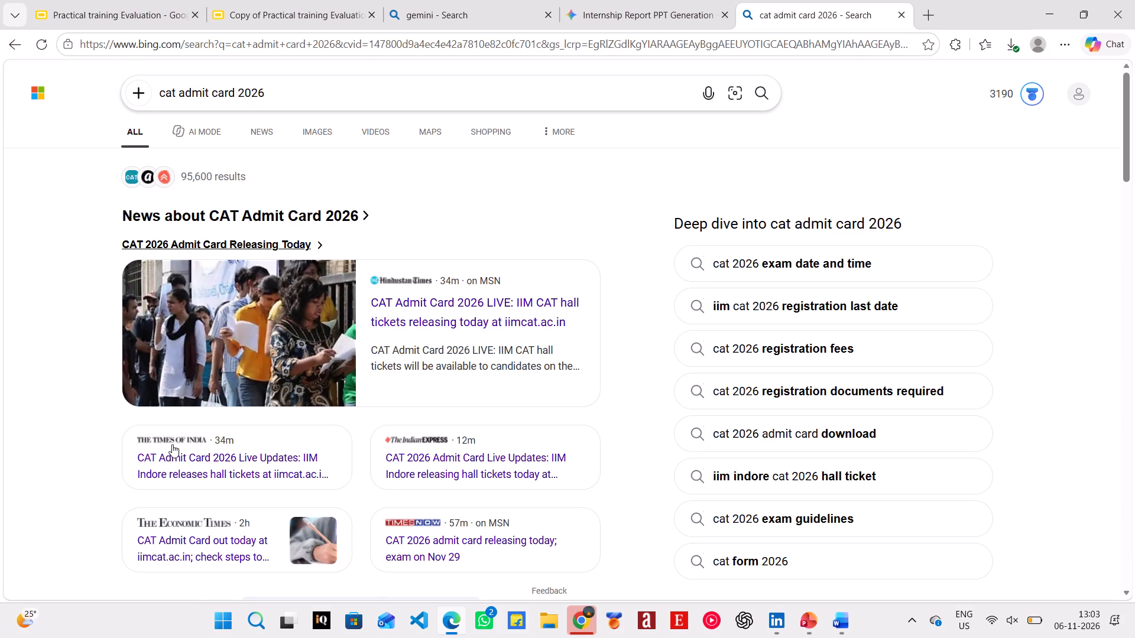
scroll(295, 460, down, 4)
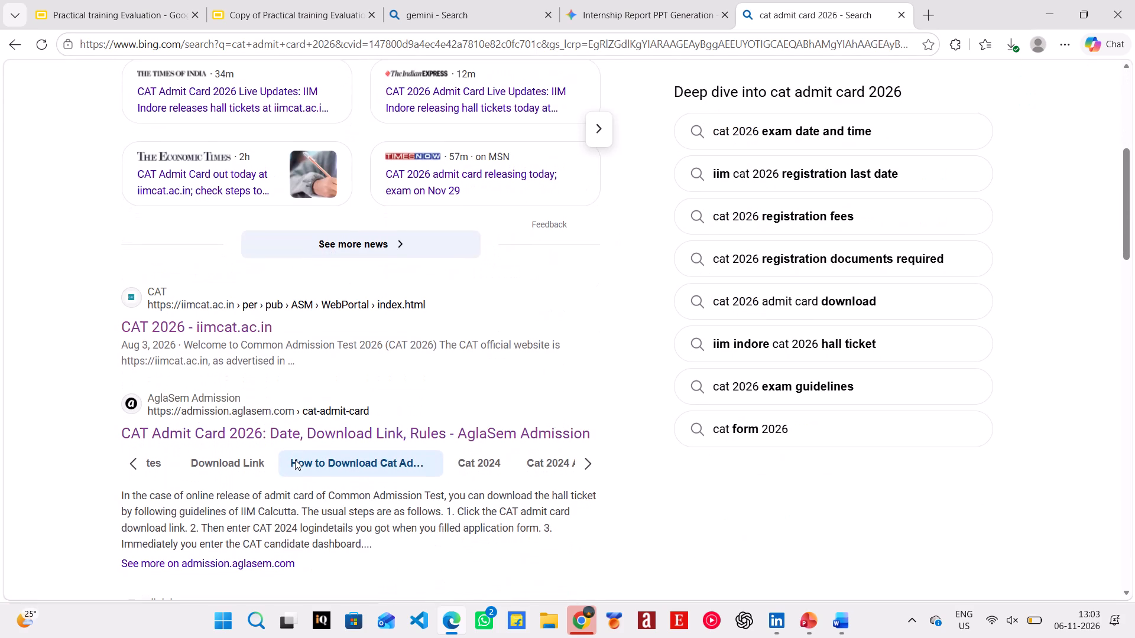
click(241, 322)
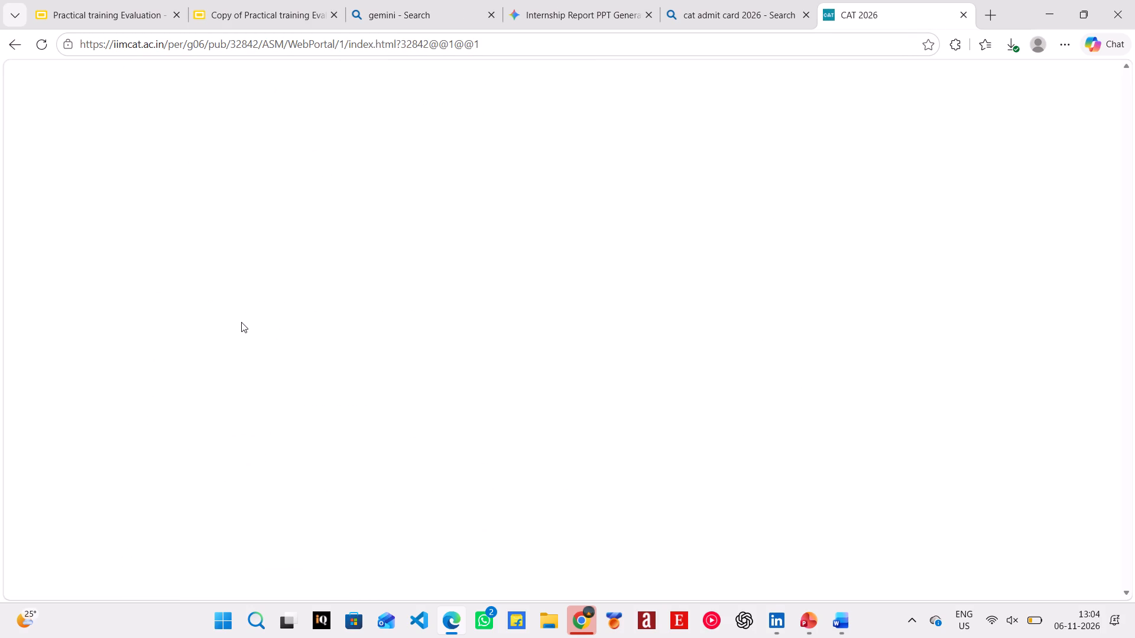
click(45, 38)
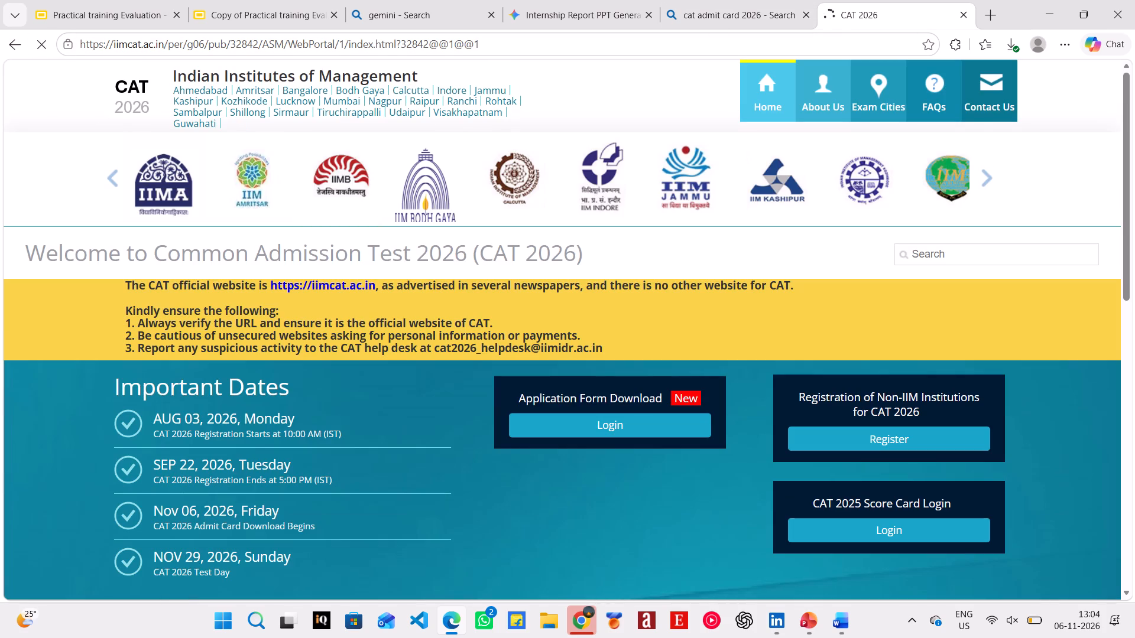
Look through the CAT 2026 home page for an admit card download link or notice.
scroll(605, 515, down, 1)
scroll(605, 515, up, 10)
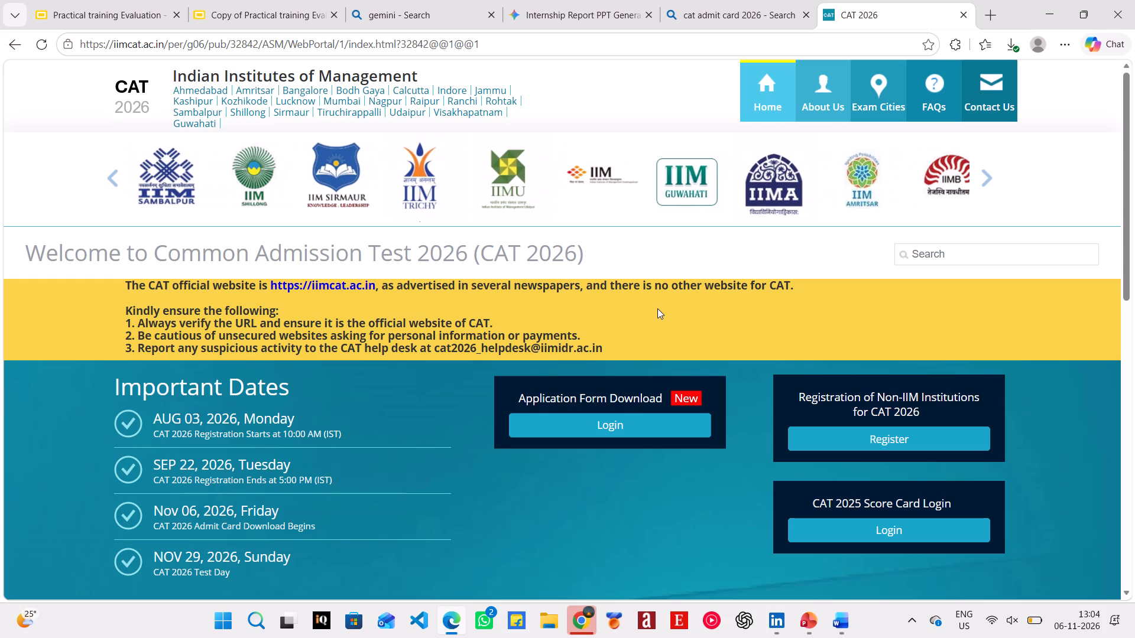
scroll(657, 308, down, 2)
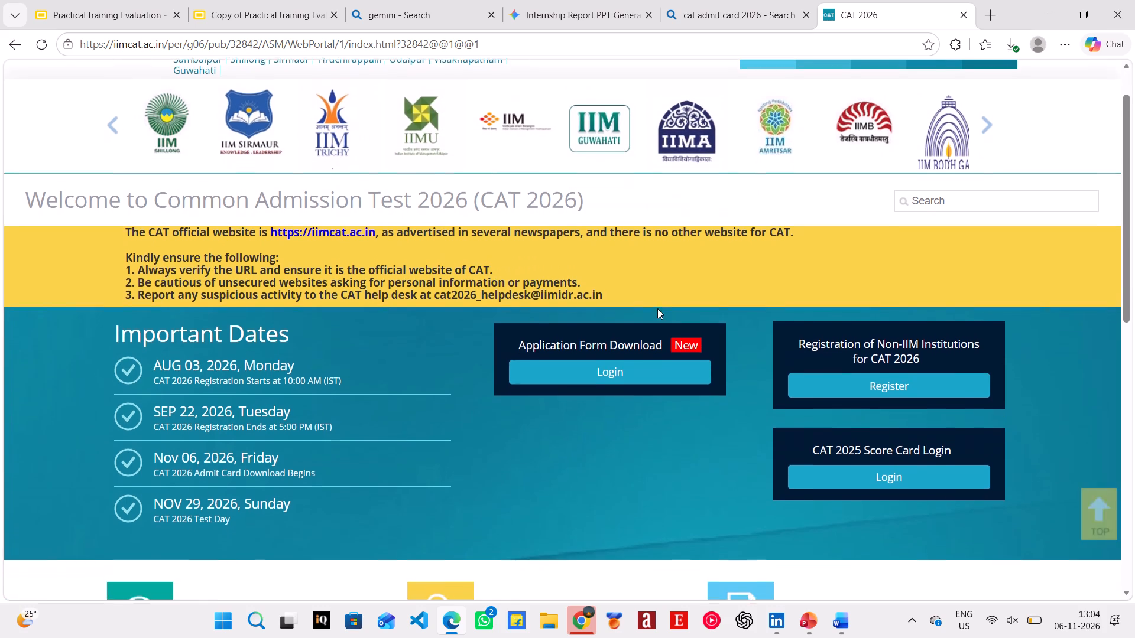
scroll(657, 308, down, 5)
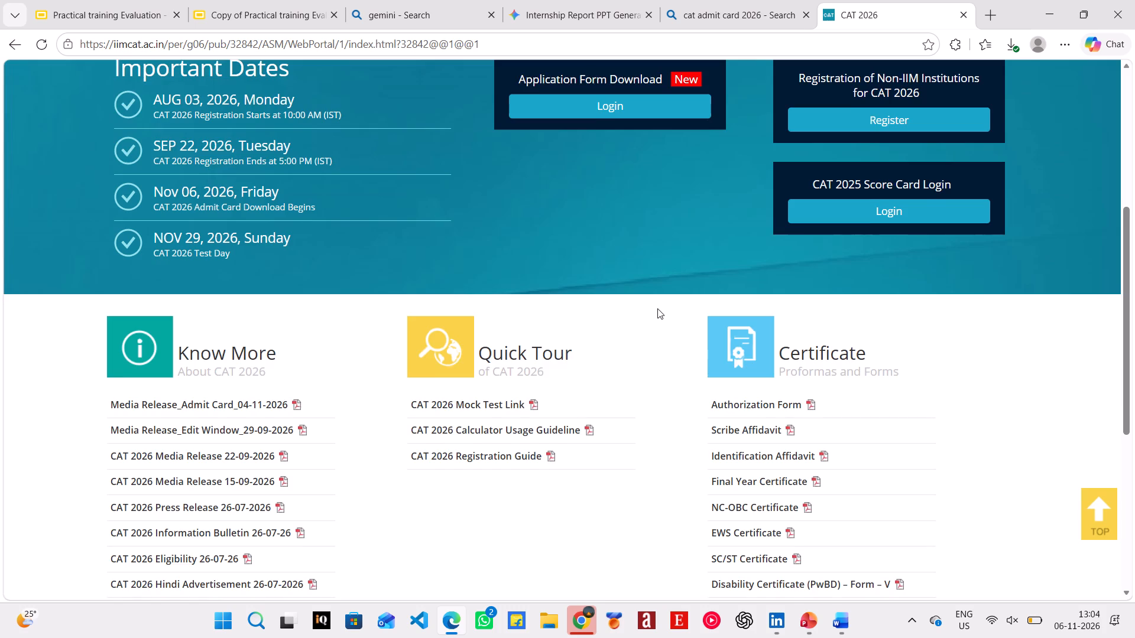
scroll(657, 308, down, 1)
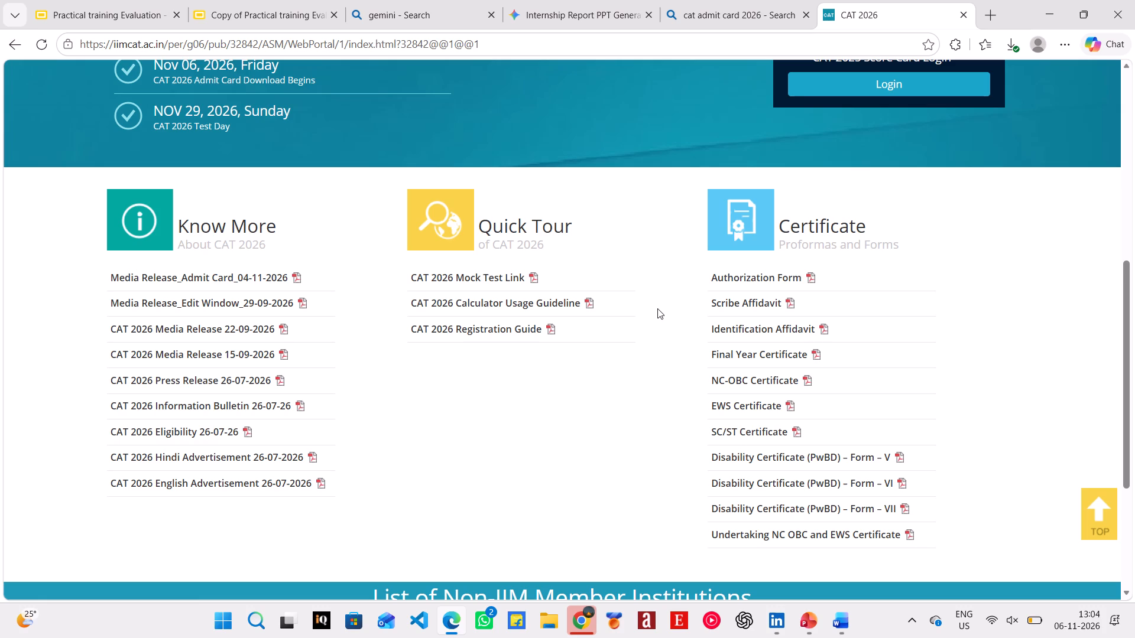
scroll(657, 308, up, 5)
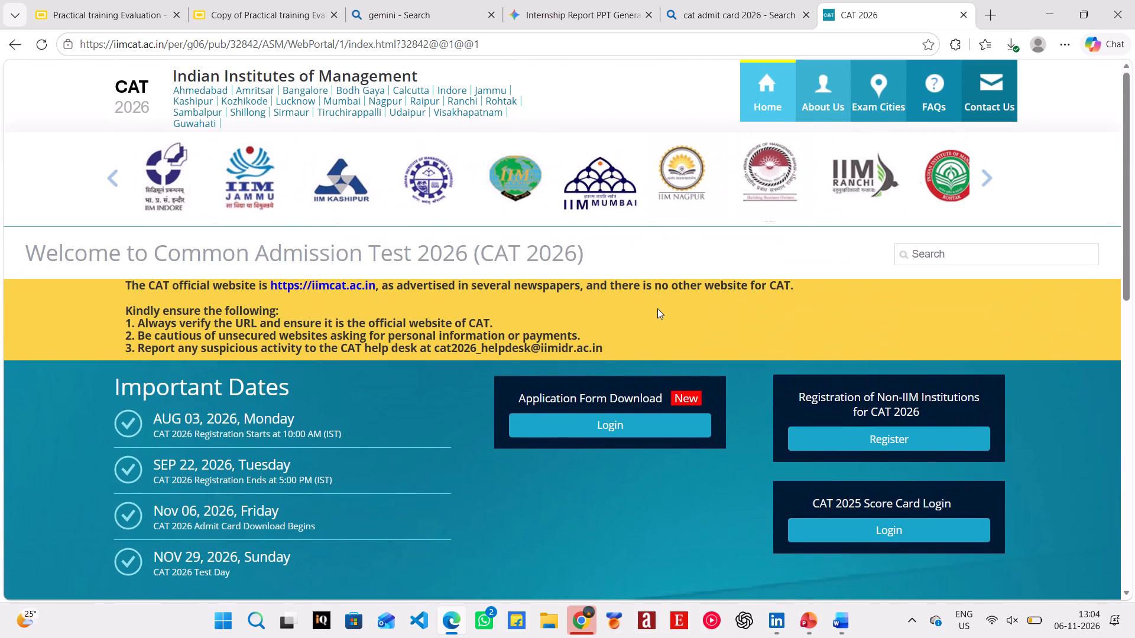
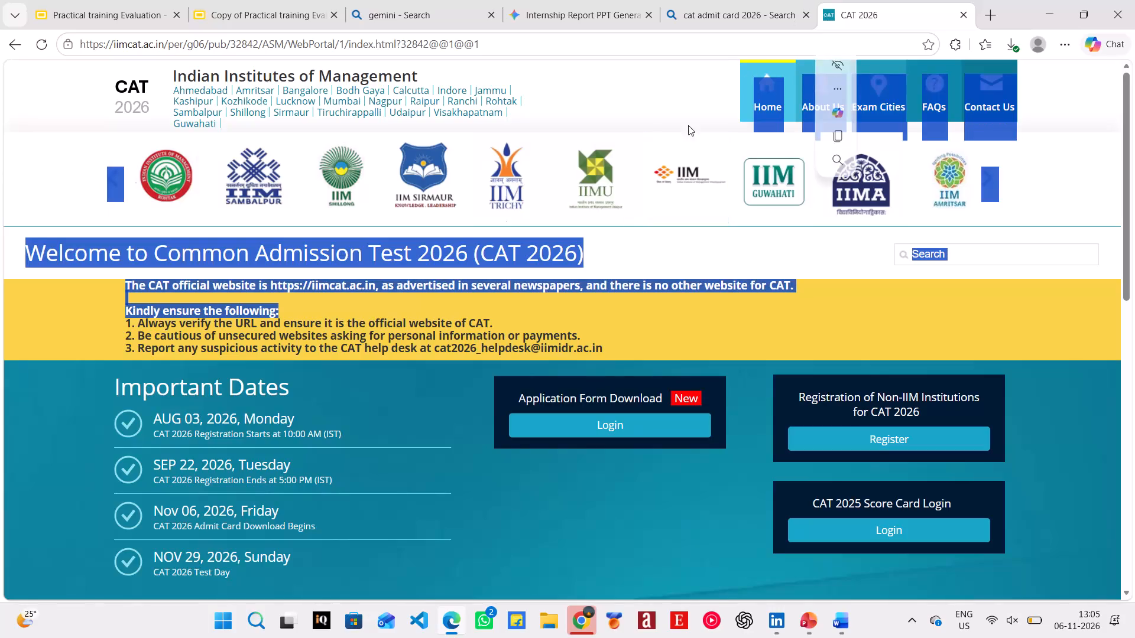
Check the CAT 2026 home page sections once more for an admit card link and leave the site.
click(650, 97)
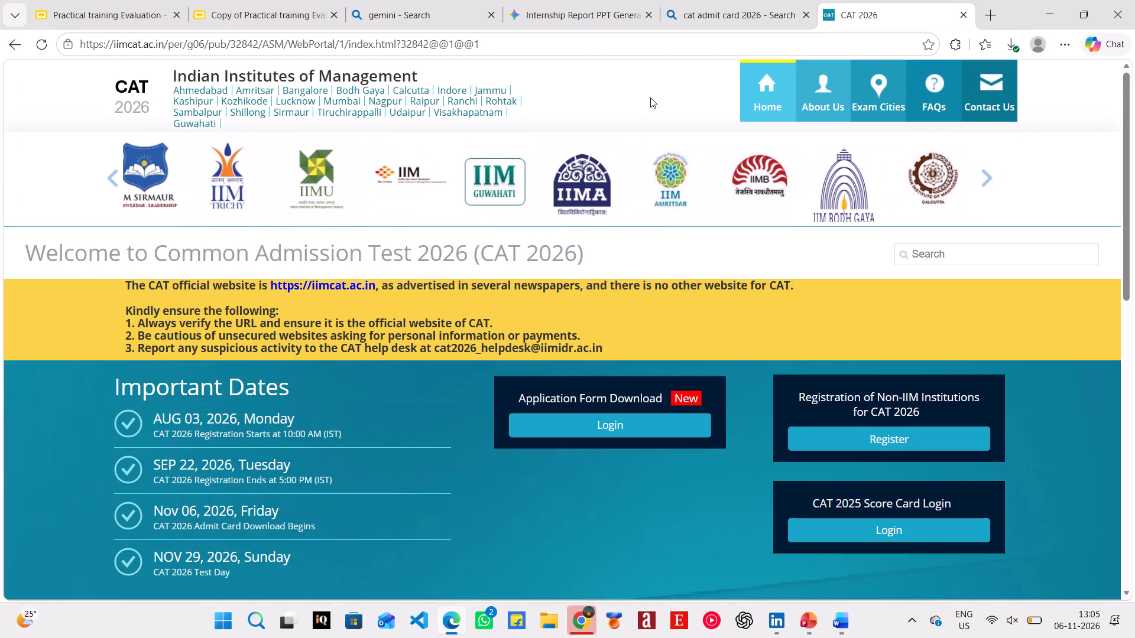
scroll(650, 97, down, 5)
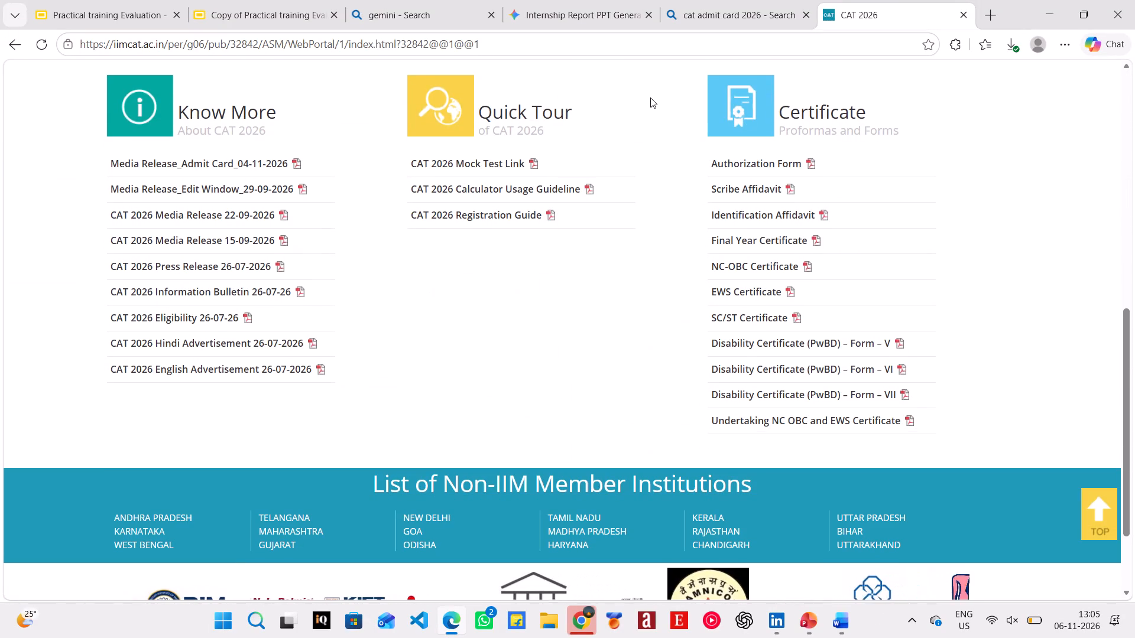
scroll(650, 97, up, 6)
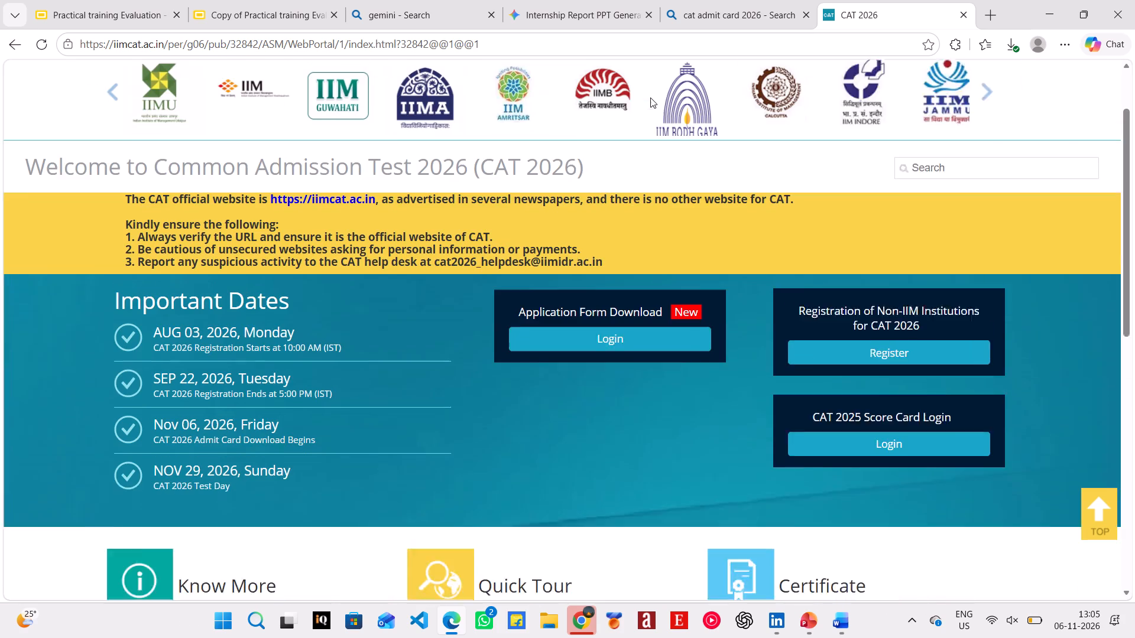
click(12, 41)
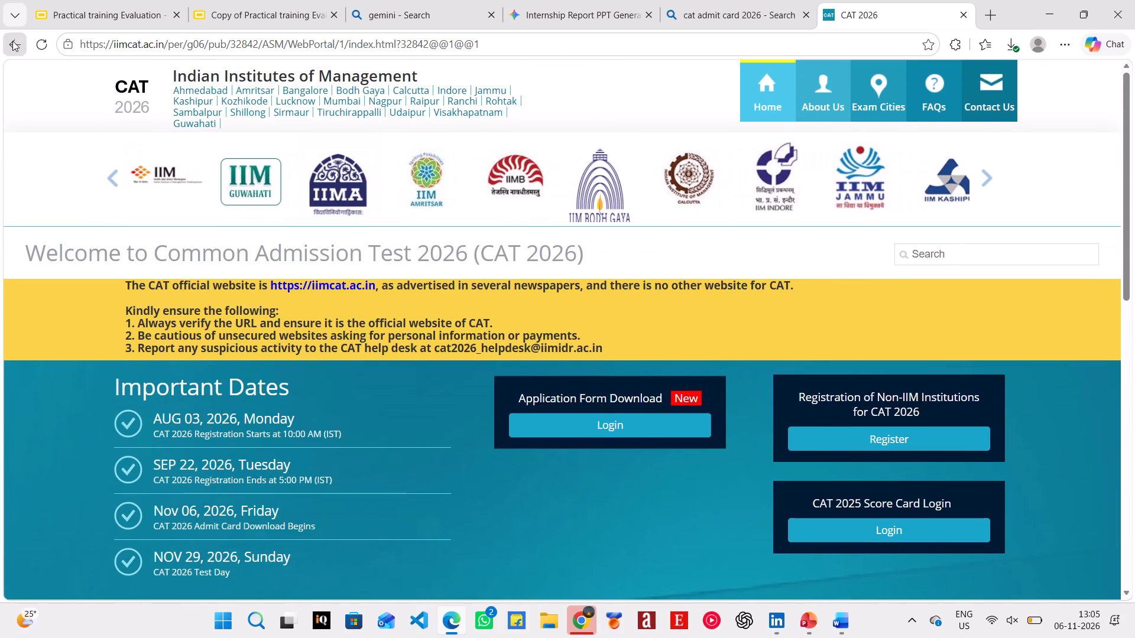
Open the AglaSem Admission result on CAT Admit Card 2026, read its release and download instructions, and close the page.
scroll(330, 341, down, 3)
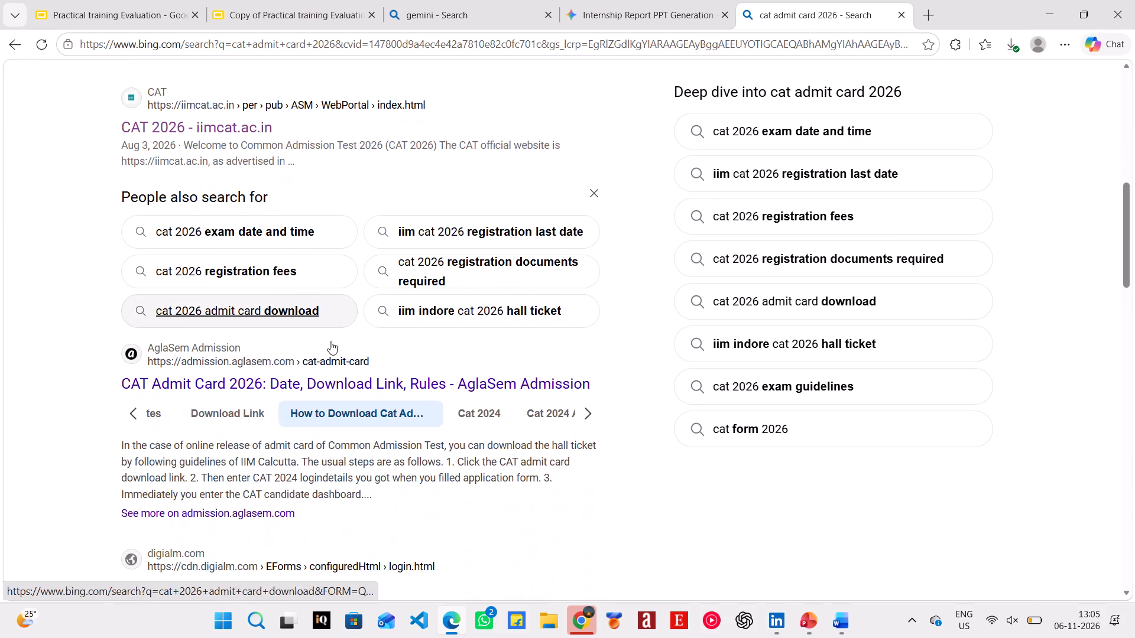
scroll(330, 341, down, 1)
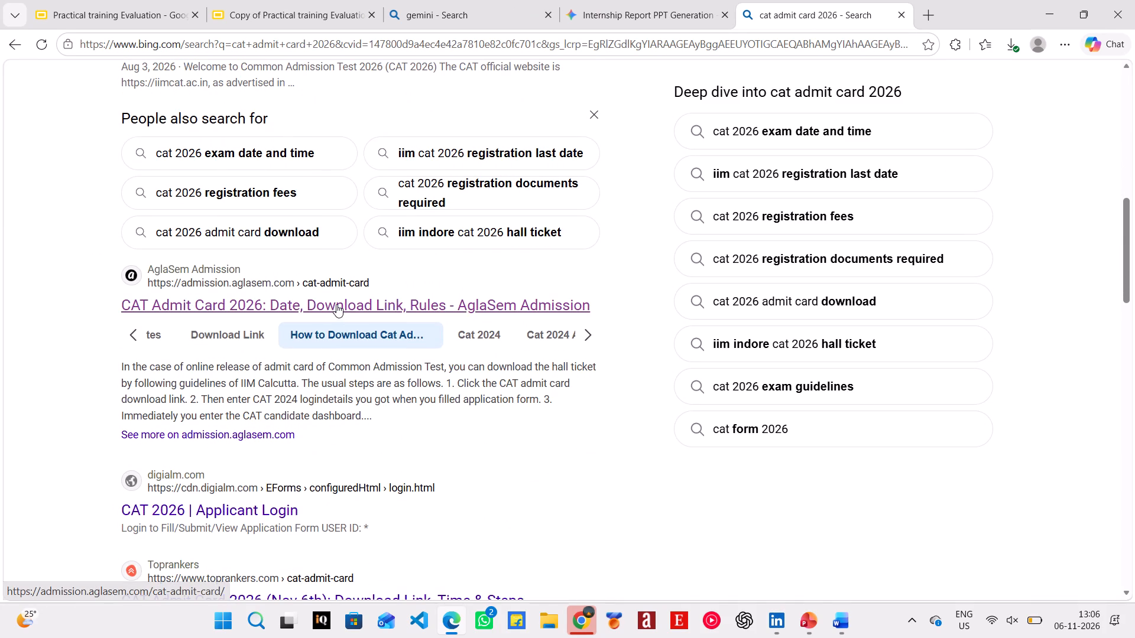
click(257, 309)
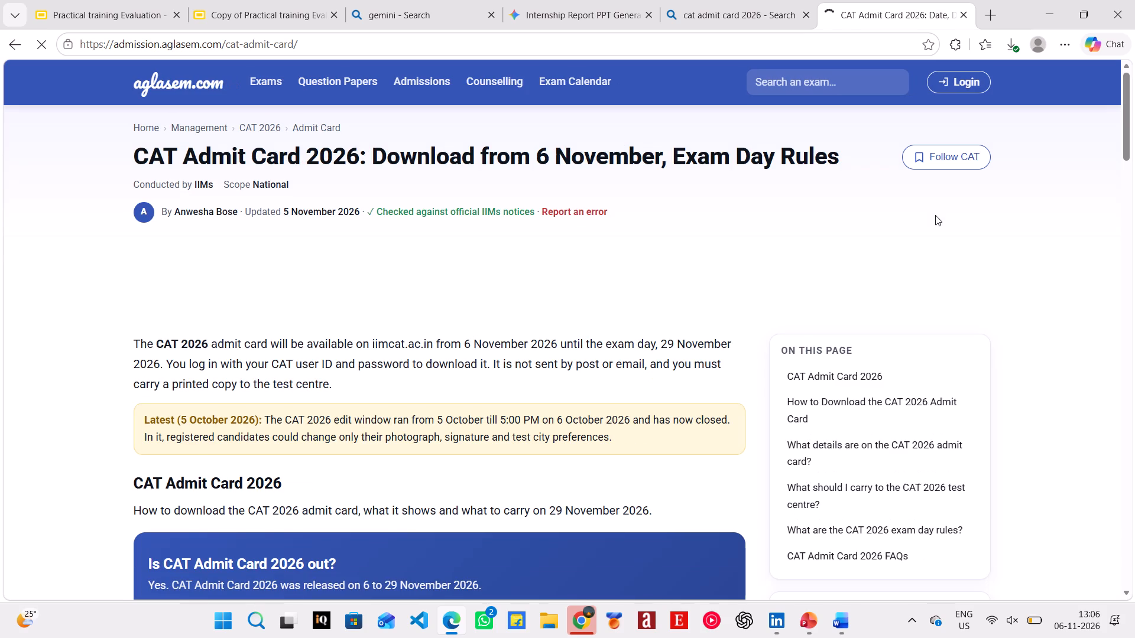
scroll(935, 215, down, 2)
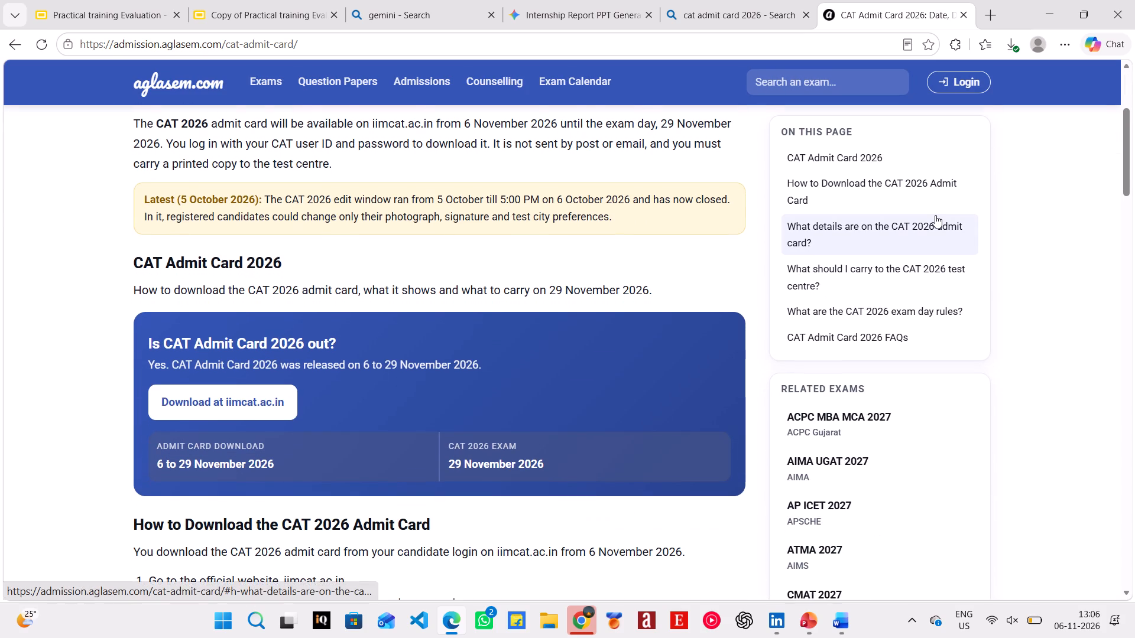
scroll(935, 215, down, 4)
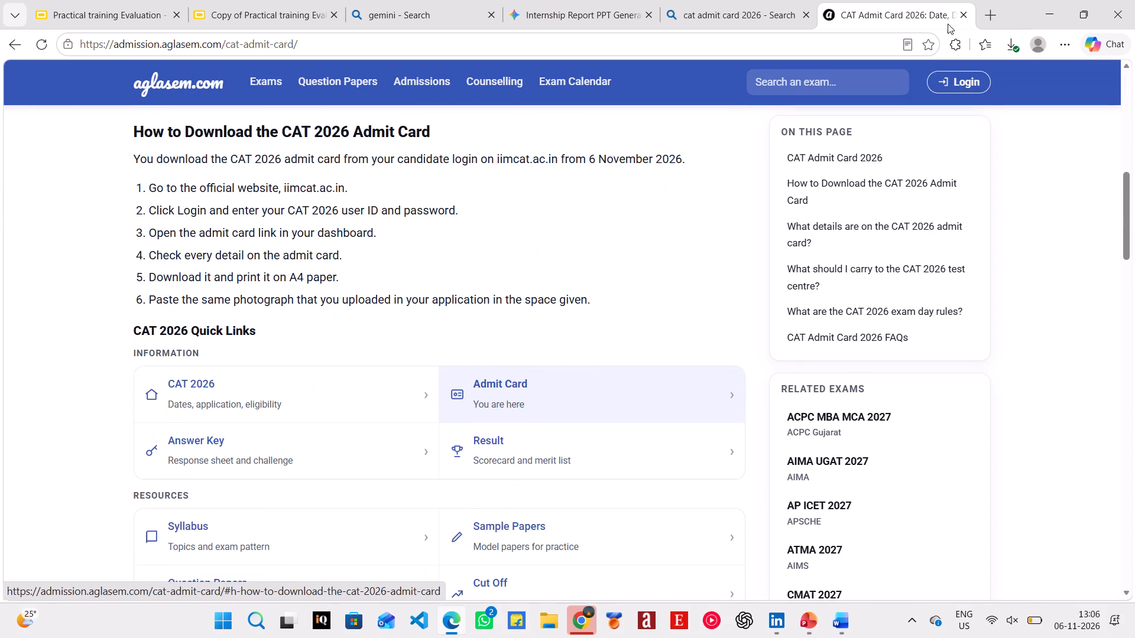
click(961, 14)
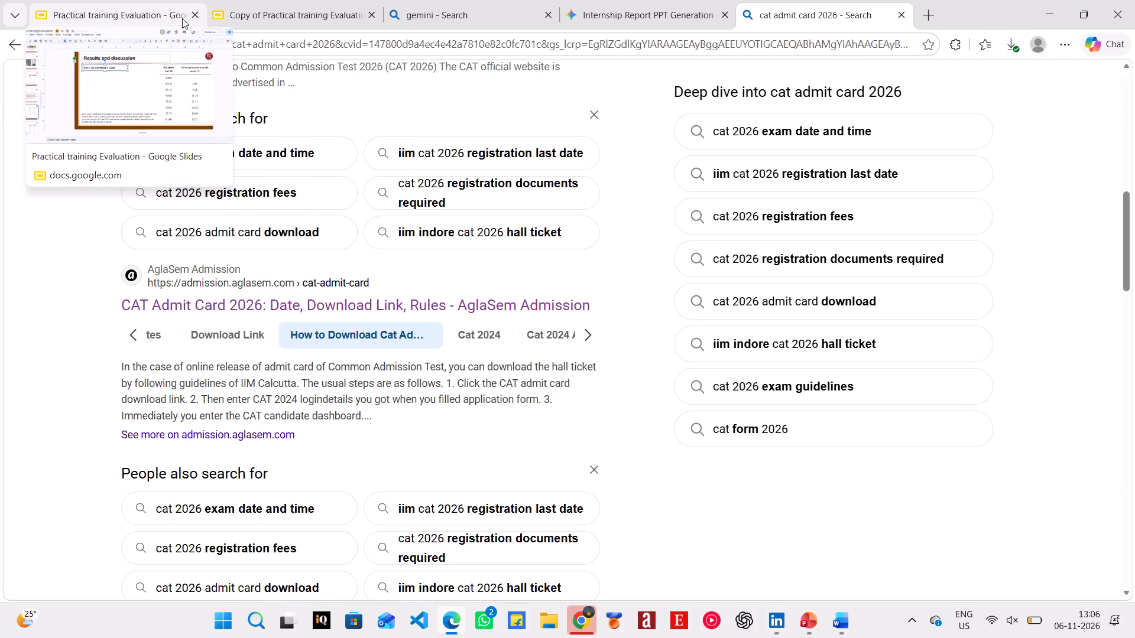
In the Word internship report, copy the section 4.5 Atterberg's Limit text together with the Fig. 13 chart and caption.
click(162, 12)
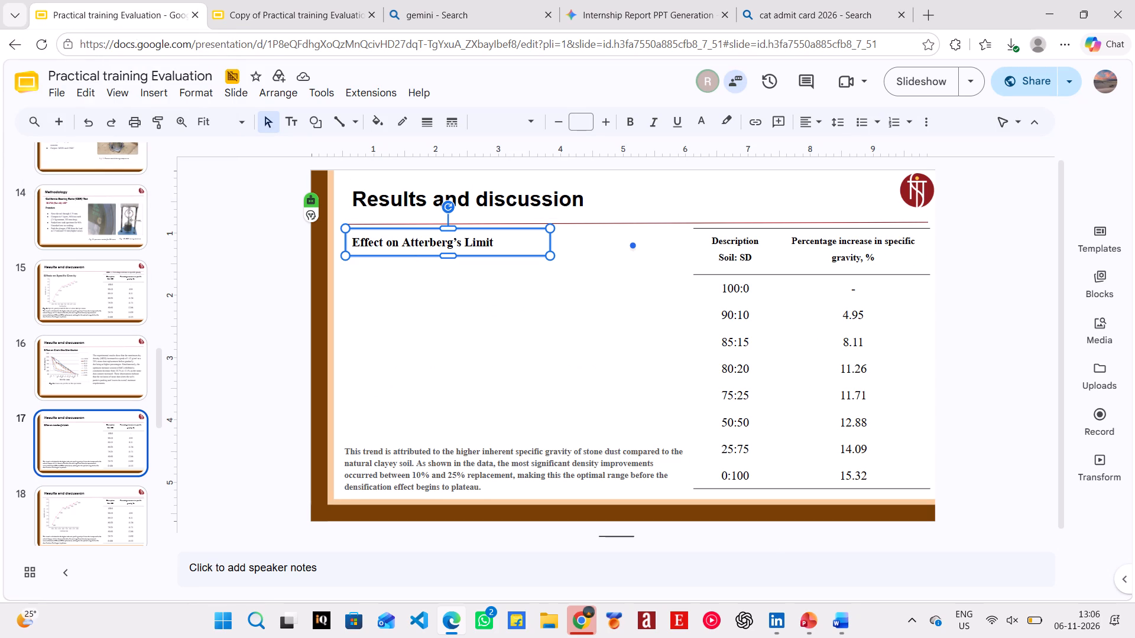
click(837, 559)
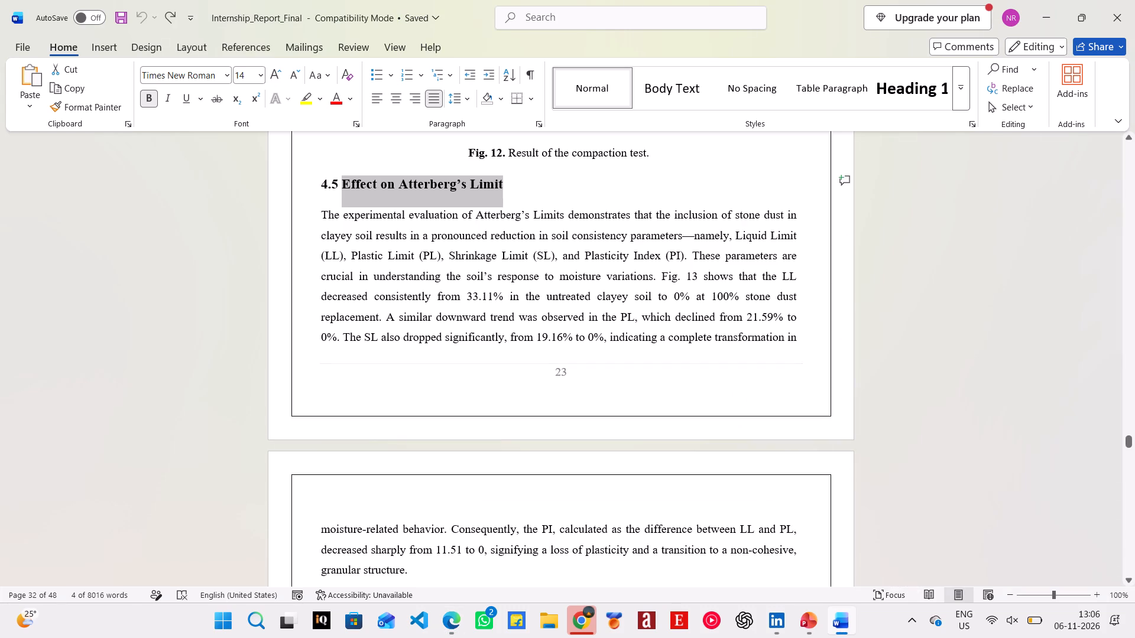
drag(321, 215, 510, 396)
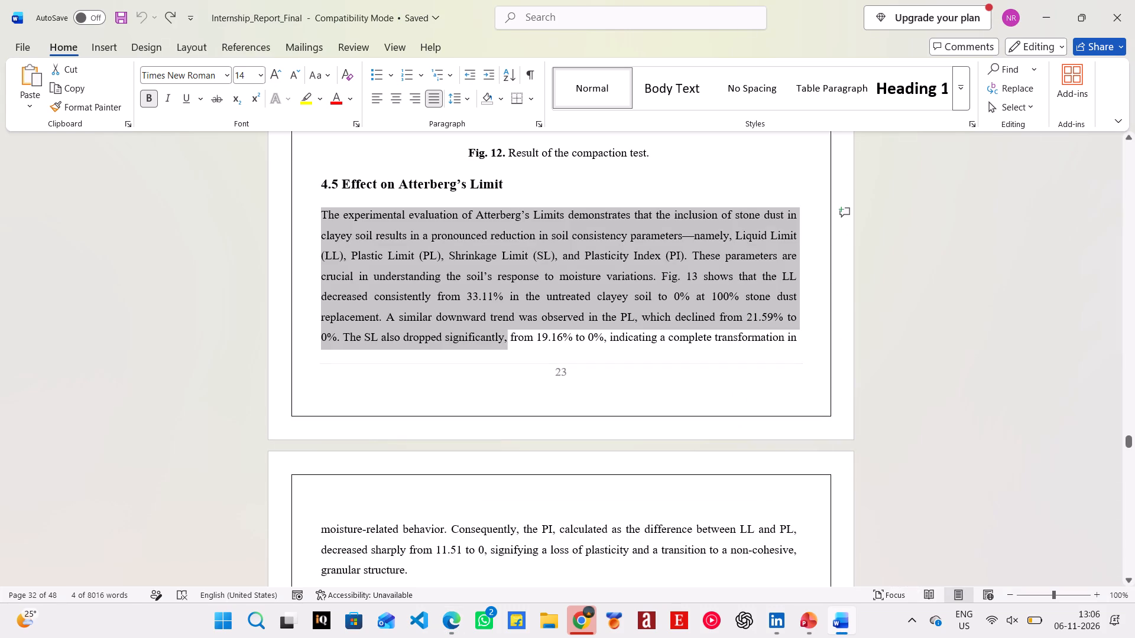
drag(510, 396, 526, 633)
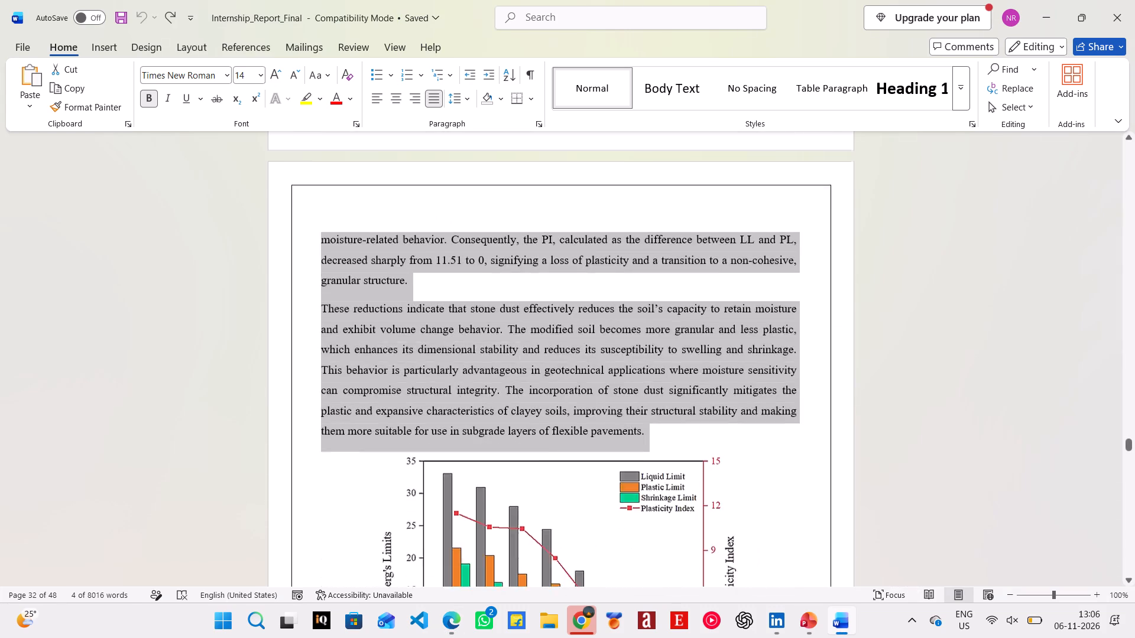
drag(526, 633, 640, 387)
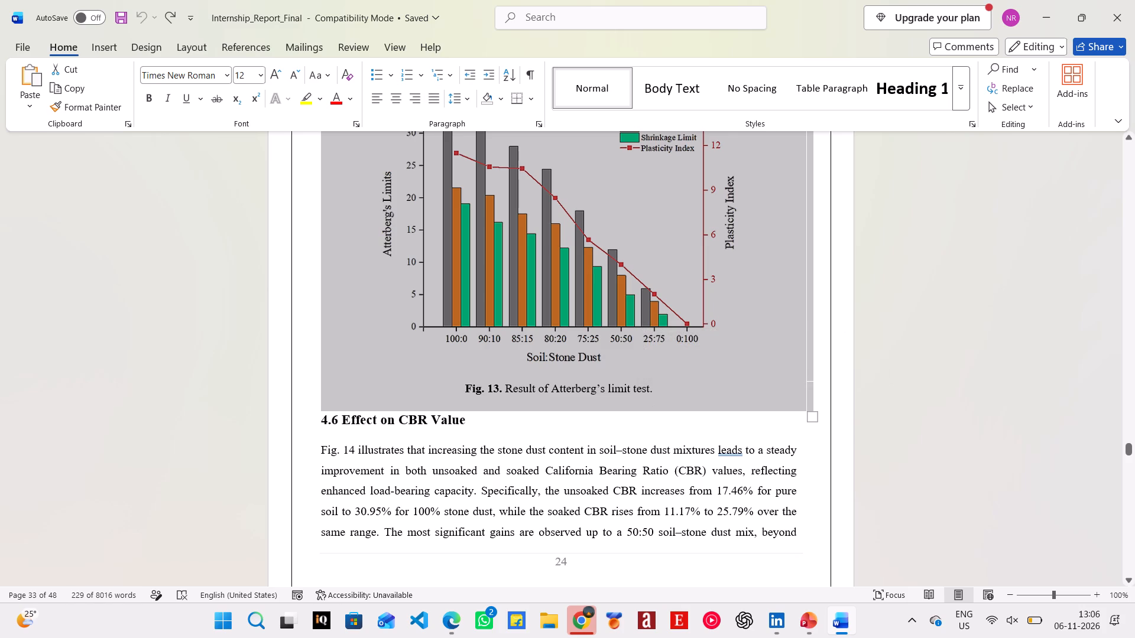
key(ctrl+c)
click(1050, 19)
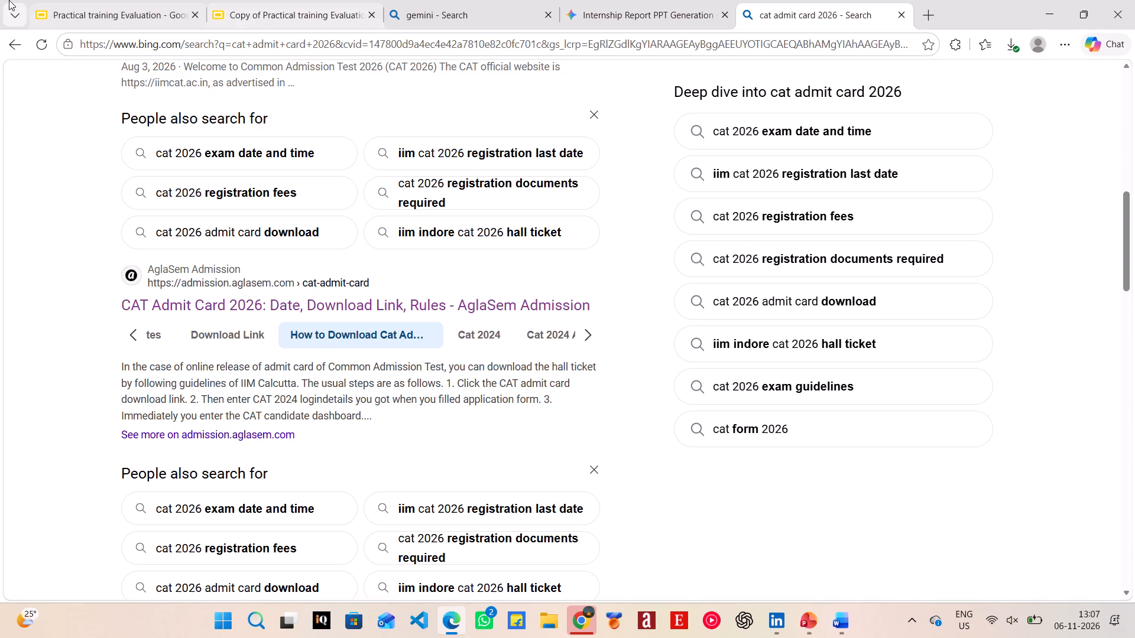
click(122, 21)
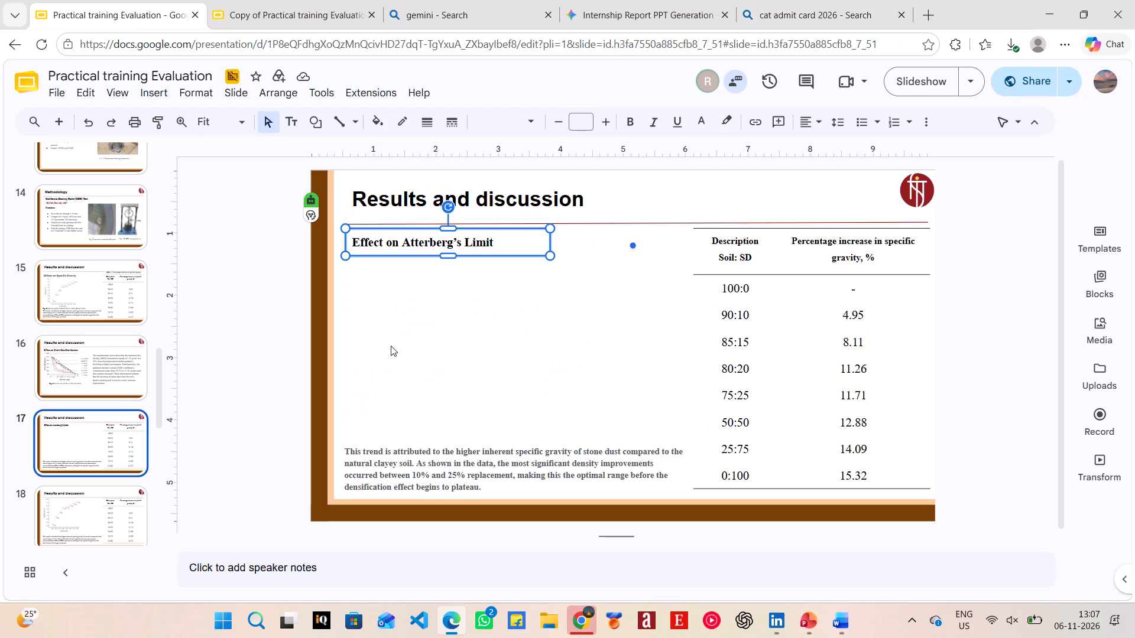
click(457, 493)
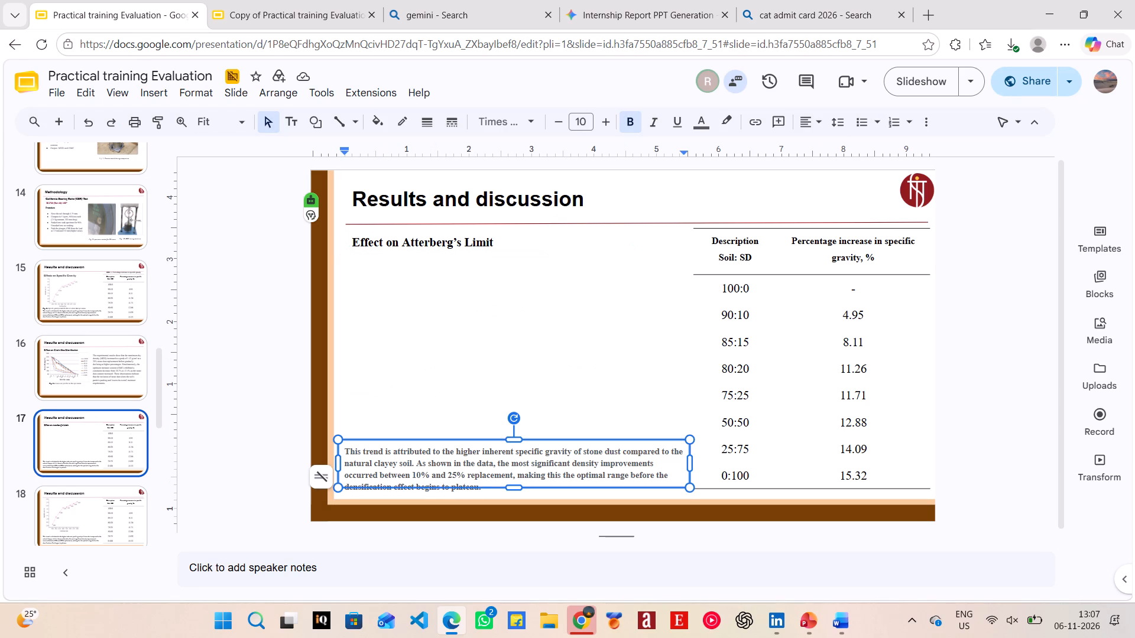
drag(485, 489, 344, 439)
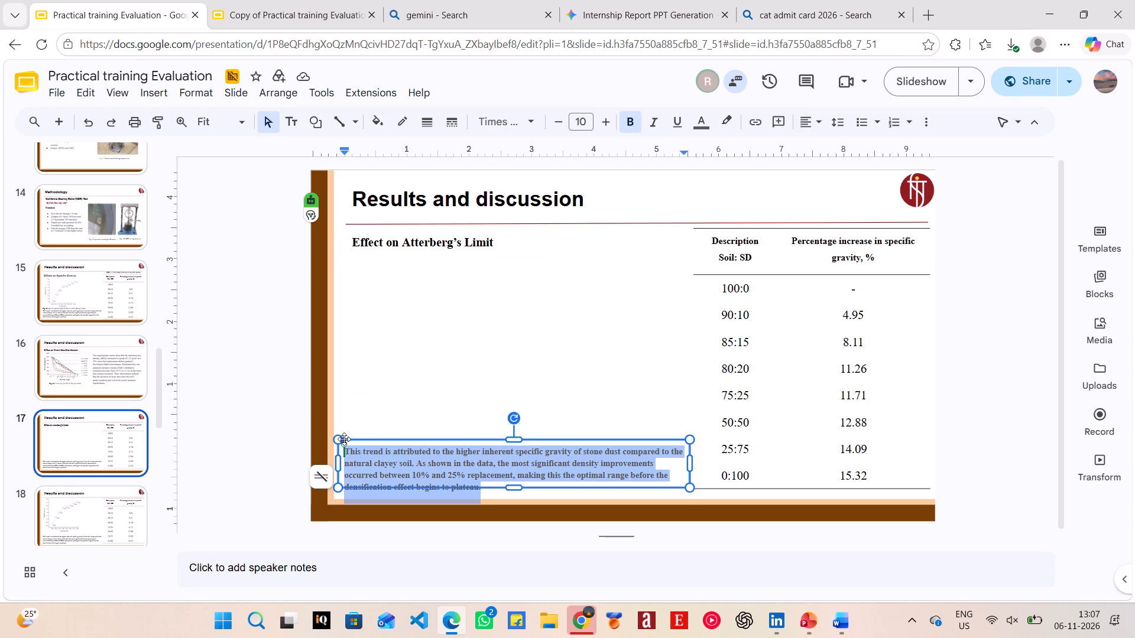
key(ctrl+v)
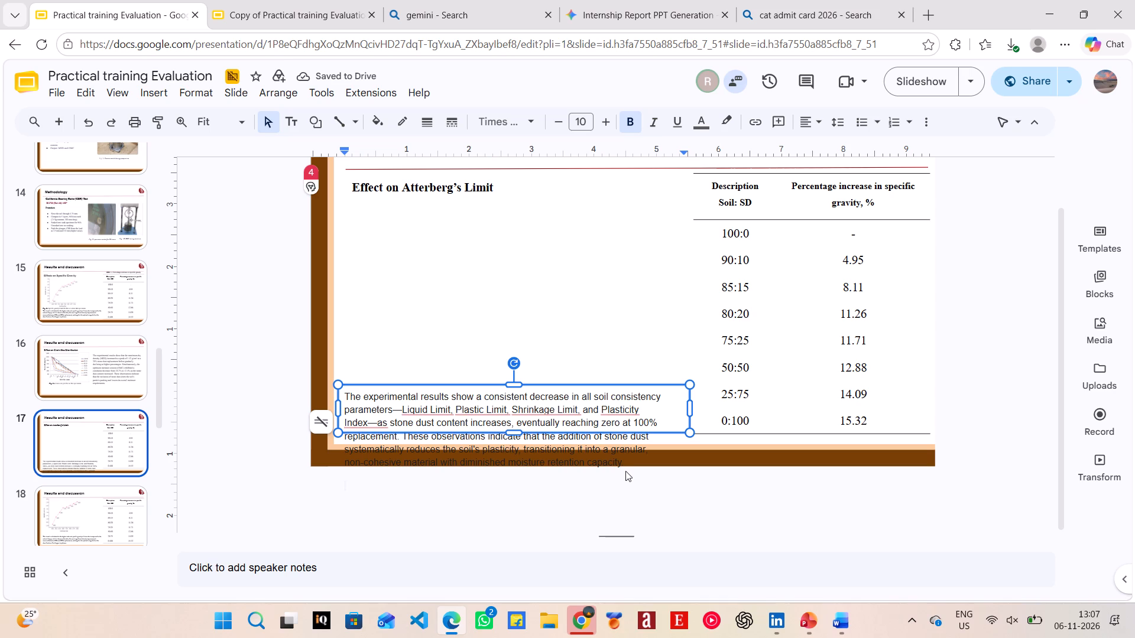
Set the font of the whole new summary paragraph on slide 17 to Times New Roman.
drag(623, 458, 388, 353)
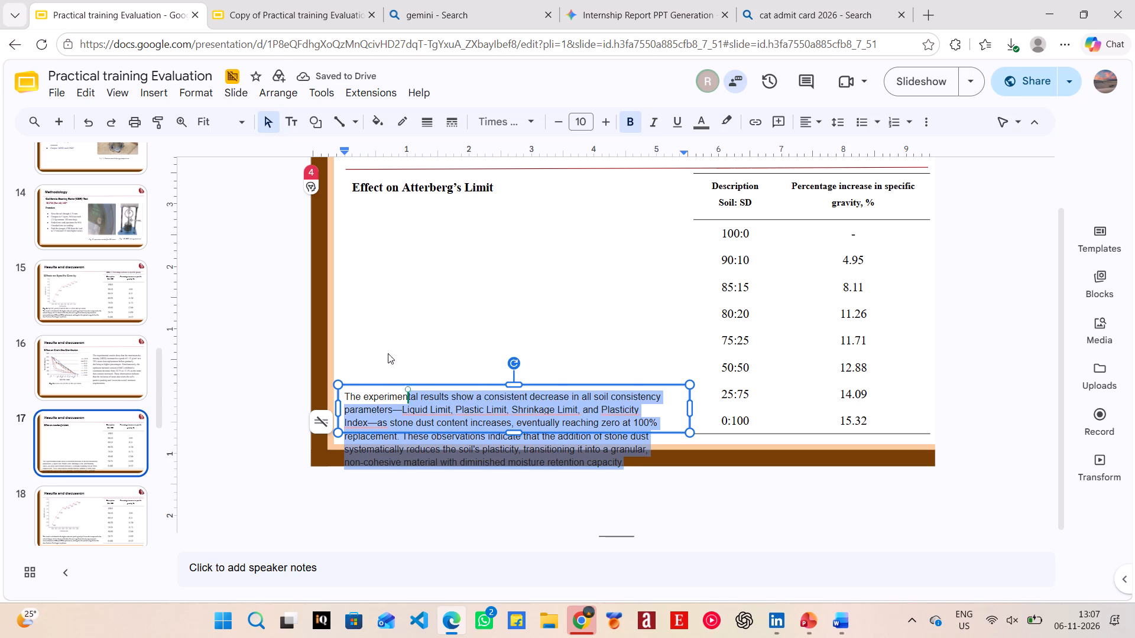
drag(388, 353, 342, 343)
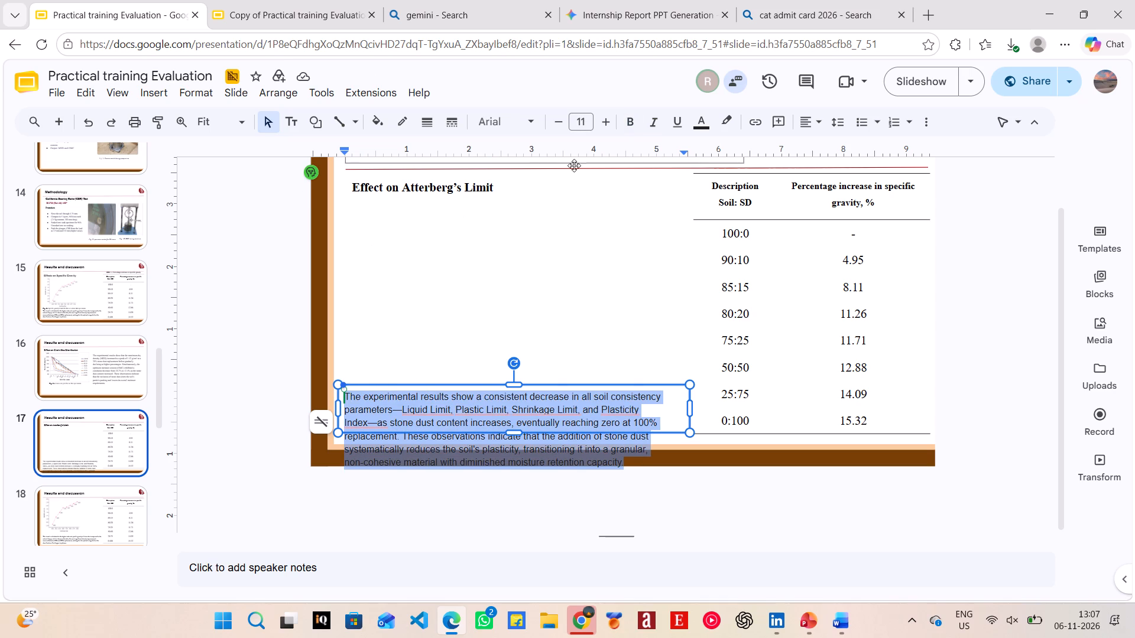
click(520, 118)
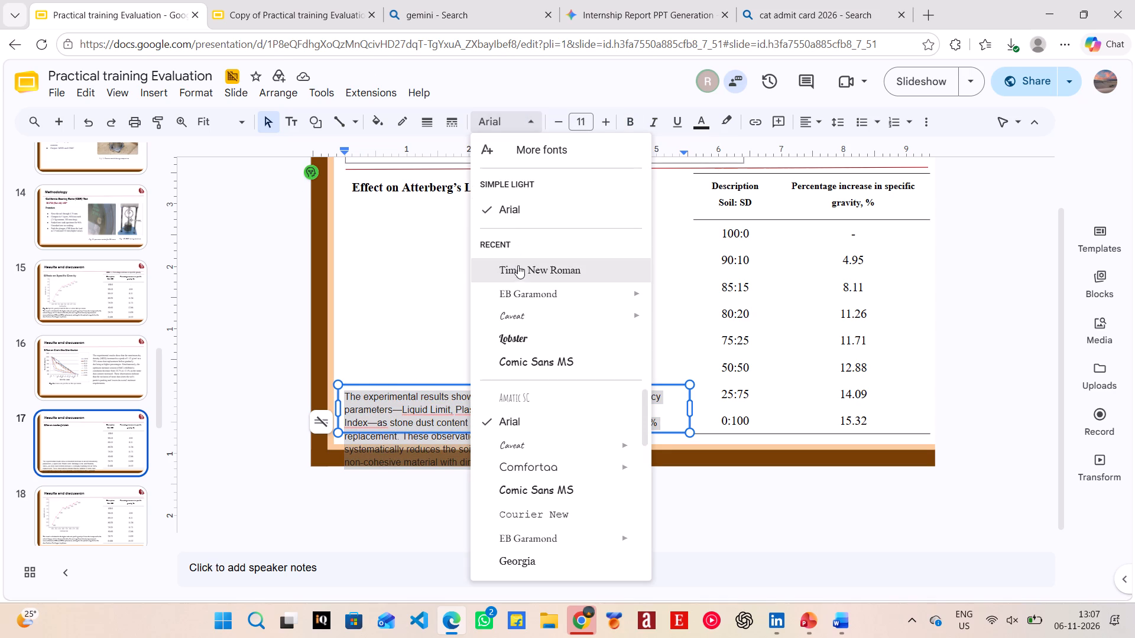
click(518, 271)
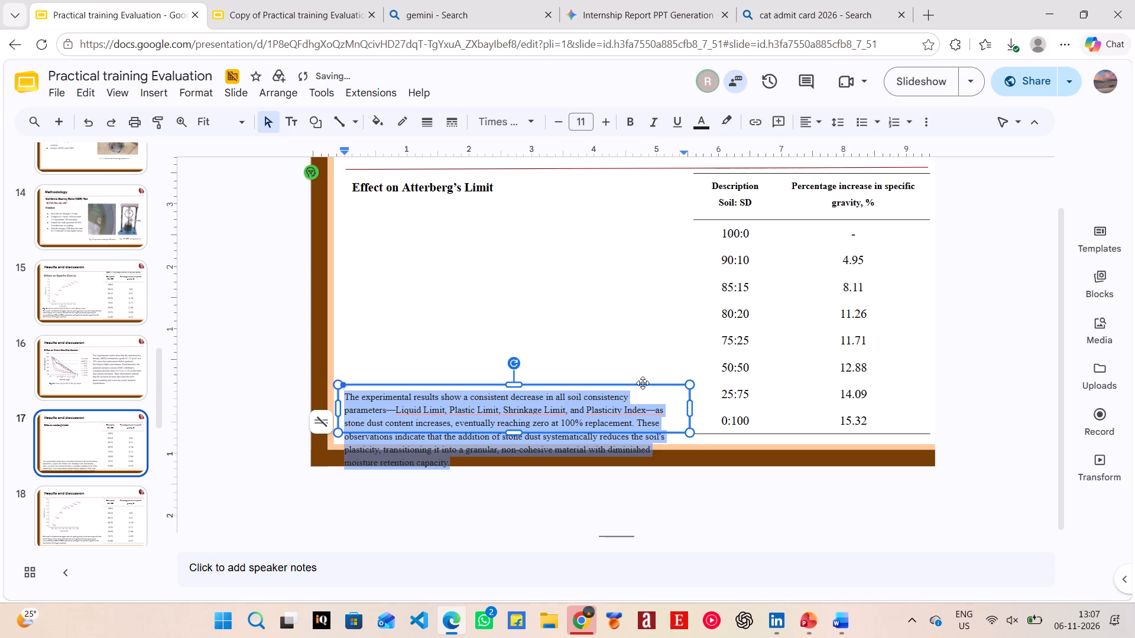
Widen the summary text box on slide 17 slightly and move it up so the paragraph clears the brown bottom border.
drag(690, 413, 705, 405)
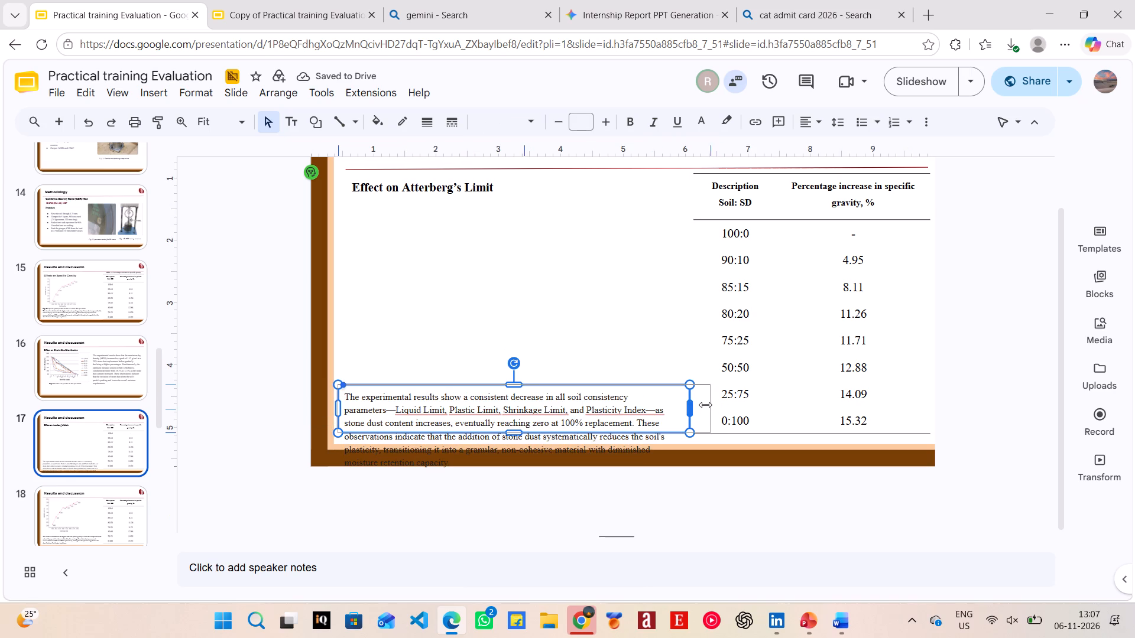
drag(705, 405, 709, 403)
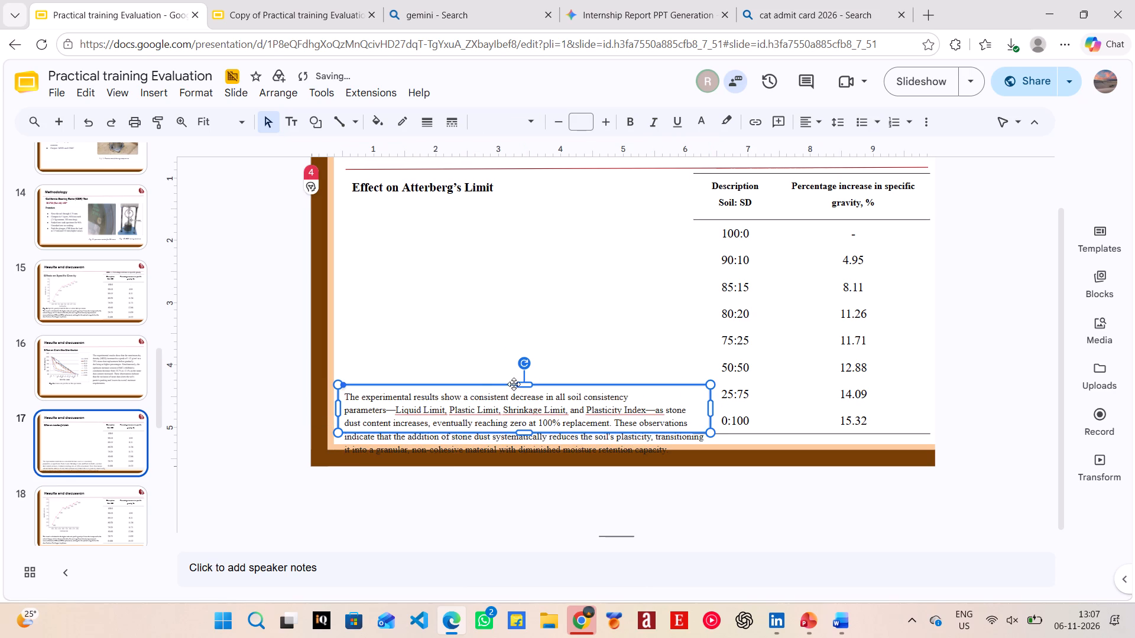
drag(497, 383, 492, 367)
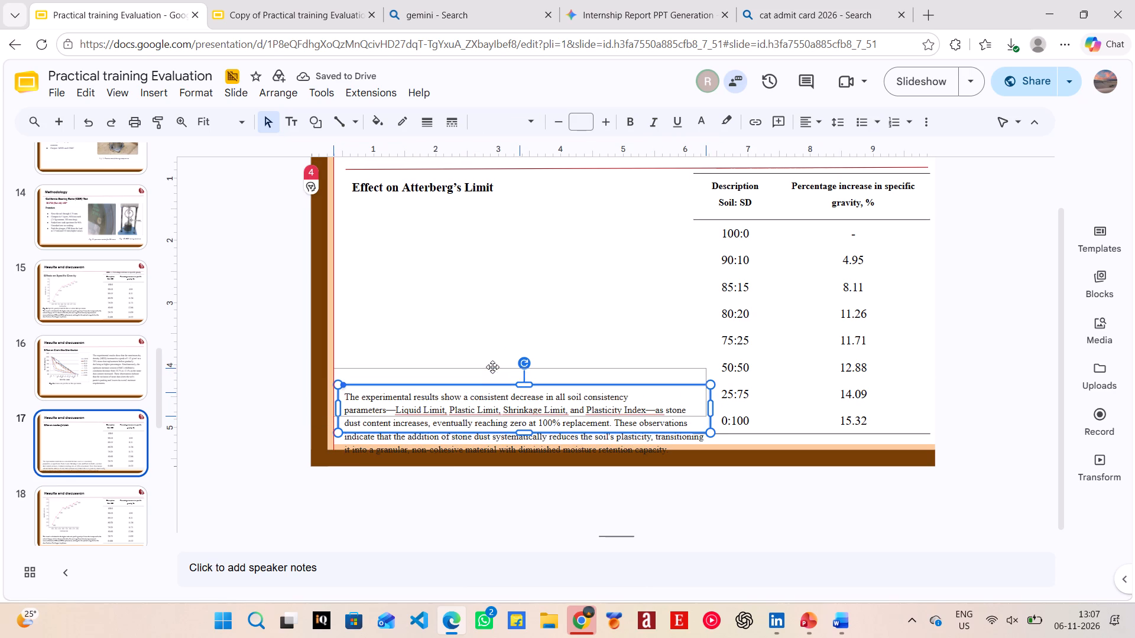
drag(492, 367, 496, 372)
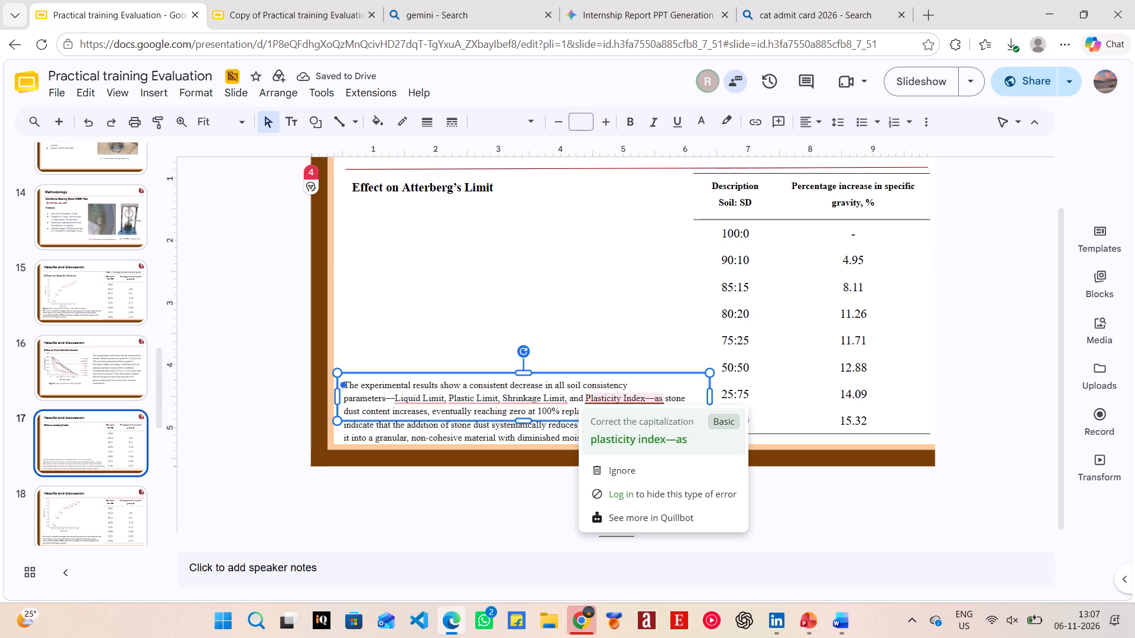
Apply the suggested capitalization correction "plasticity index—as" in the slide 17 summary.
click(633, 426)
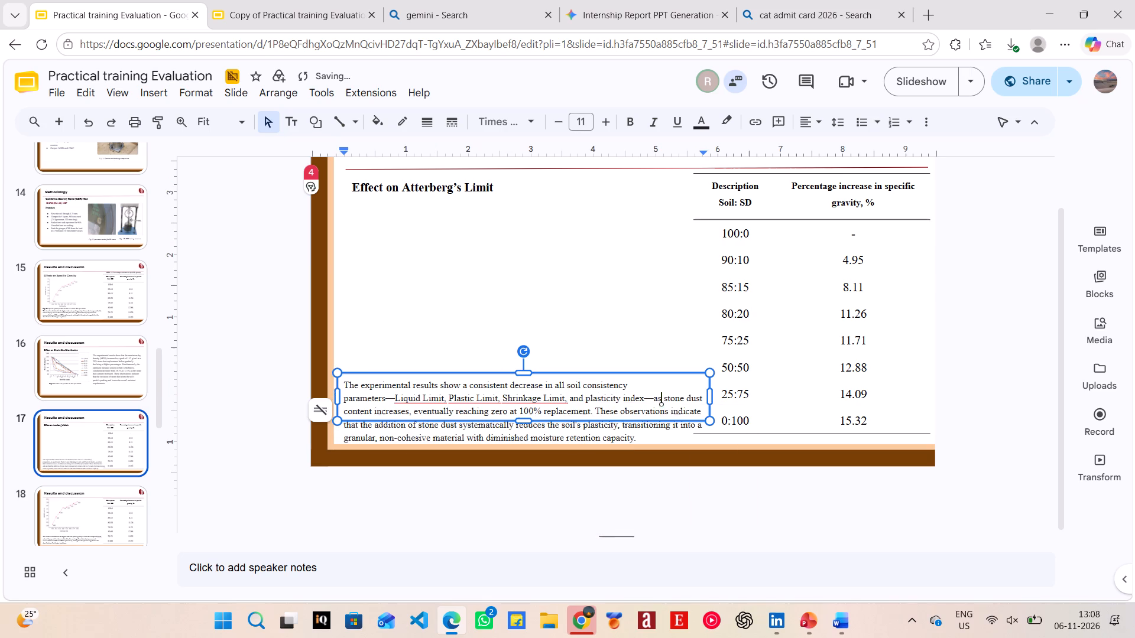
Apply the suggested lowercase corrections for "shrinkage limit", "plastic limit" and "liquid limit" in the slide 17 summary.
click(546, 437)
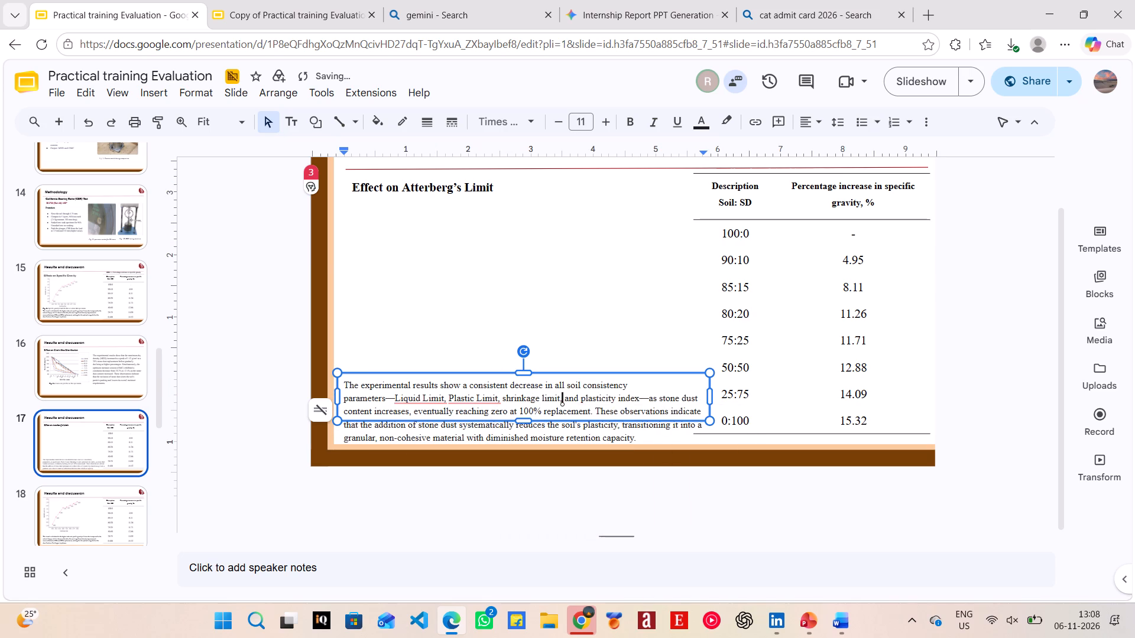
click(502, 454)
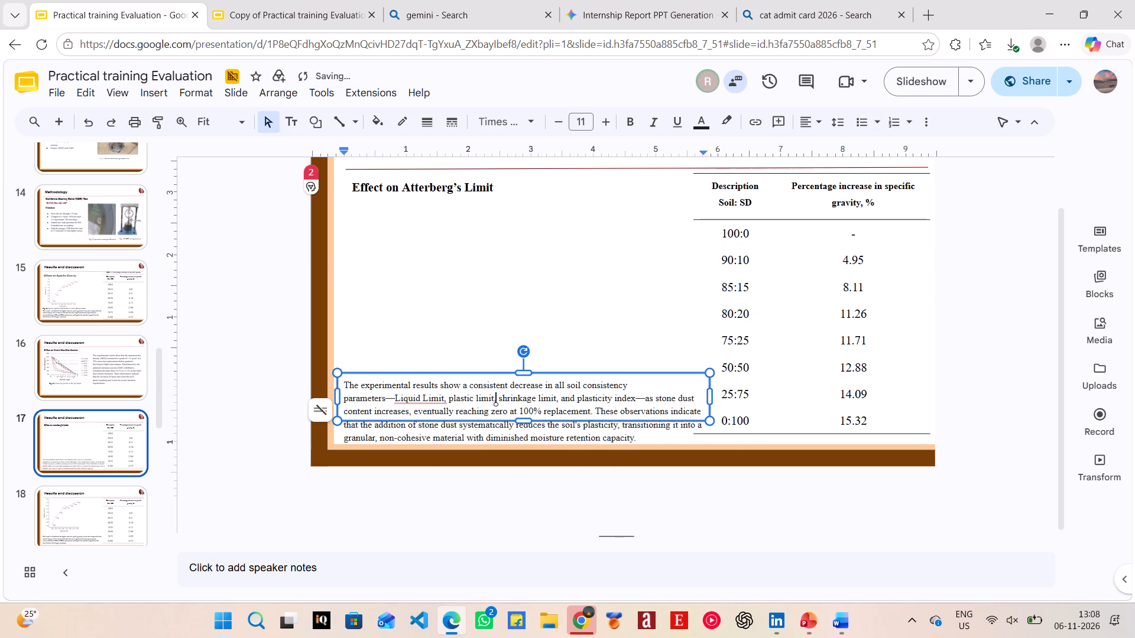
click(443, 442)
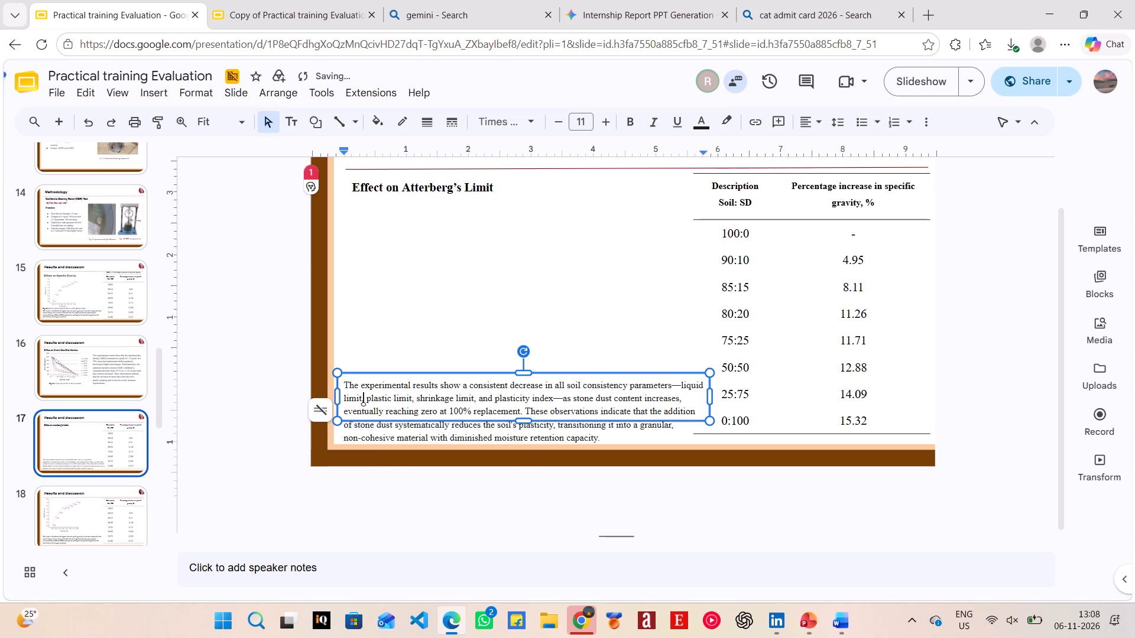
Delete the whole specific gravity percentage table from slide 17.
click(816, 363)
key(Delete)
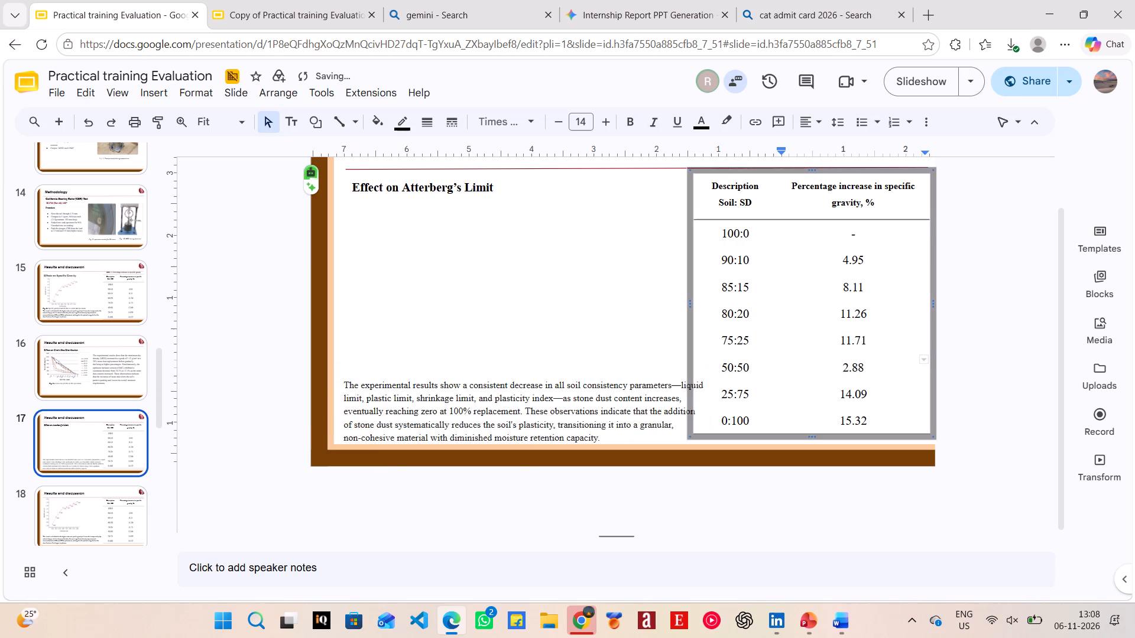
key(Delete)
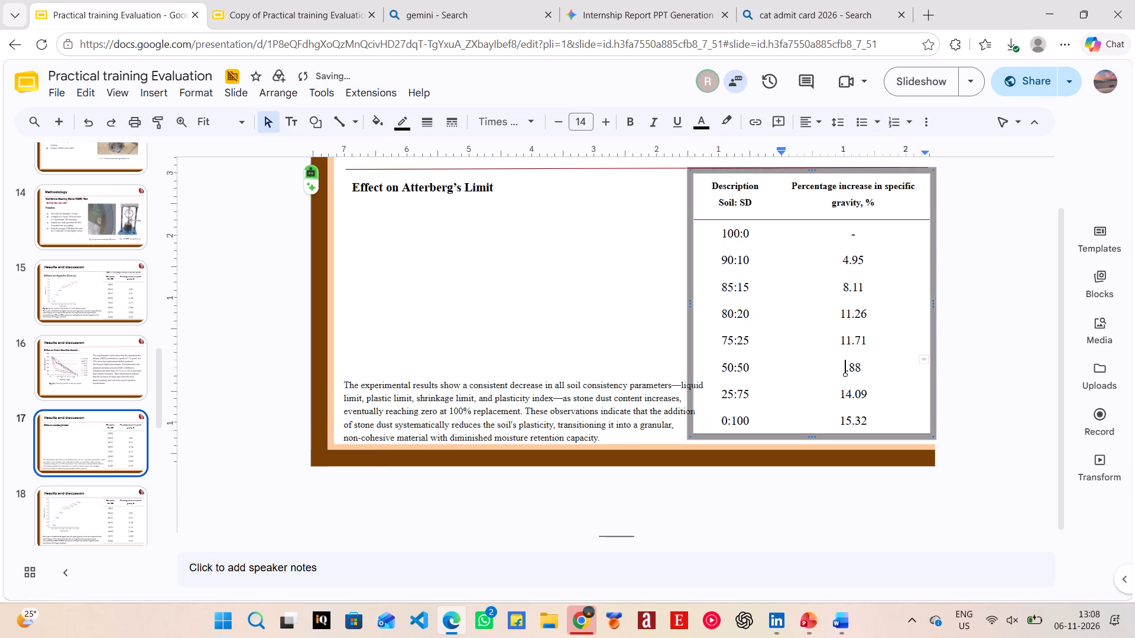
drag(889, 412, 706, 191)
key(BackSpace)
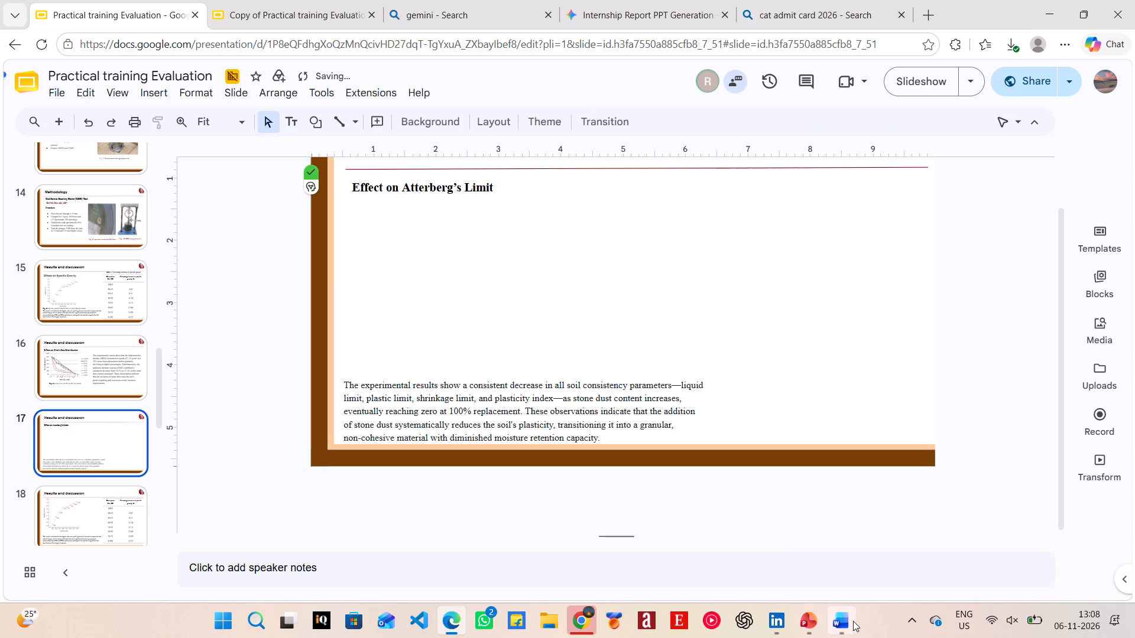
Copy the Atterberg's limits chart (Fig. 13) from the Internship_Report_Final document in Word and paste it onto slide 17.
click(852, 556)
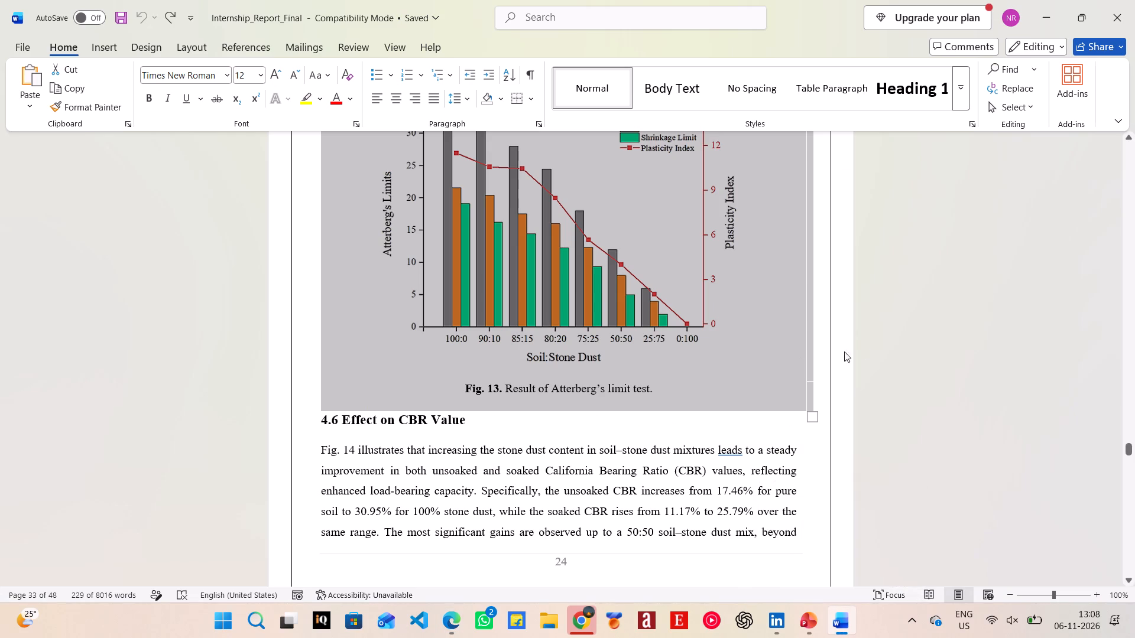
click(908, 343)
scroll(908, 343, up, 1)
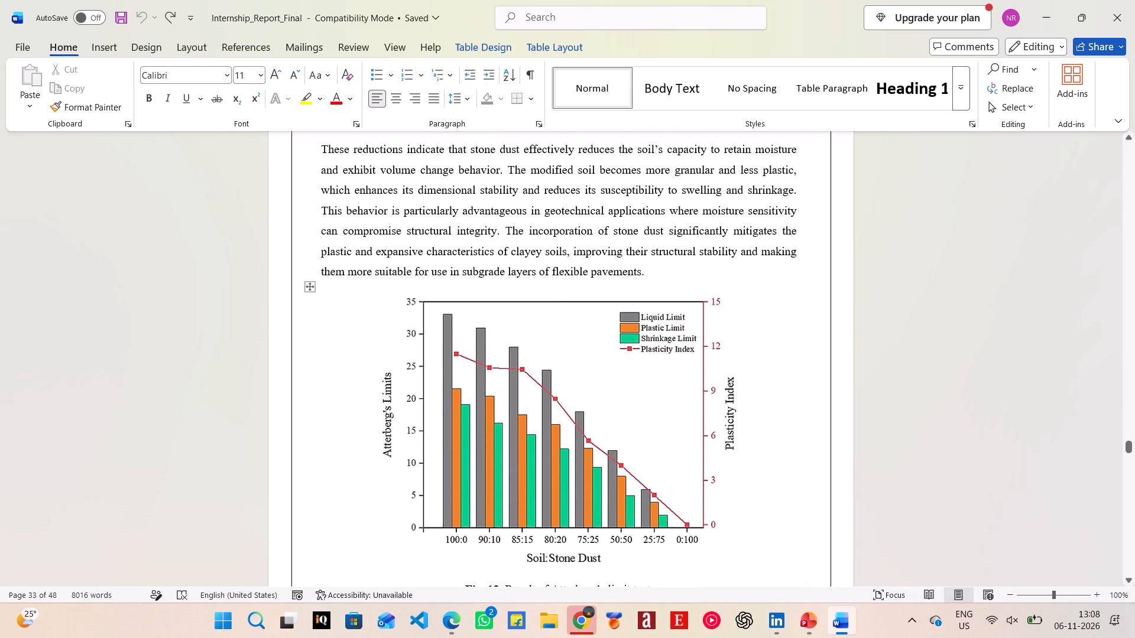
click(629, 409)
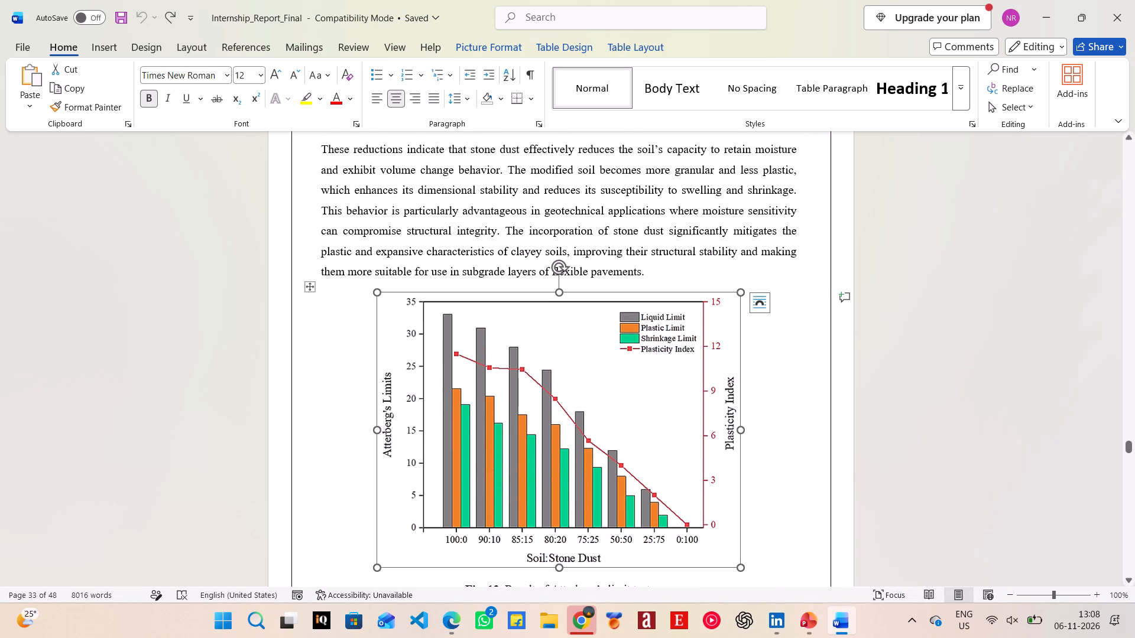
key(ctrl+c)
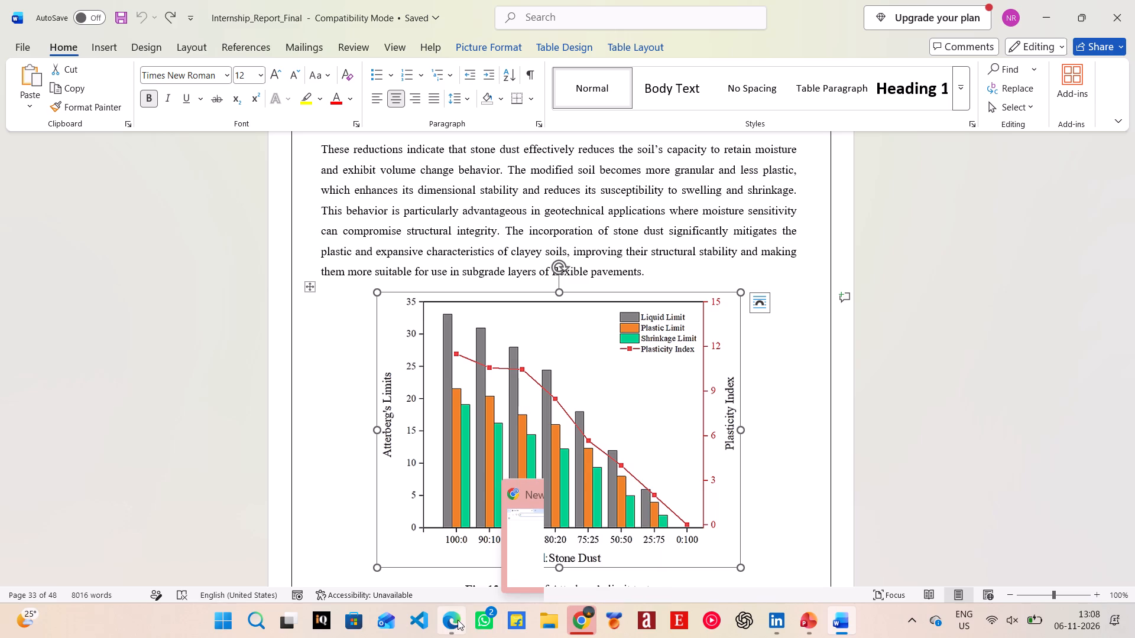
click(452, 570)
click(482, 250)
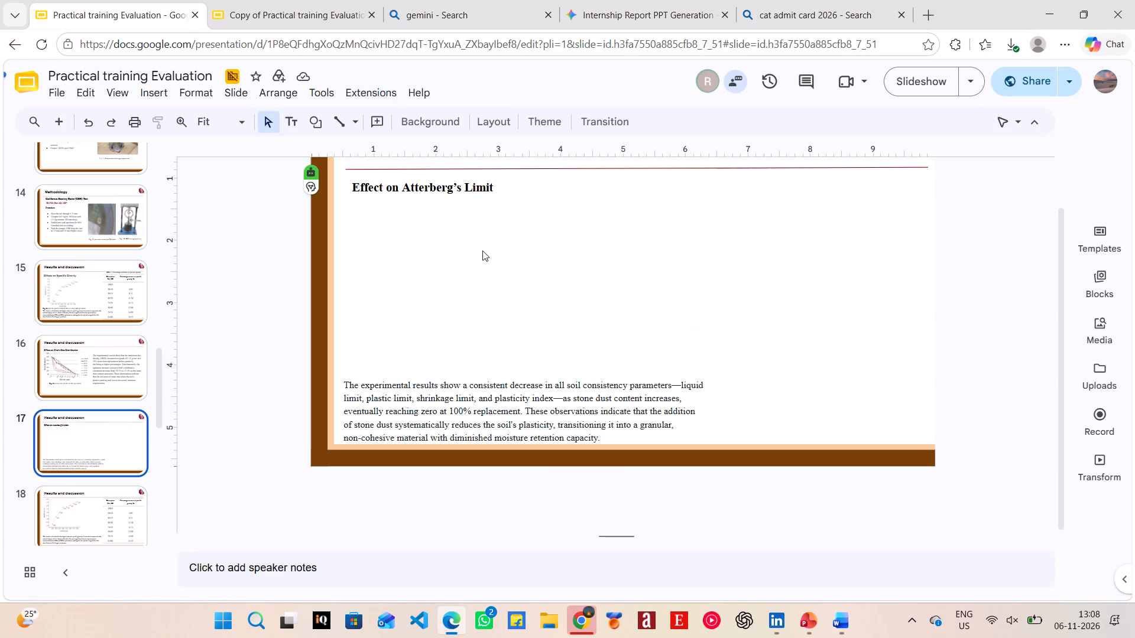
key(ctrl+v)
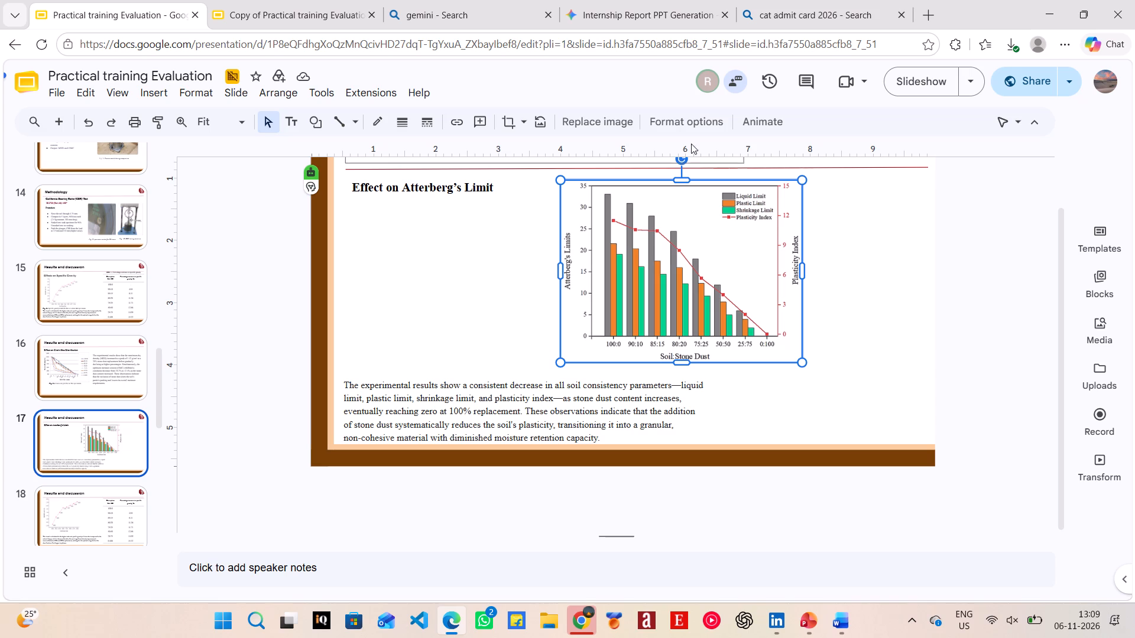
Place the chart on the left side of slide 17 under the "Effect on Atterberg's Limit" heading, moving the heading up slightly for clearance.
drag(608, 194, 408, 212)
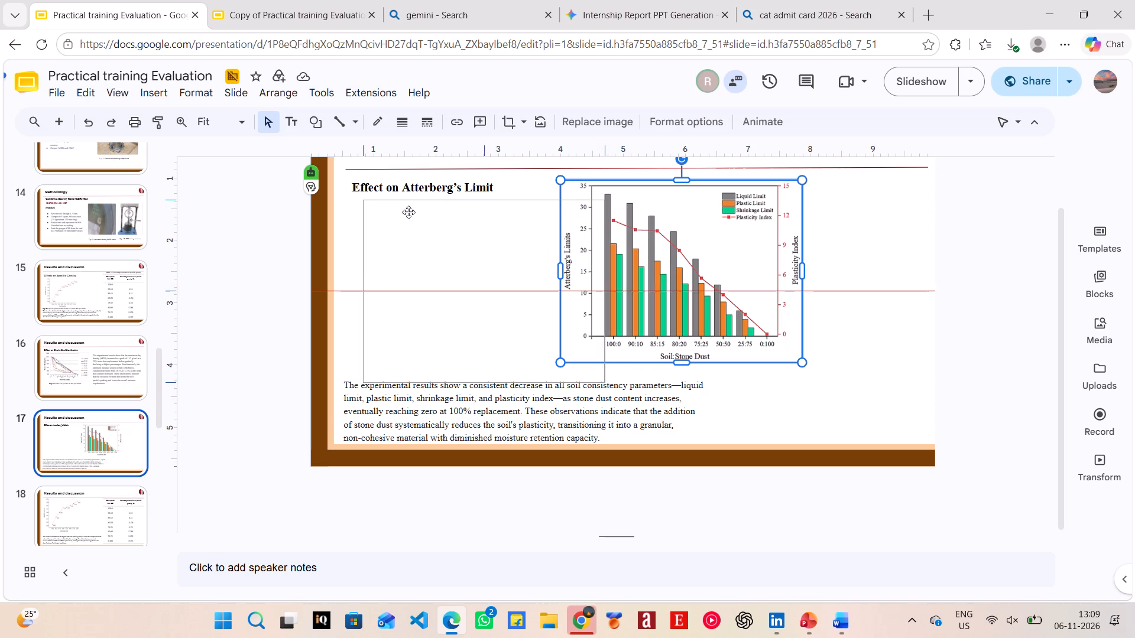
drag(408, 212, 394, 210)
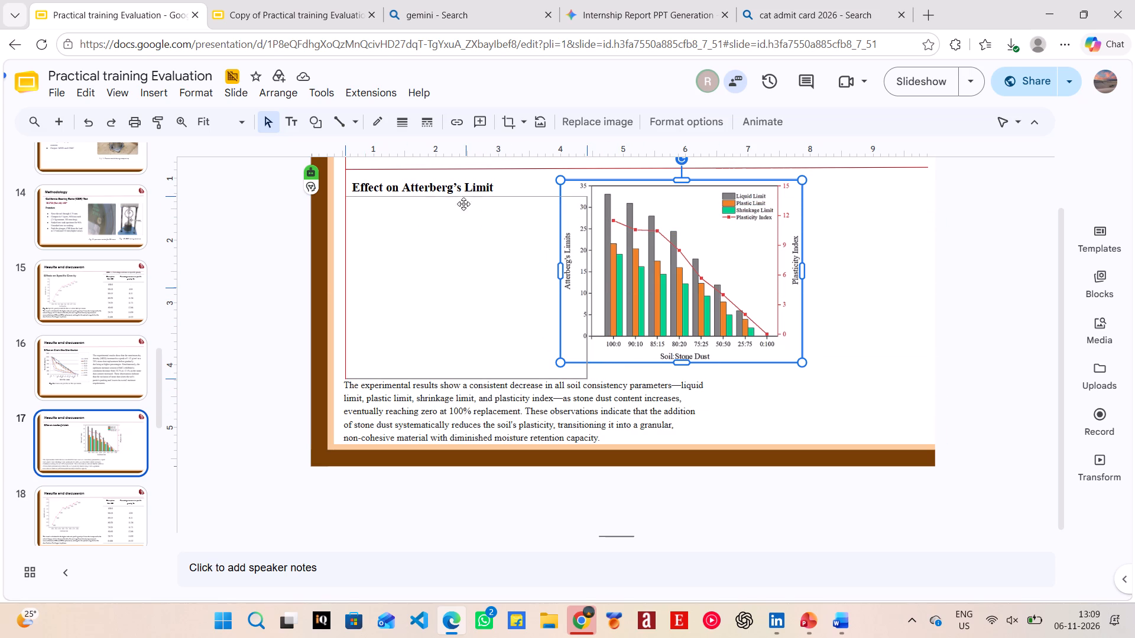
click(426, 186)
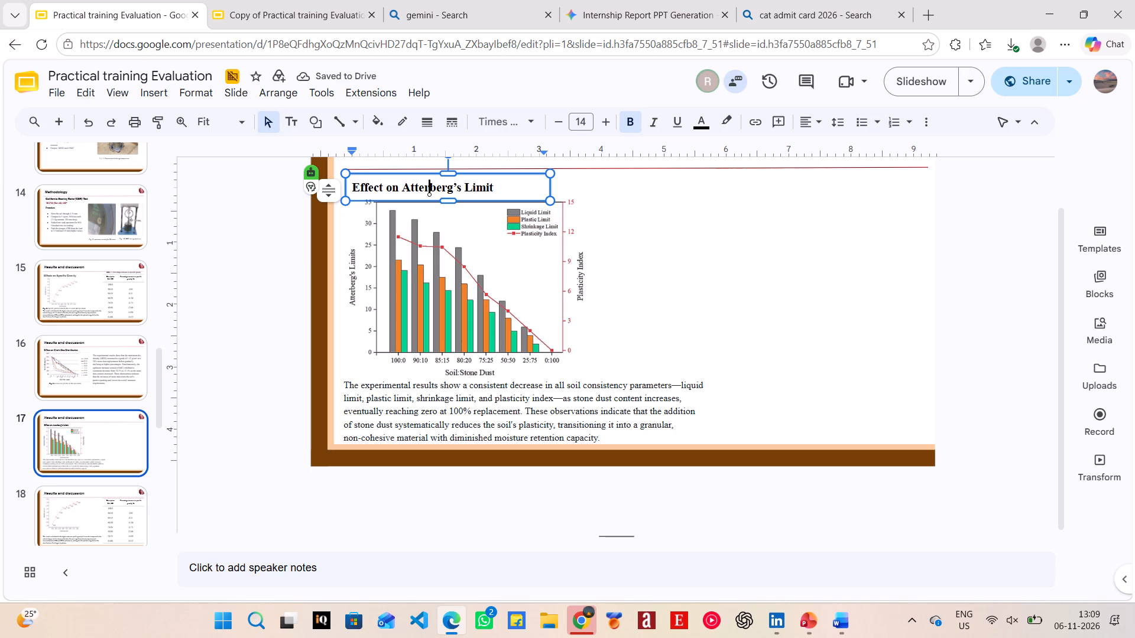
click(371, 174)
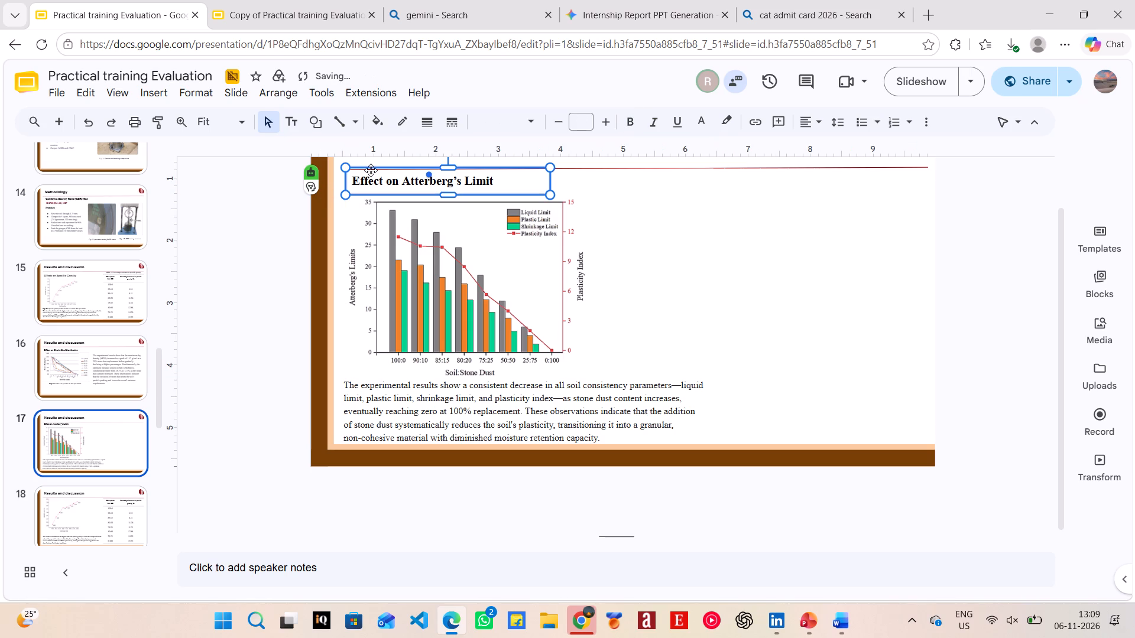
click(477, 231)
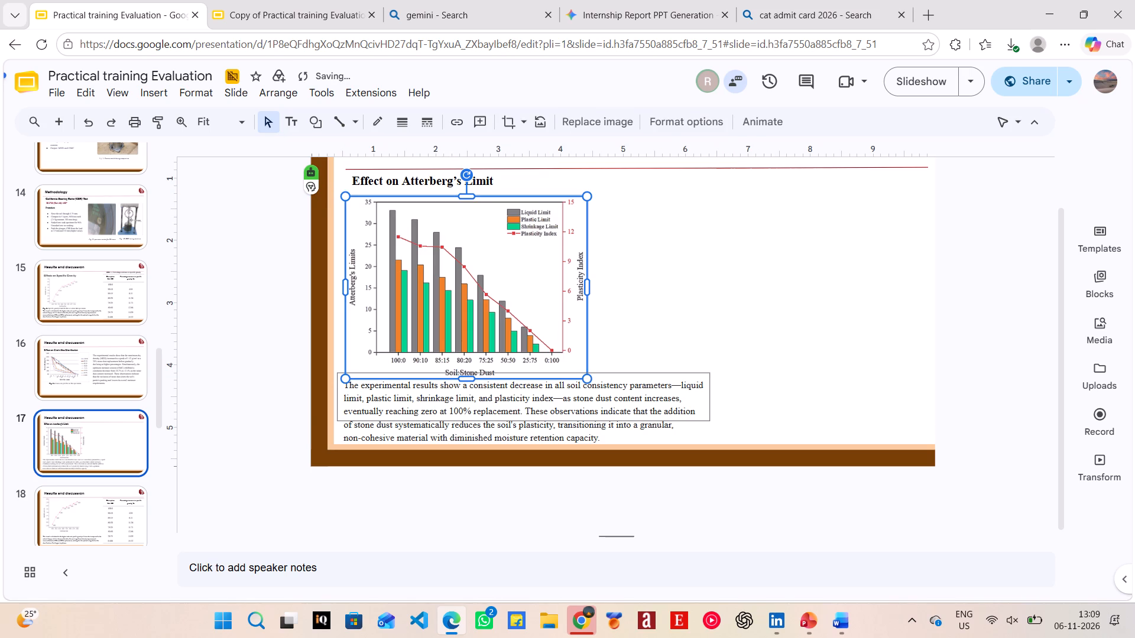
click(523, 429)
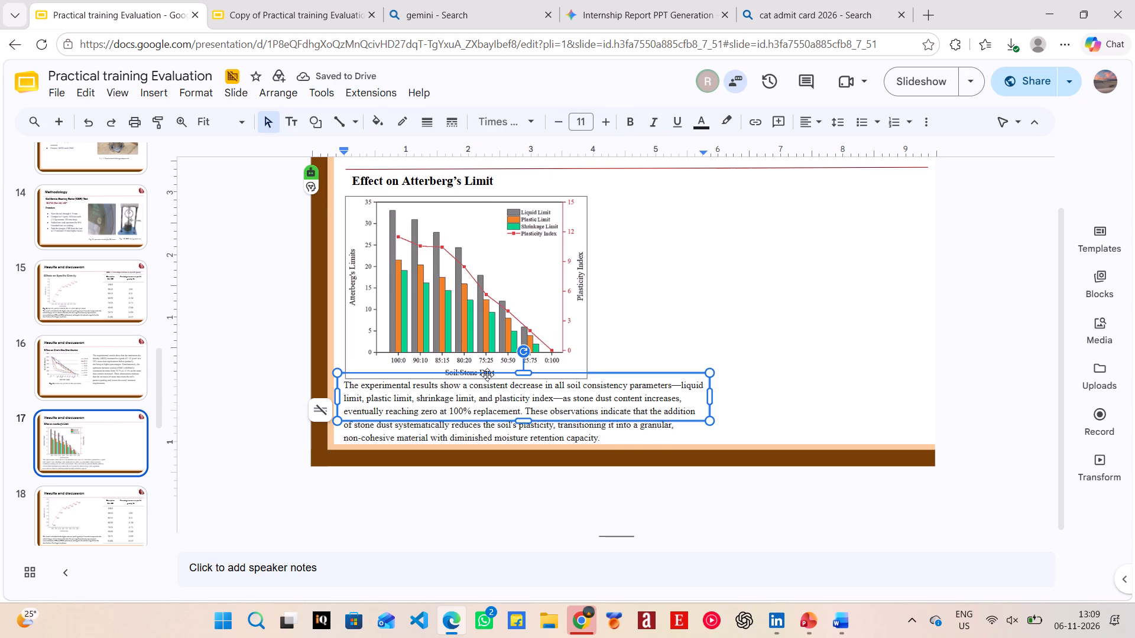
drag(487, 375, 471, 372)
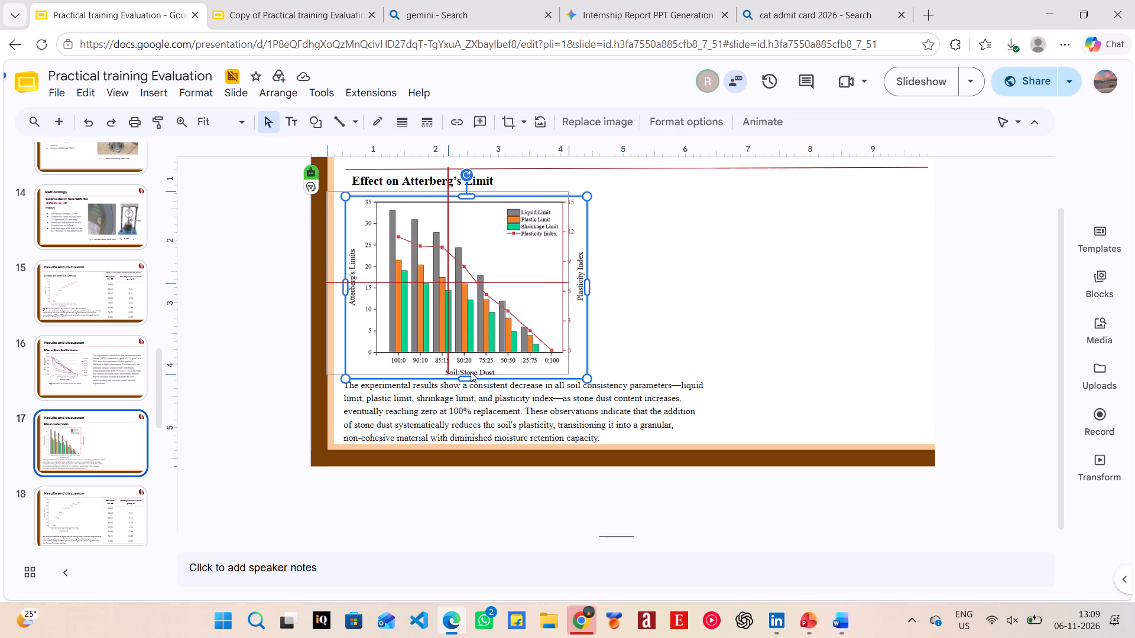
Move the summary text box beside the chart on its right, make it taller, and narrow it to fit within the slide.
click(491, 426)
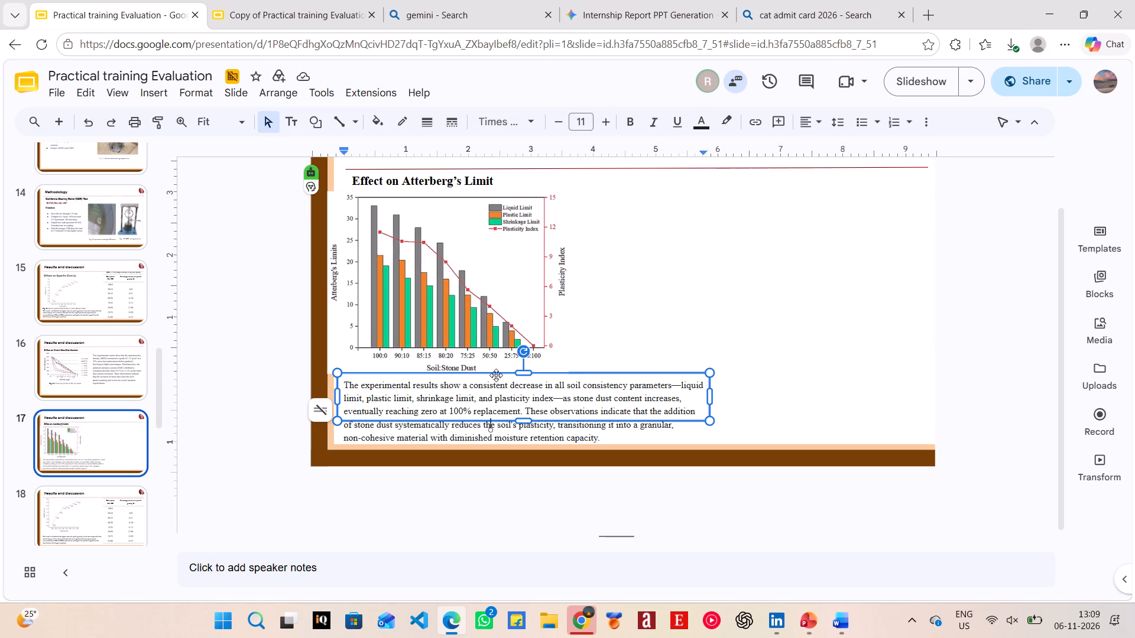
drag(496, 375, 574, 357)
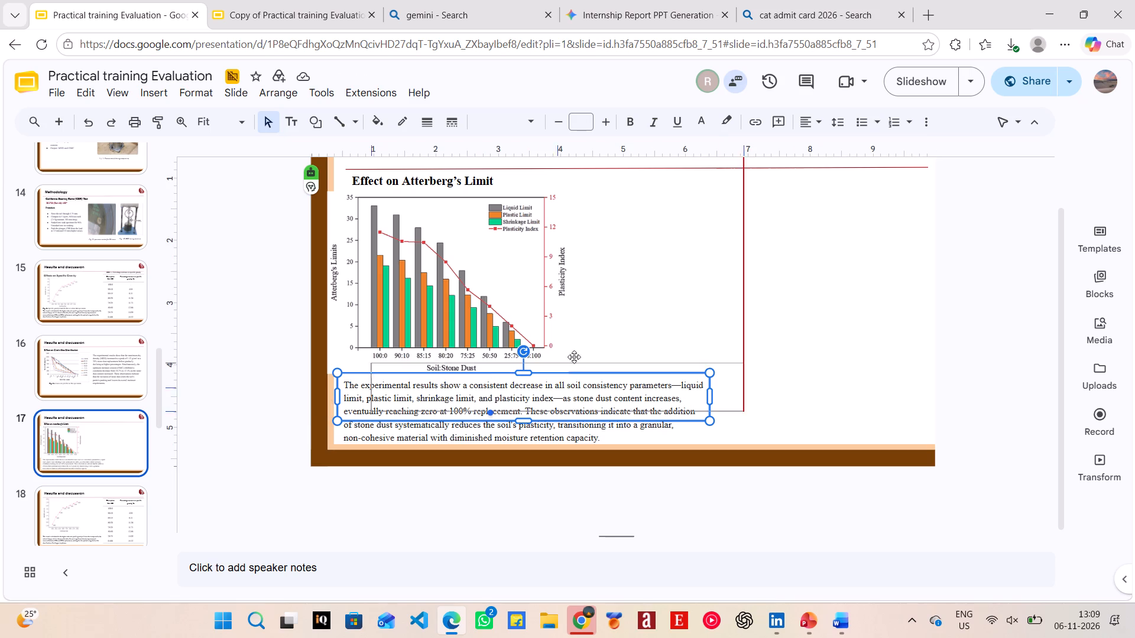
drag(574, 357, 732, 207)
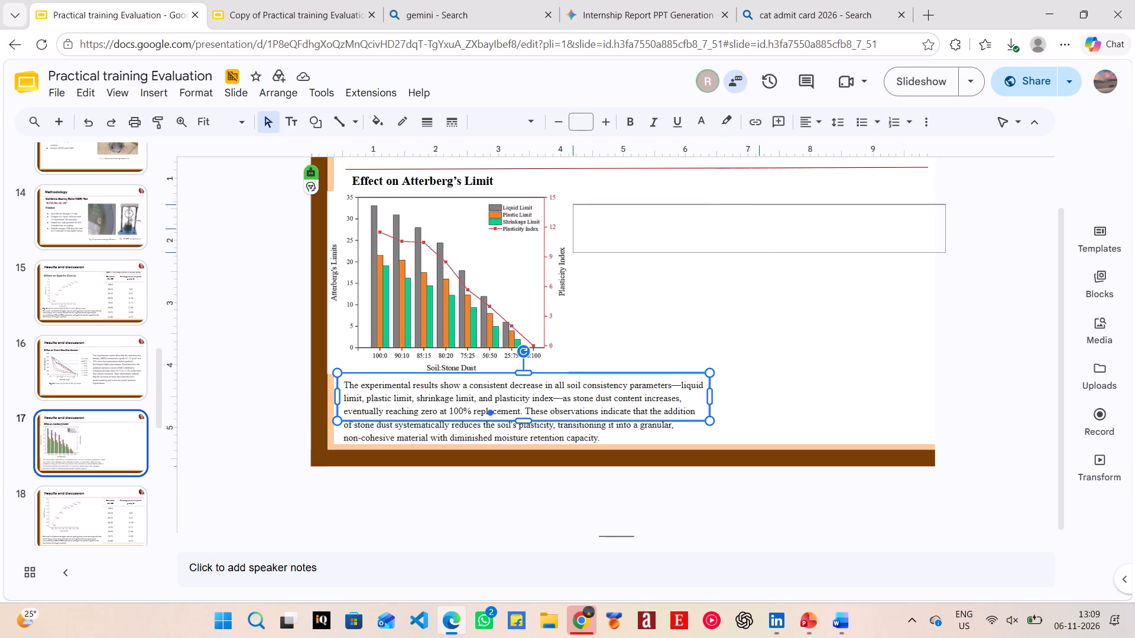
drag(758, 254, 786, 398)
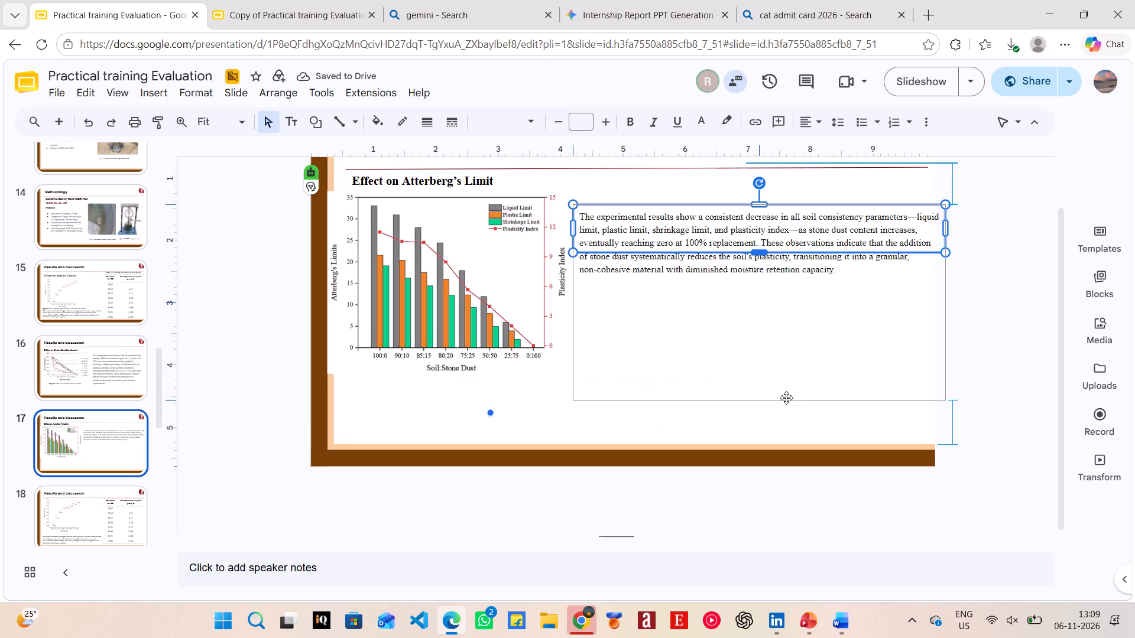
drag(945, 308, 929, 312)
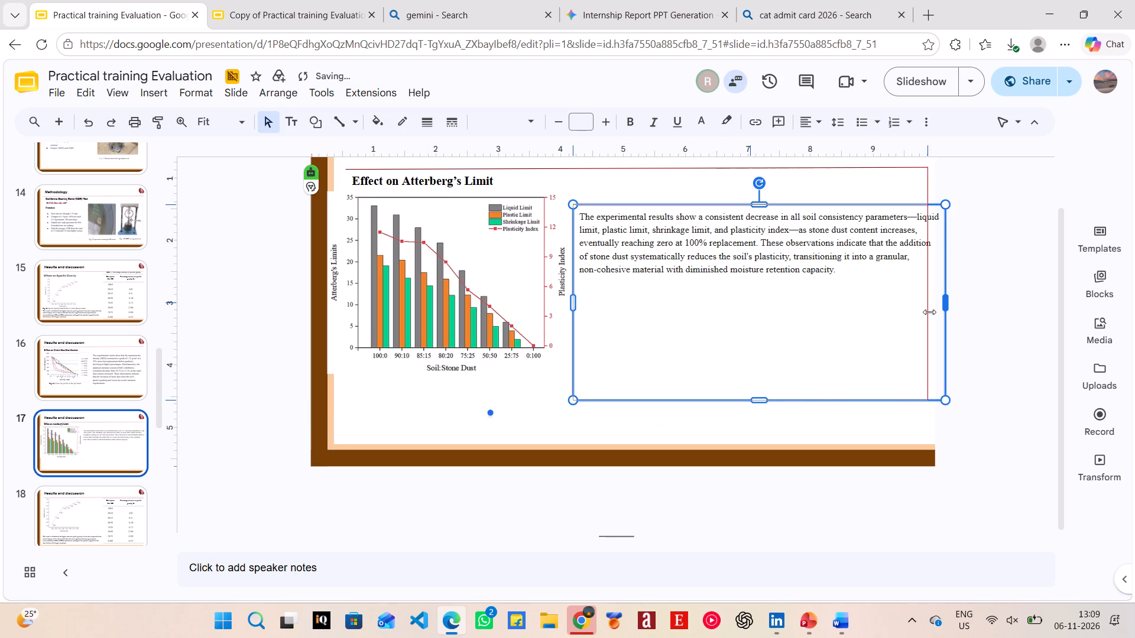
drag(929, 312, 929, 311)
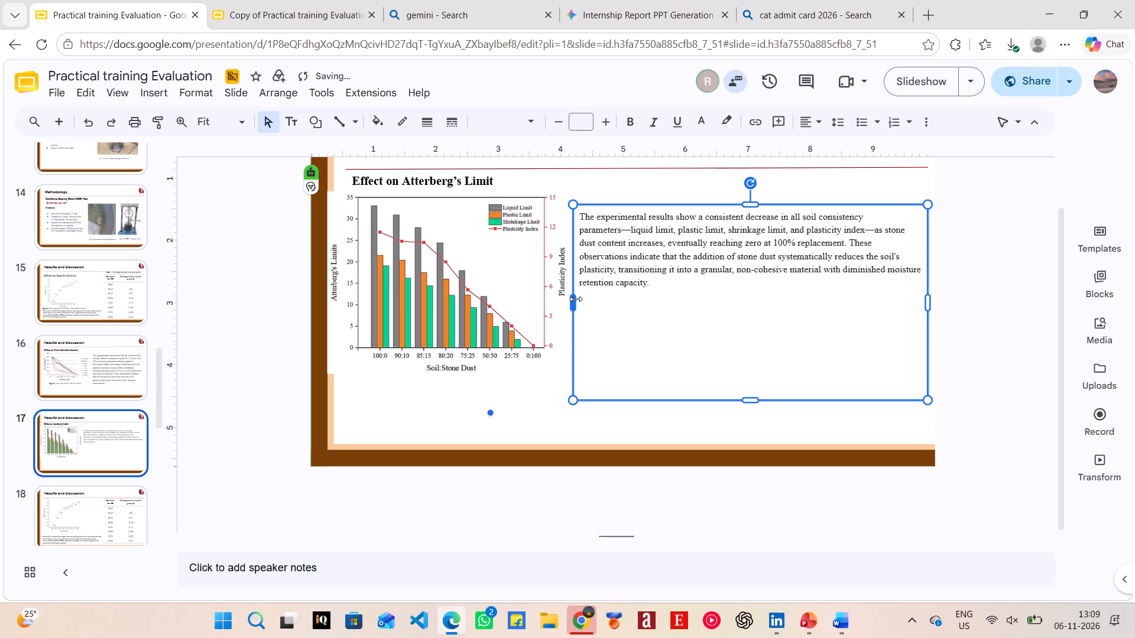
drag(576, 299, 621, 300)
Shift the chart slightly right and down, clear of the brown border, and move the summary text box closer to it.
click(417, 282)
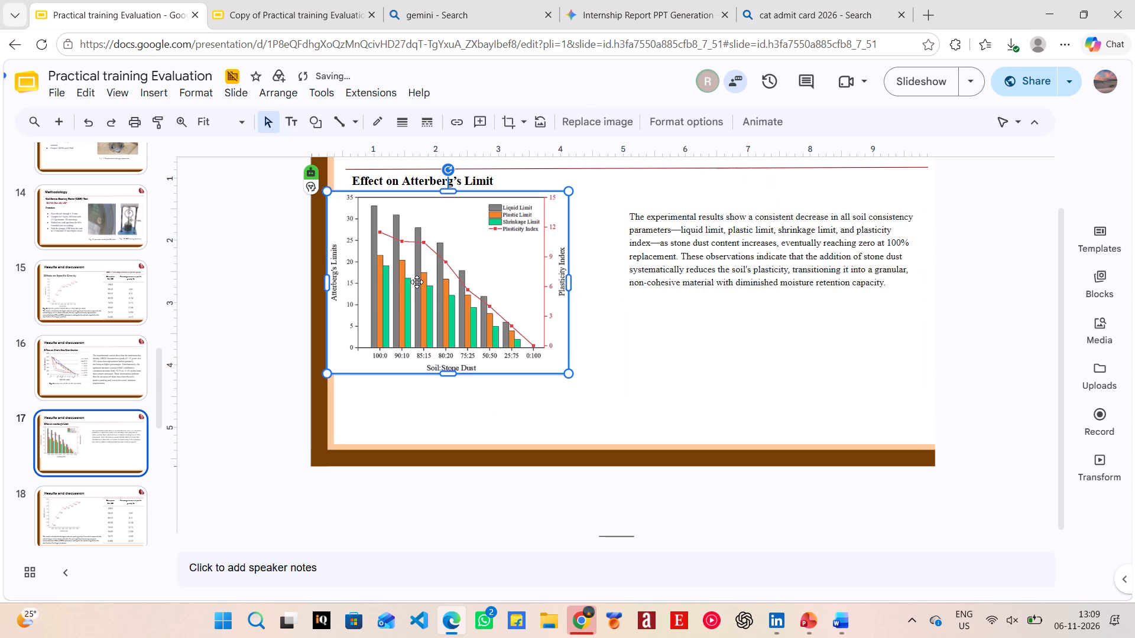
drag(439, 279, 456, 292)
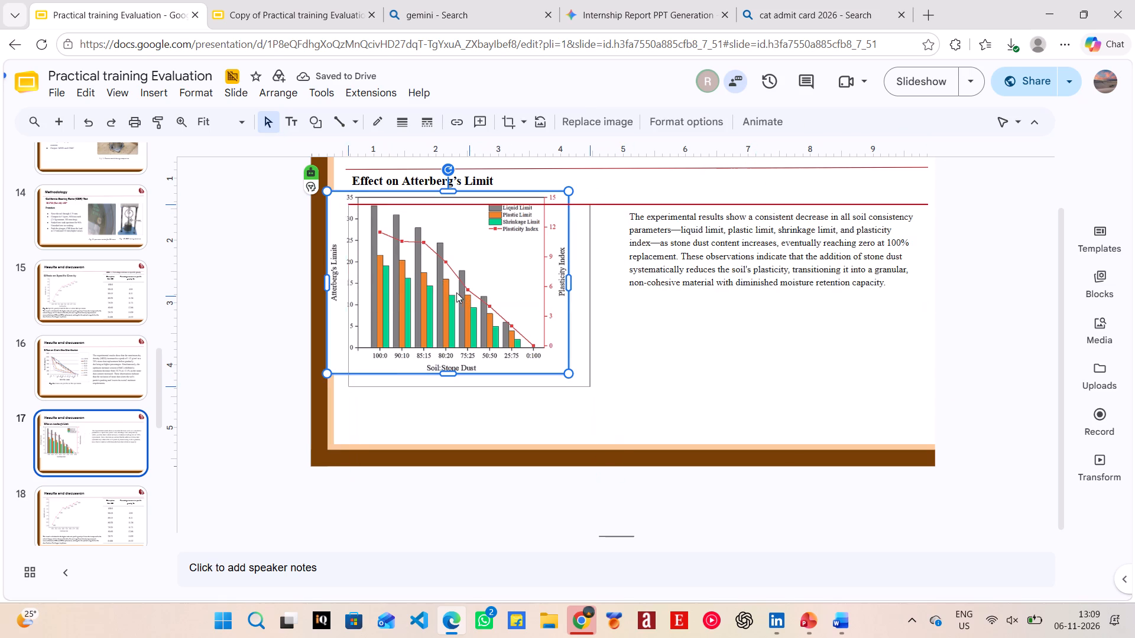
drag(456, 292, 454, 291)
click(680, 263)
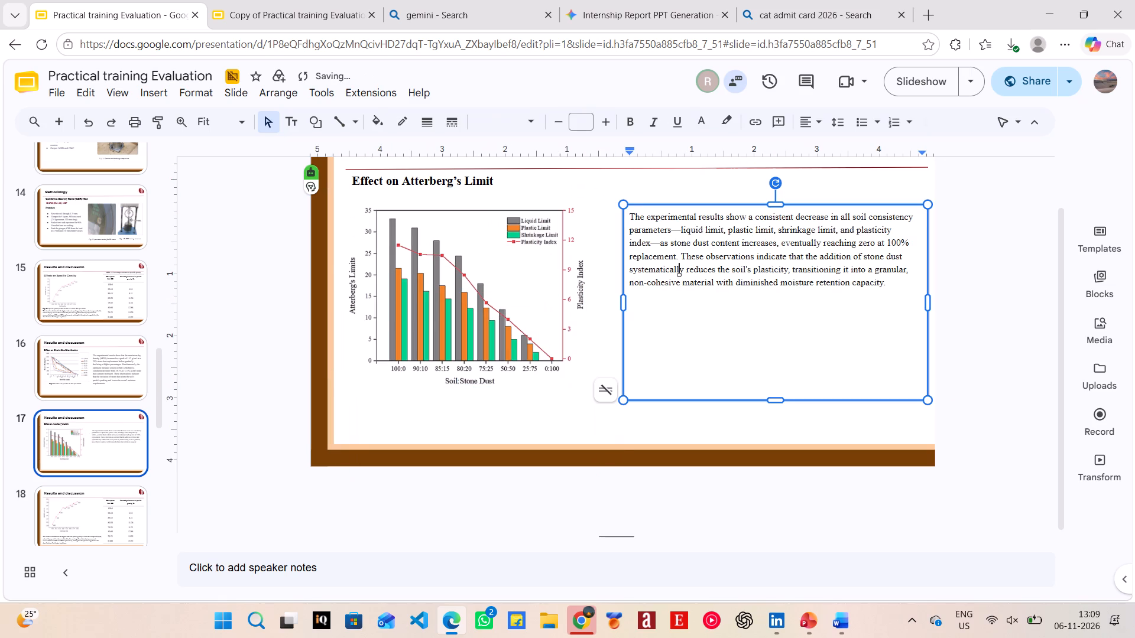
drag(653, 203, 625, 210)
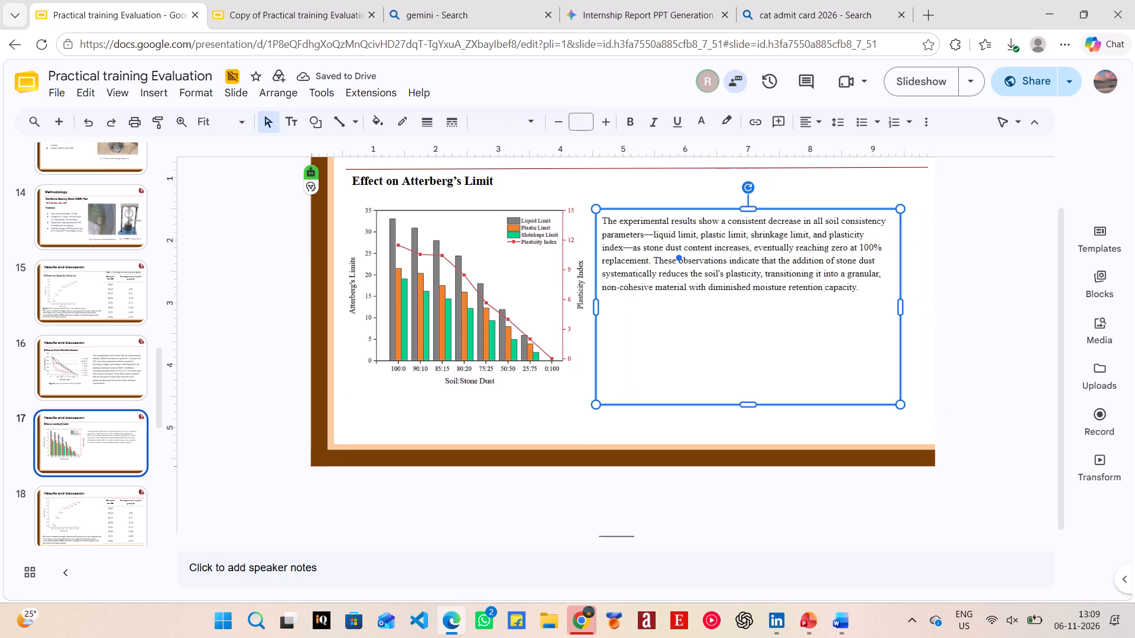
Increase the font size of the whole slide 17 summary paragraph by two points.
drag(602, 219, 847, 304)
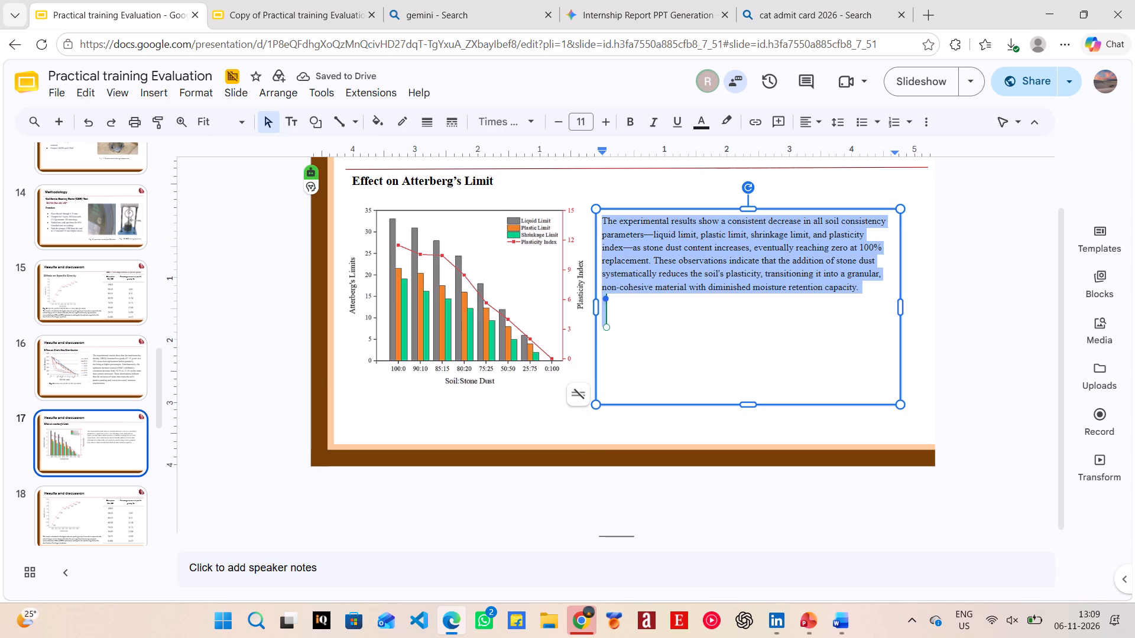
drag(847, 304, 848, 304)
click(611, 119)
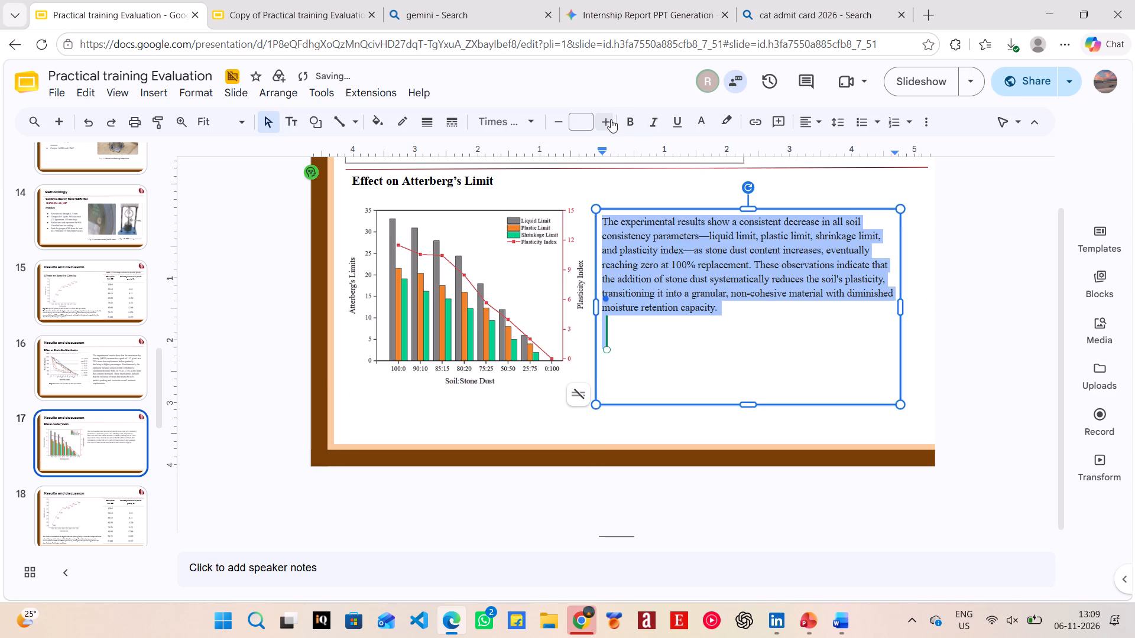
click(611, 119)
click(985, 327)
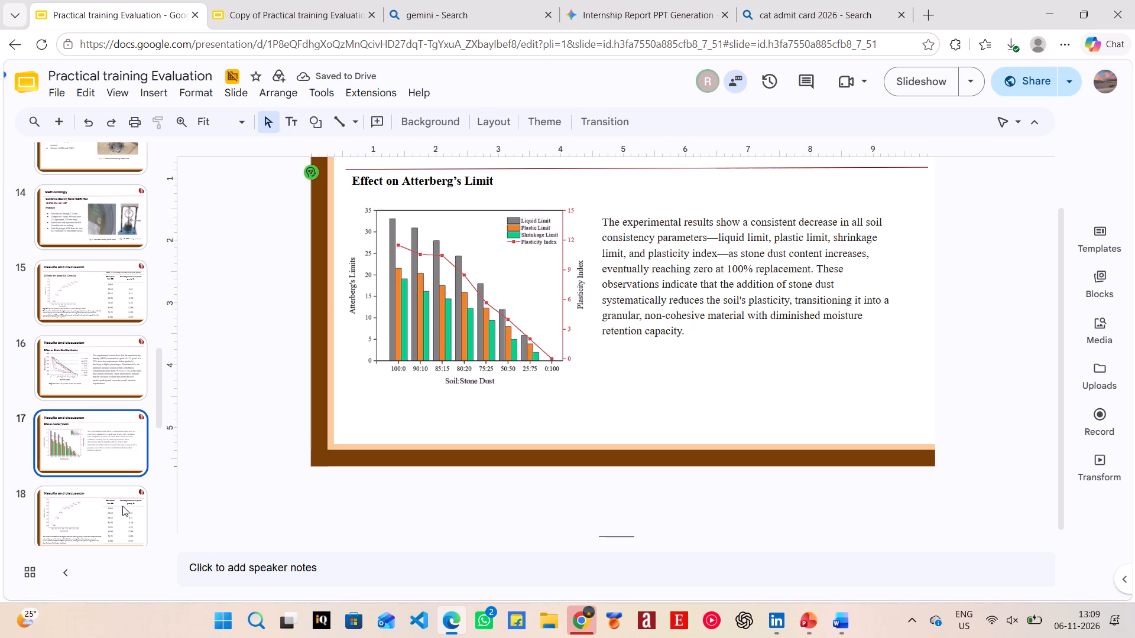
Open slide 18, and in the Word report copy the section 4.6 heading text "Effect on CBR Value" without its number.
scroll(112, 506, down, 1)
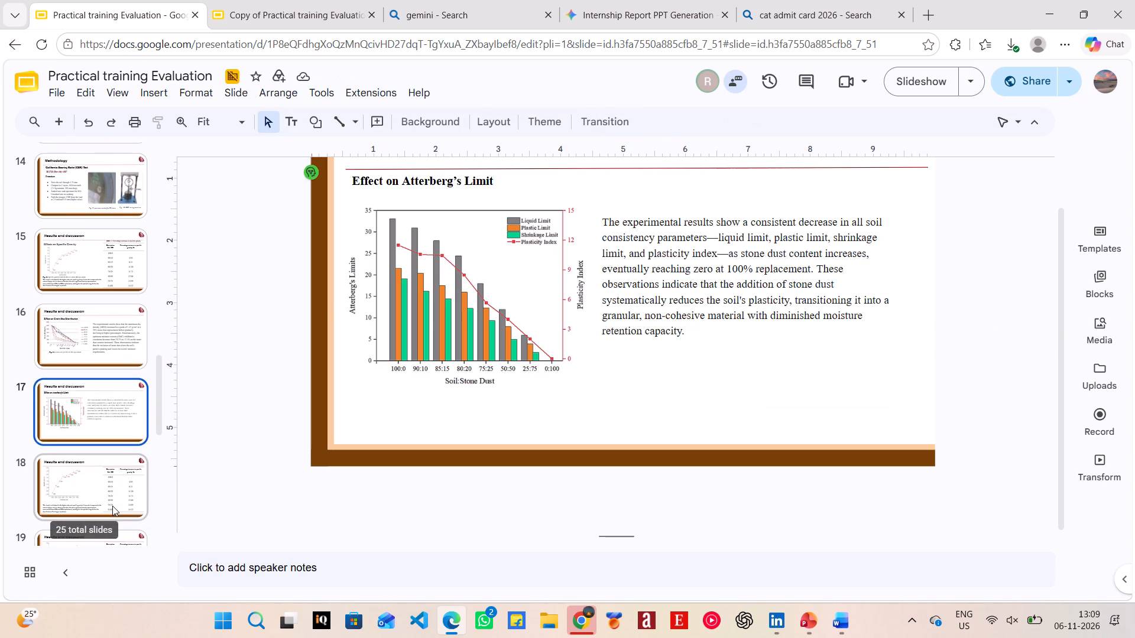
scroll(112, 506, down, 2)
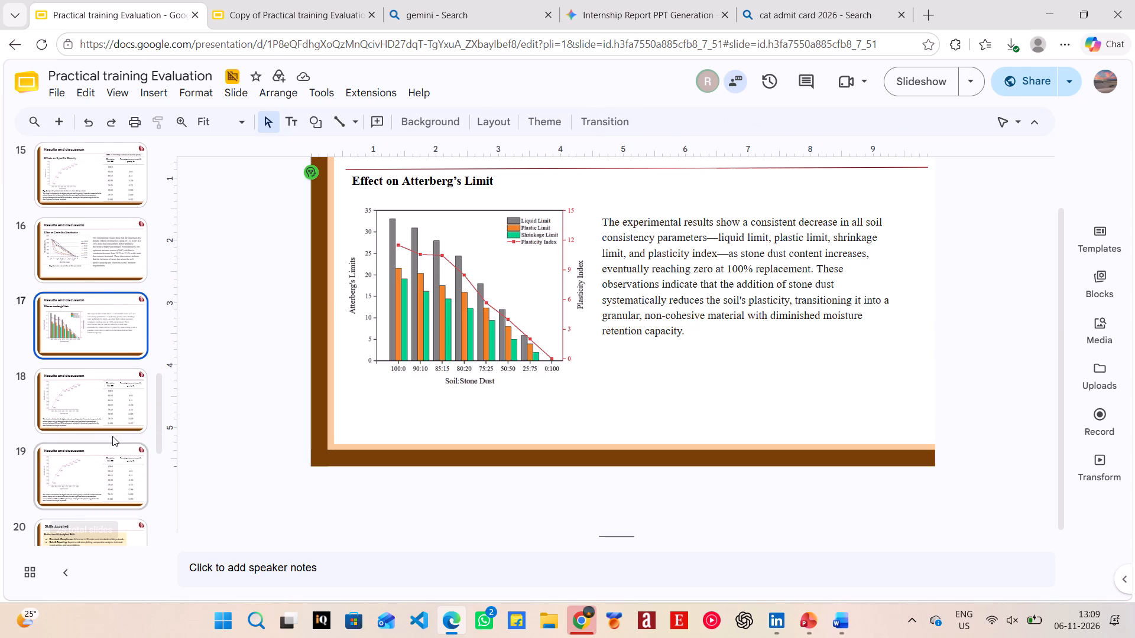
click(118, 408)
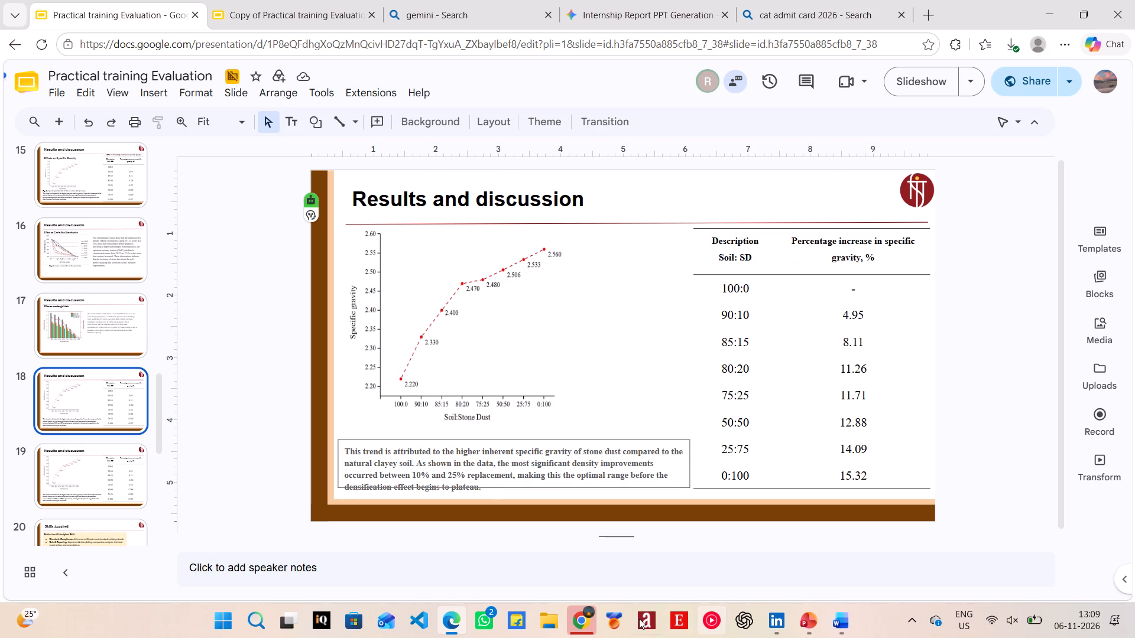
click(849, 552)
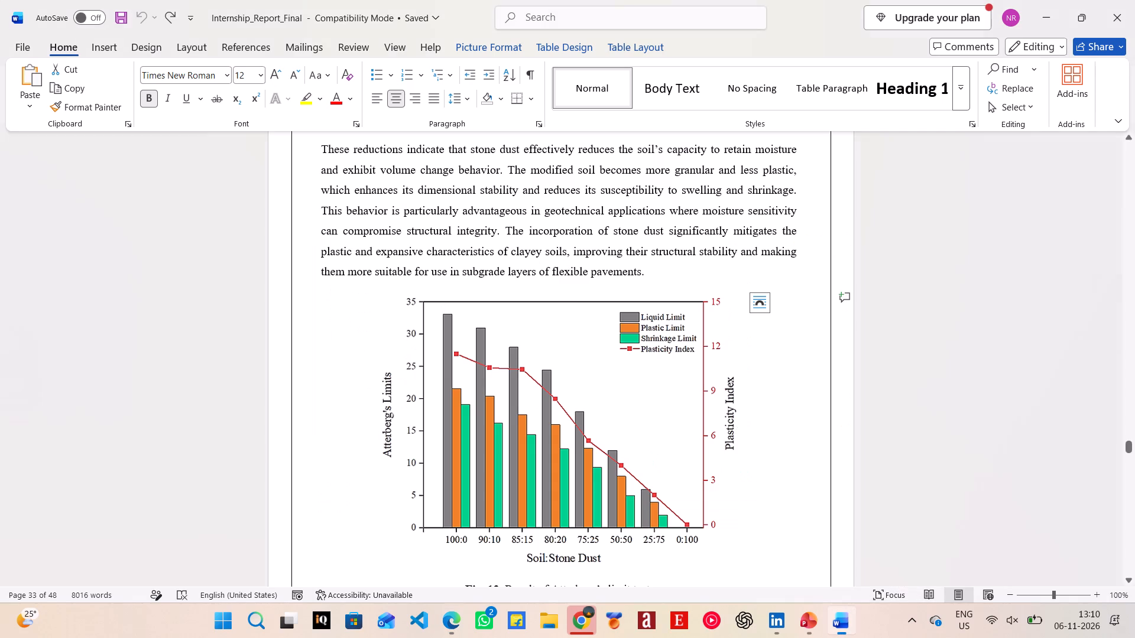
scroll(847, 421, down, 4)
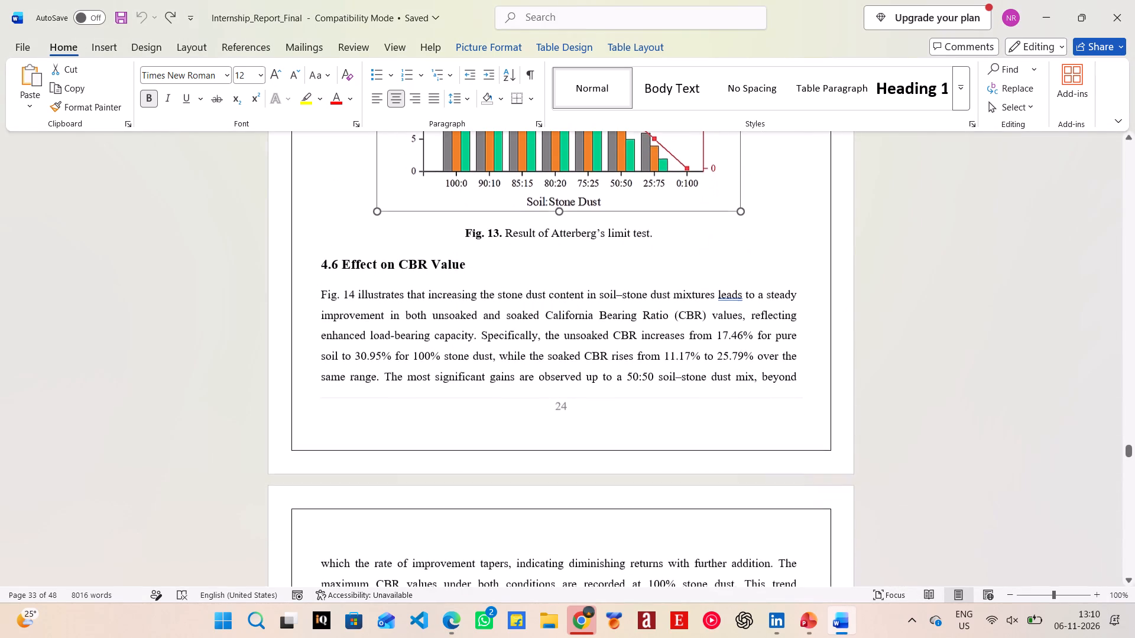
drag(343, 266, 387, 259)
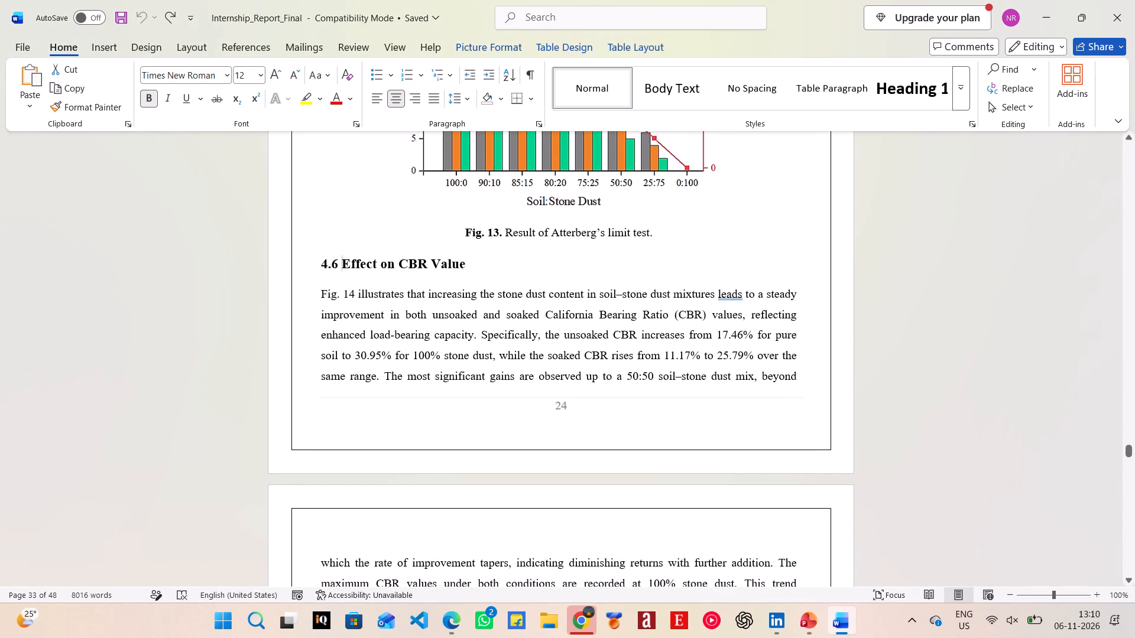
drag(387, 259, 475, 263)
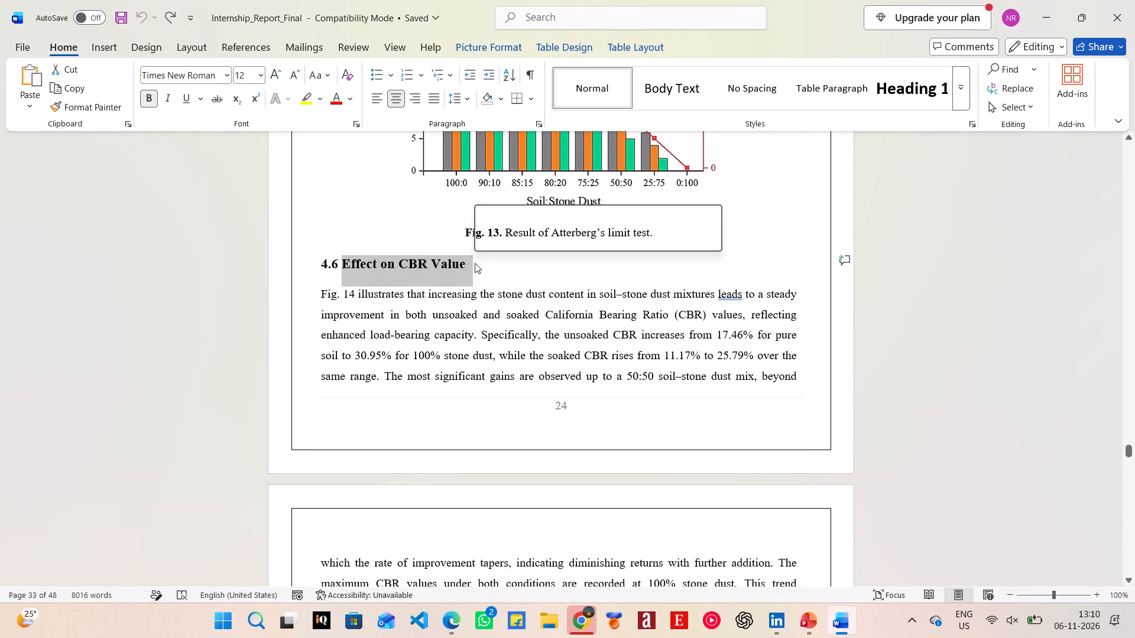
key(ctrl+z)
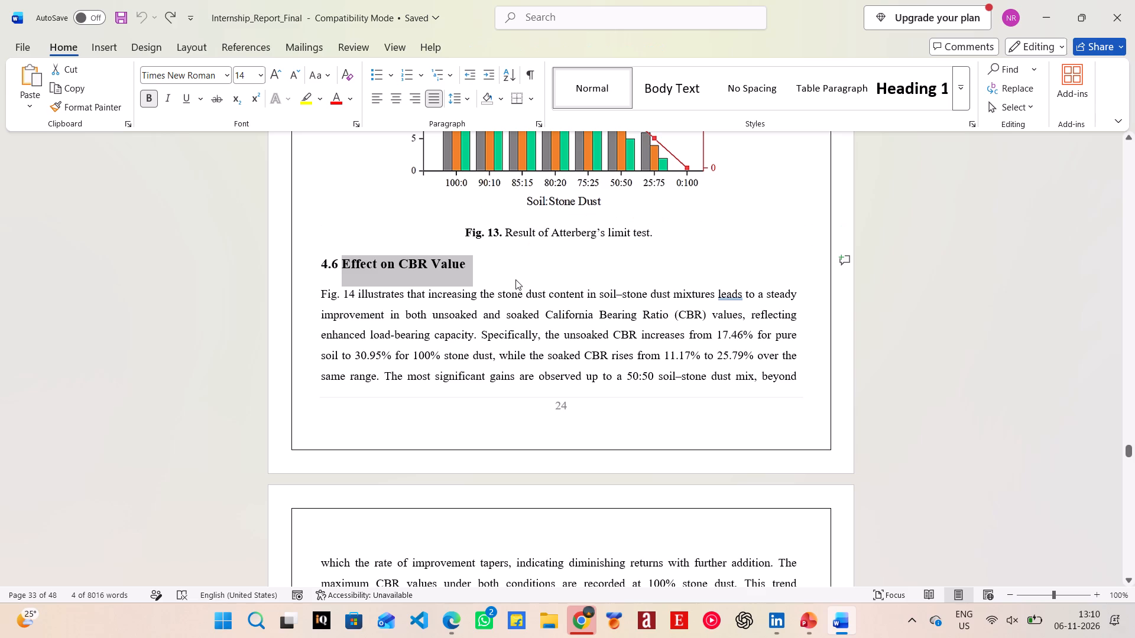
key(ctrl+c)
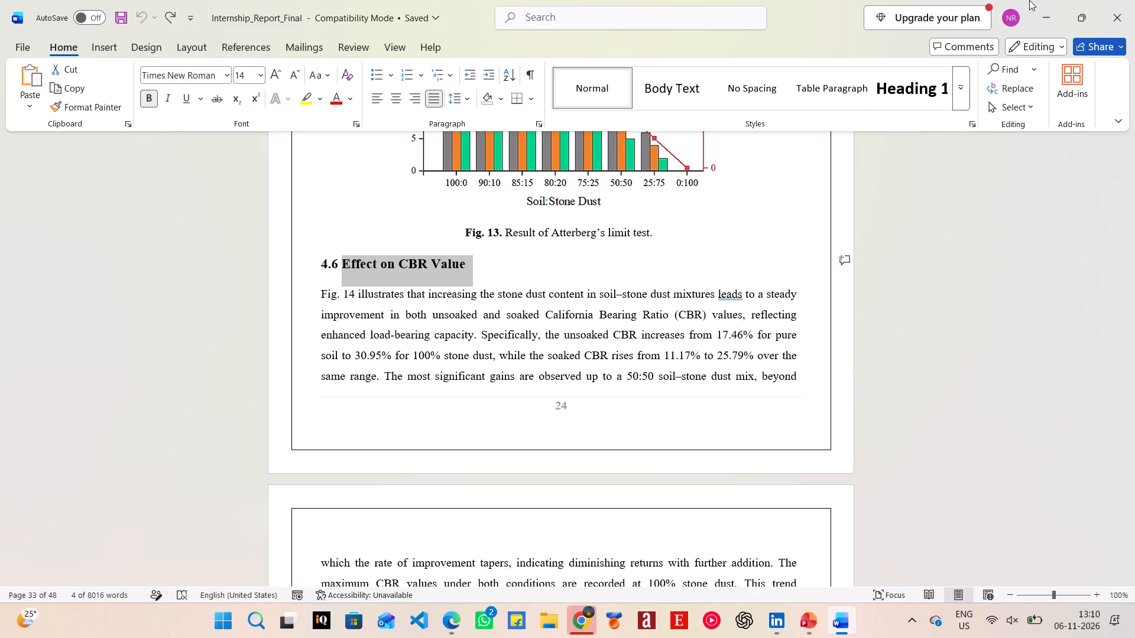
click(1036, 6)
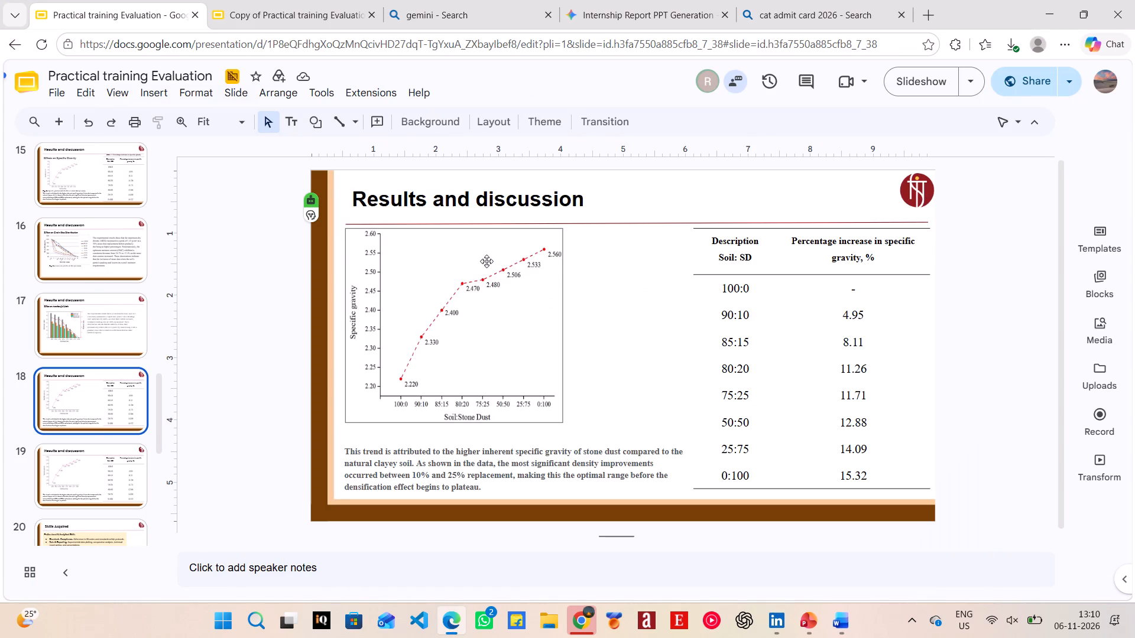
Delete the old specific gravity chart from slide 18.
click(482, 262)
key(Delete)
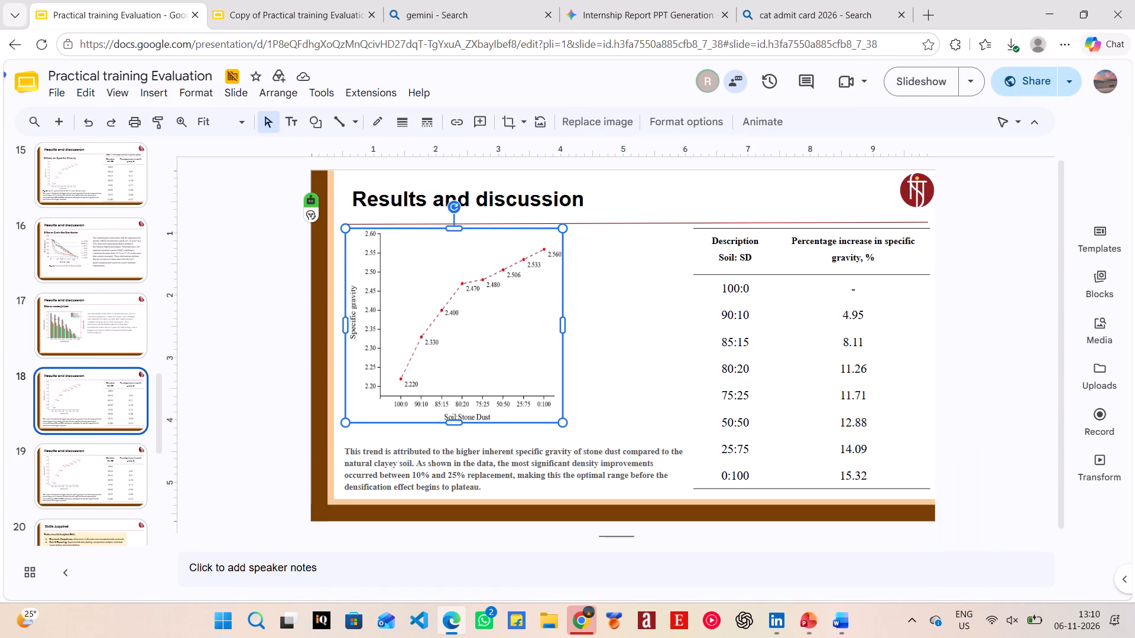
Paste the "Effect on CBR Value" heading onto slide 18 and place it just under the red line below the title.
click(433, 245)
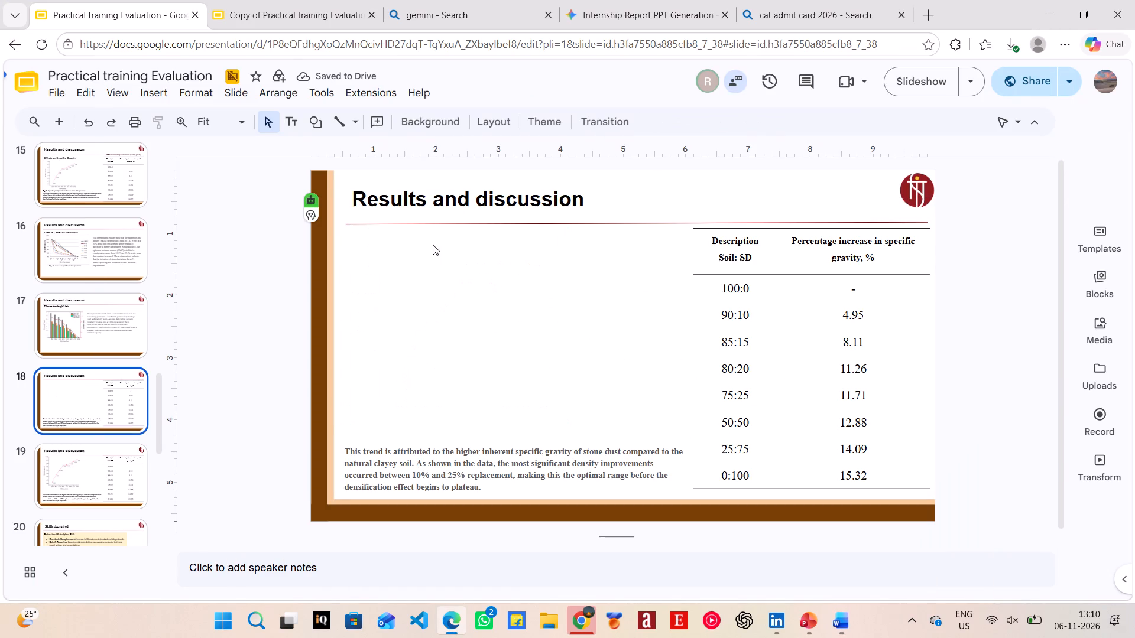
key(ctrl+v)
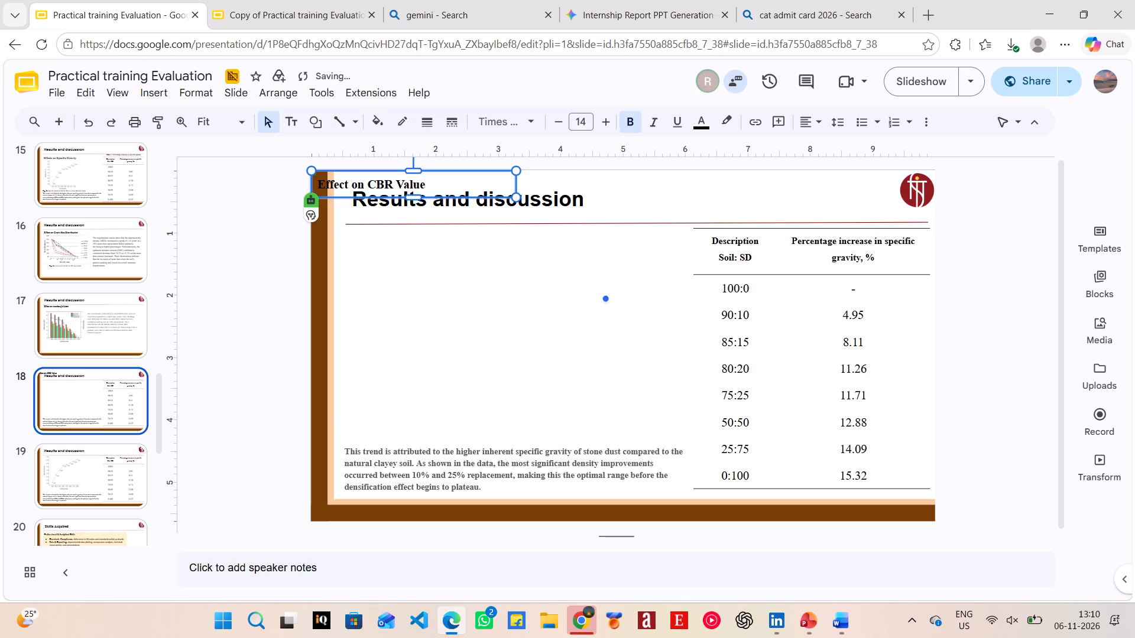
click(362, 170)
drag(362, 170, 400, 208)
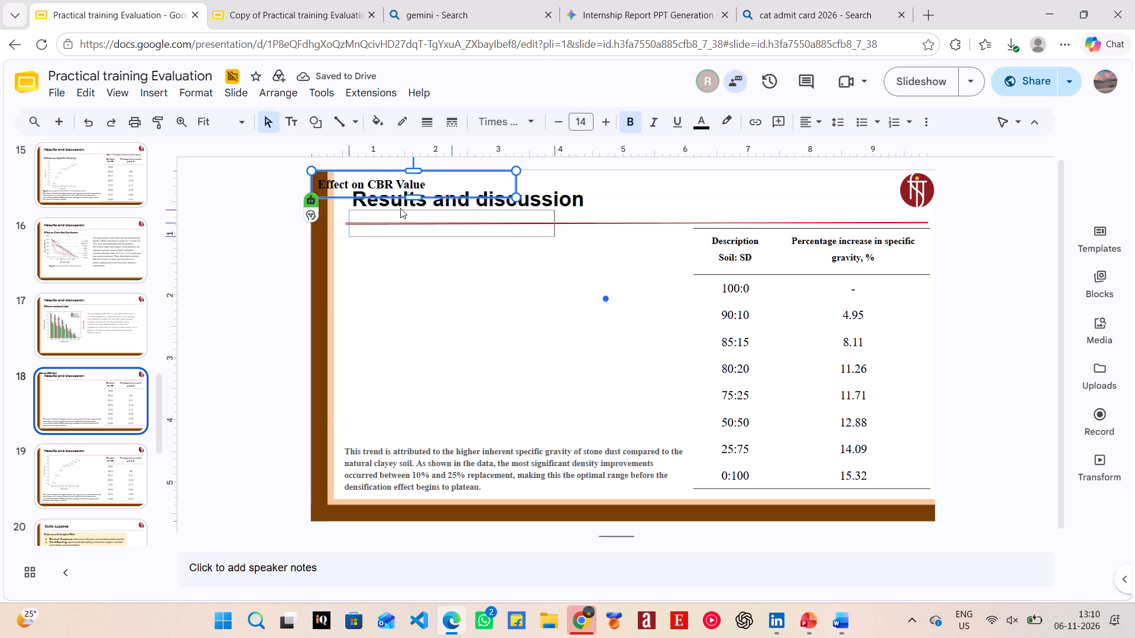
drag(400, 208, 397, 231)
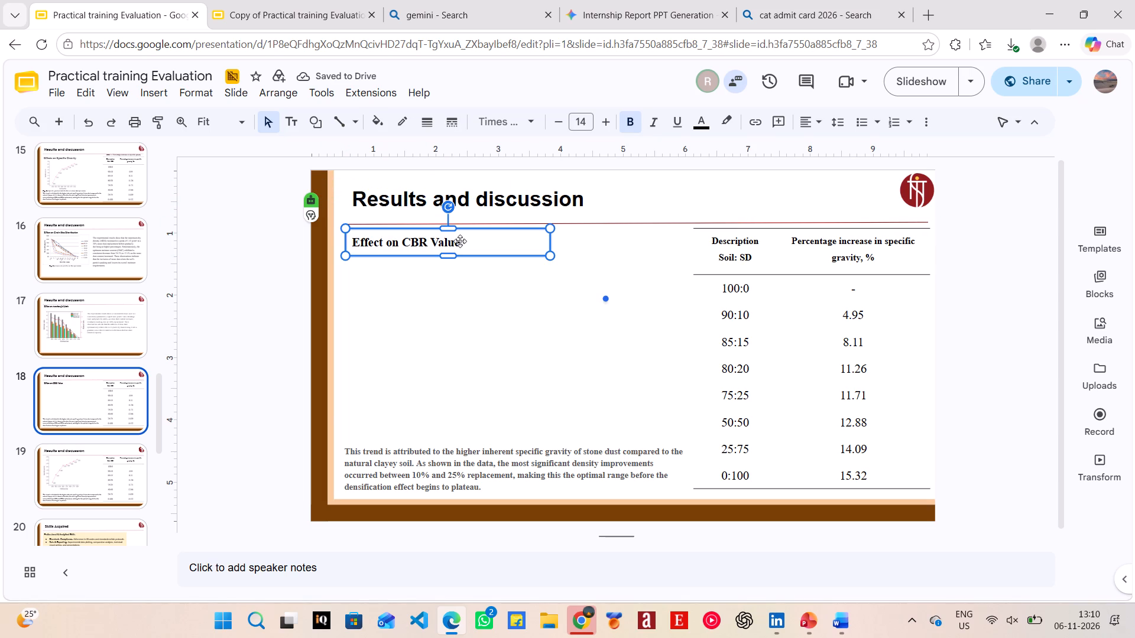
click(458, 242)
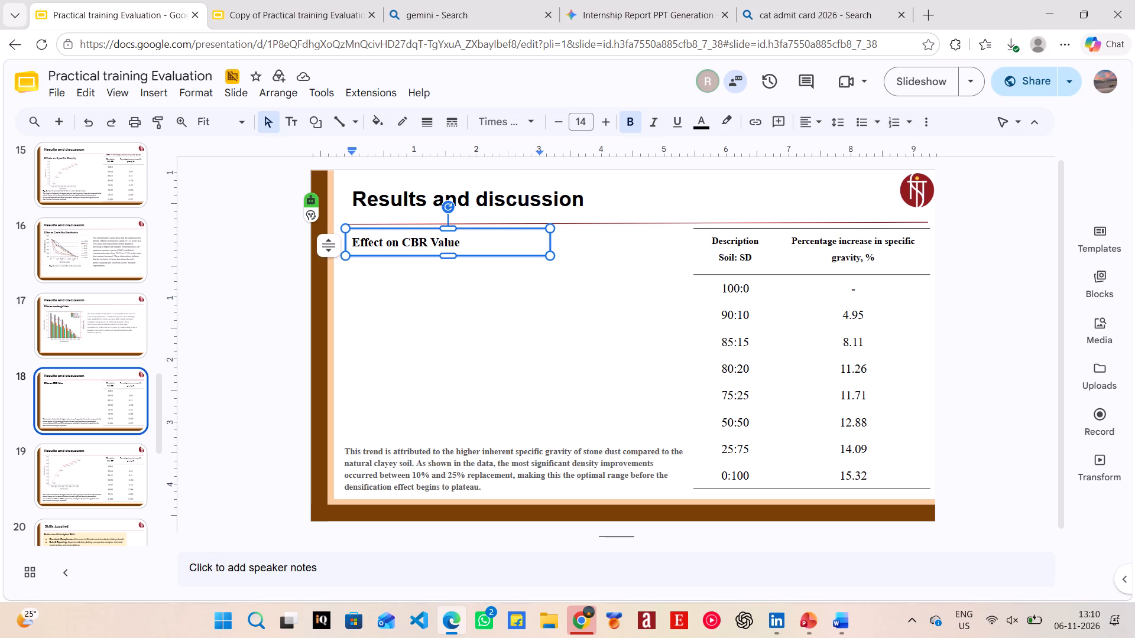
click(130, 328)
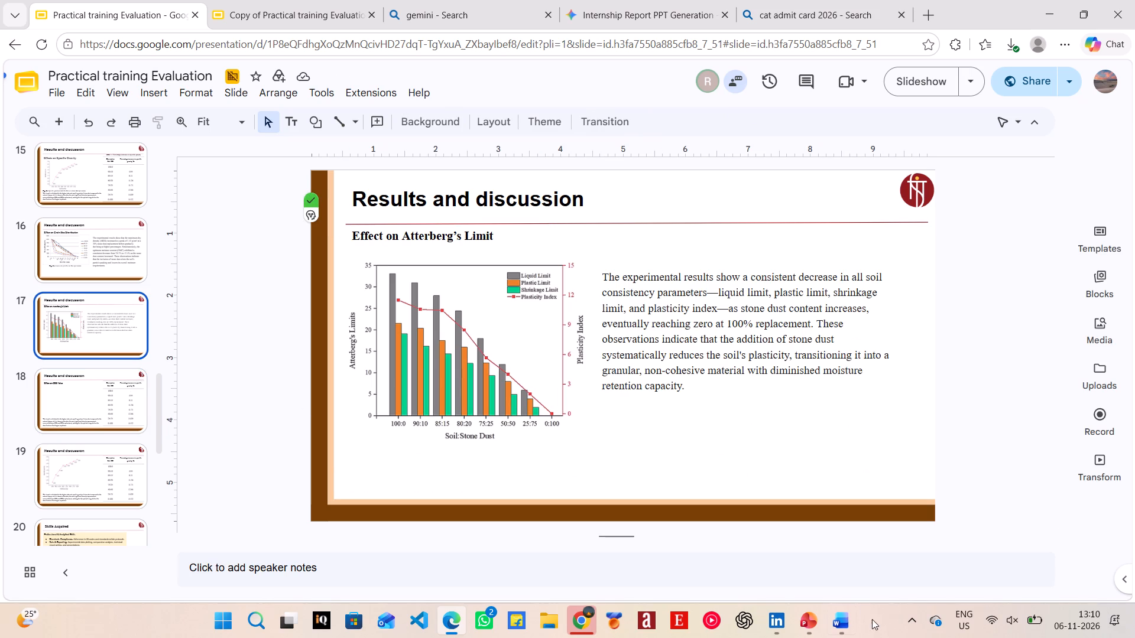
click(836, 630)
click(773, 461)
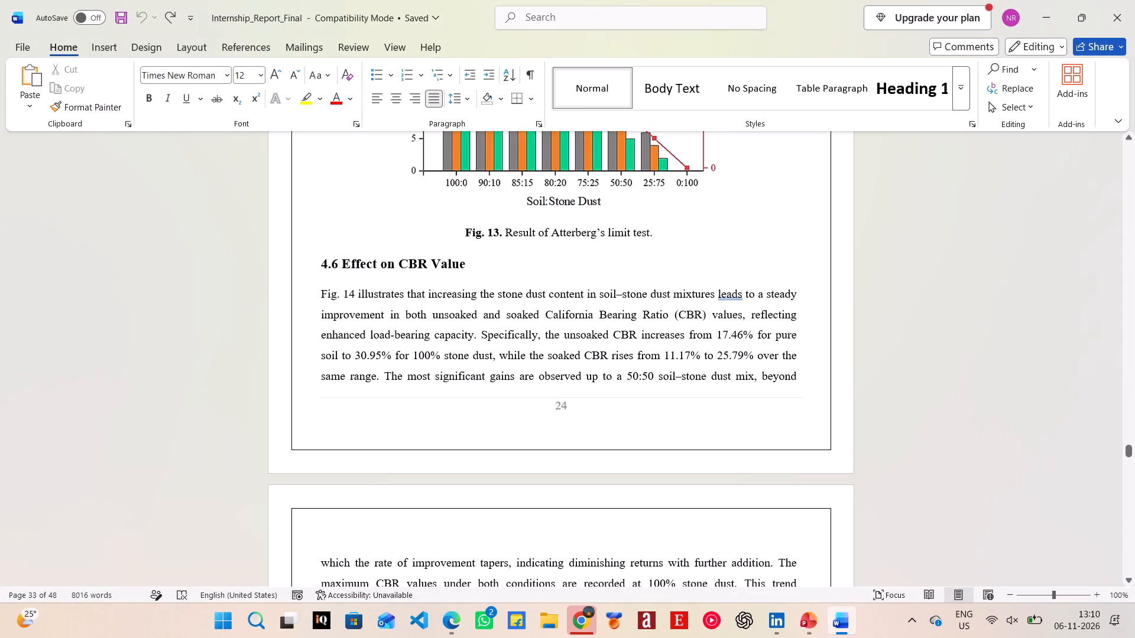
drag(321, 296, 607, 565)
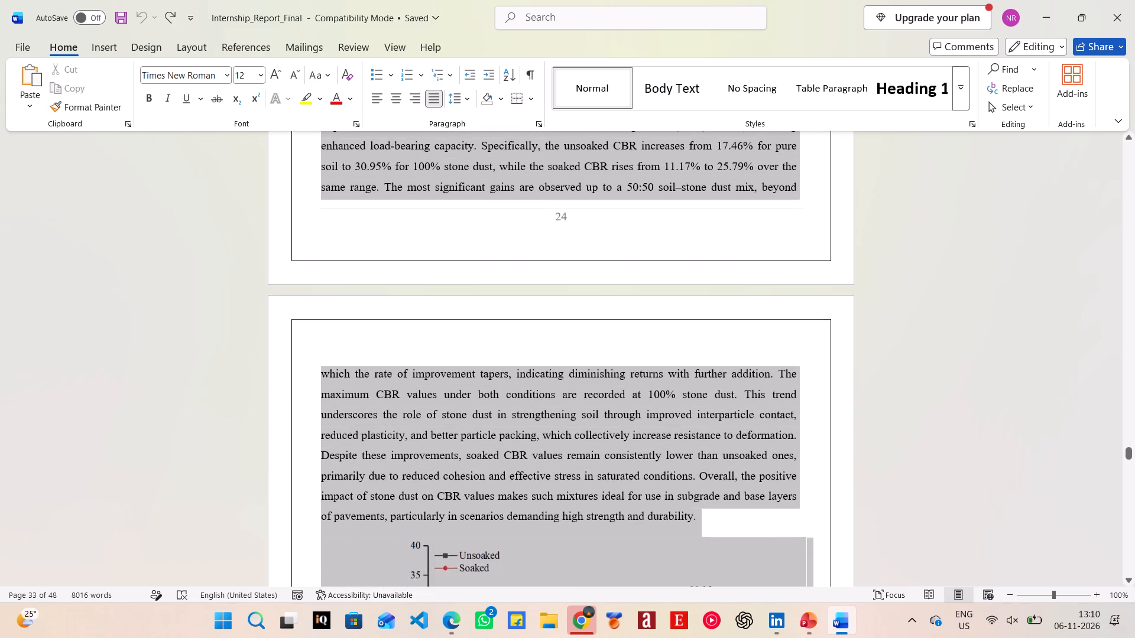
drag(607, 565, 647, 568)
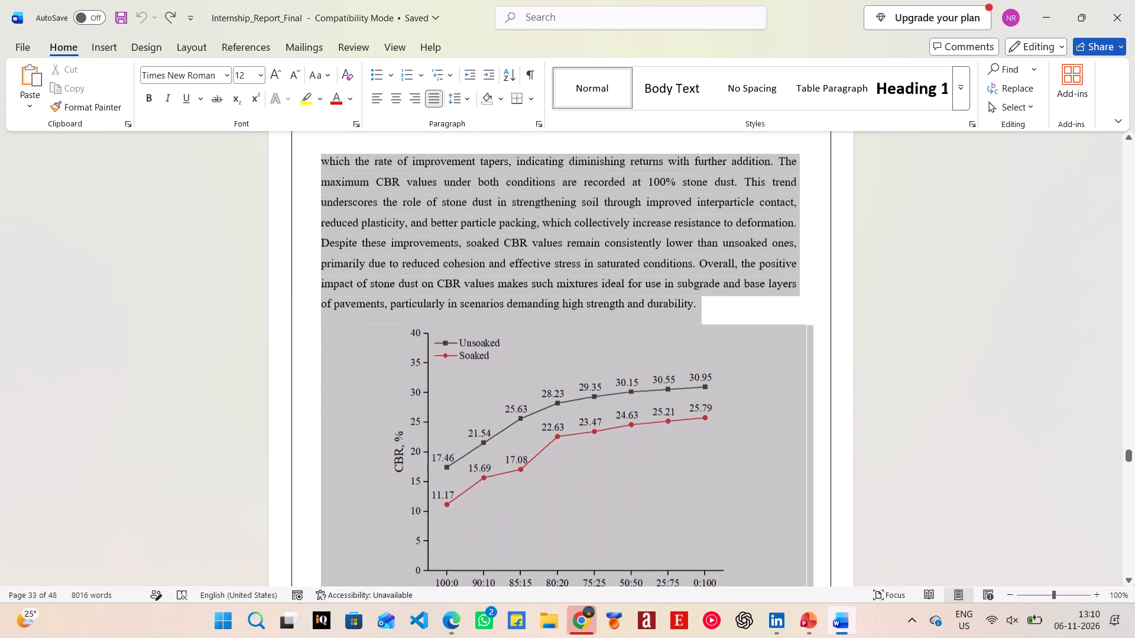
drag(647, 568, 611, 402)
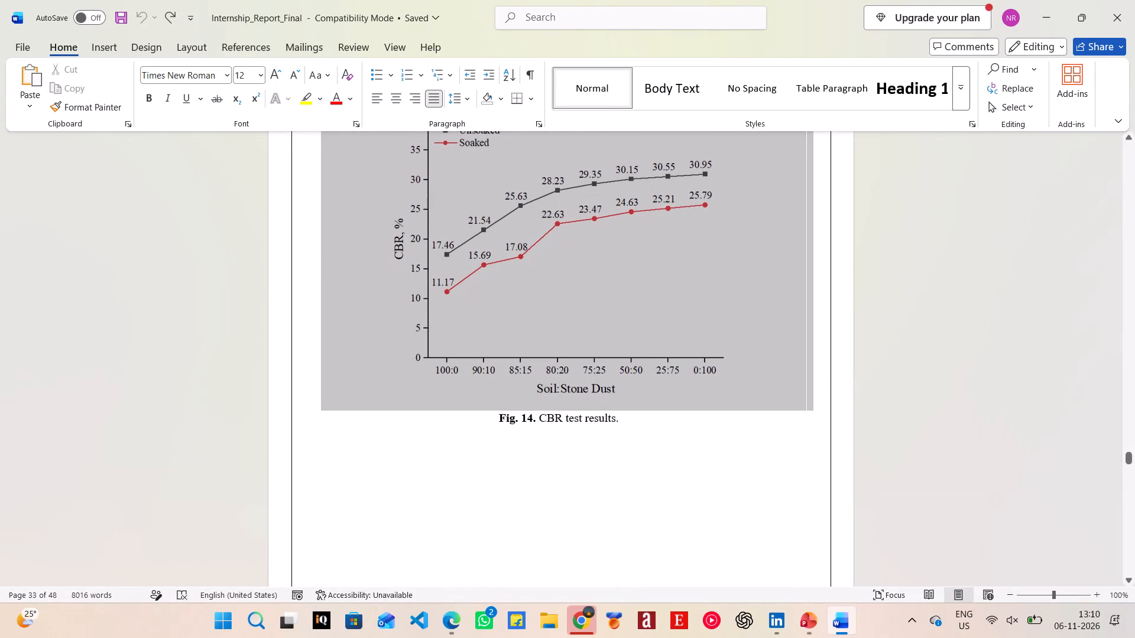
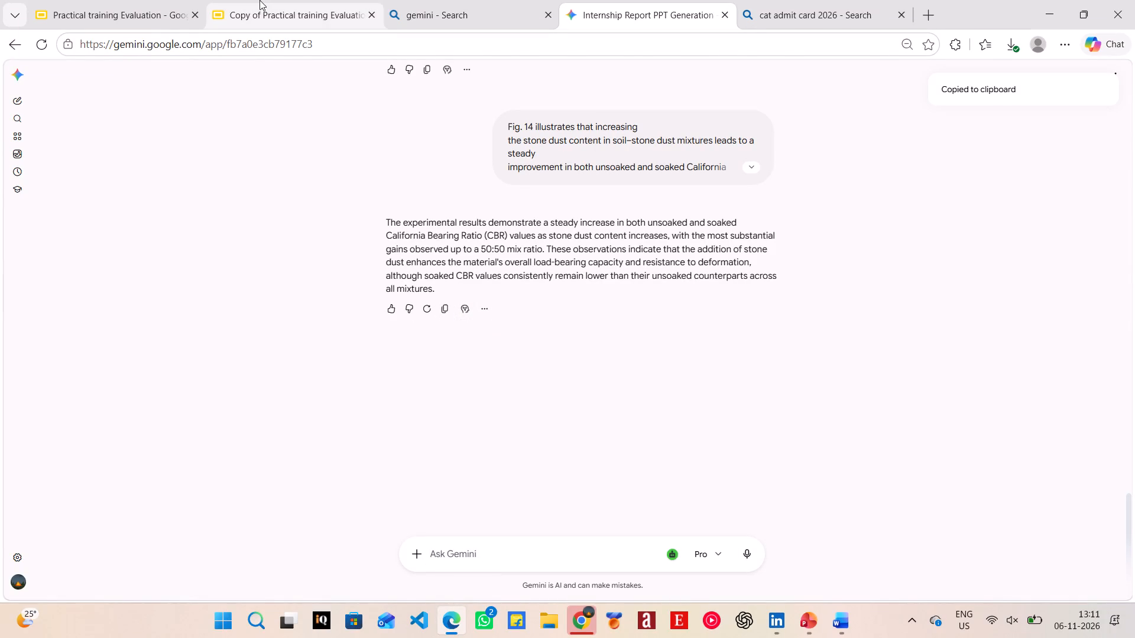
click(132, 6)
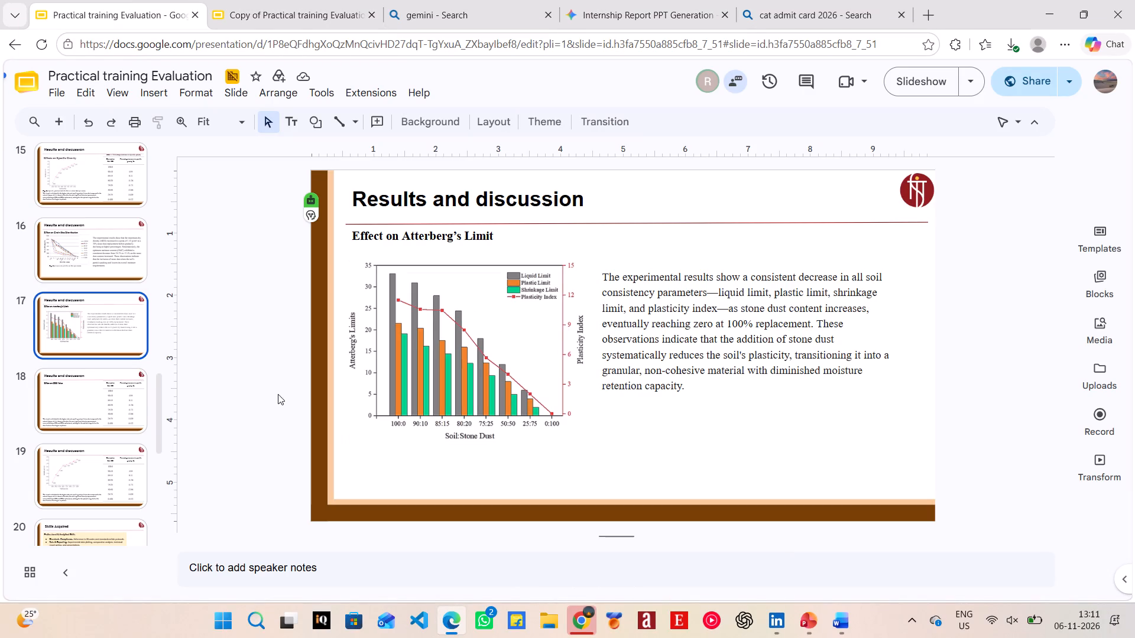
click(132, 388)
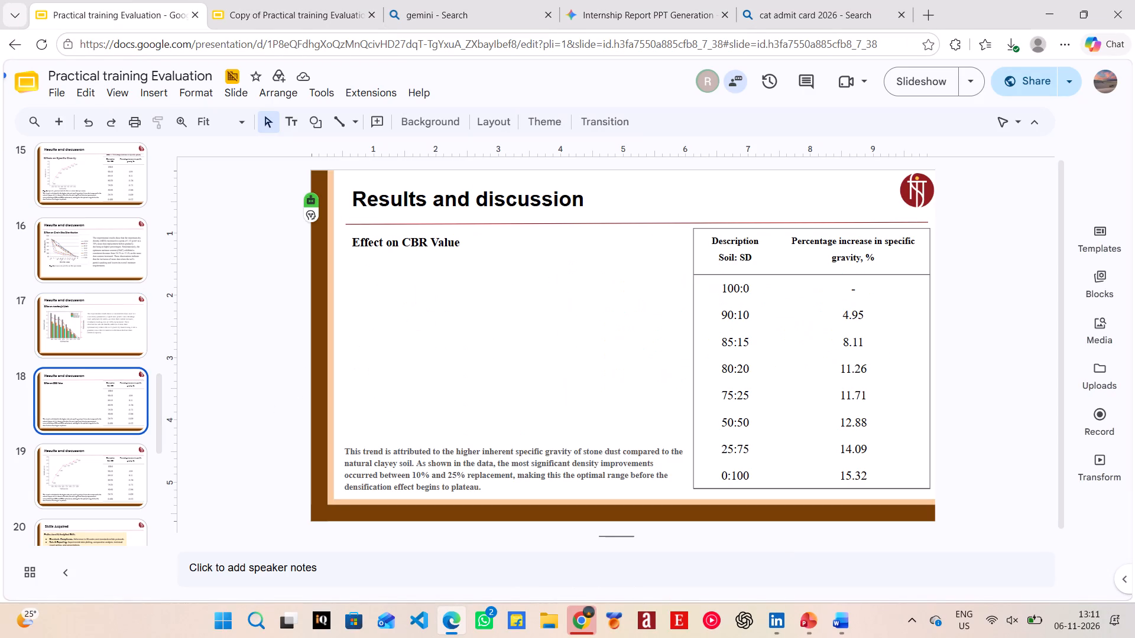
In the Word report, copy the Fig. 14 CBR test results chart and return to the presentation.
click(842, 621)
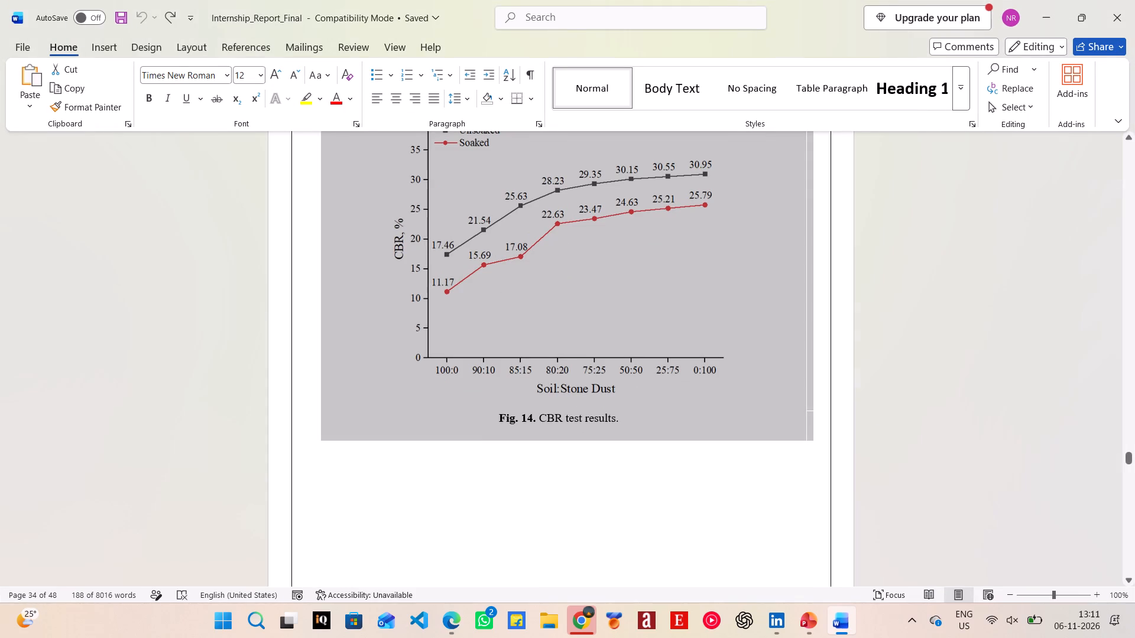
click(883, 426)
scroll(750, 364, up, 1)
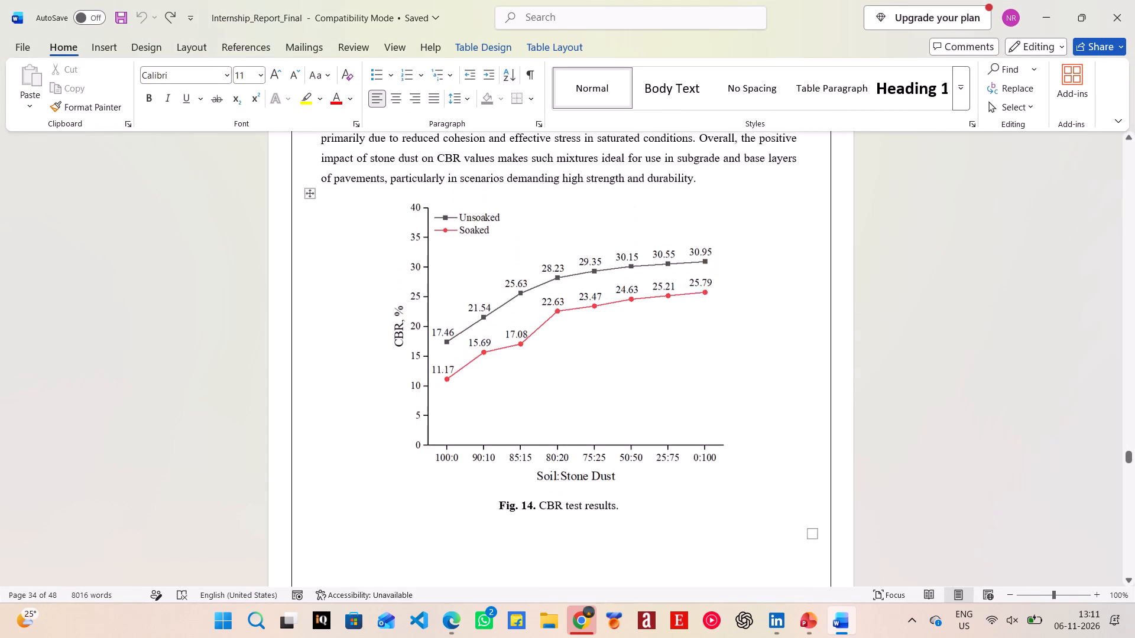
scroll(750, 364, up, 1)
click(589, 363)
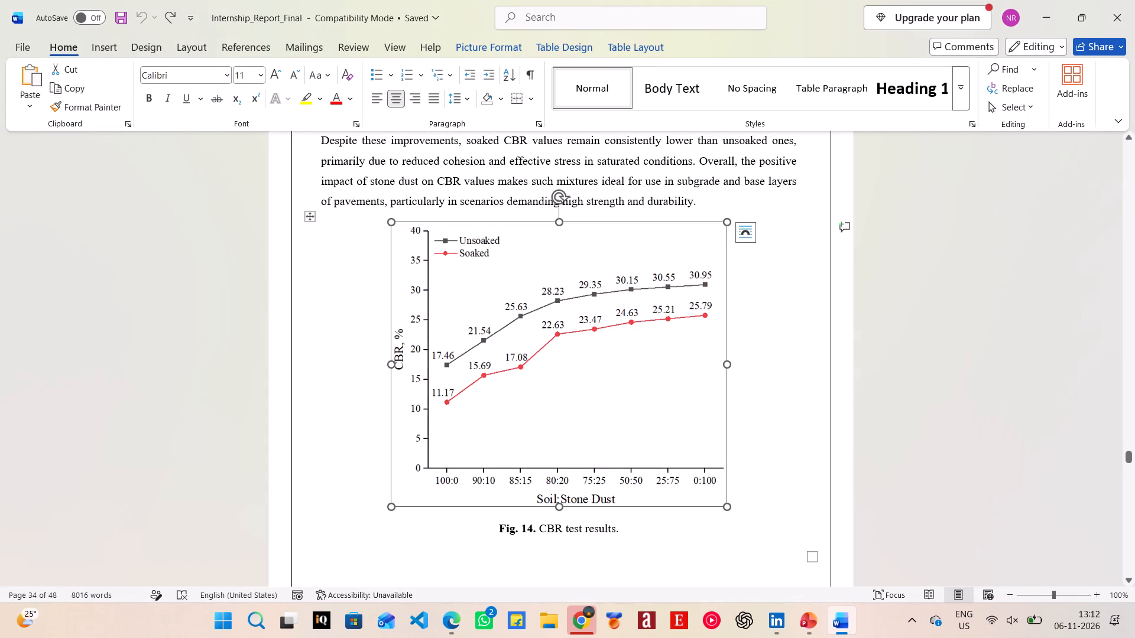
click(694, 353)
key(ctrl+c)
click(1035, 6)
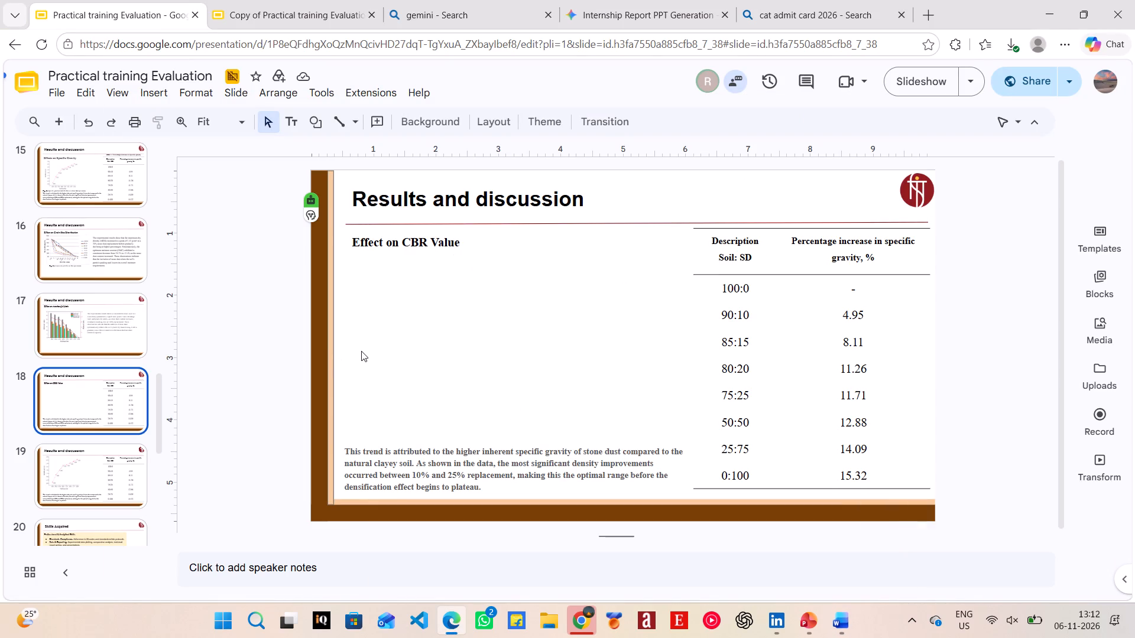
Copy slide 18 and paste it twice as duplicates directly after it, returning to slide 18.
key(ctrl+c)
key(ctrl+v)
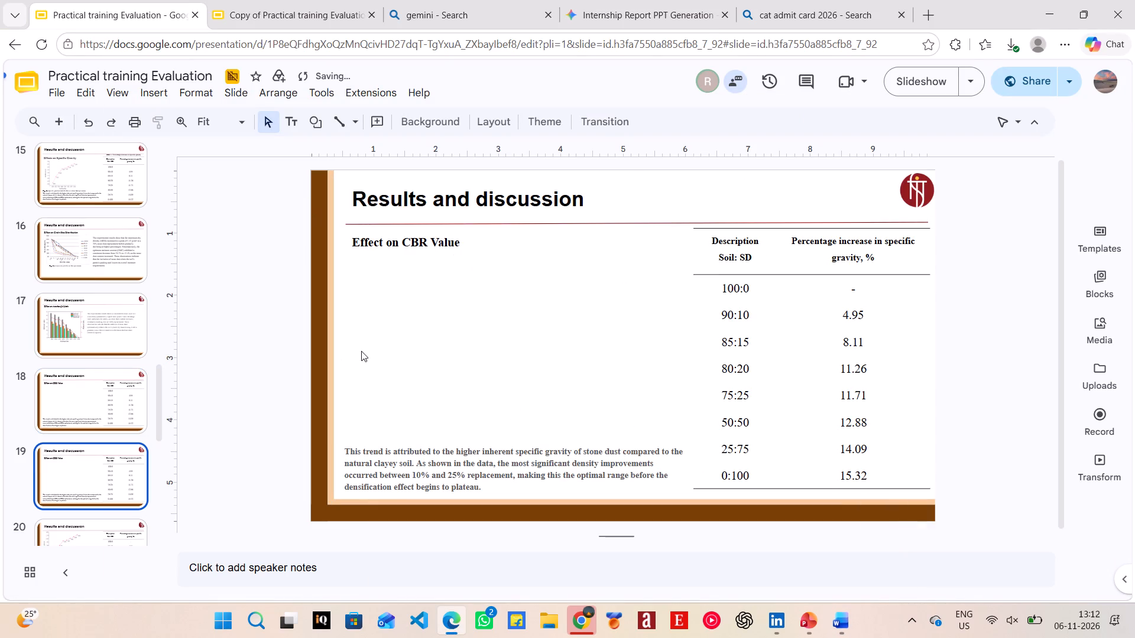
click(95, 417)
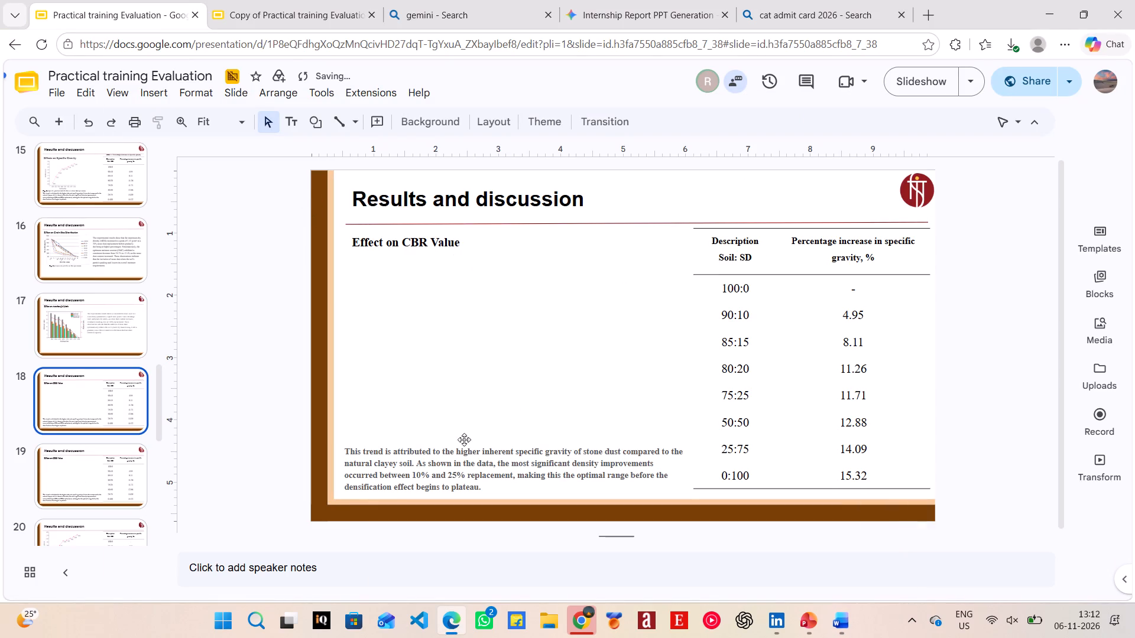
click(512, 446)
click(517, 393)
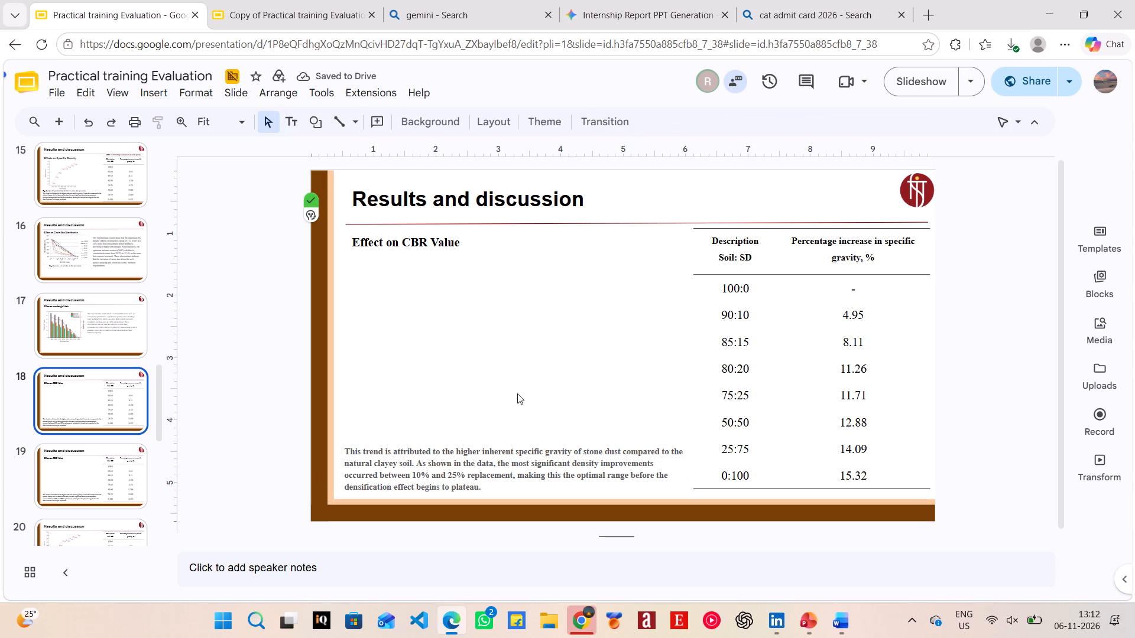
key(ctrl+c)
key(ctrl+v)
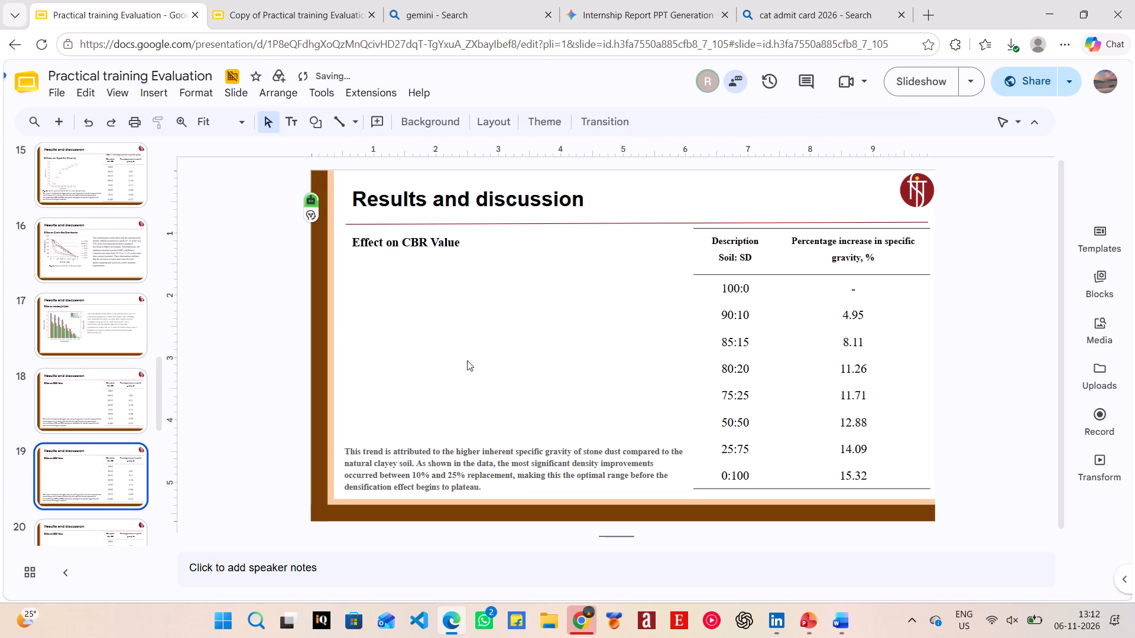
click(111, 414)
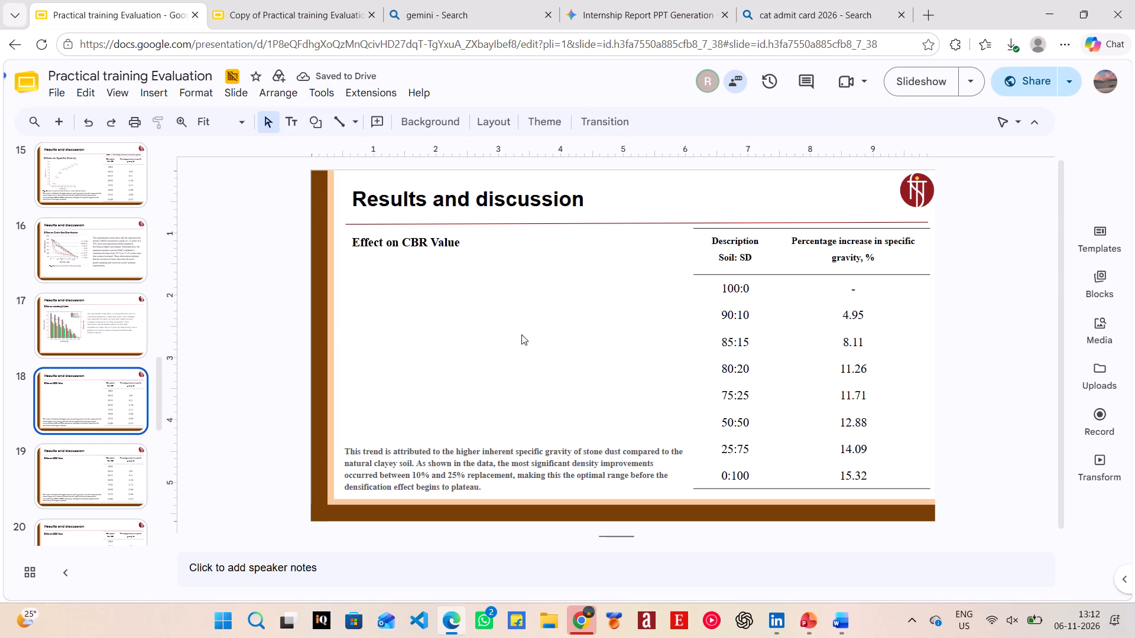
Copy the Fig. 14 CBR chart image from the Word report and paste it onto slide 18.
click(826, 627)
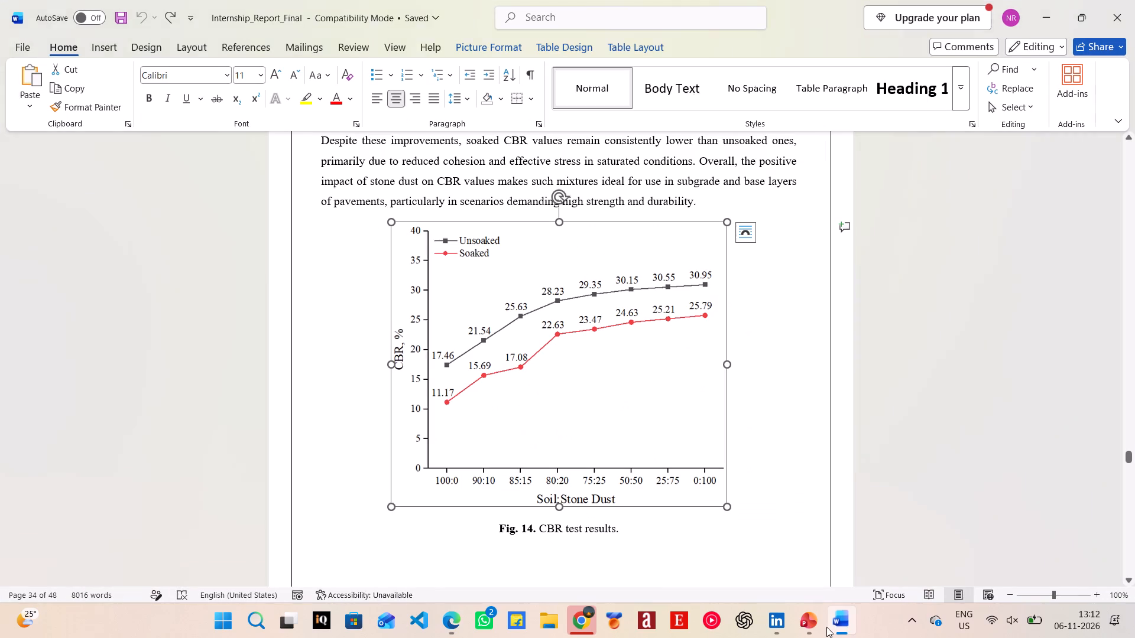
click(756, 419)
click(616, 375)
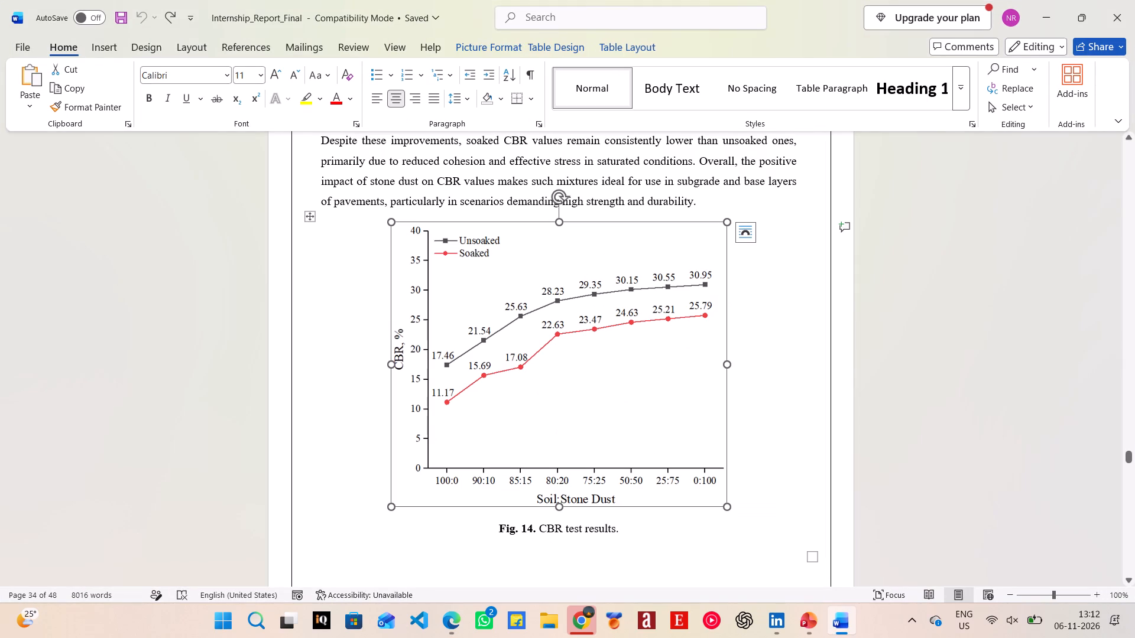
key(ctrl+c)
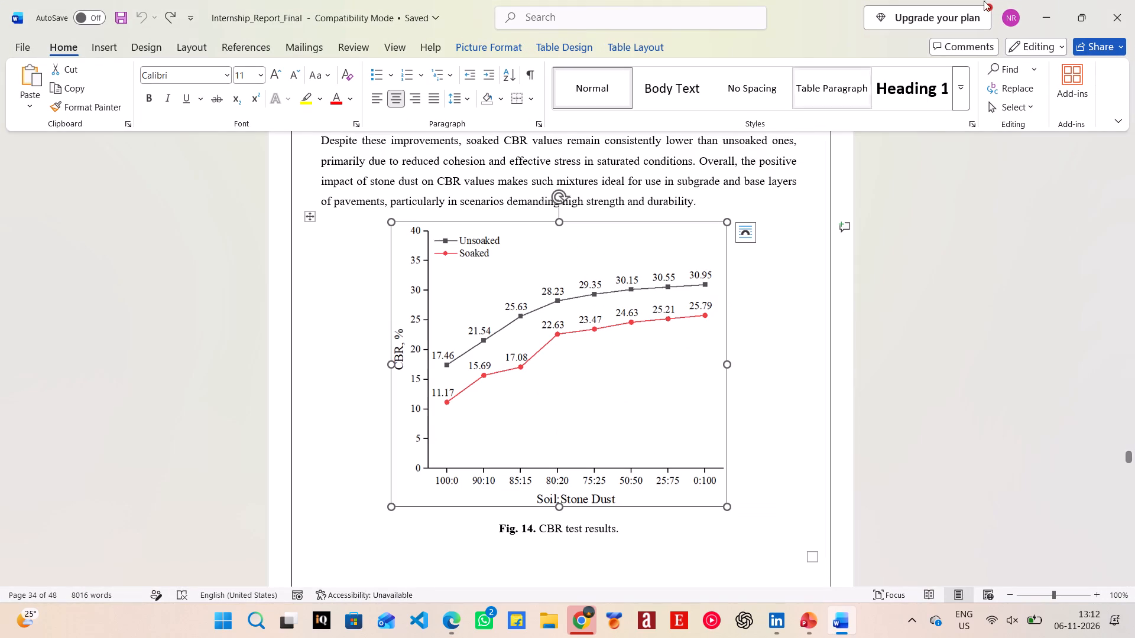
click(1046, 6)
click(586, 346)
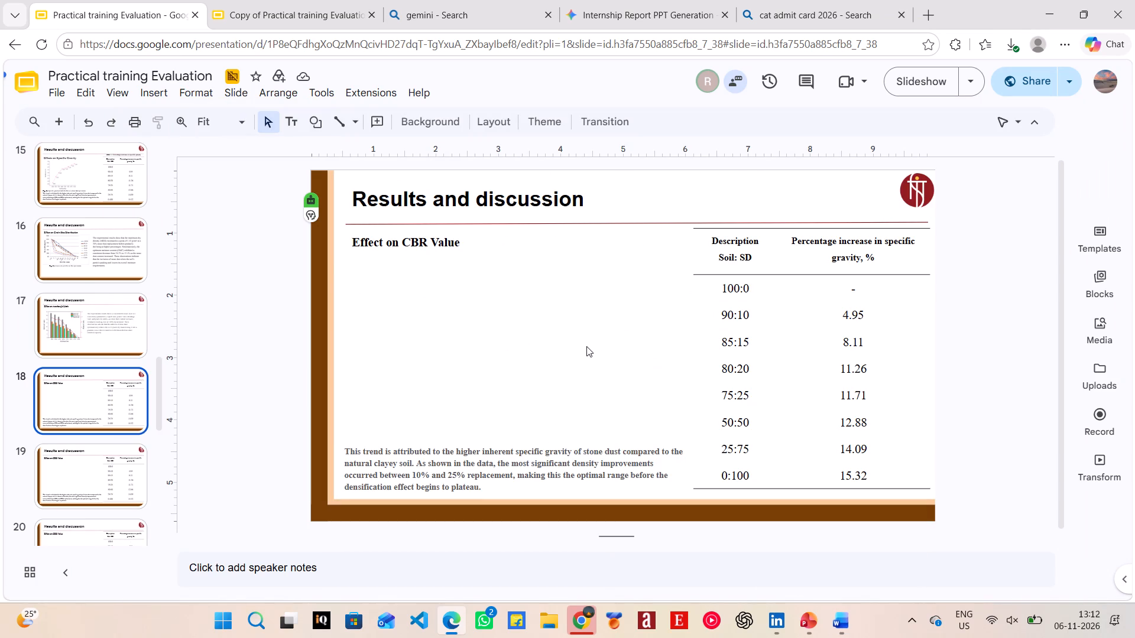
key(ctrl+v)
Enlarge the CBR chart slightly and place it between the "Effect on CBR Value" heading and the conclusion text.
drag(461, 327, 490, 330)
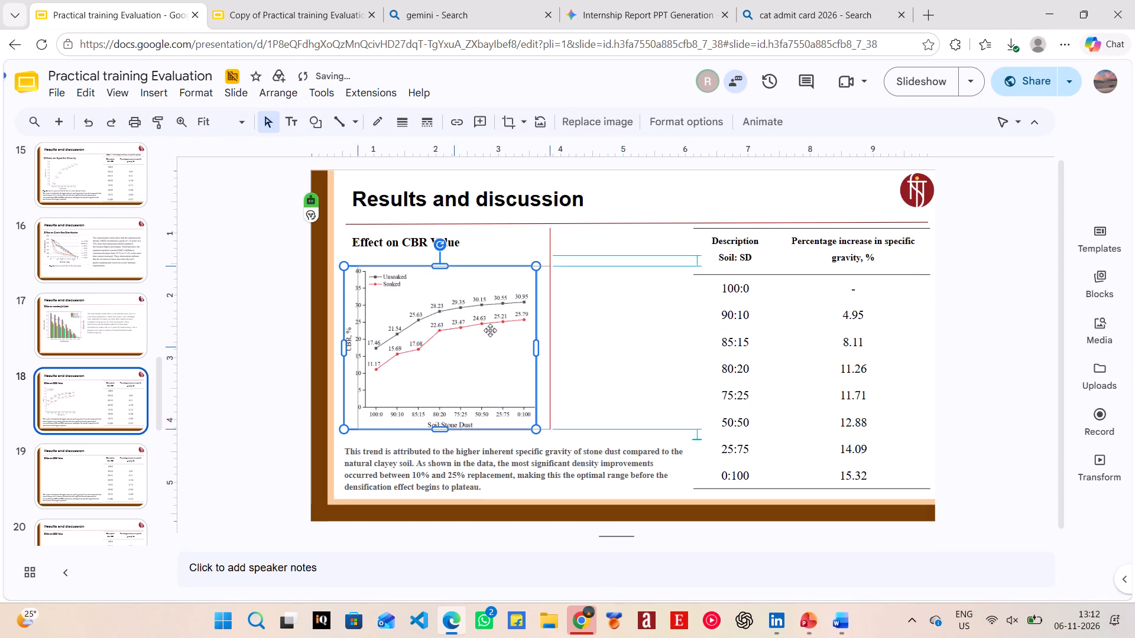
drag(490, 330, 492, 326)
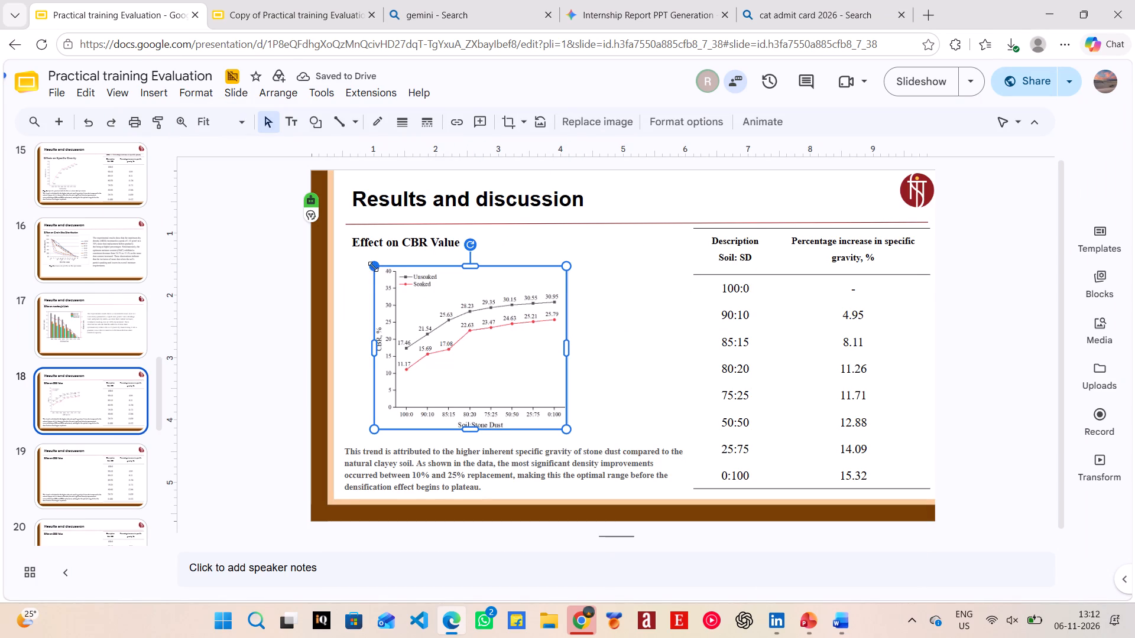
drag(374, 266, 348, 292)
drag(408, 278, 411, 307)
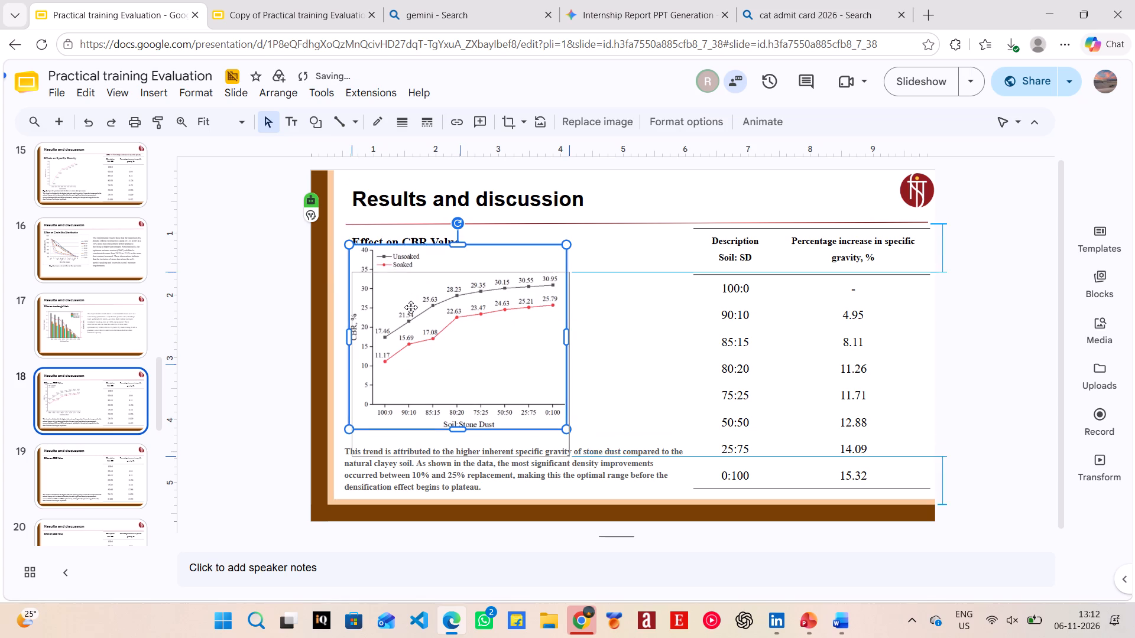
drag(411, 307, 410, 287)
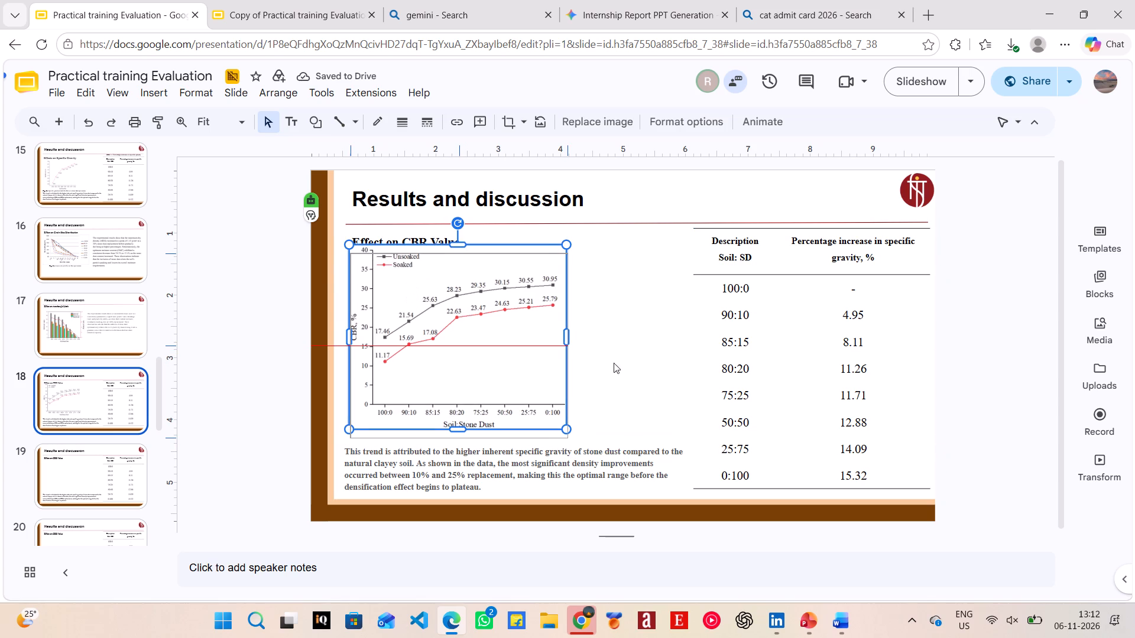
click(559, 461)
Delete the entire old specific gravity percentage table from slide 18.
click(828, 315)
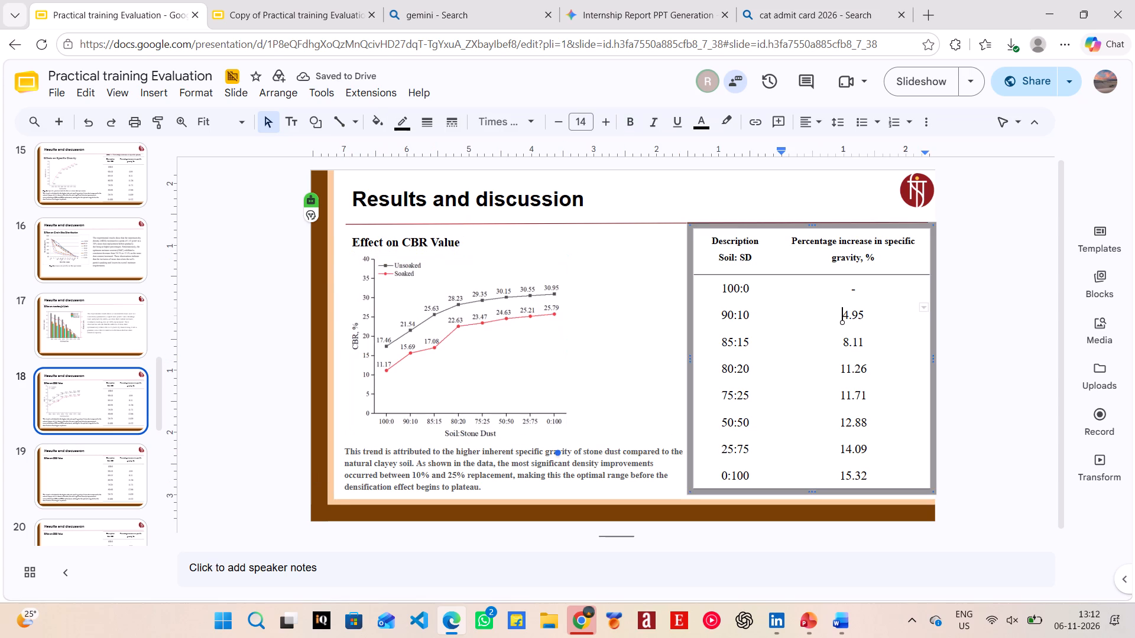
drag(699, 243, 844, 487)
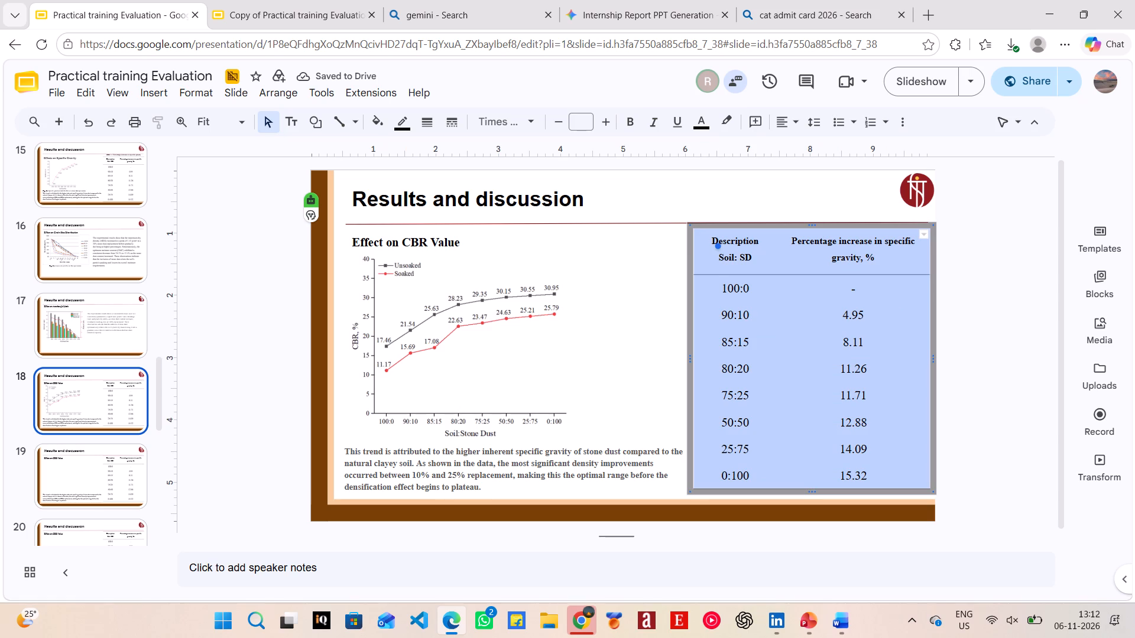
drag(844, 487, 845, 490)
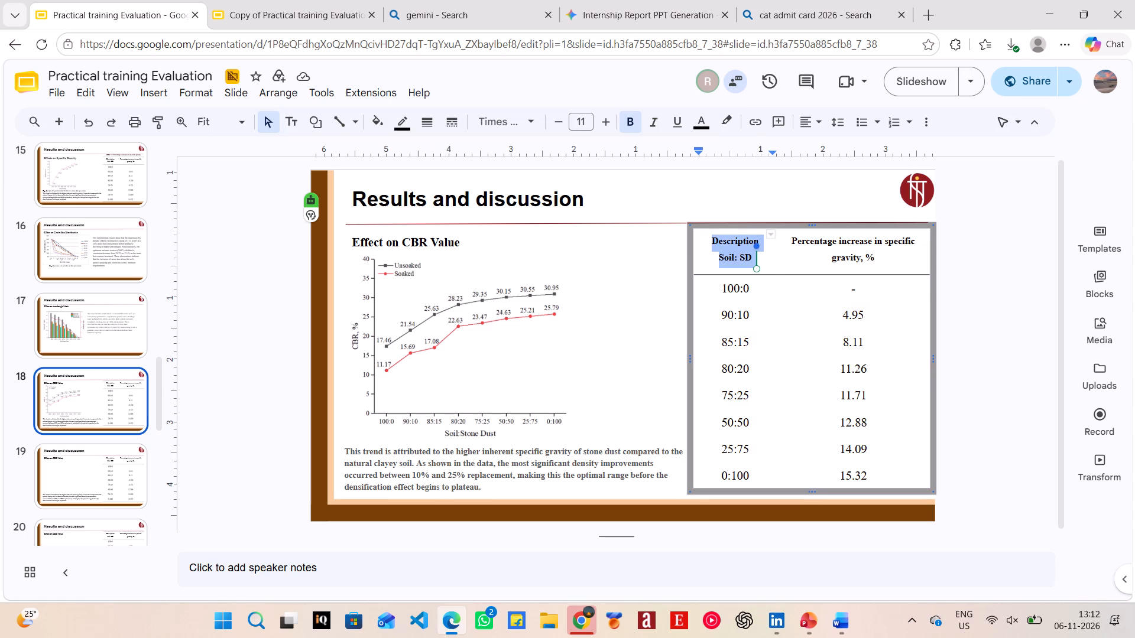
drag(696, 237, 868, 437)
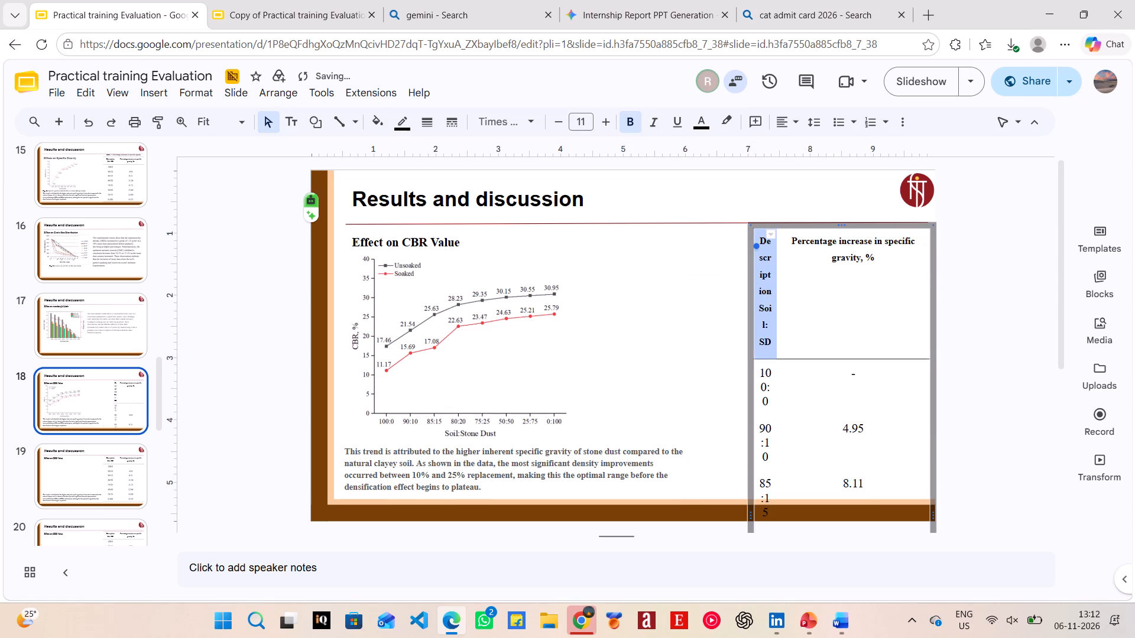
click(770, 247)
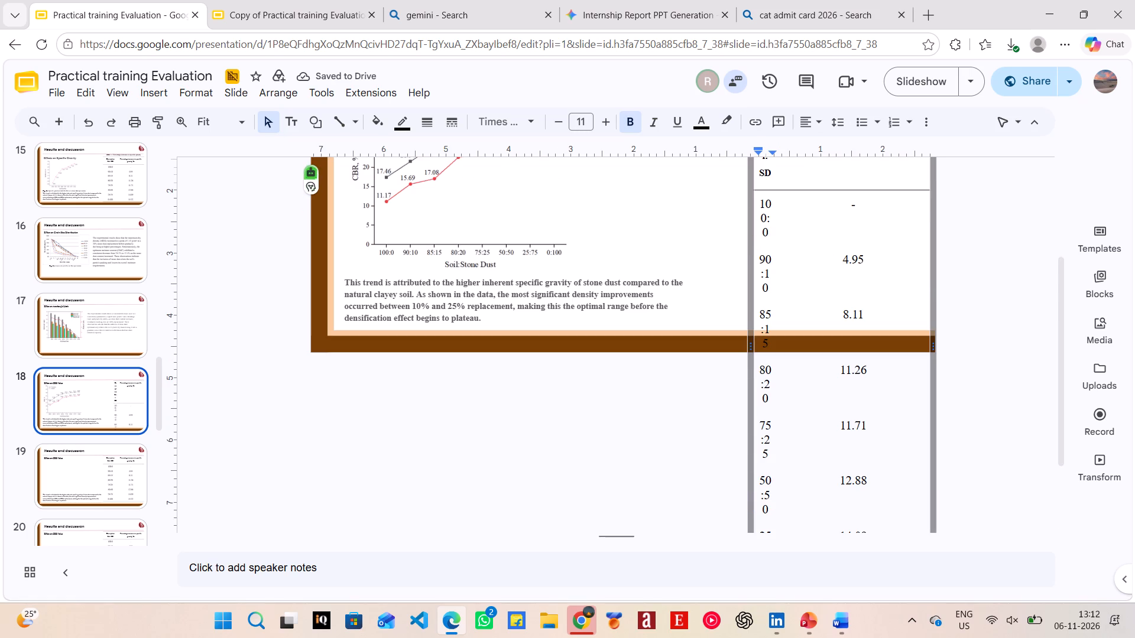
key(Delete)
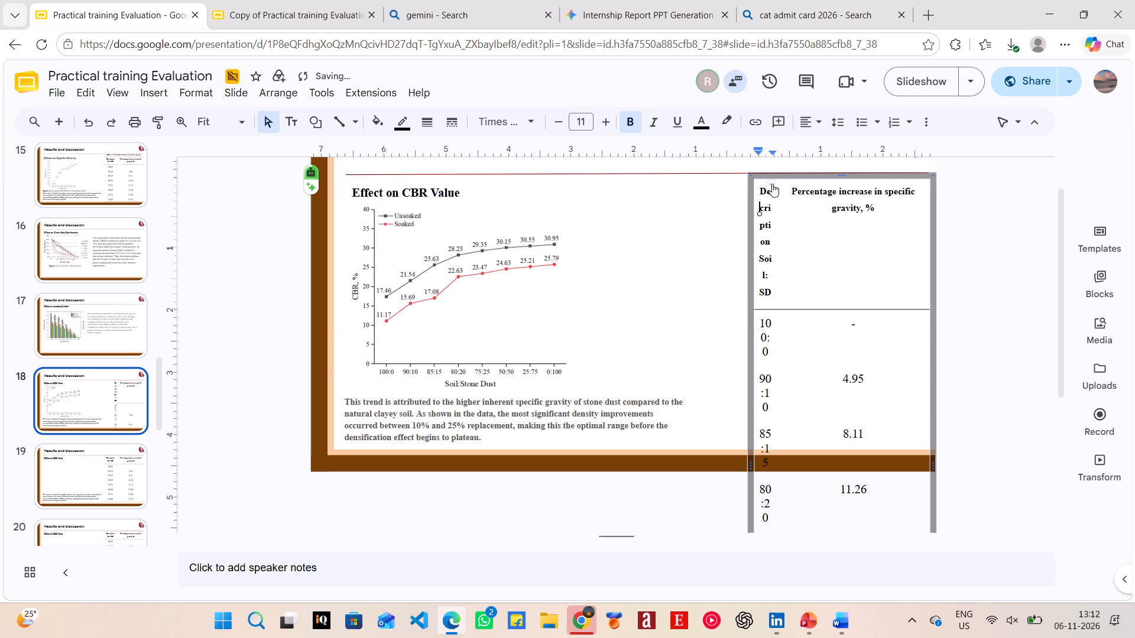
drag(759, 189, 897, 598)
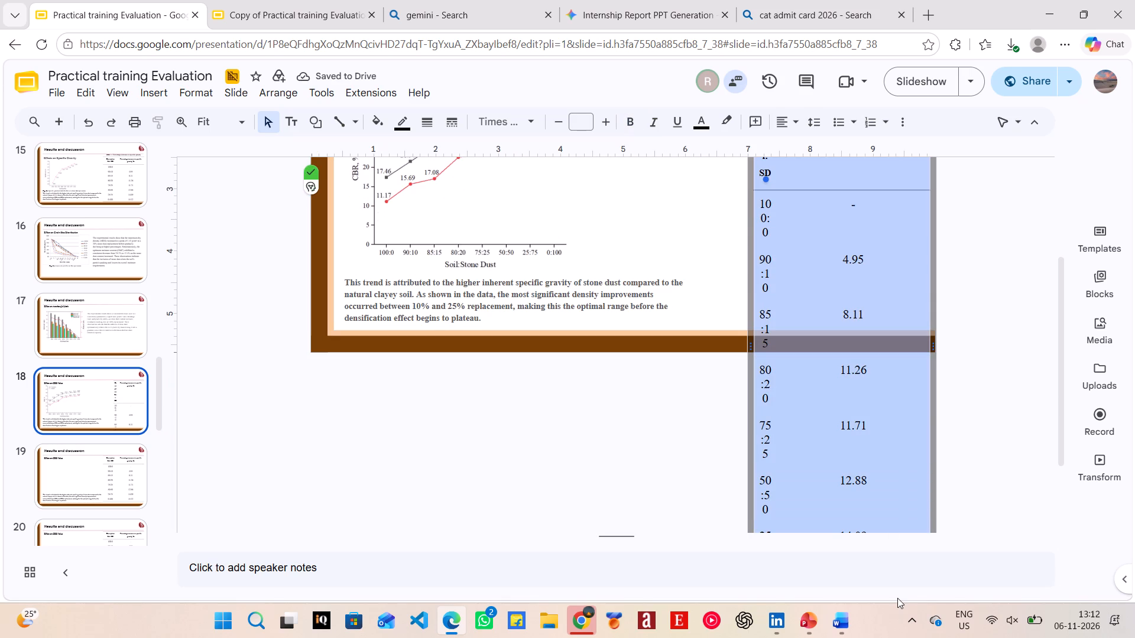
key(Delete)
click(841, 274)
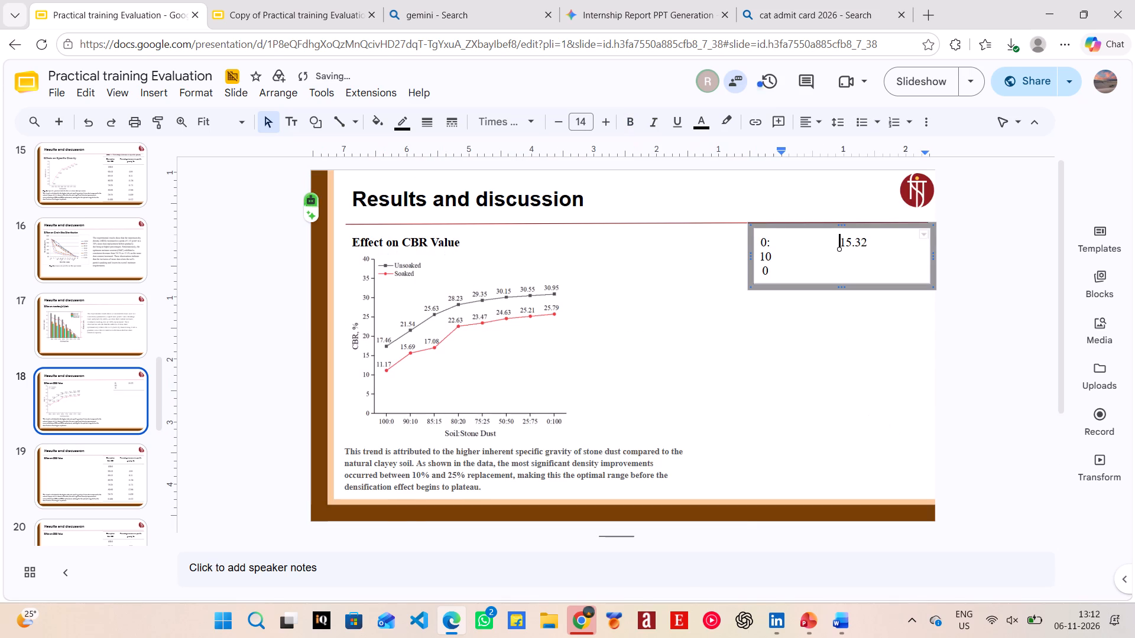
drag(781, 268, 771, 258)
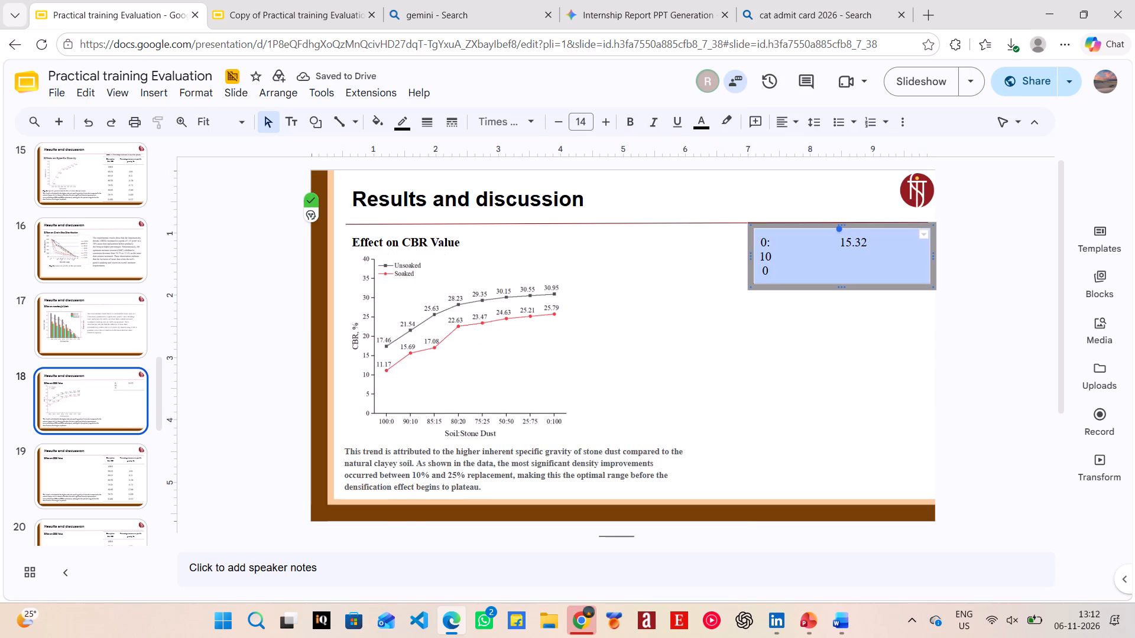
drag(771, 258, 776, 265)
drag(777, 272, 754, 248)
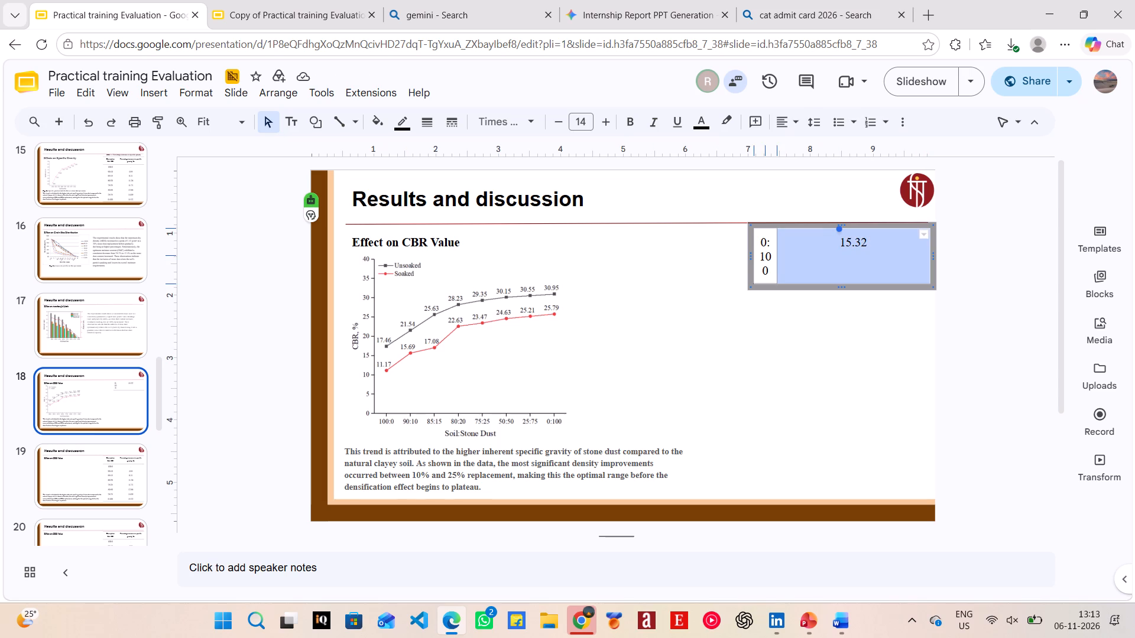
drag(754, 248, 752, 243)
key(Delete)
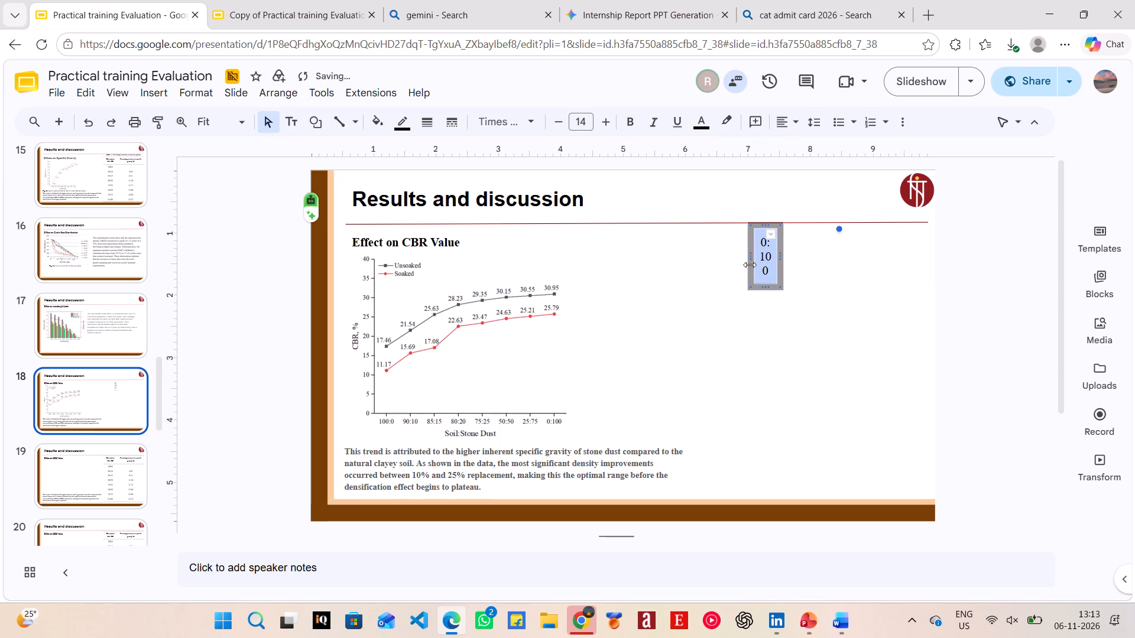
key(Delete)
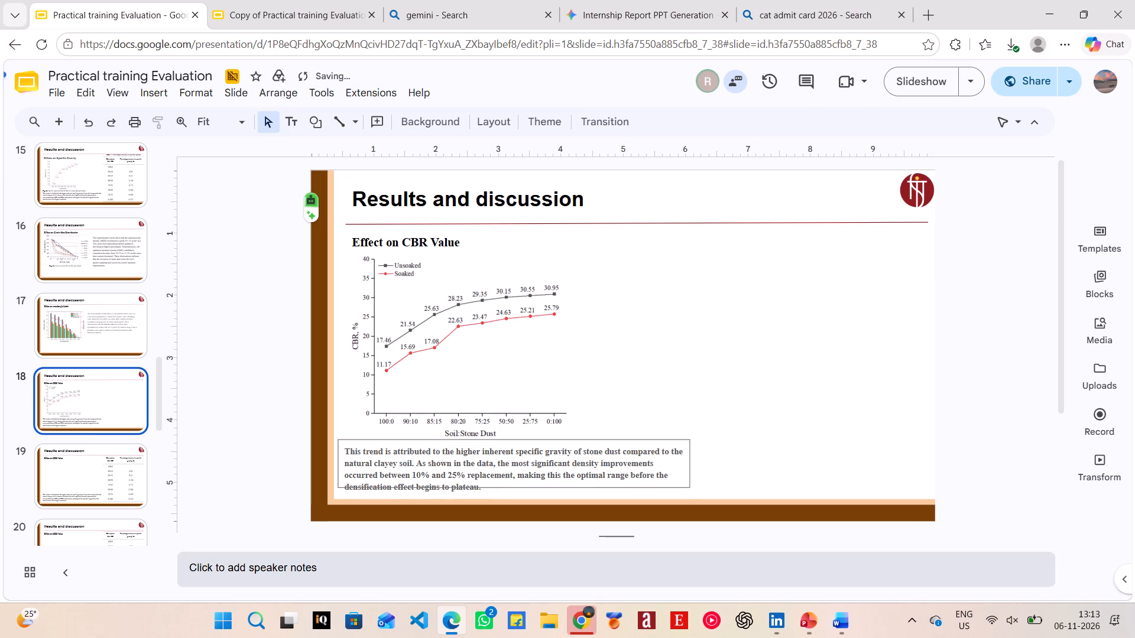
Move the conclusion text box on slide 18 from below the CBR chart to the empty area beside it.
click(423, 464)
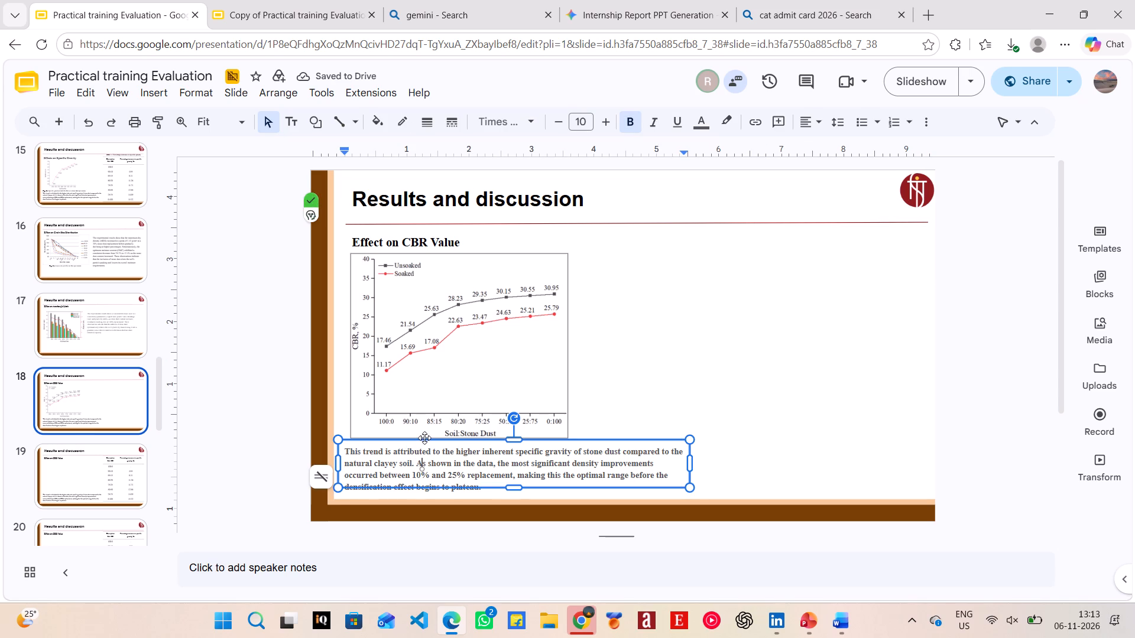
click(428, 447)
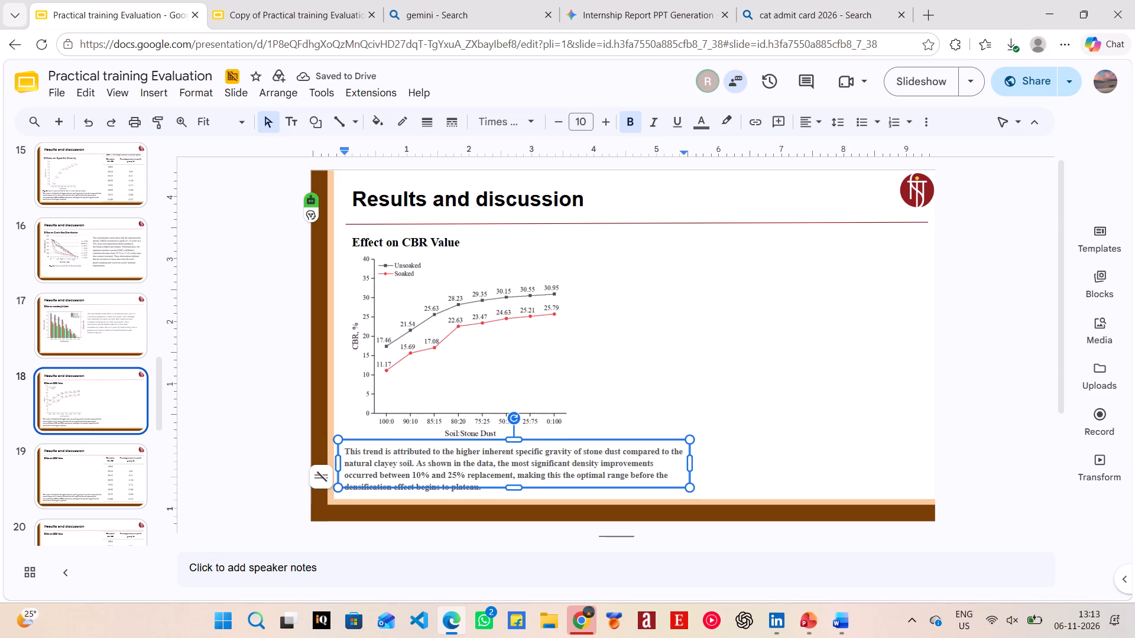
drag(553, 443, 761, 237)
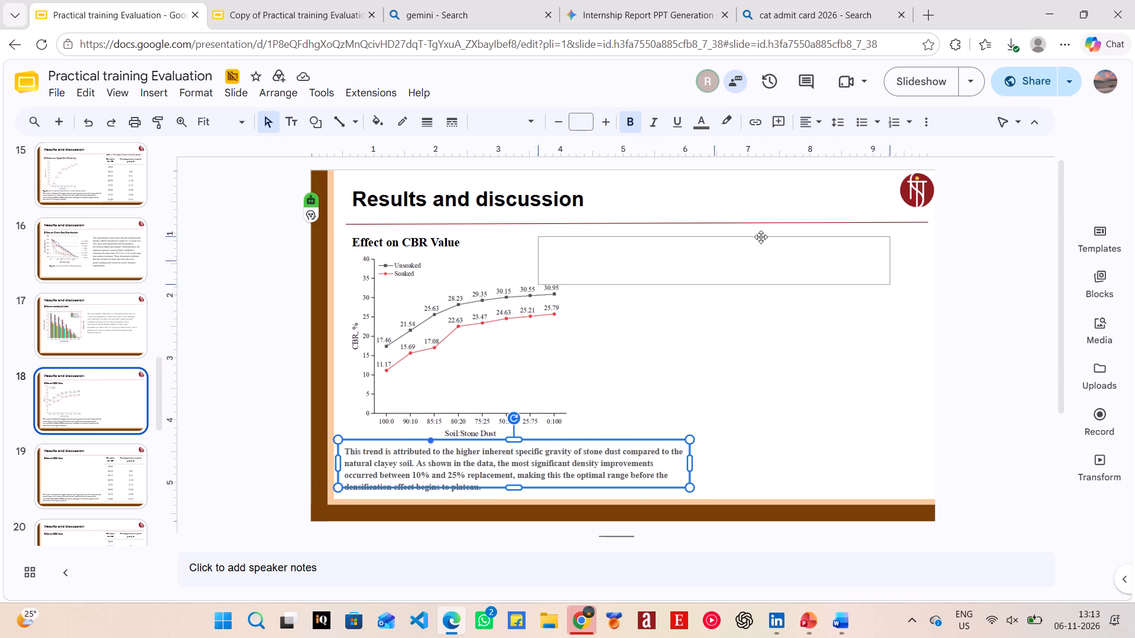
drag(761, 237, 798, 259)
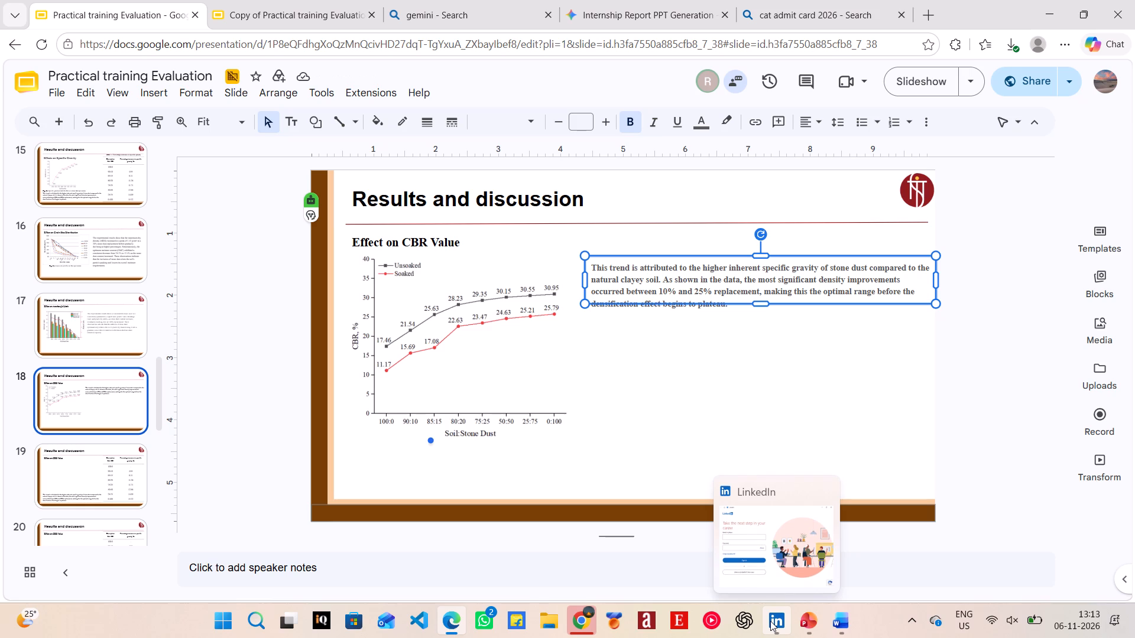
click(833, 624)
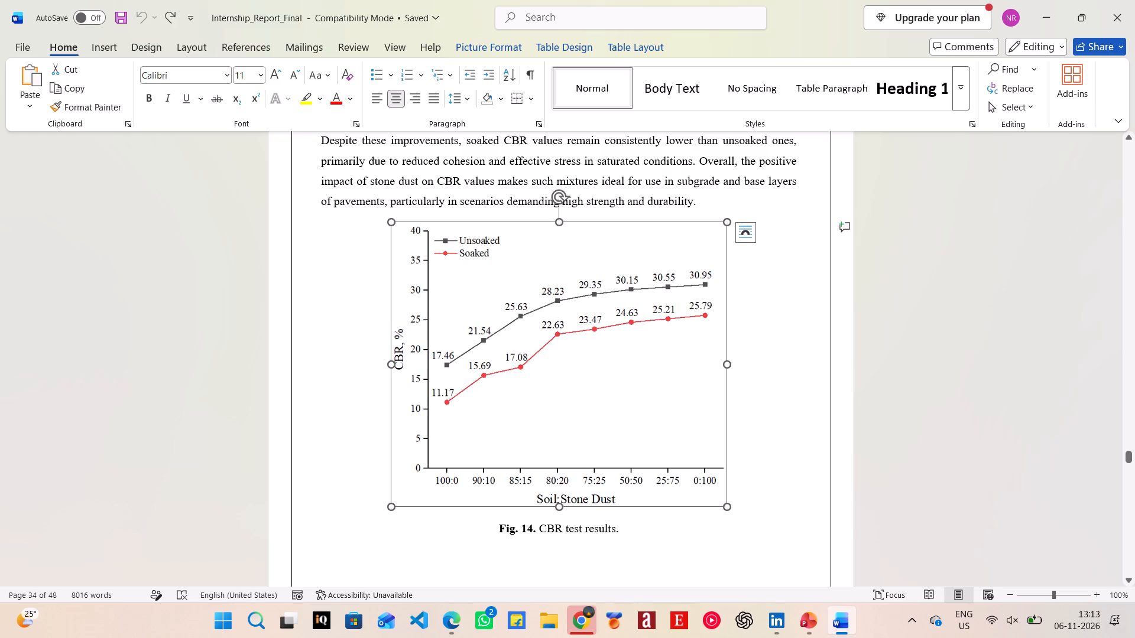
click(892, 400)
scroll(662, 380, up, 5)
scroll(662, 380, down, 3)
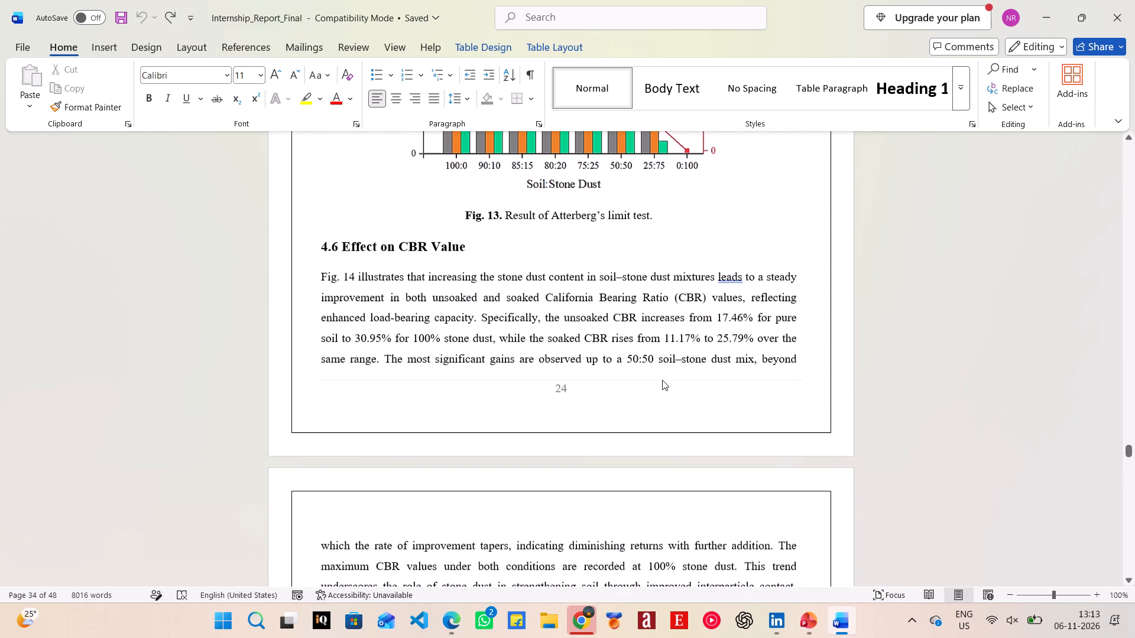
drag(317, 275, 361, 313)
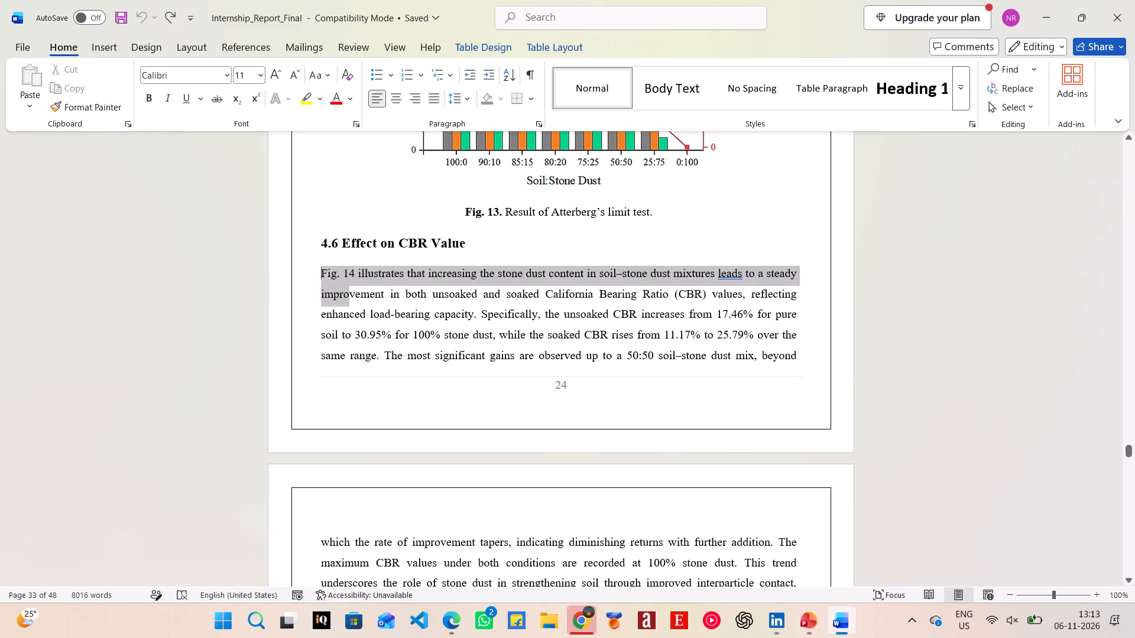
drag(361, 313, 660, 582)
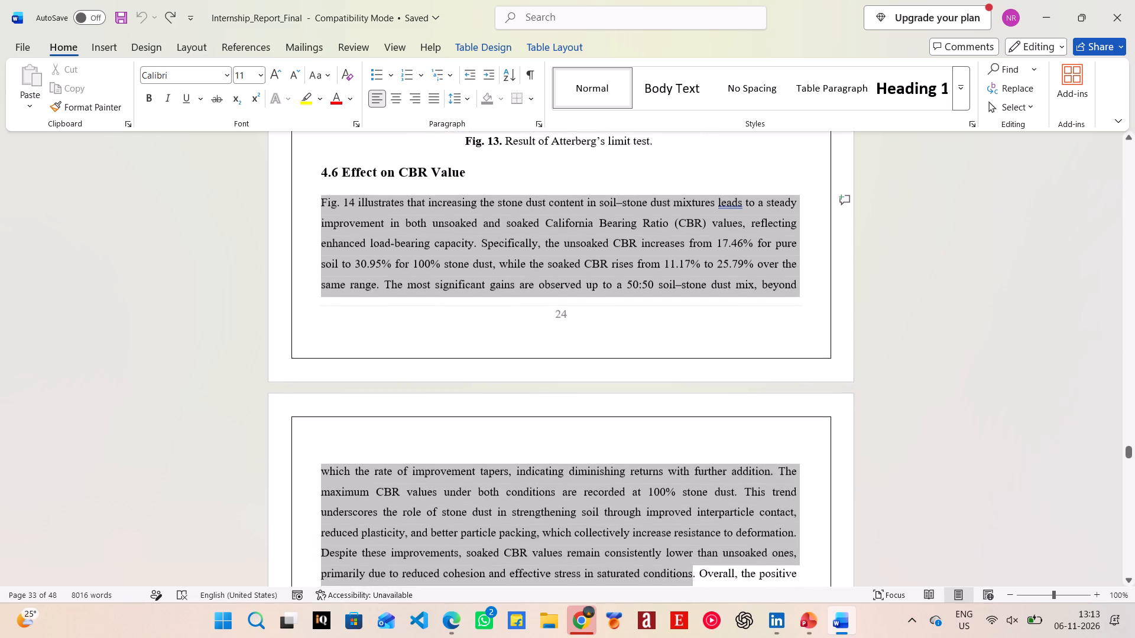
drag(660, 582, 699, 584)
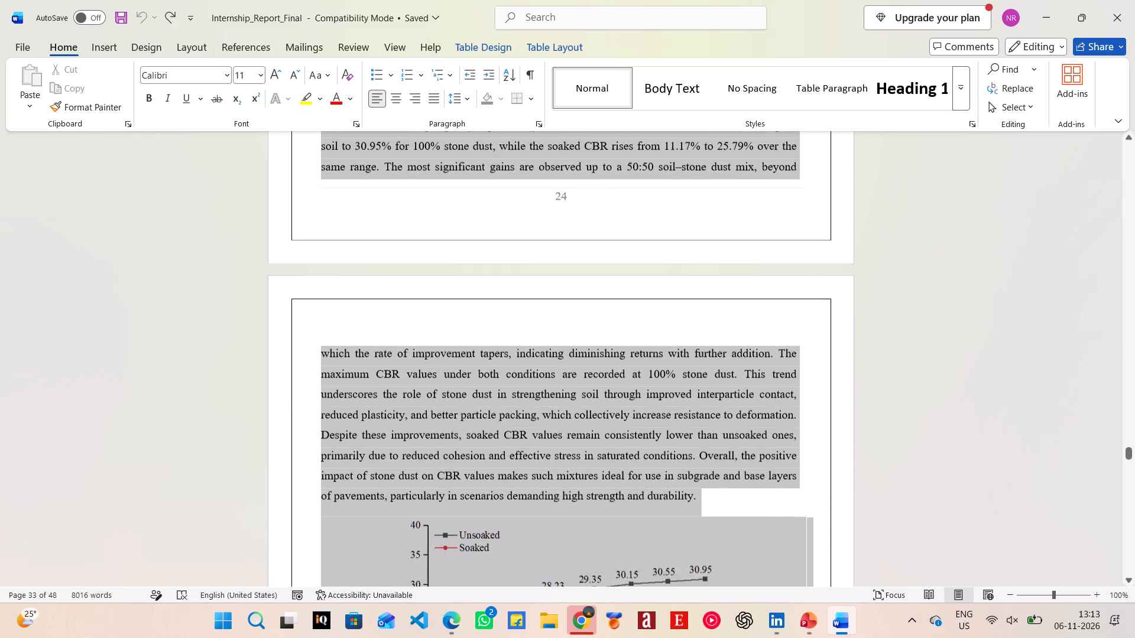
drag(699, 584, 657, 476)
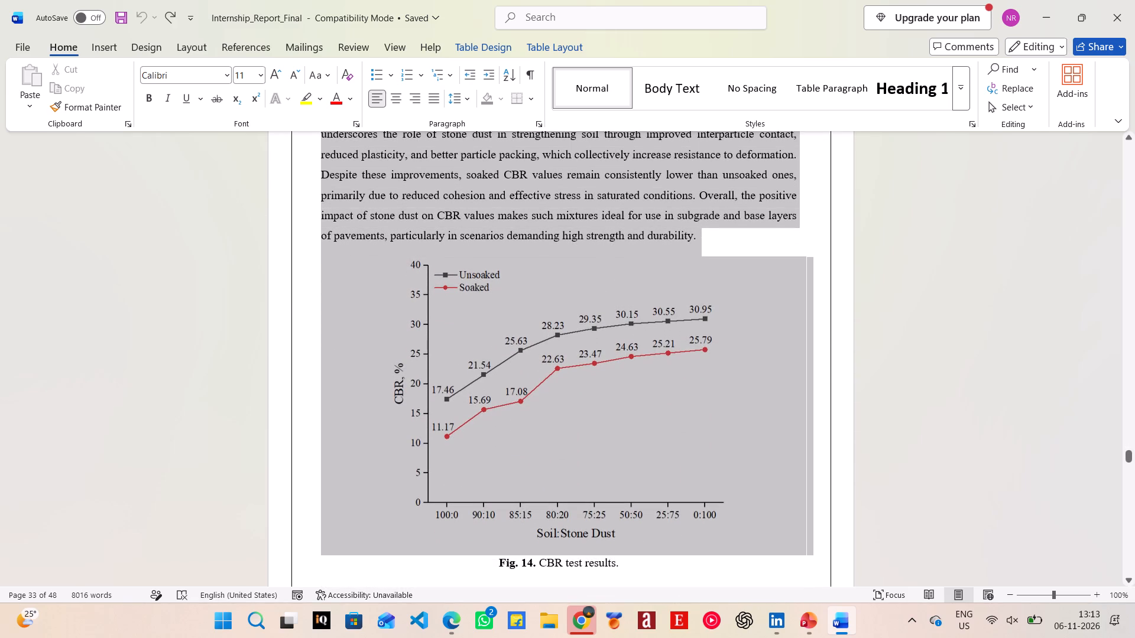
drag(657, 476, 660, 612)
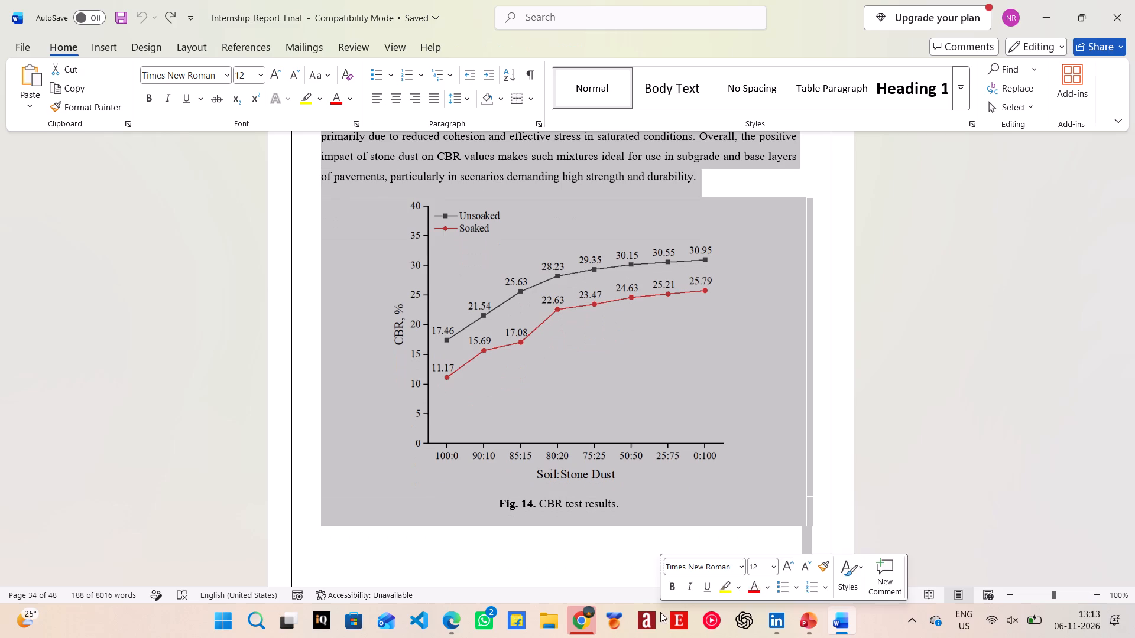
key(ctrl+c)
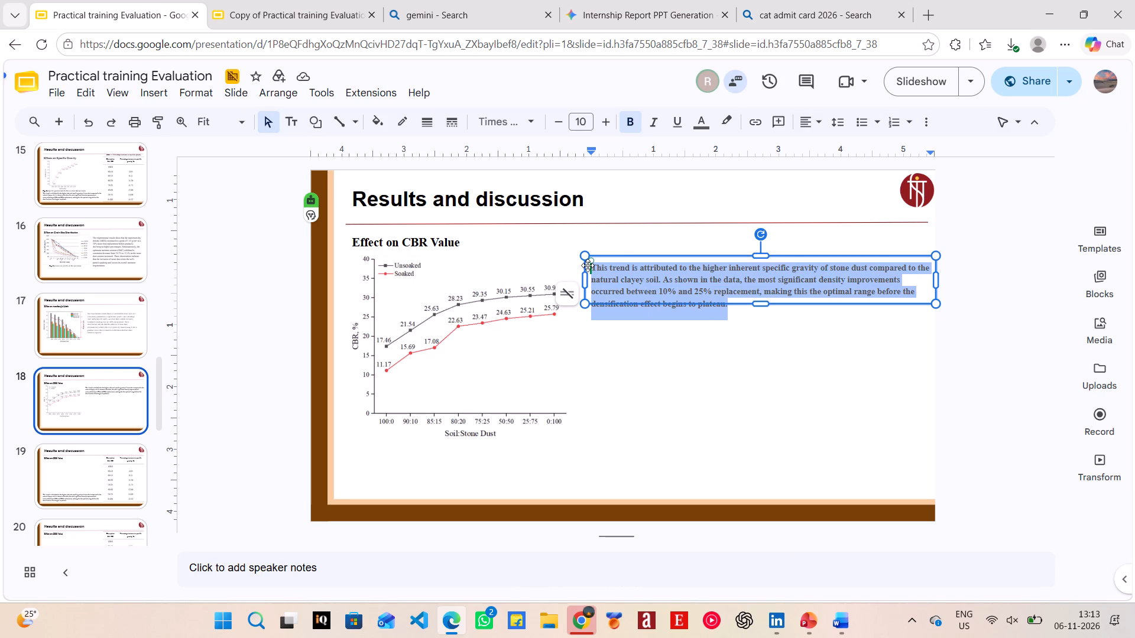
key(ctrl+v)
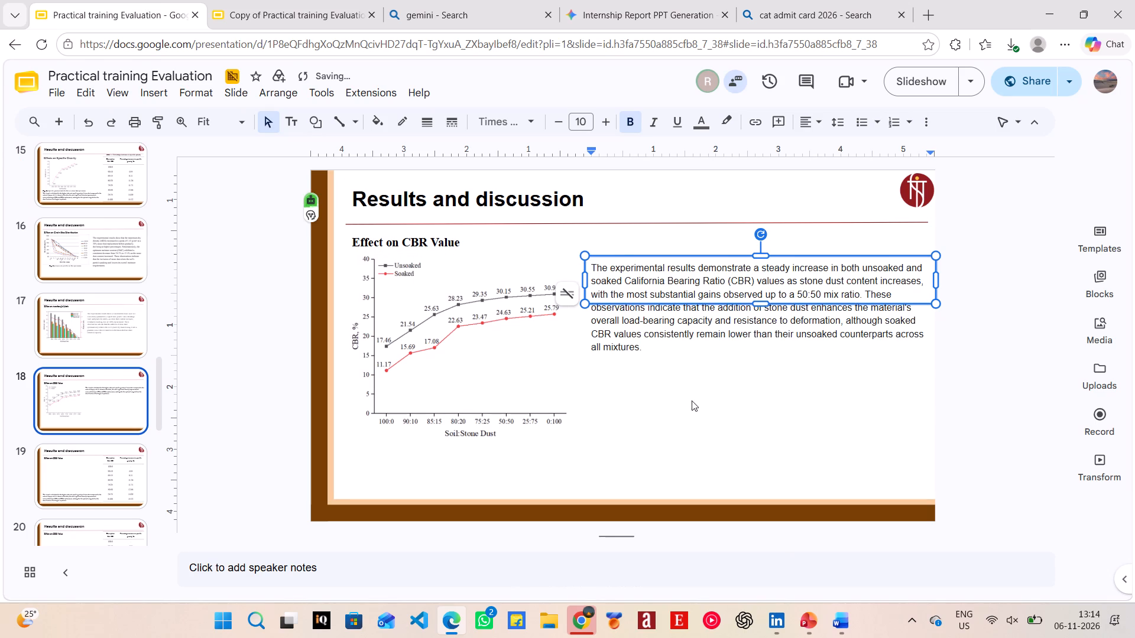
Set the pasted CBR conclusion in Times New Roman and increase its font size by three points.
click(649, 344)
click(641, 338)
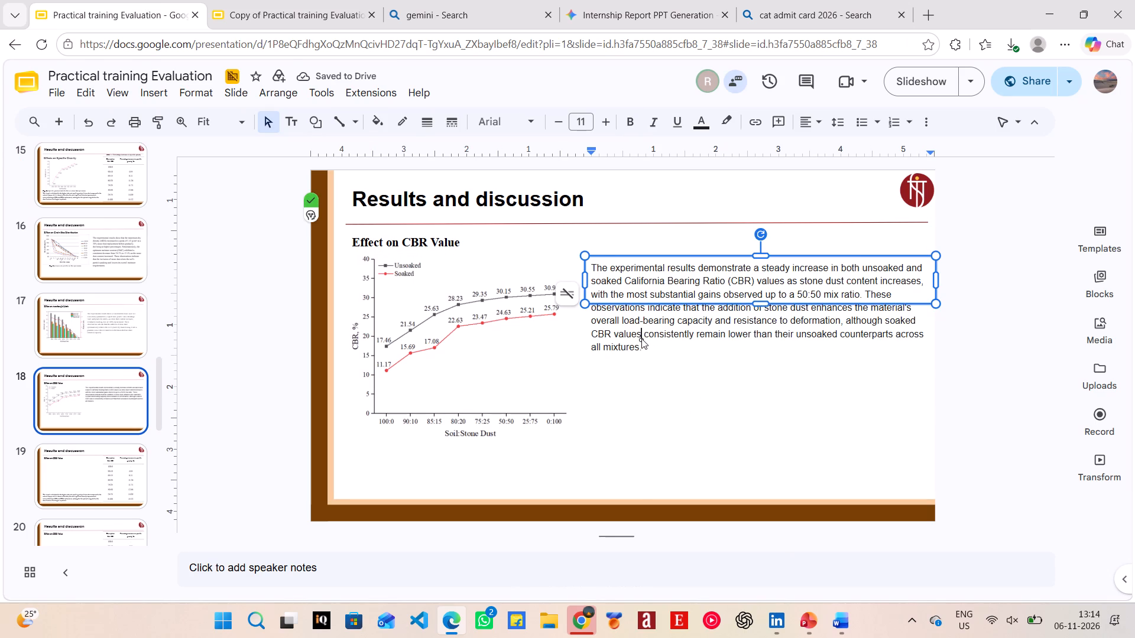
drag(591, 265, 630, 347)
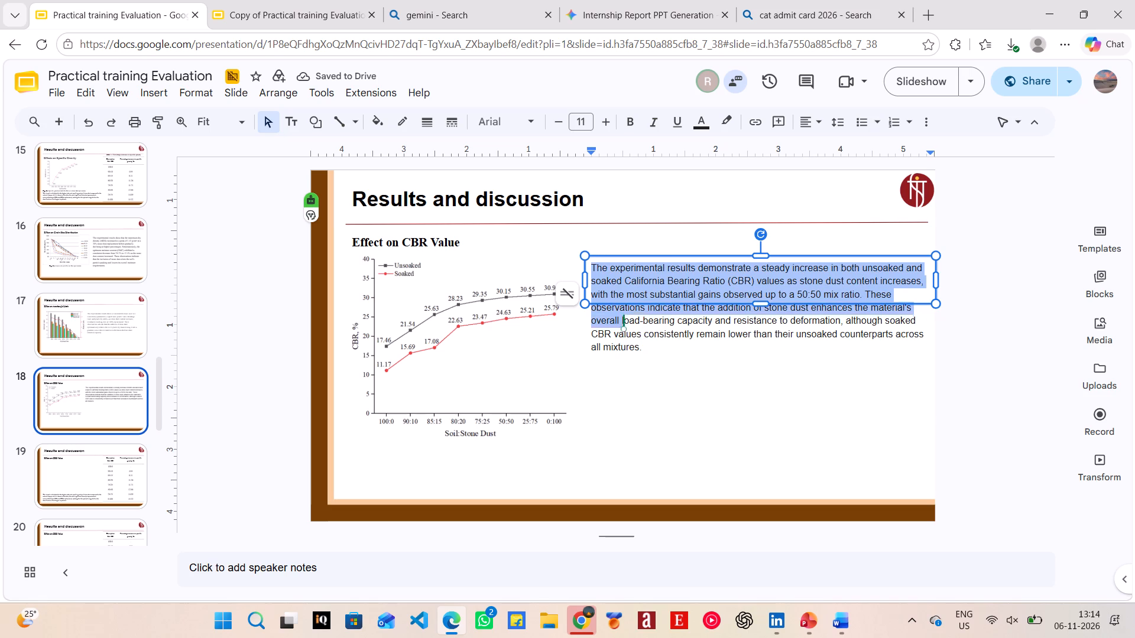
drag(630, 347, 638, 365)
click(528, 116)
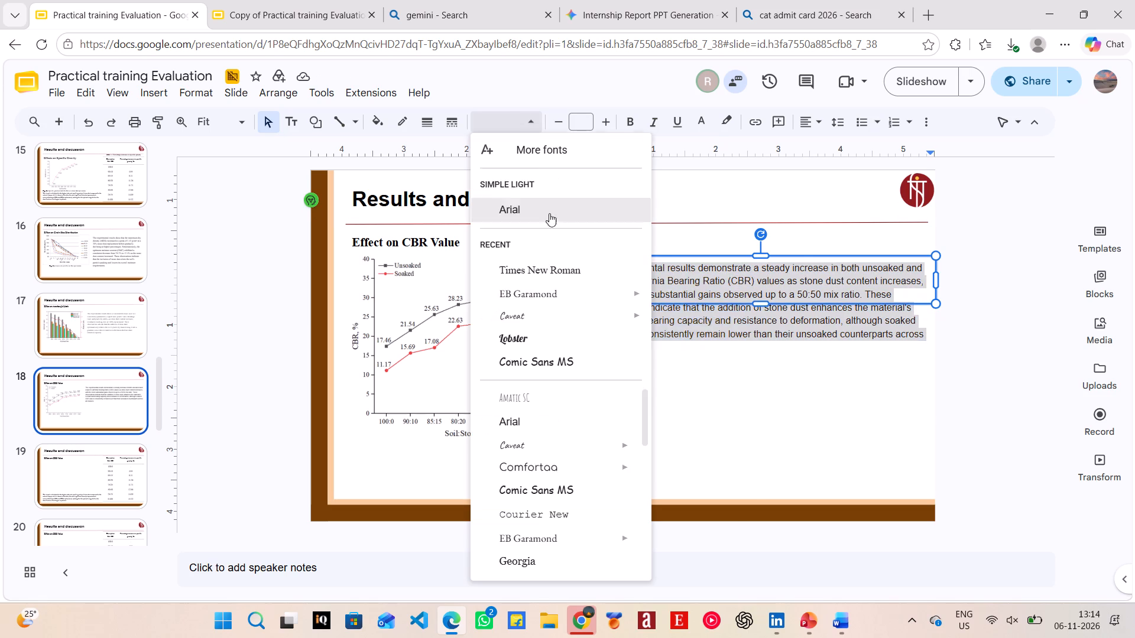
click(572, 272)
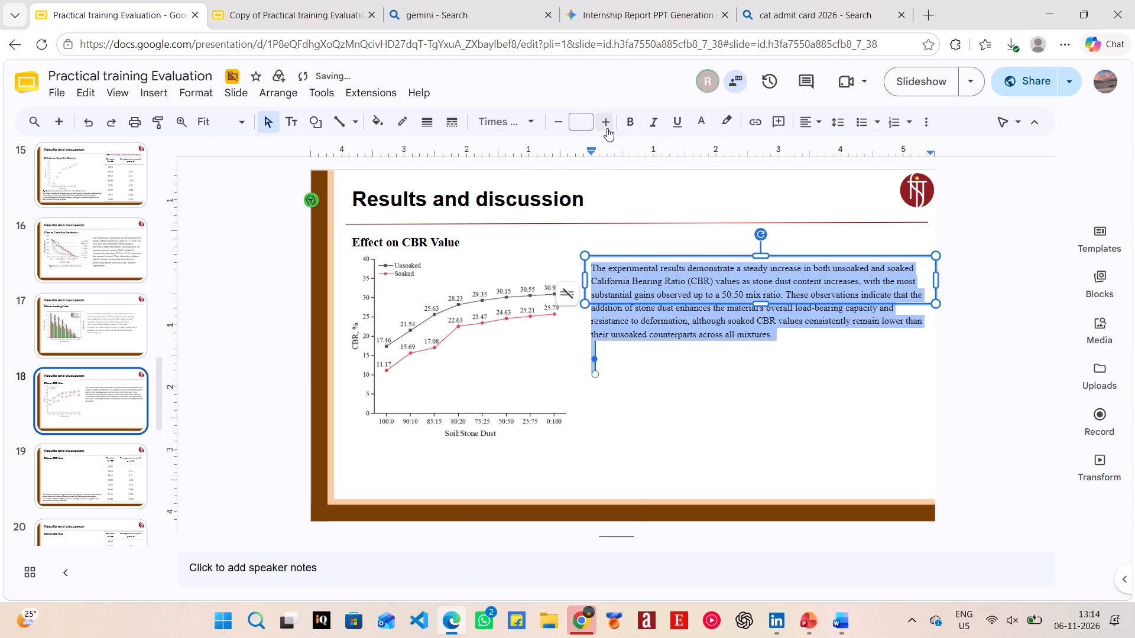
click(607, 126)
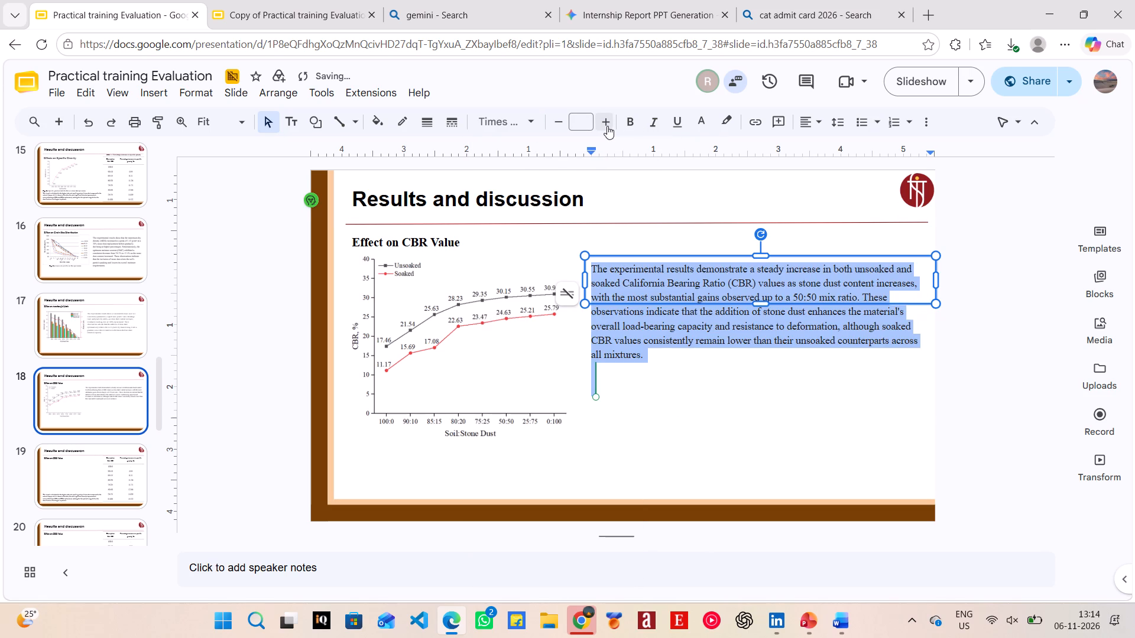
click(607, 126)
click(607, 126)
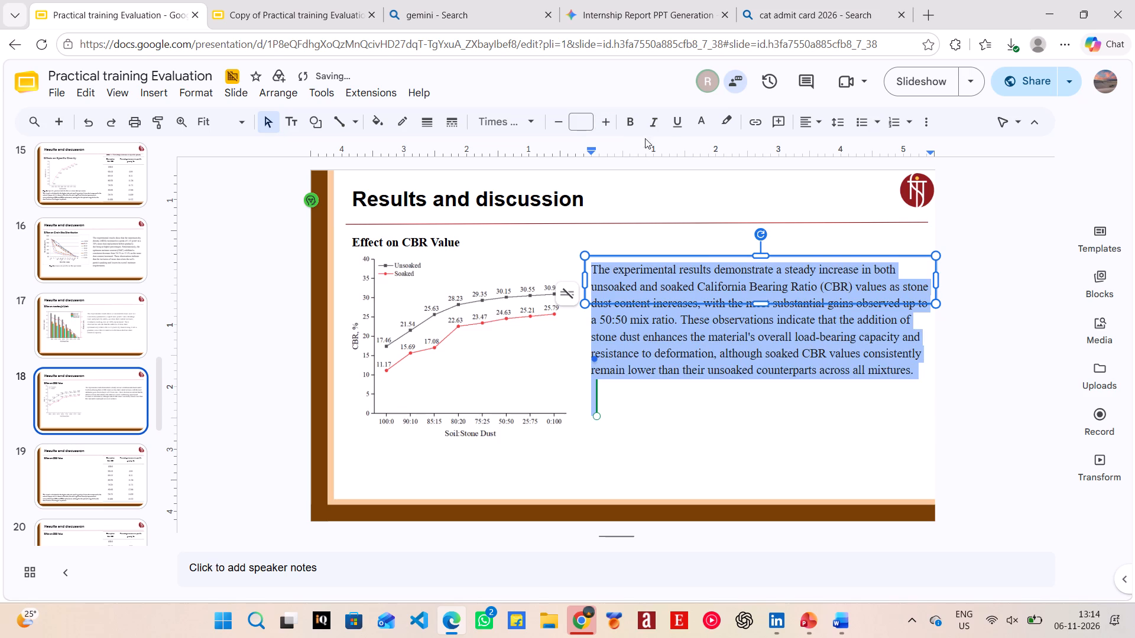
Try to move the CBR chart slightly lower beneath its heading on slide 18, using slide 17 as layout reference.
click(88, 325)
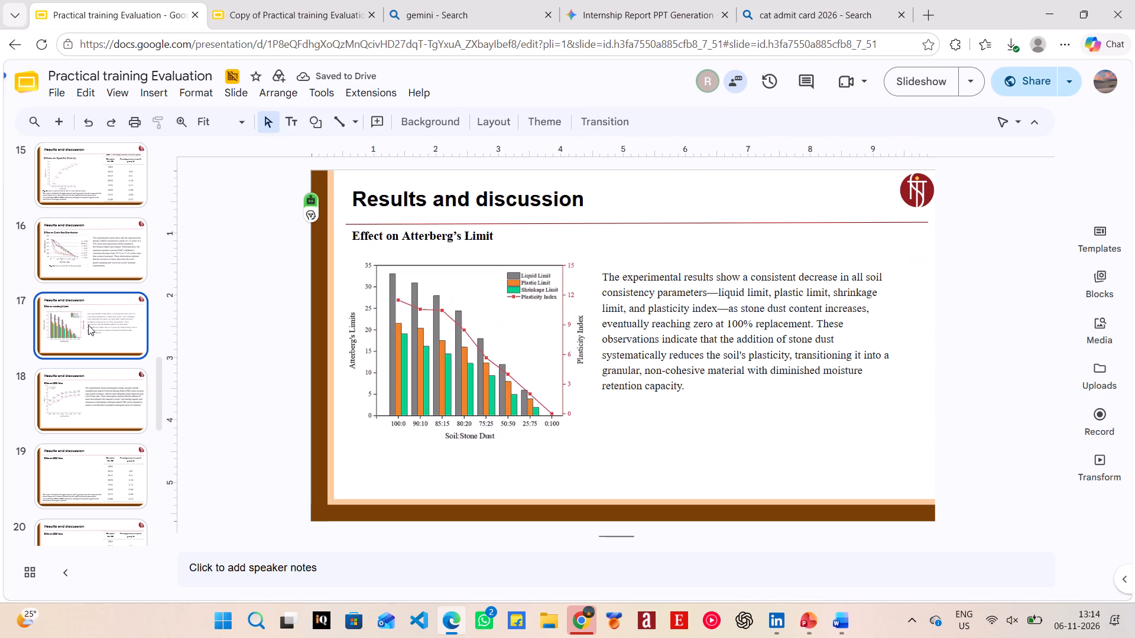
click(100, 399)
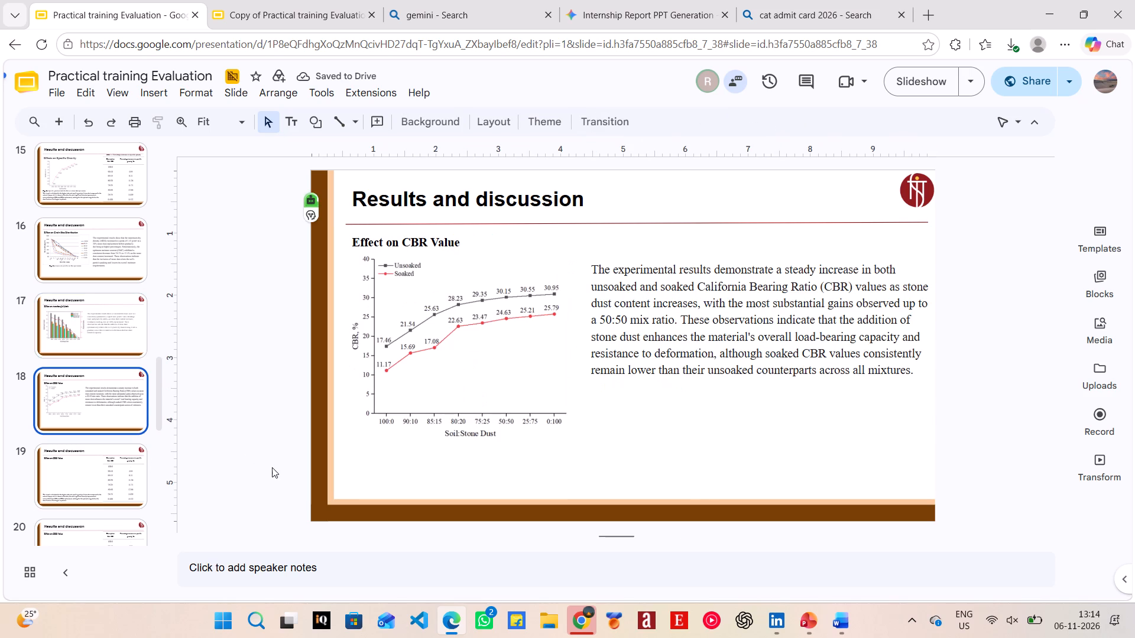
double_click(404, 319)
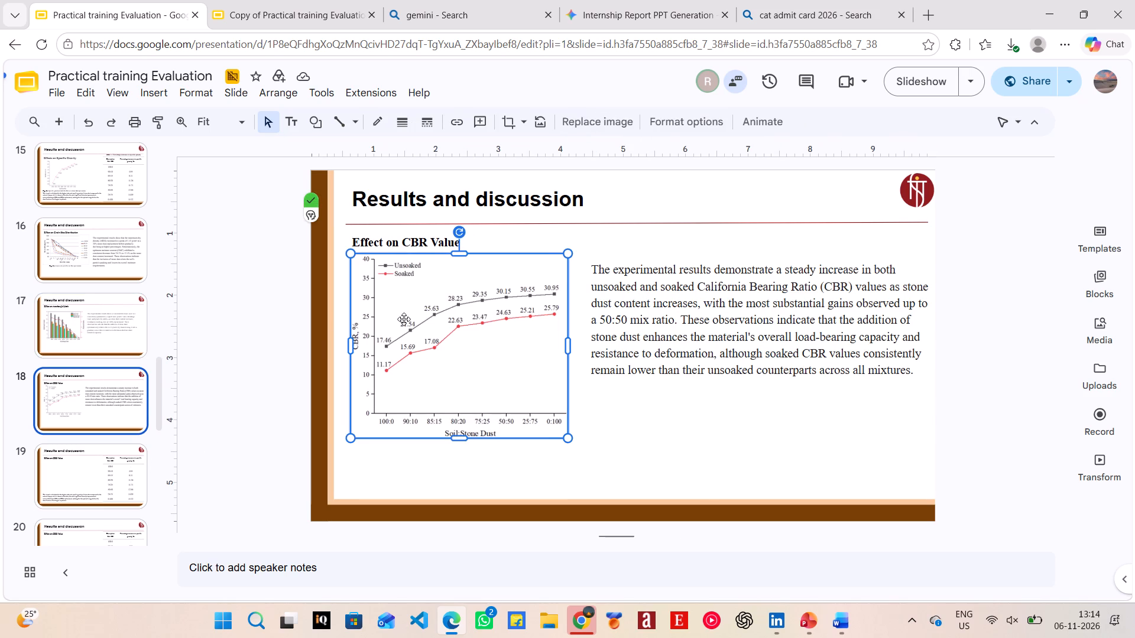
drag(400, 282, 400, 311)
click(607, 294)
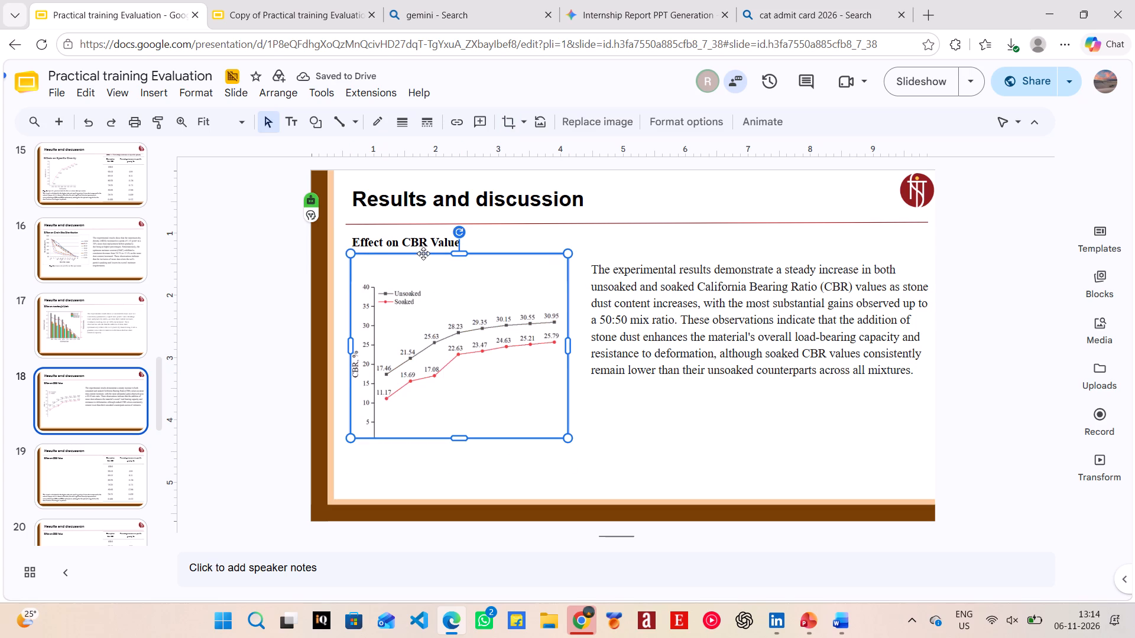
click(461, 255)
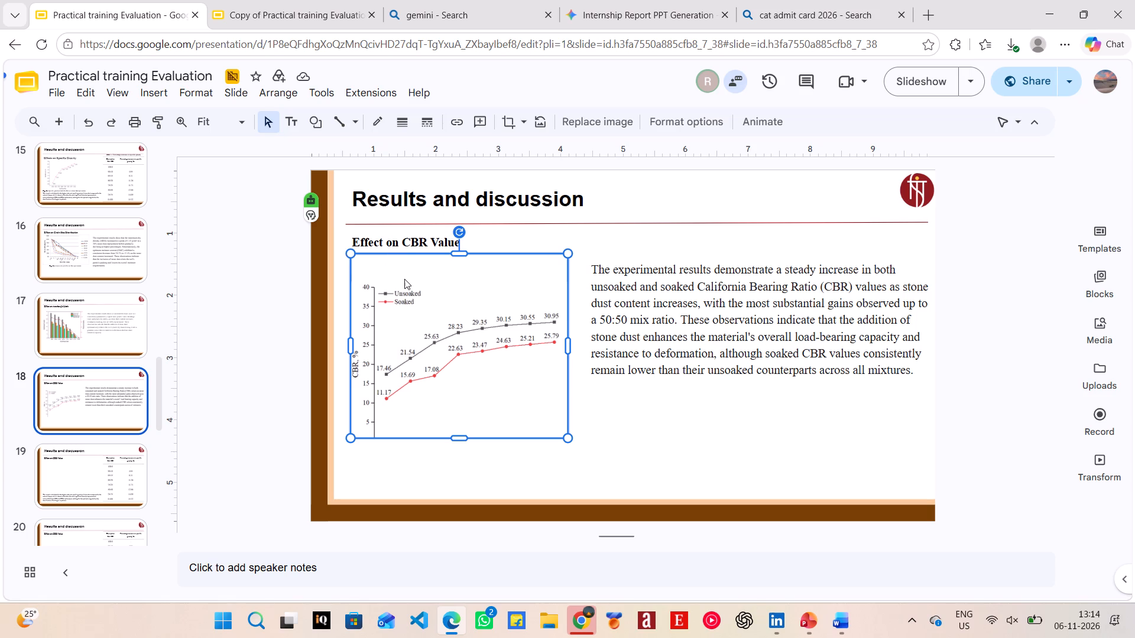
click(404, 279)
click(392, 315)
Replace the cropped CBR chart on slide 18 with the complete Fig. 14 chart copied from the Word report.
click(844, 617)
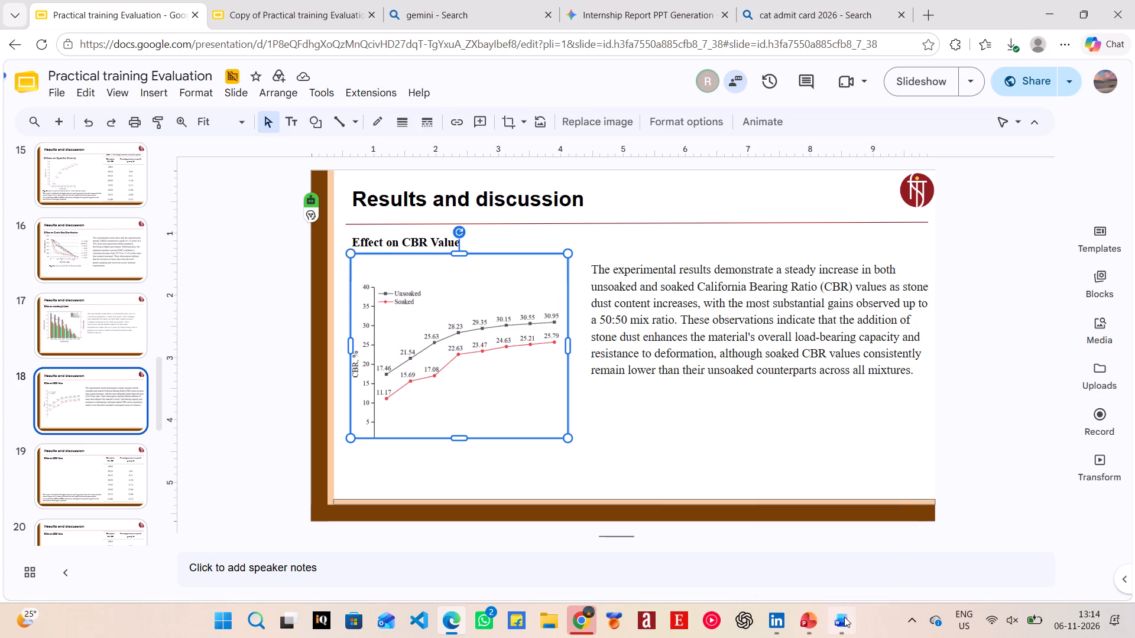
click(711, 460)
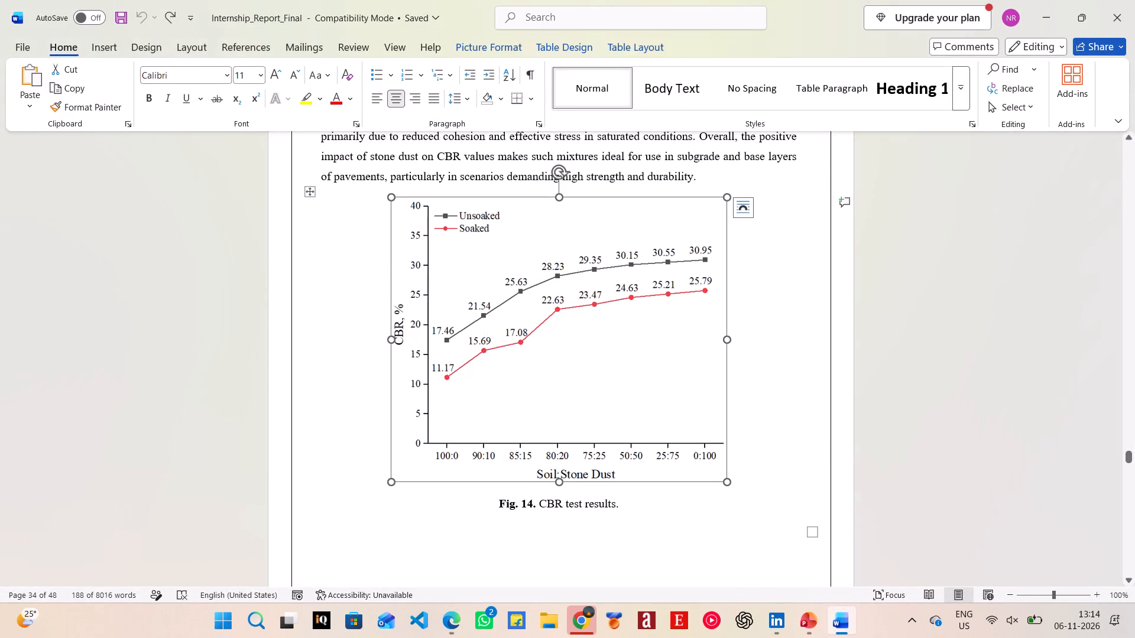
click(681, 441)
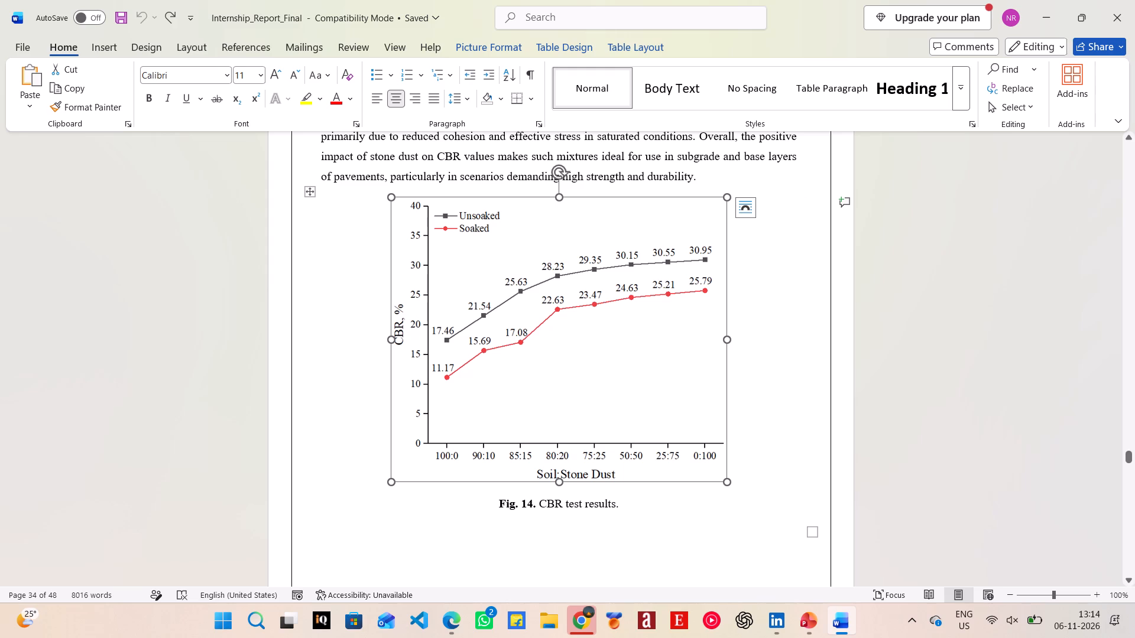
key(ctrl+c)
click(814, 625)
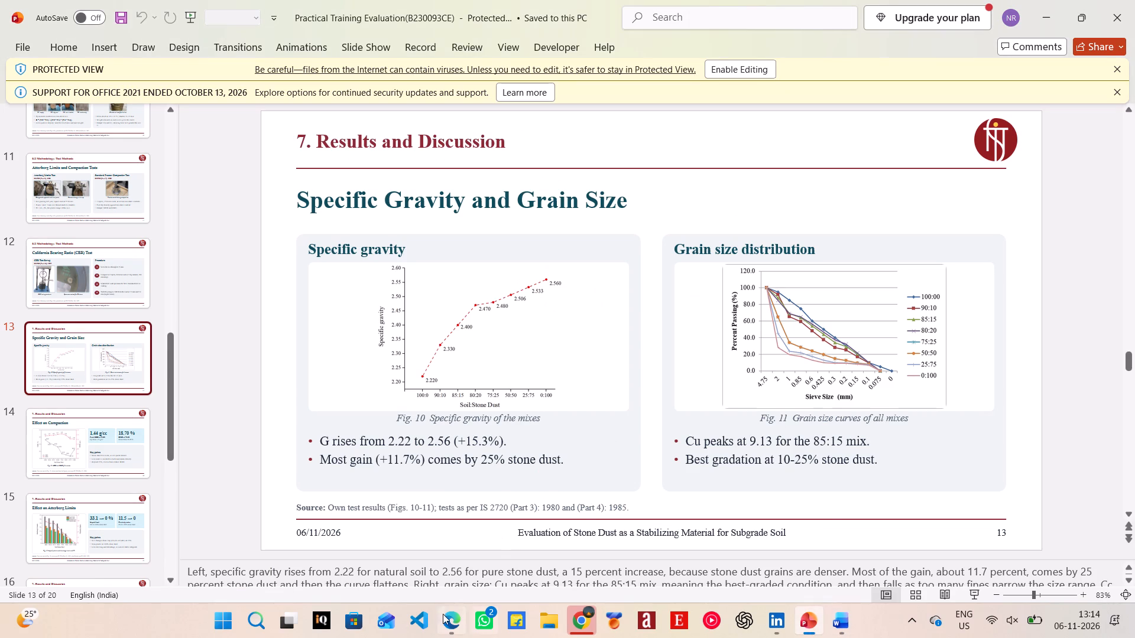
click(449, 624)
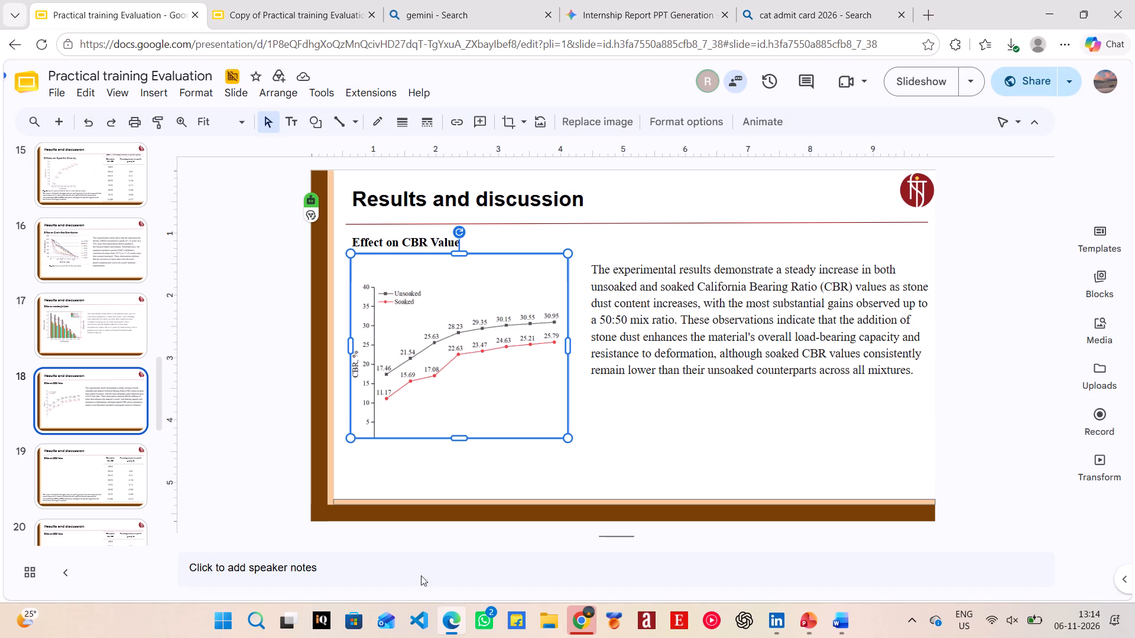
click(434, 346)
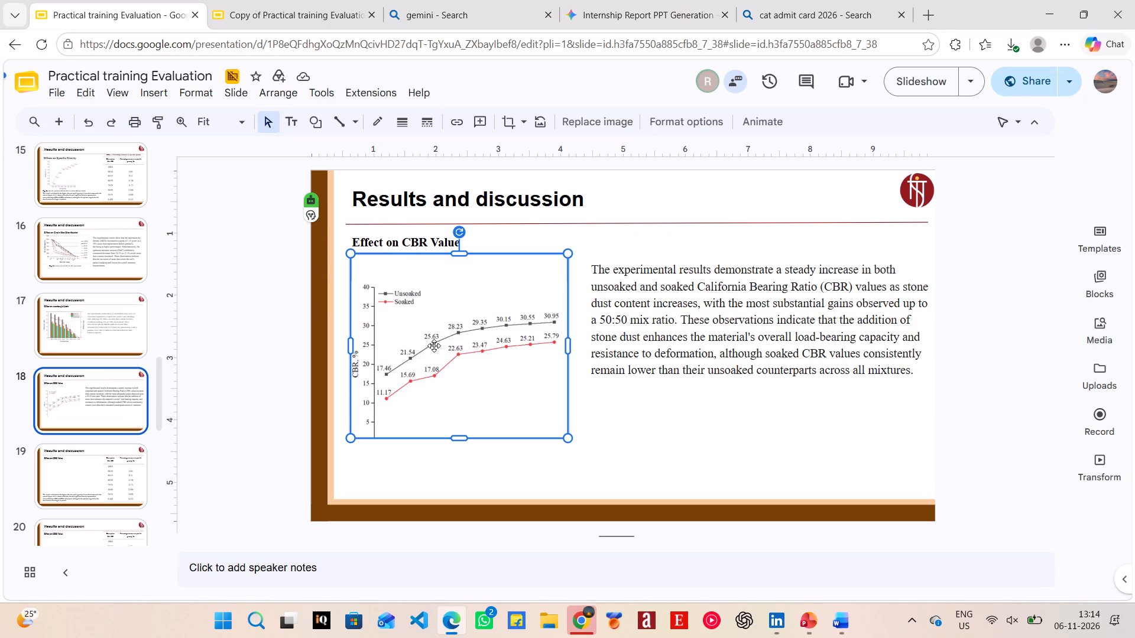
key(ctrl+x)
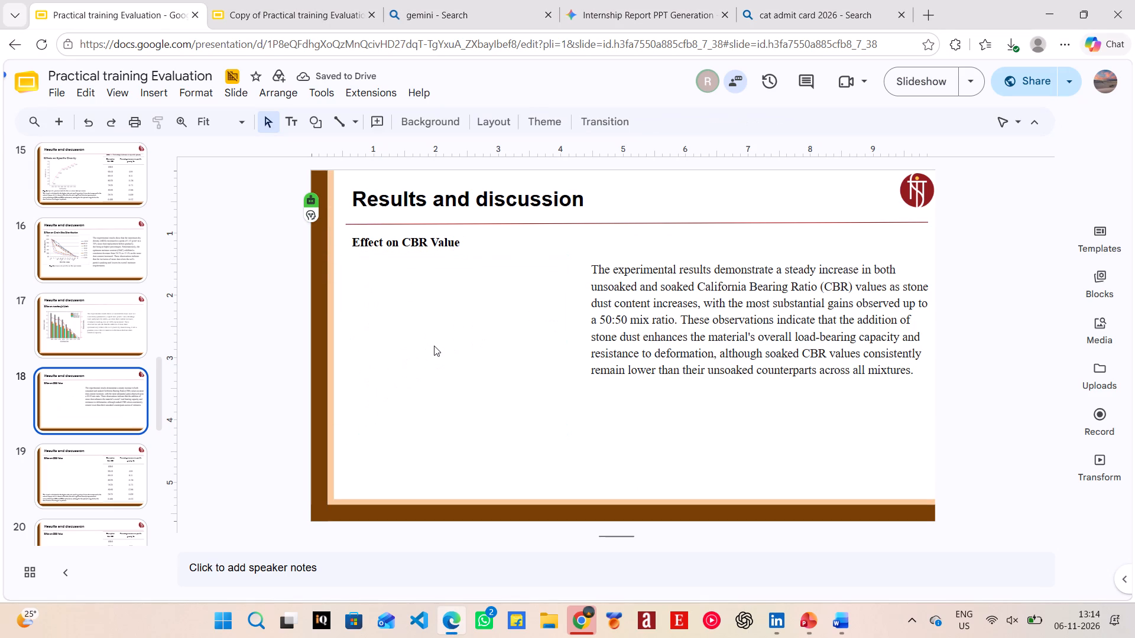
key(super+v)
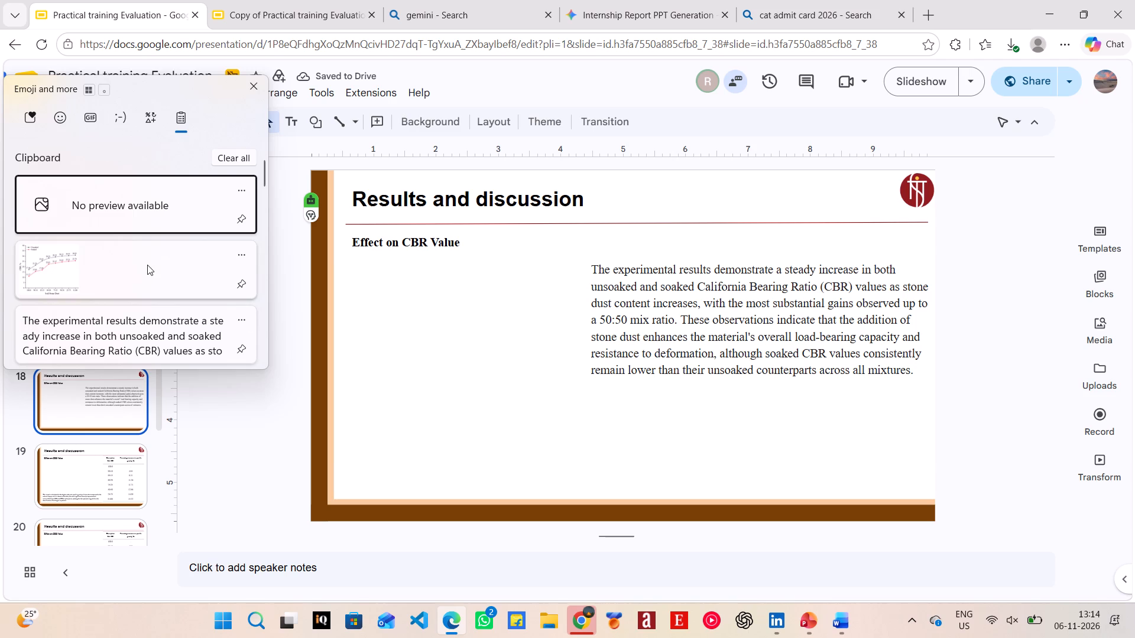
click(146, 268)
key(ctrl+v)
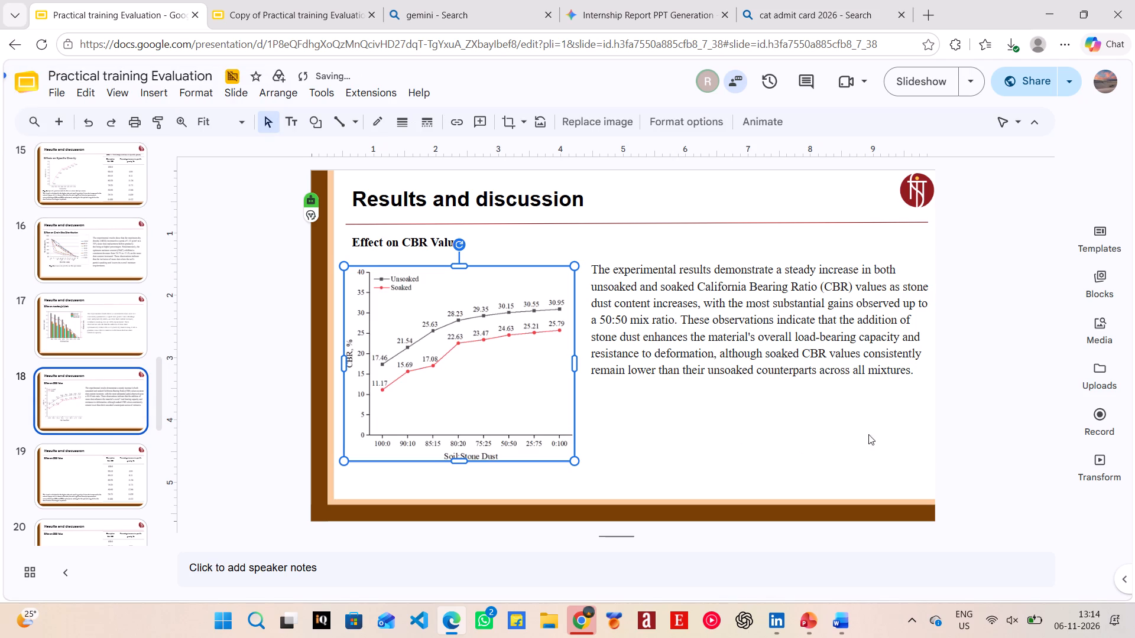
click(965, 418)
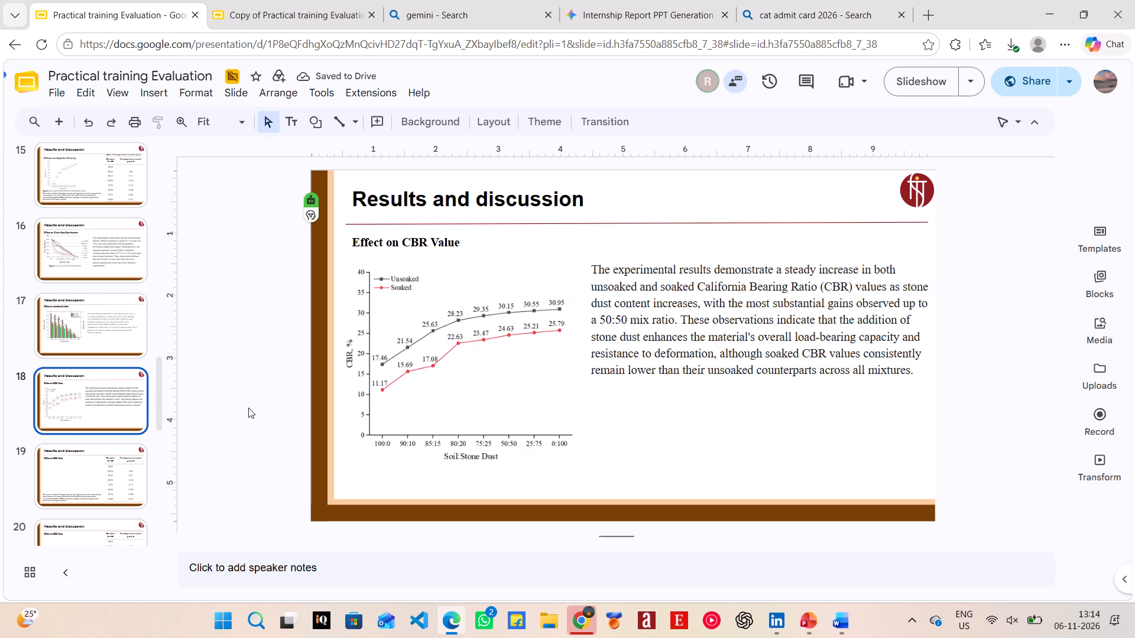
Copy the caption "Fig. 14. CBR test results." from beneath the CBR chart in the Word report.
click(97, 470)
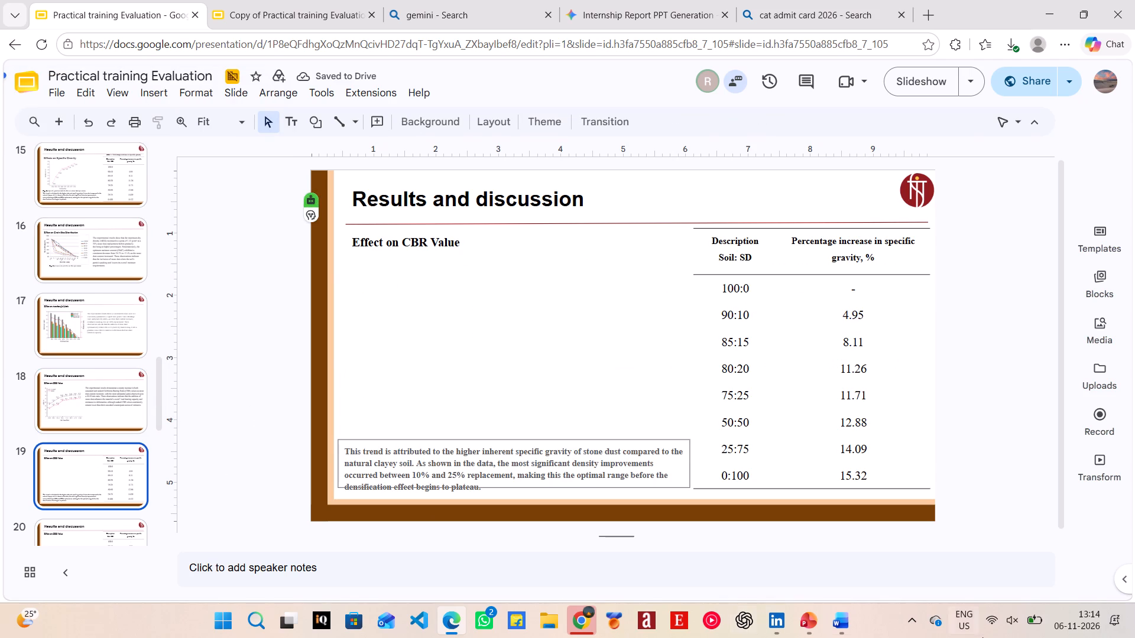
click(844, 620)
scroll(727, 362, down, 3)
scroll(727, 362, up, 1)
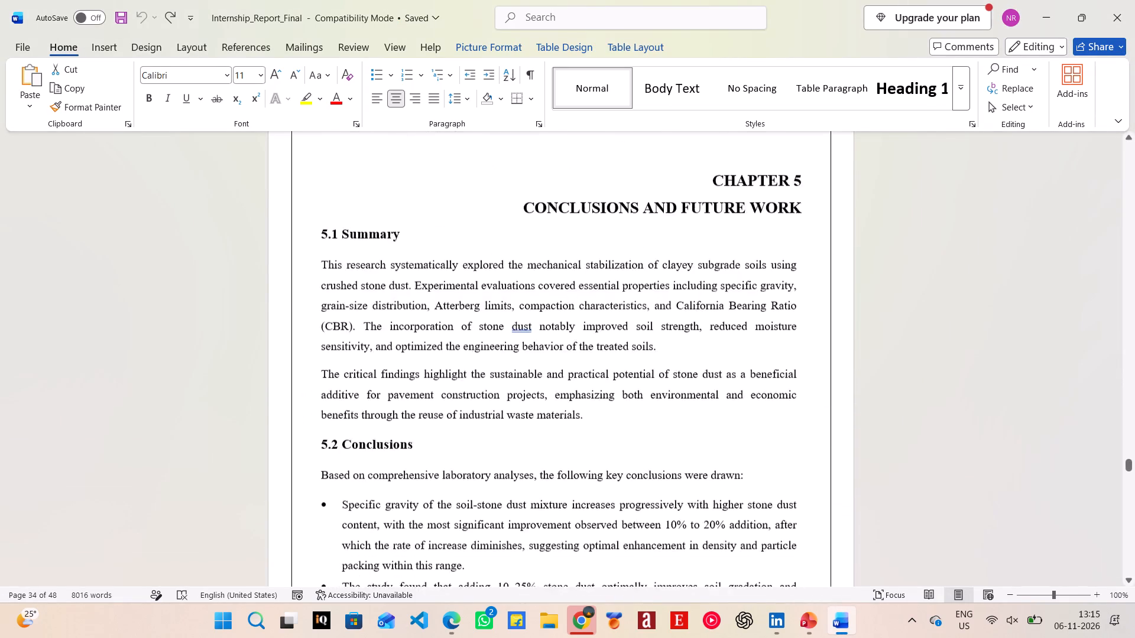
scroll(727, 362, up, 1)
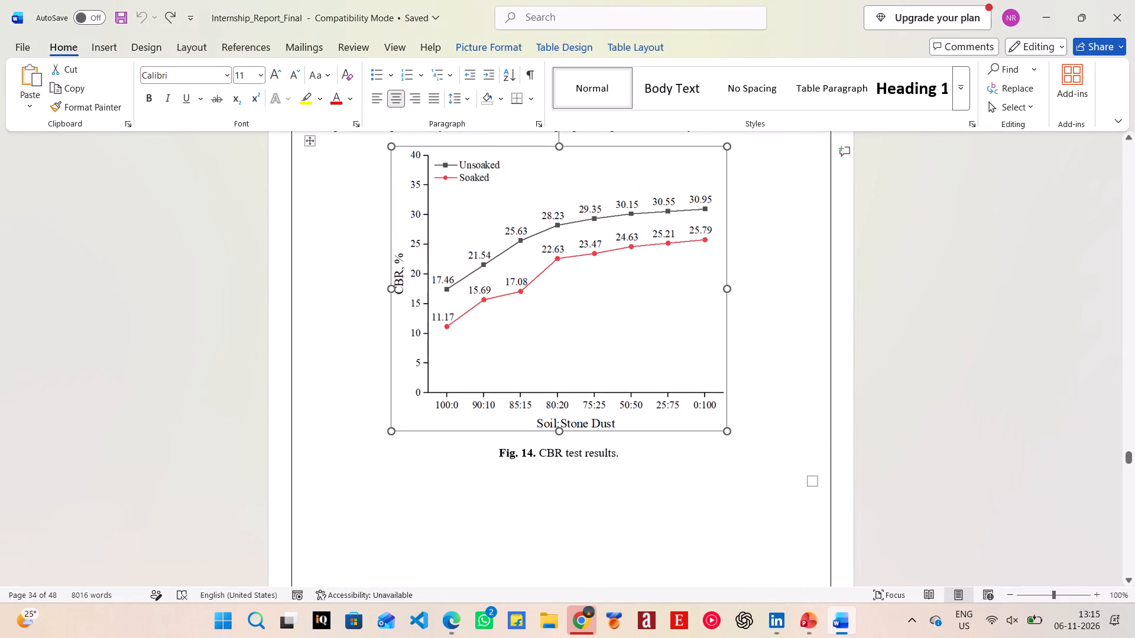
click(621, 454)
drag(621, 454, 578, 450)
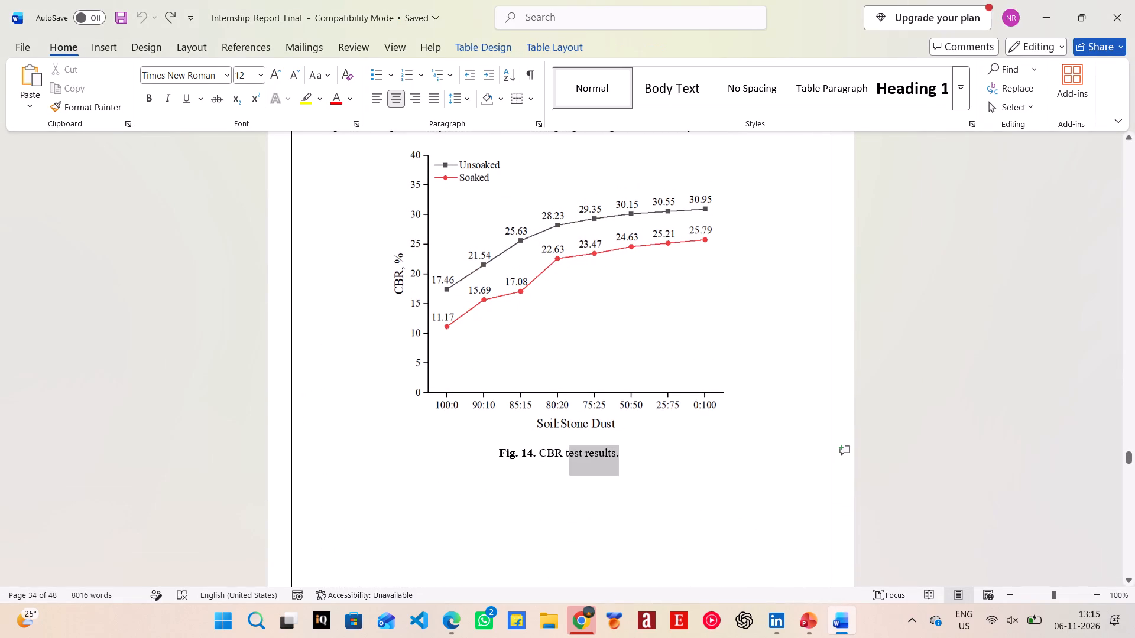
drag(578, 450, 503, 455)
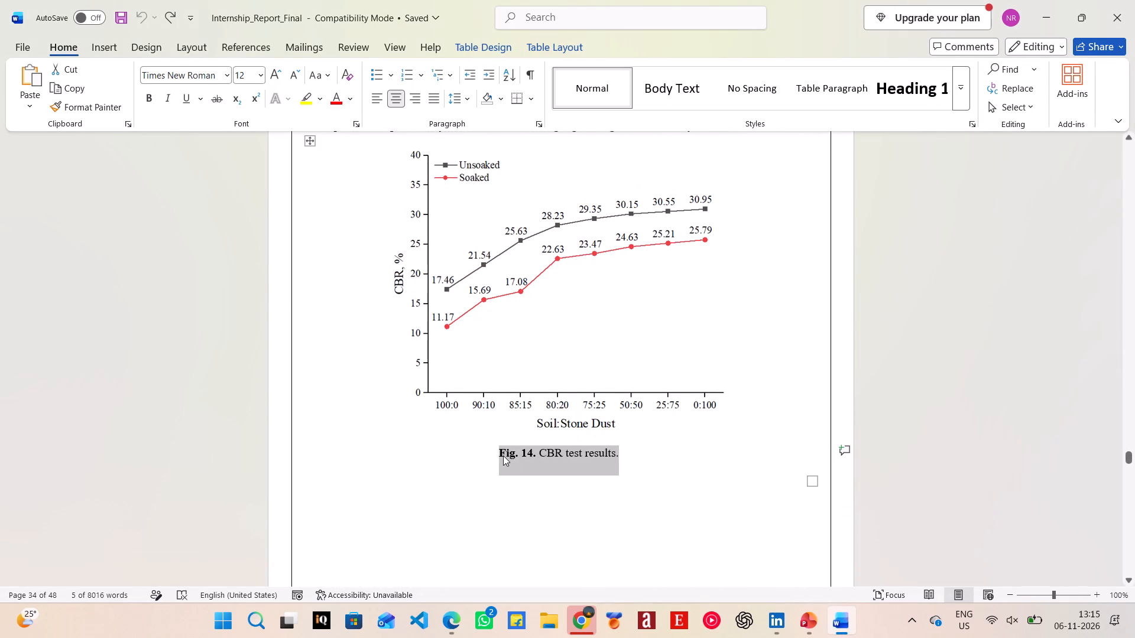
key(ctrl+c)
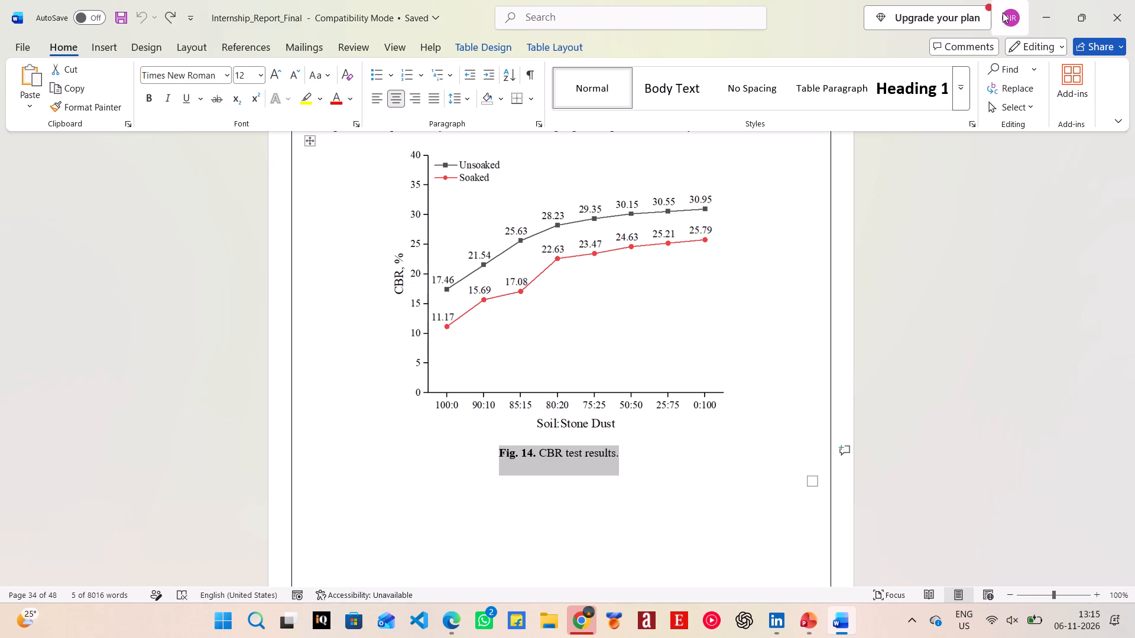
Paste the Fig. 14 caption on slide 18 and place it directly beneath the CBR chart.
click(1039, 13)
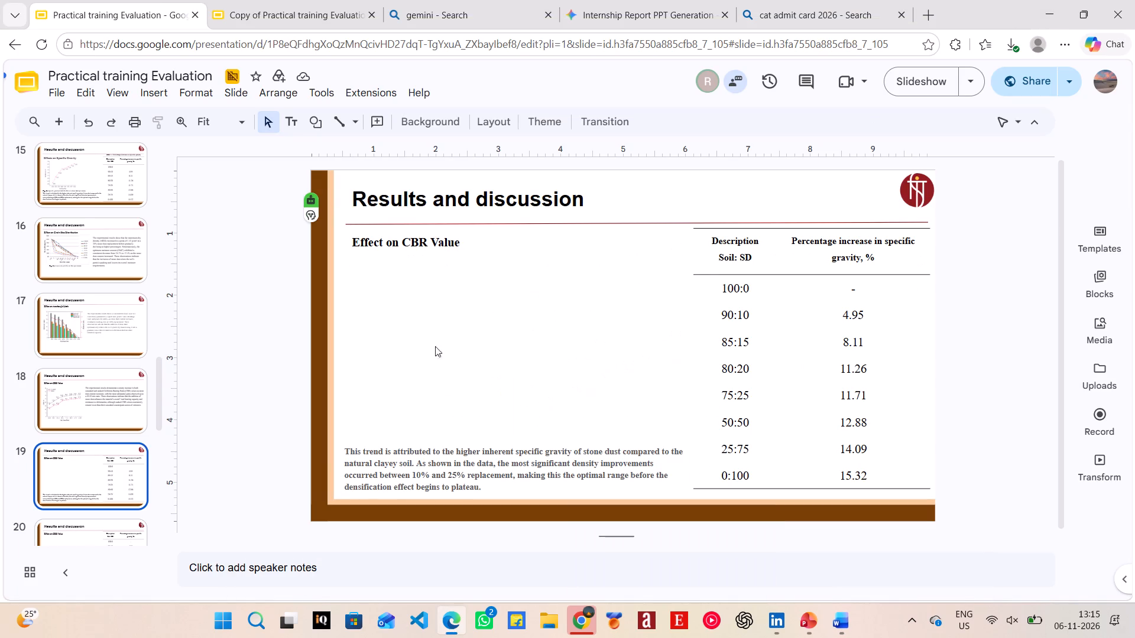
click(93, 411)
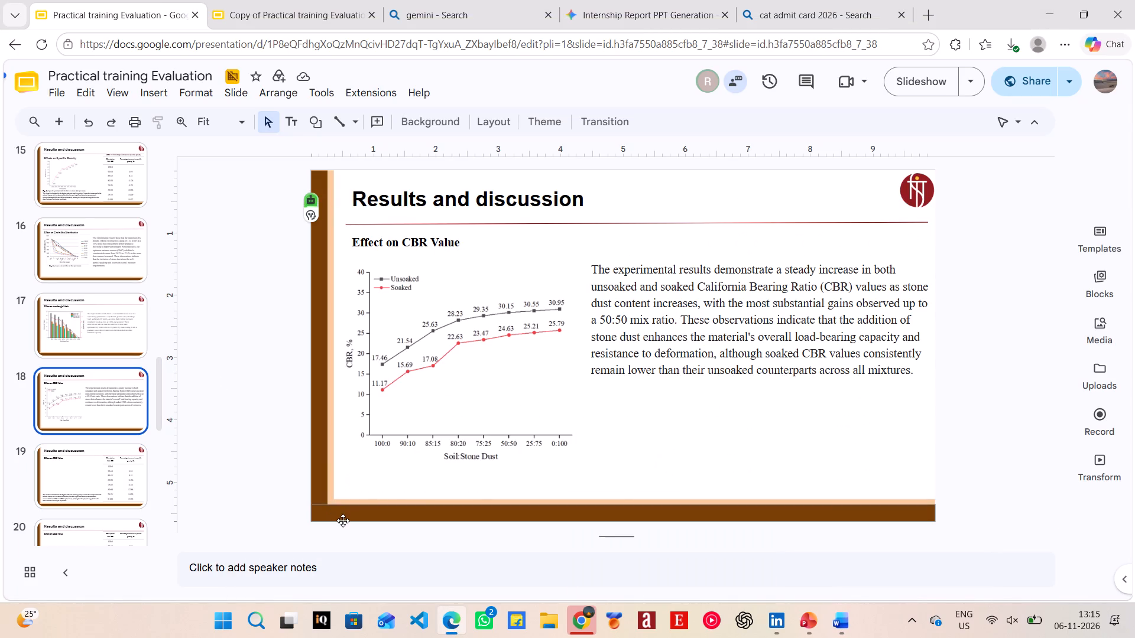
click(364, 476)
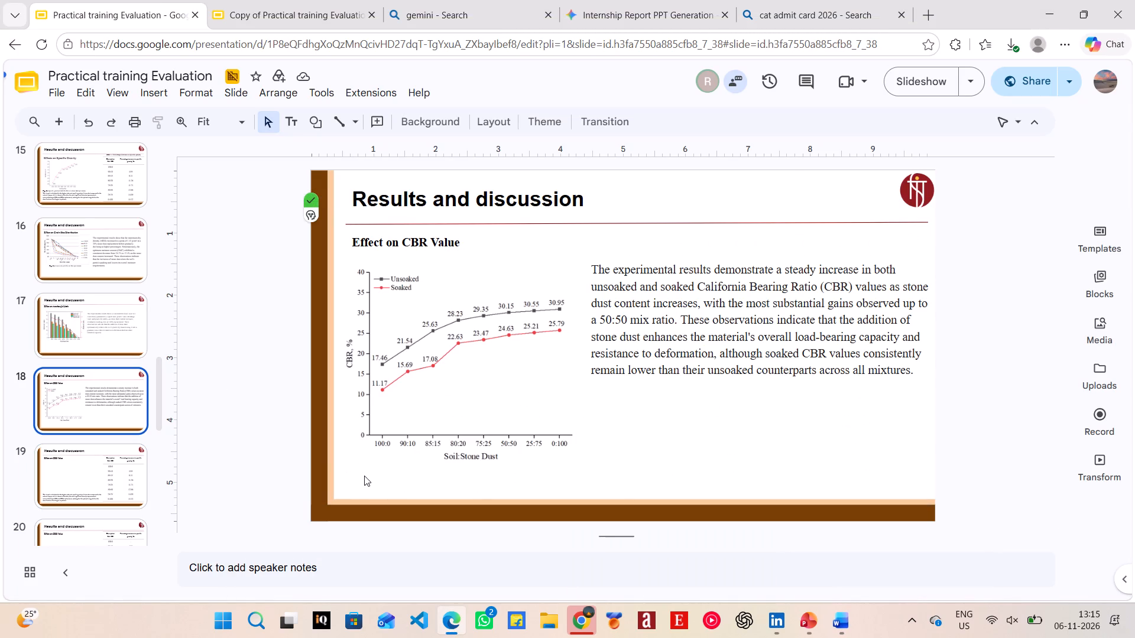
key(ctrl+v)
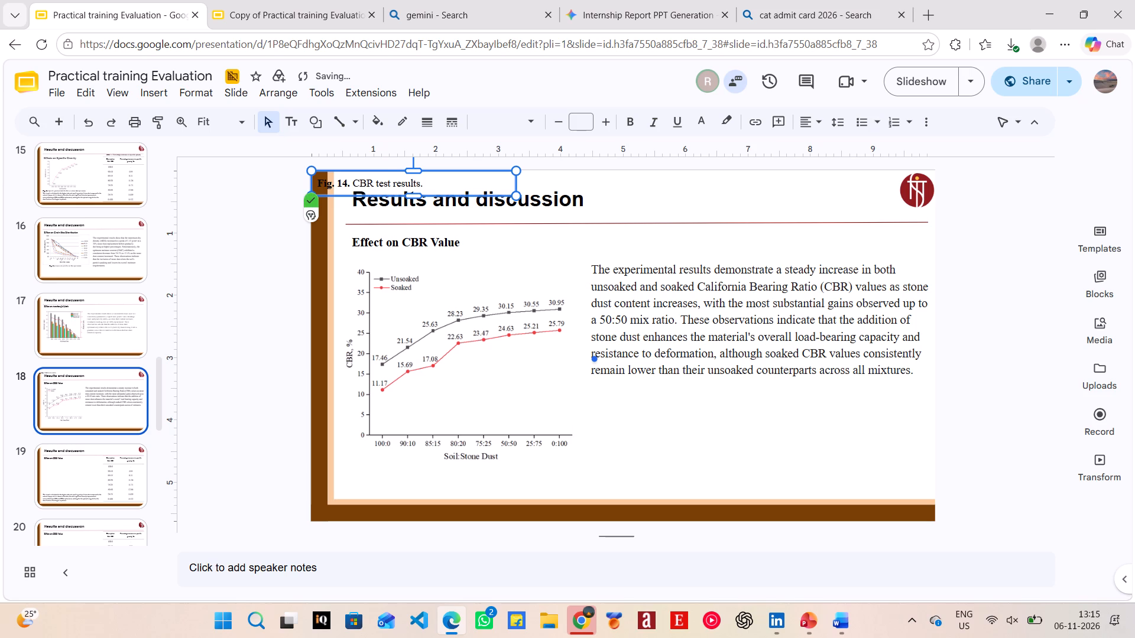
drag(387, 175, 430, 463)
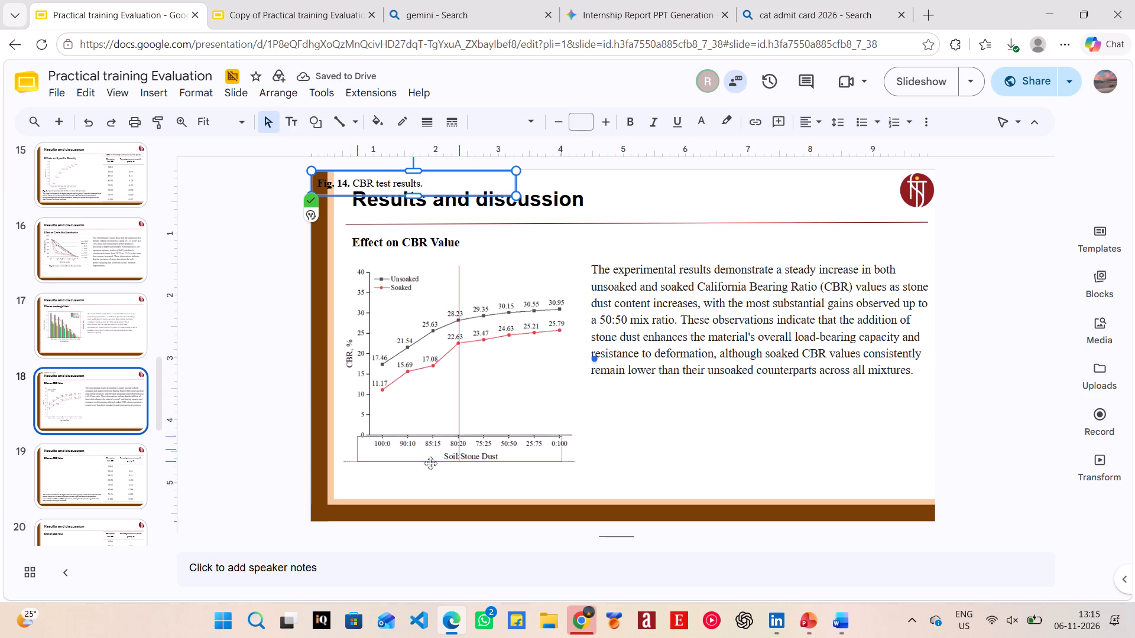
drag(430, 463, 444, 471)
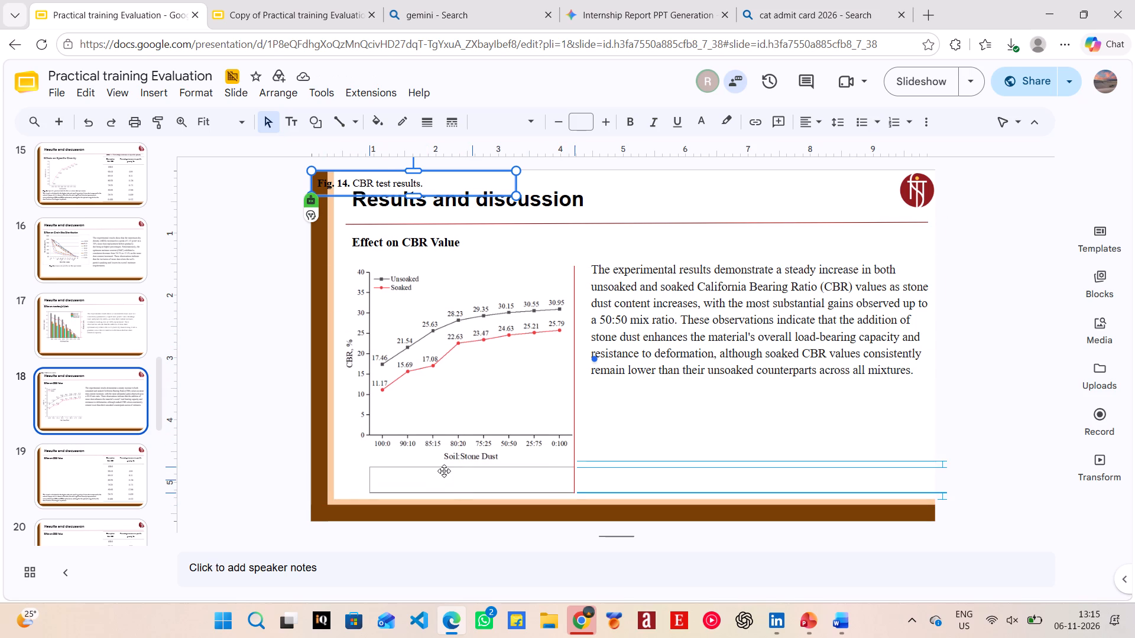
drag(444, 471, 444, 470)
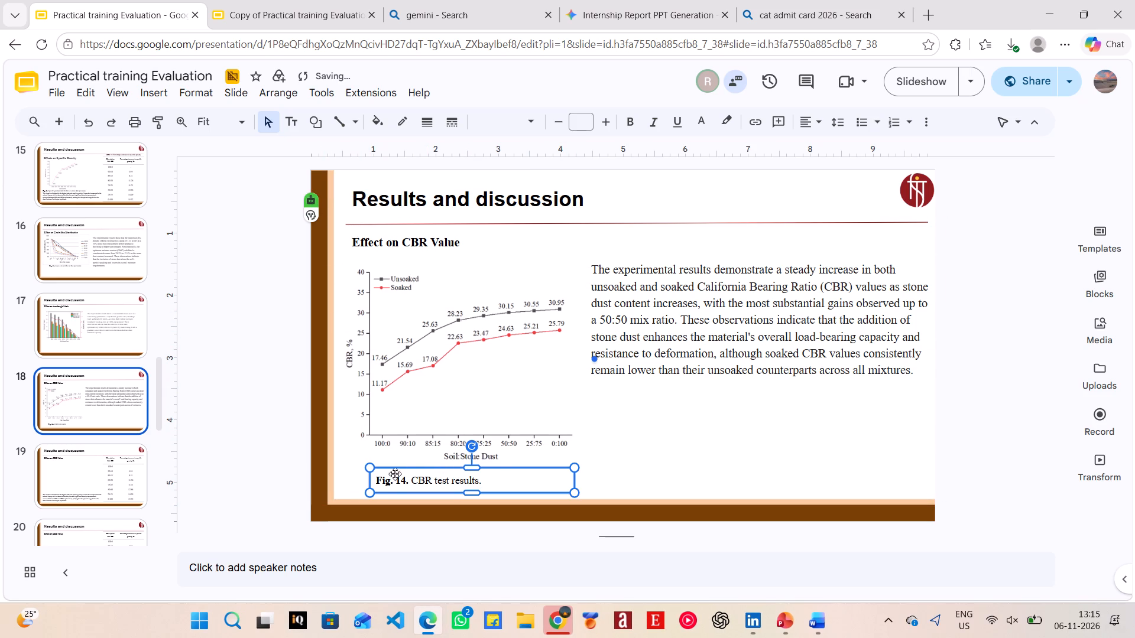
Review the Results and discussion slides 15 to 17 for figure captions beneath their charts.
click(146, 328)
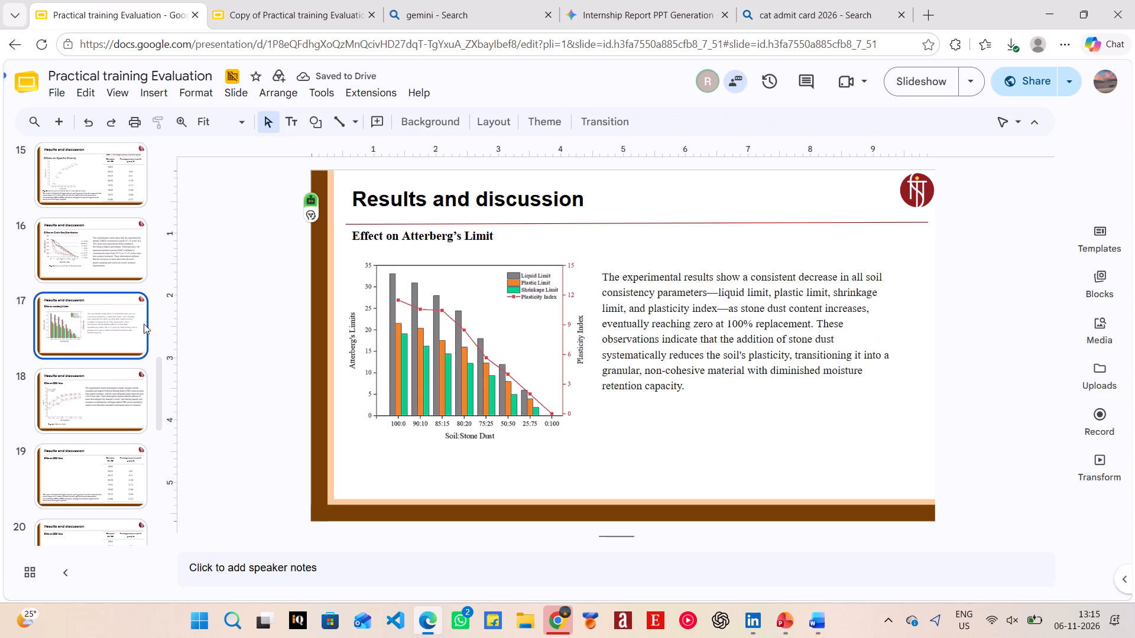
click(118, 256)
scroll(118, 256, up, 1)
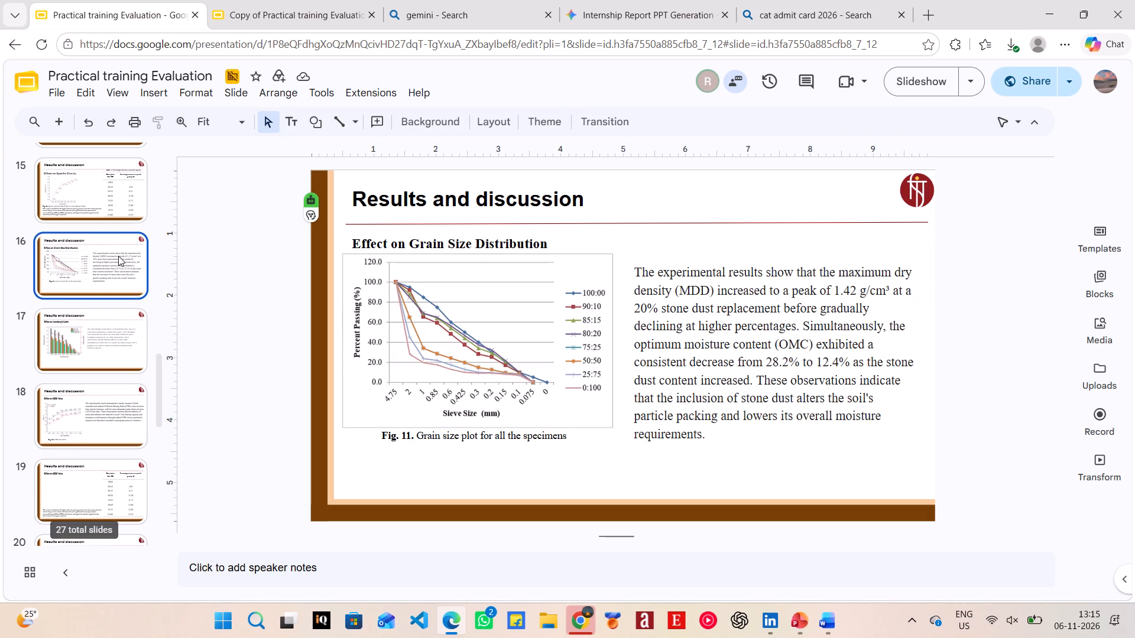
click(105, 216)
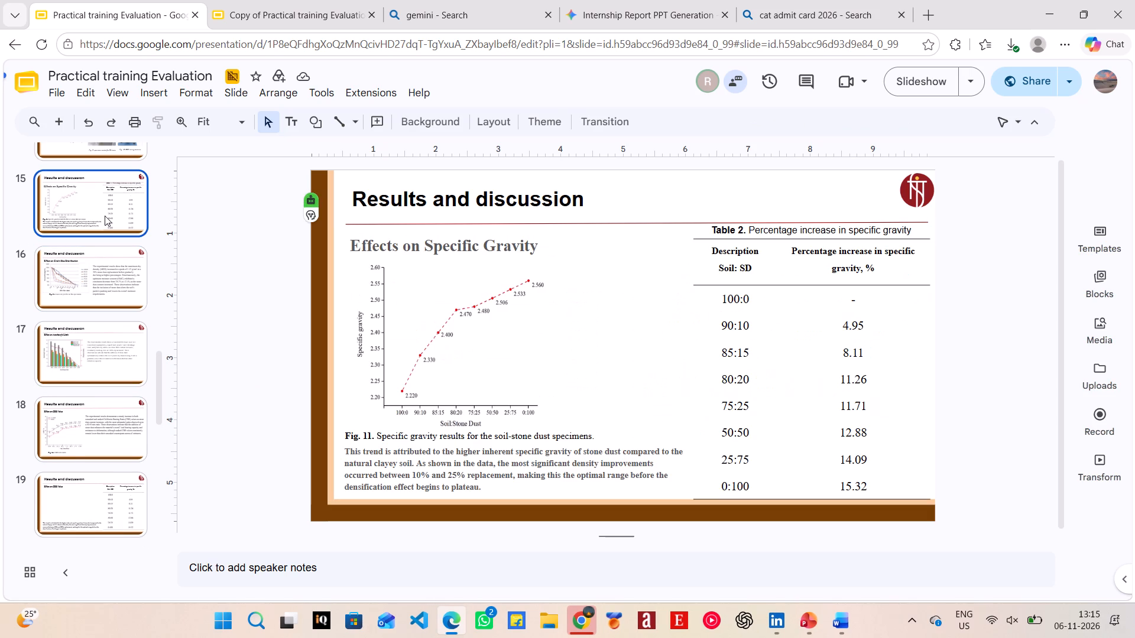
scroll(105, 216, up, 2)
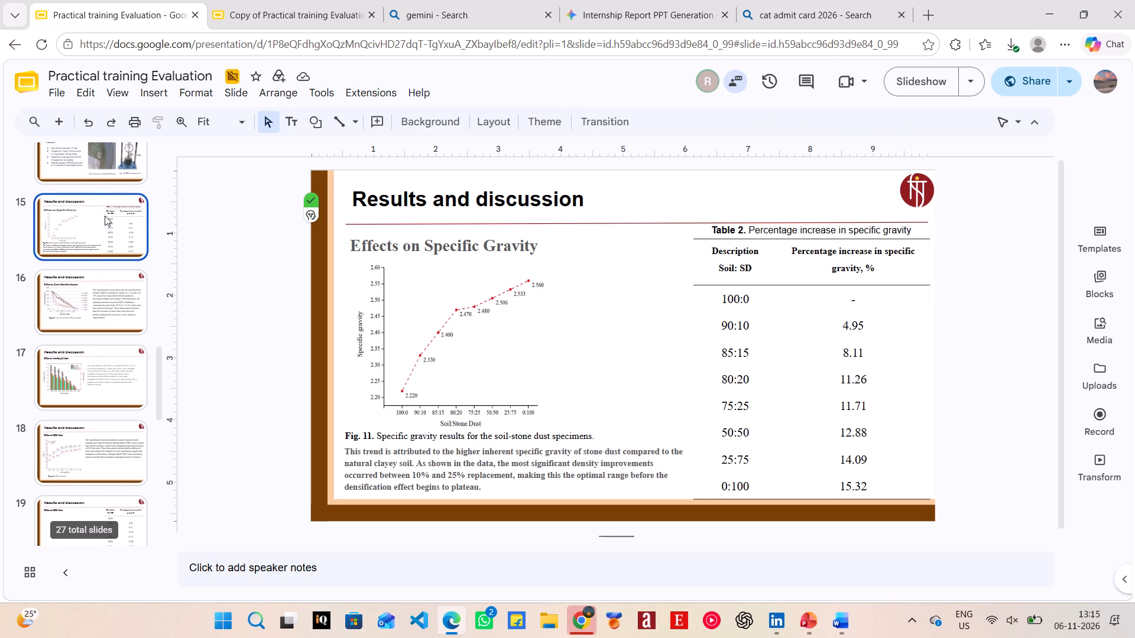
click(108, 293)
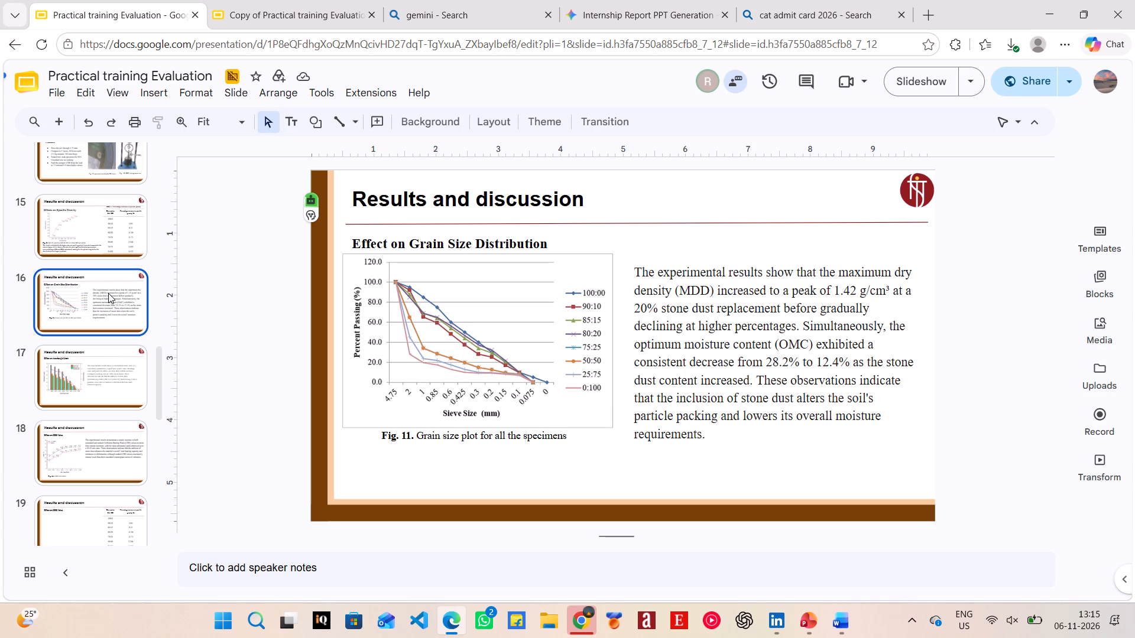
click(103, 389)
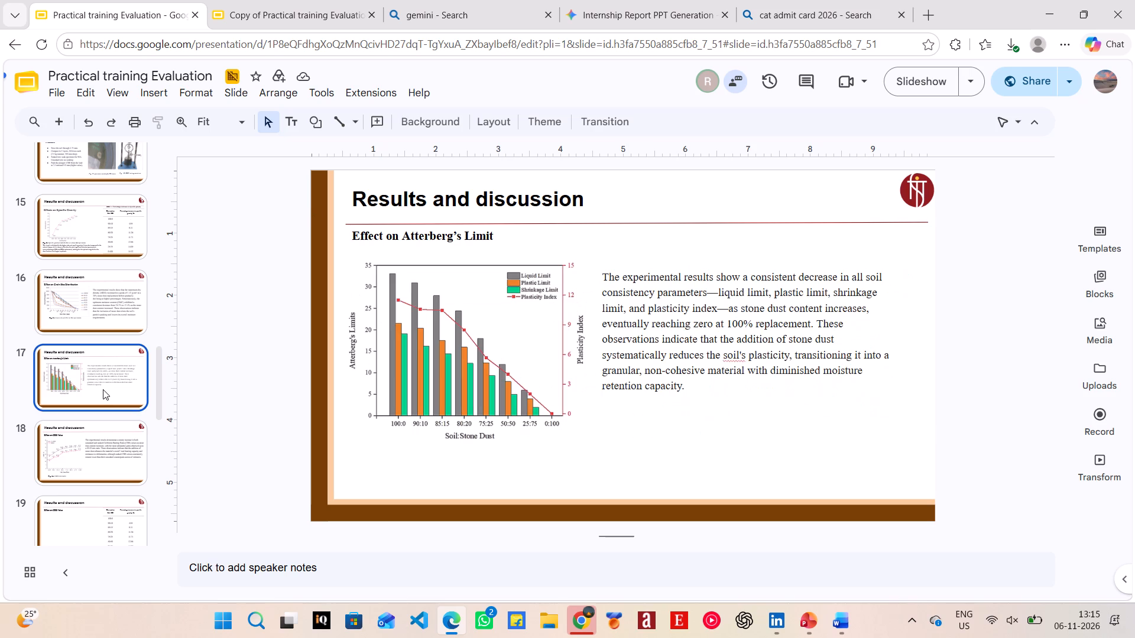
Copy the caption "Fig. 13. Result of Atterberg's limit test." from beneath the Atterberg's limits chart in the Word report.
click(850, 626)
scroll(716, 354, up, 5)
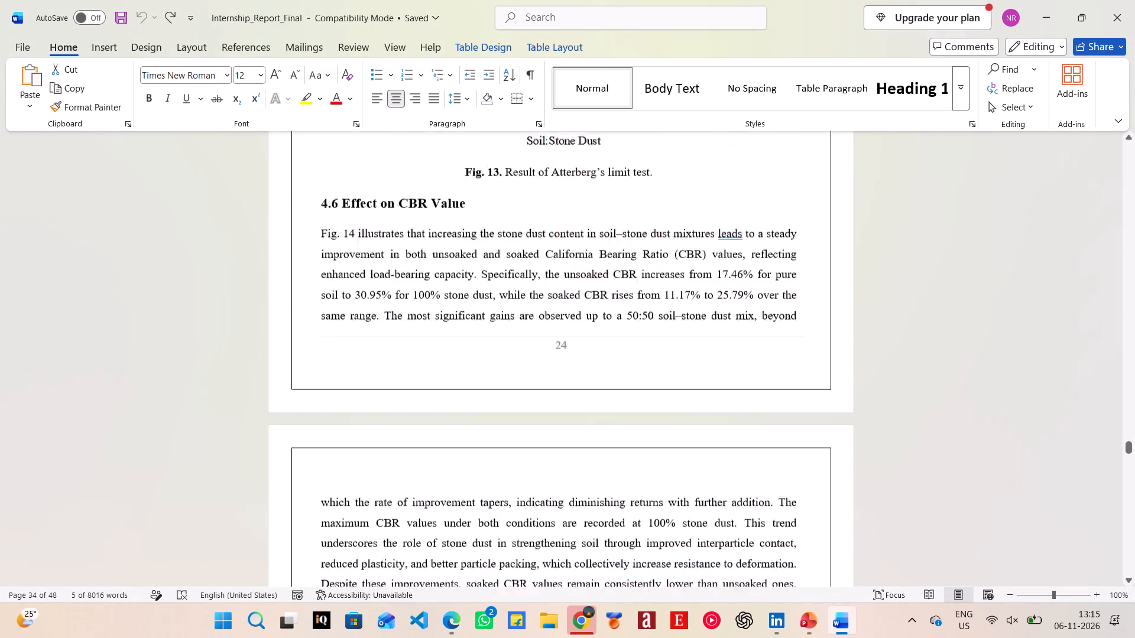
scroll(716, 354, up, 1)
scroll(716, 354, down, 1)
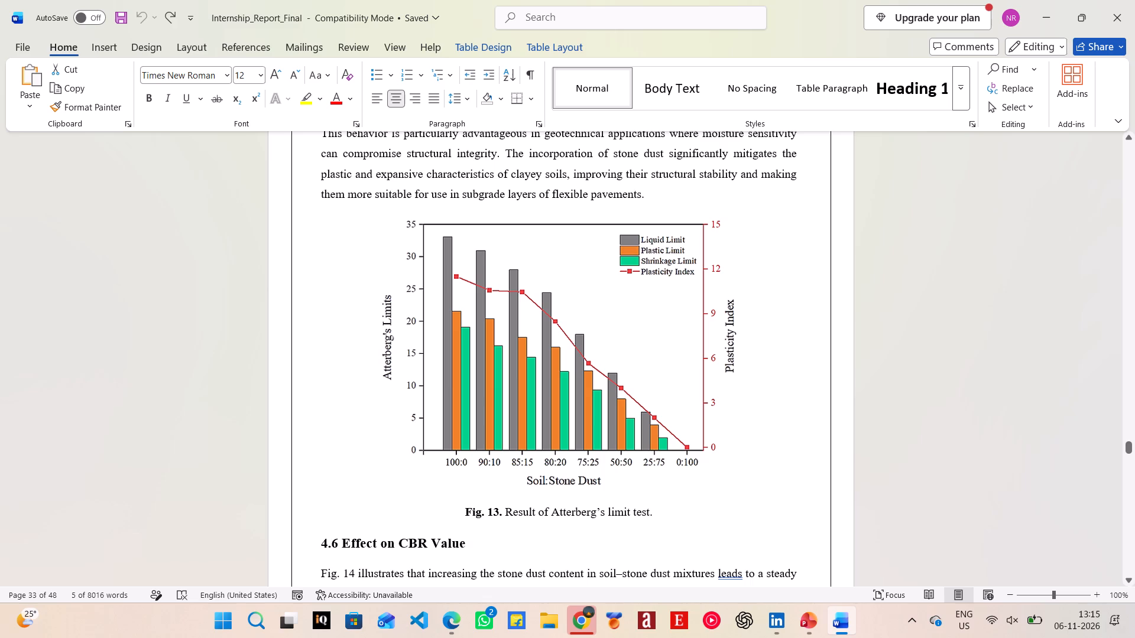
drag(653, 513, 461, 510)
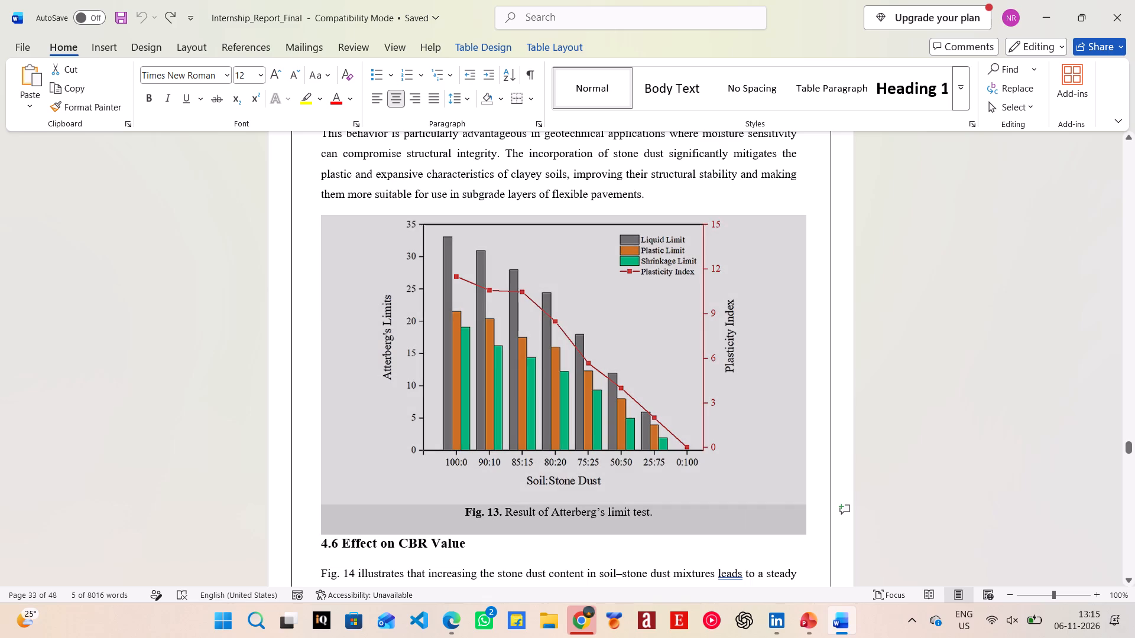
drag(461, 510, 486, 515)
key(ctrl+c)
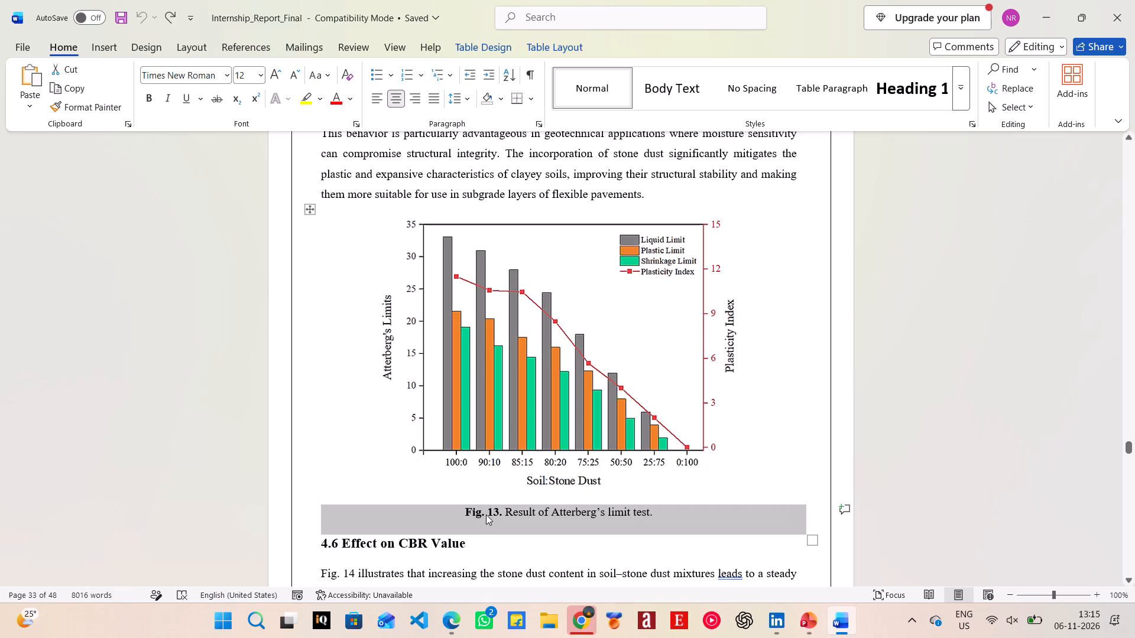
Paste the Fig. 13 caption on slide 17, extract its text from the pasted table, and place it as a text box beneath the chart.
click(1053, 4)
click(477, 461)
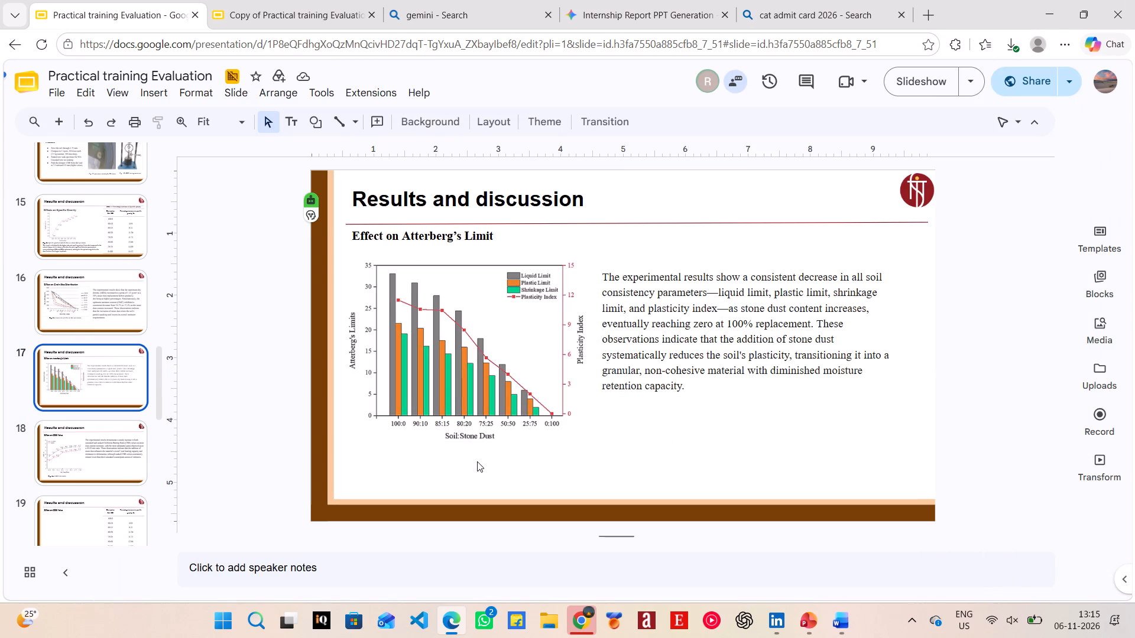
key(ctrl+v)
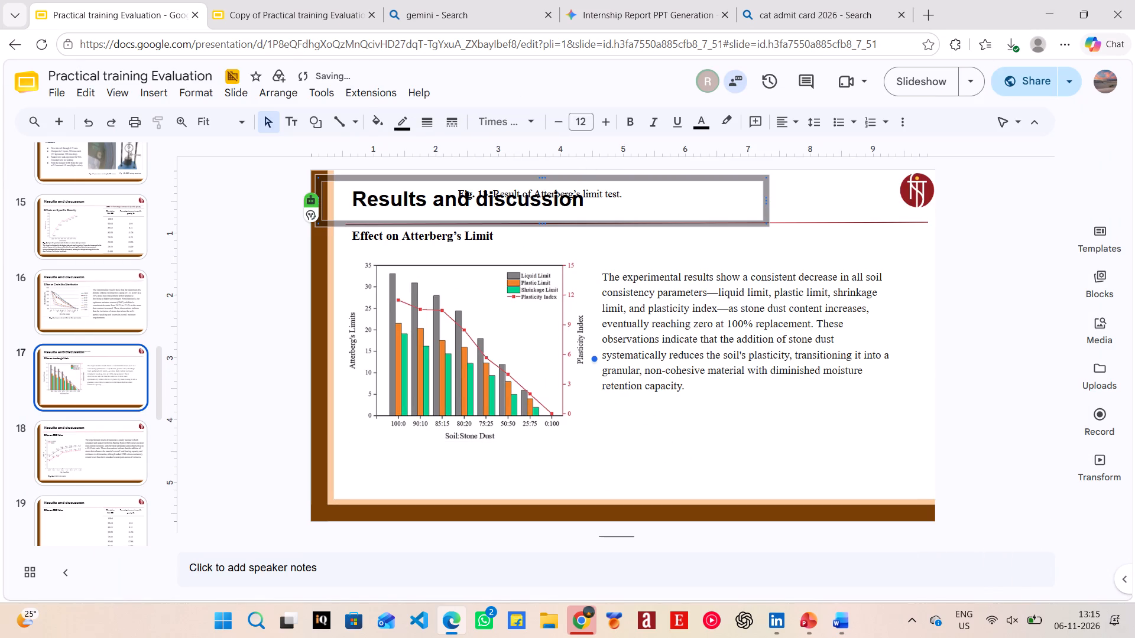
click(622, 196)
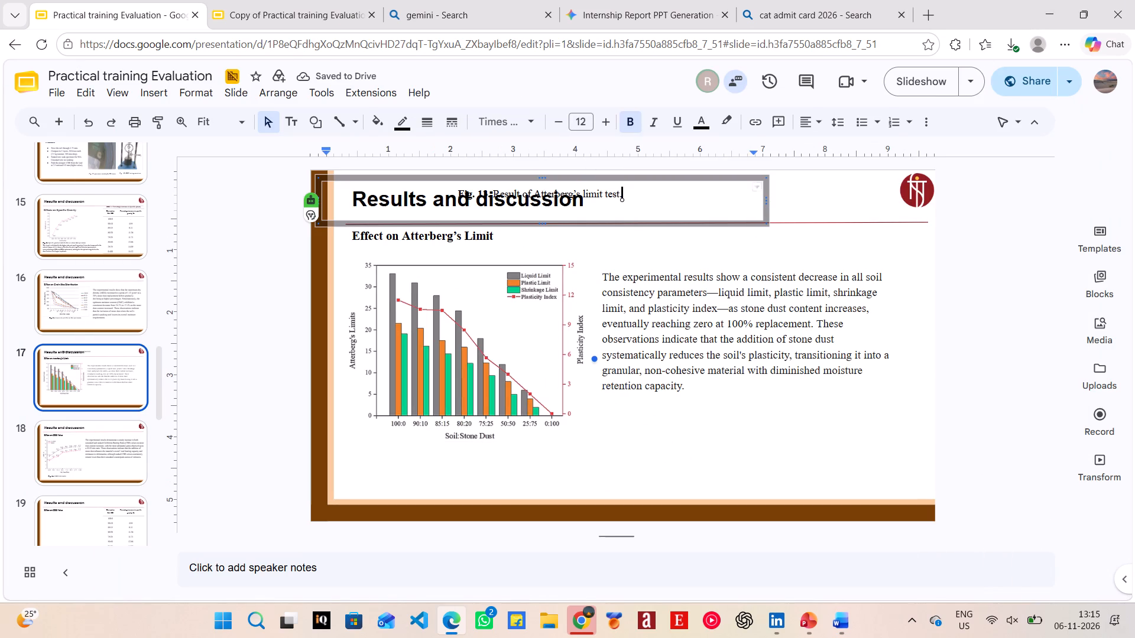
click(624, 196)
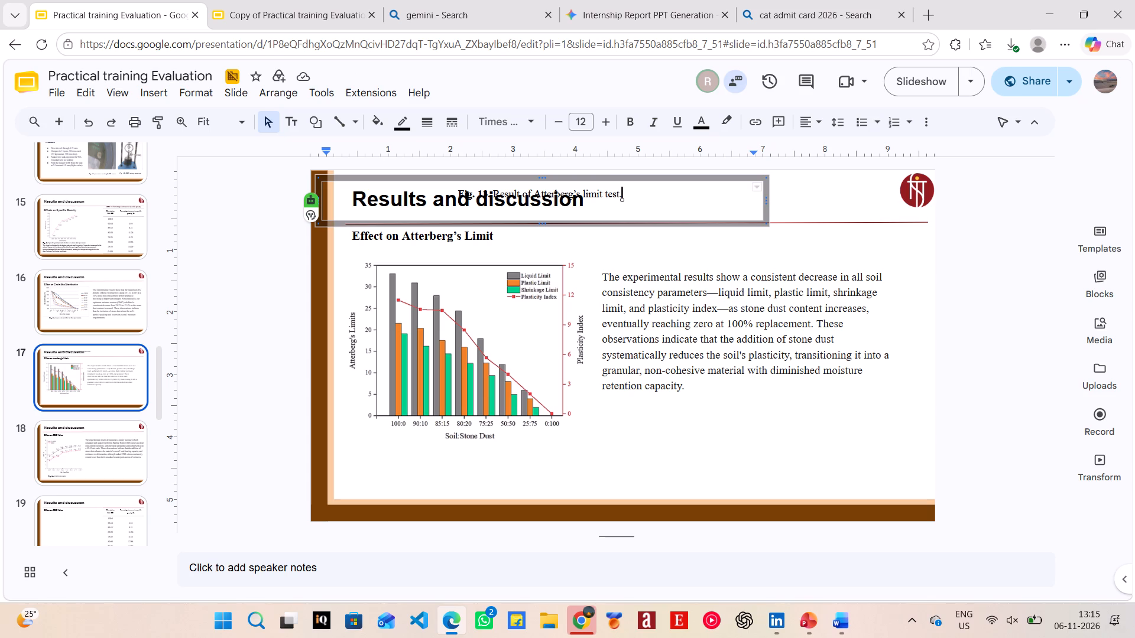
click(601, 196)
drag(458, 192, 641, 202)
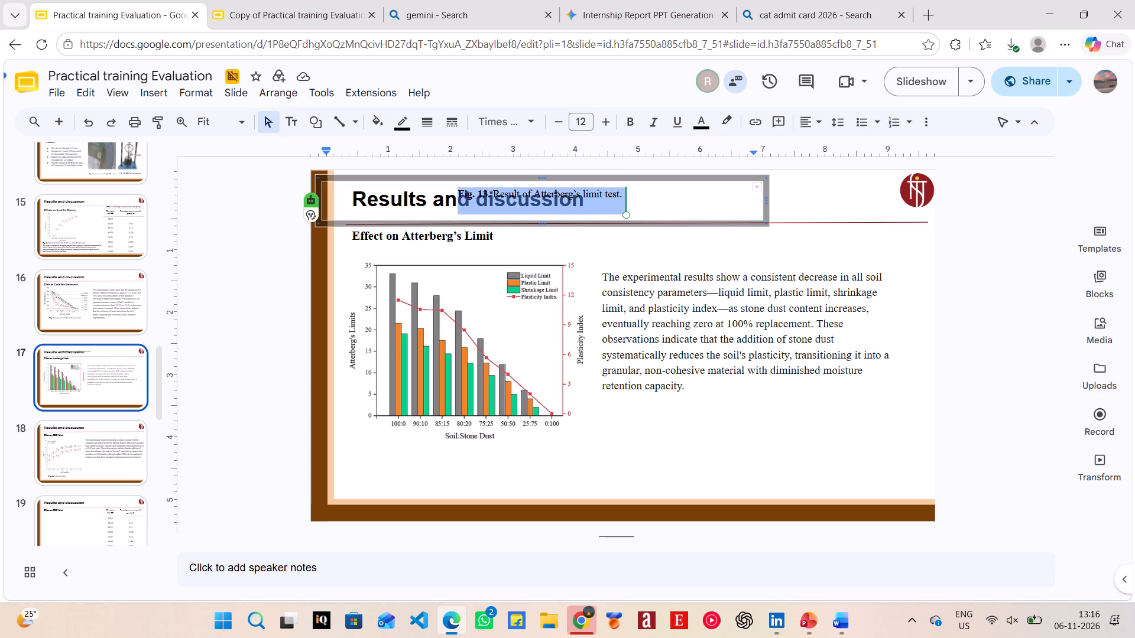
key(ctrl+x)
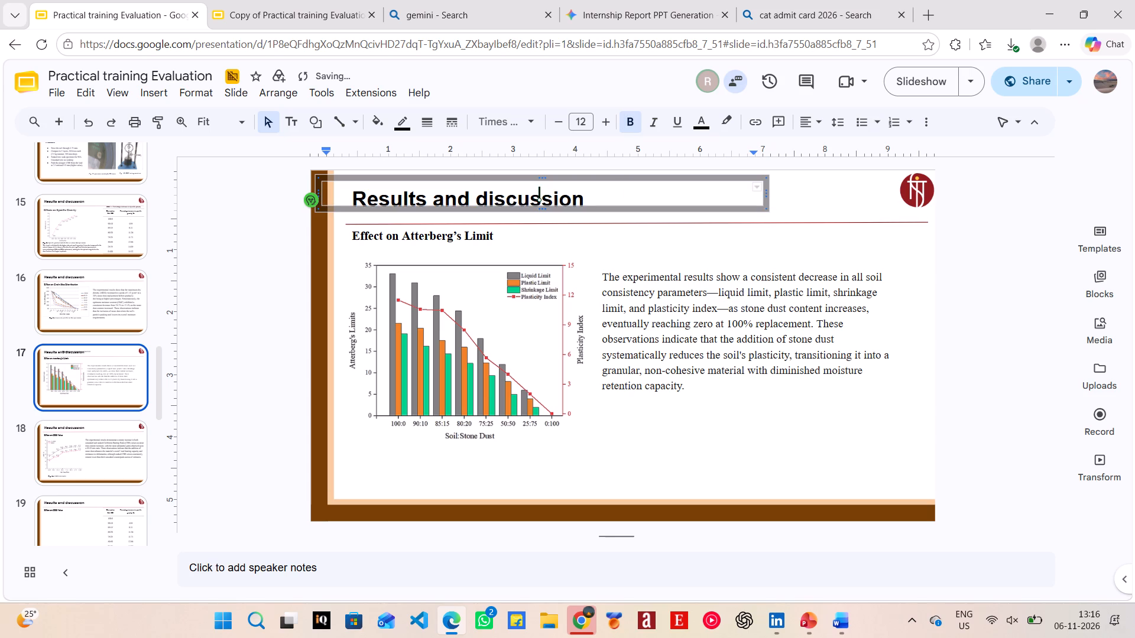
click(404, 470)
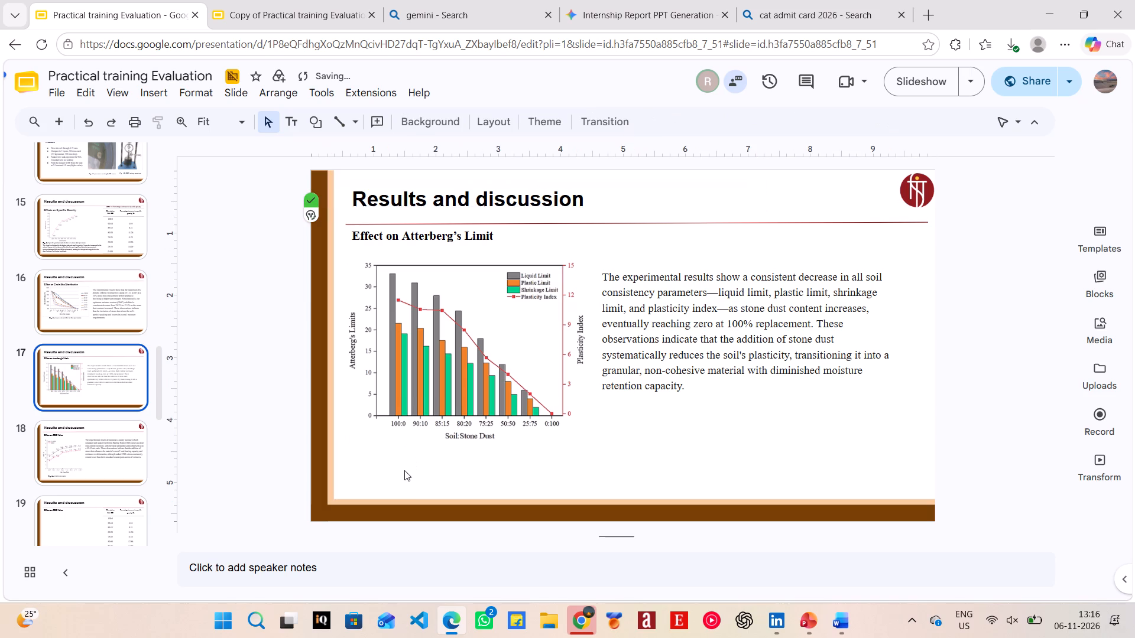
key(ctrl+v)
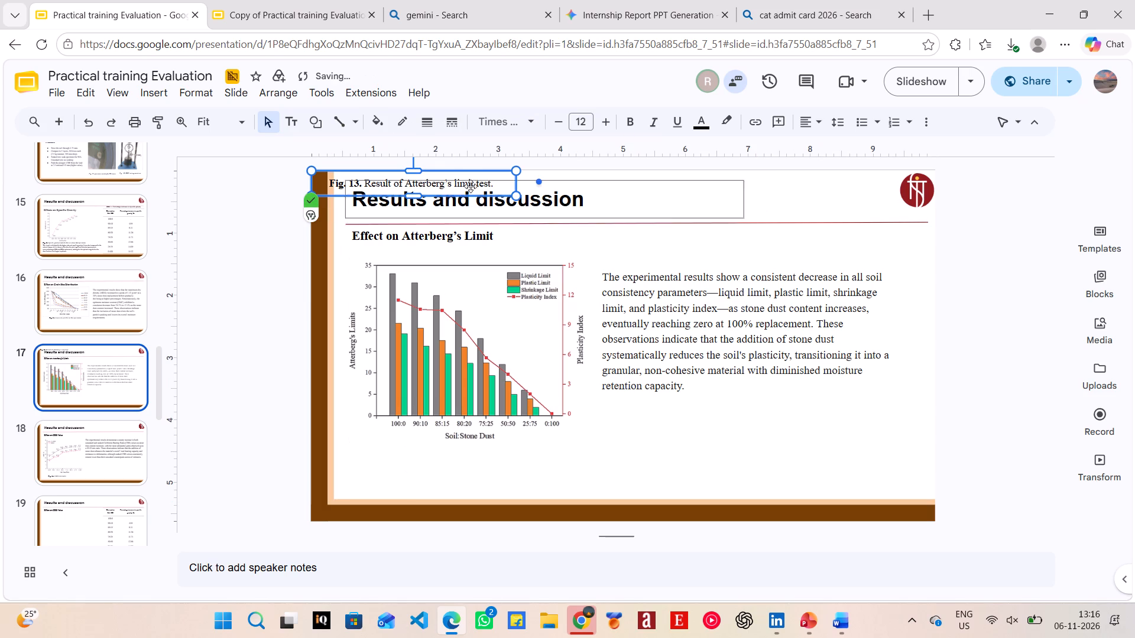
drag(459, 171, 515, 442)
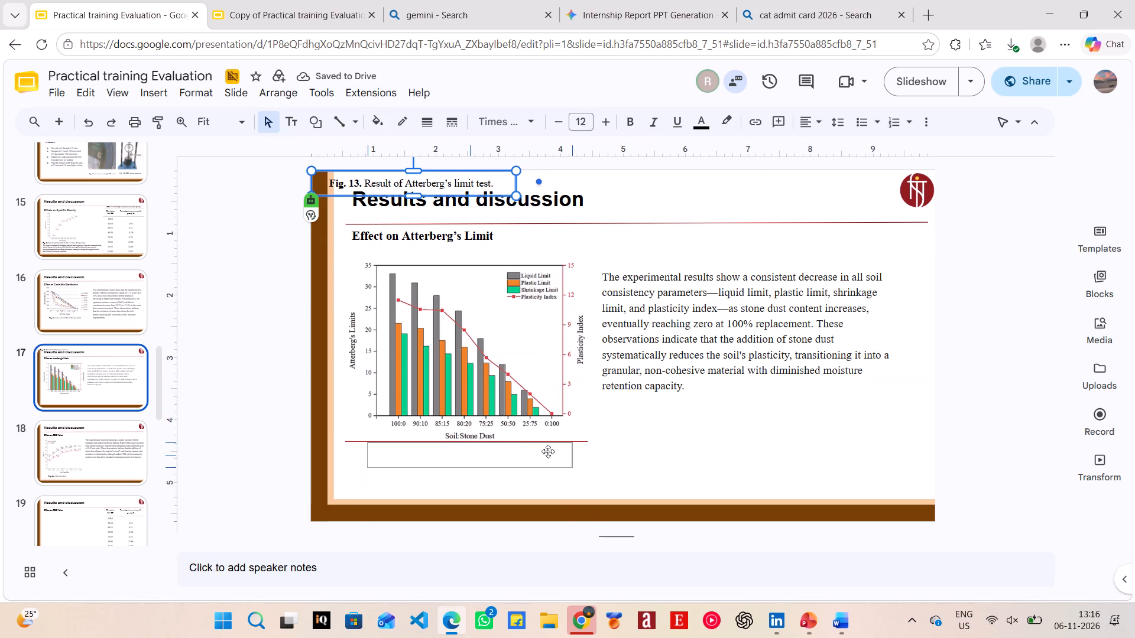
Renumber the grain size plot caption on slide 16 as Fig. 12.
click(70, 451)
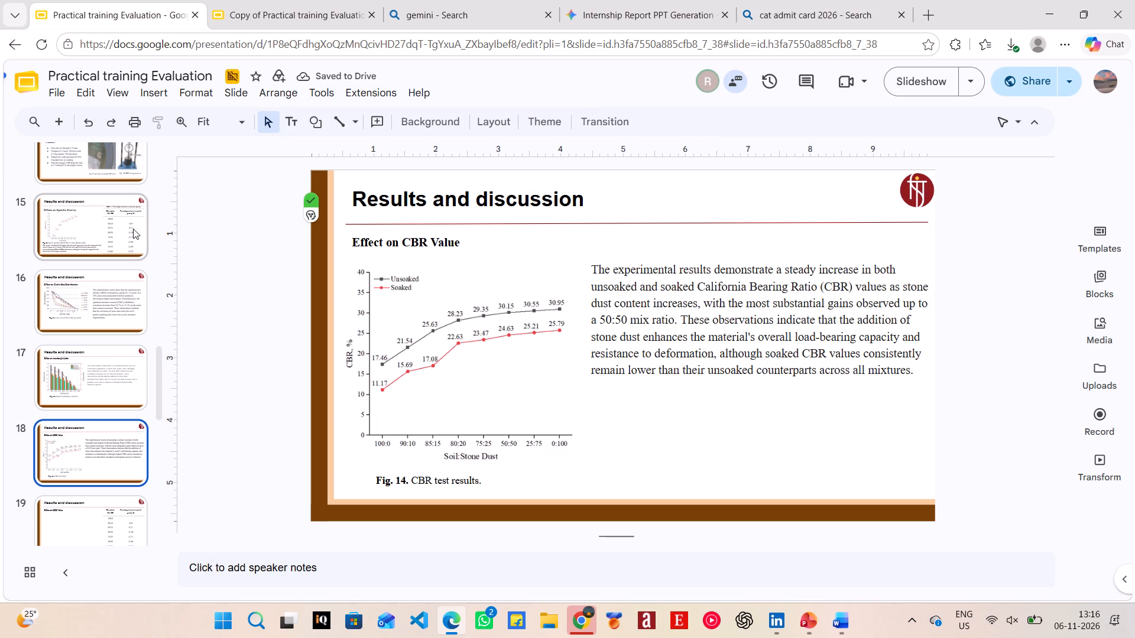
click(118, 176)
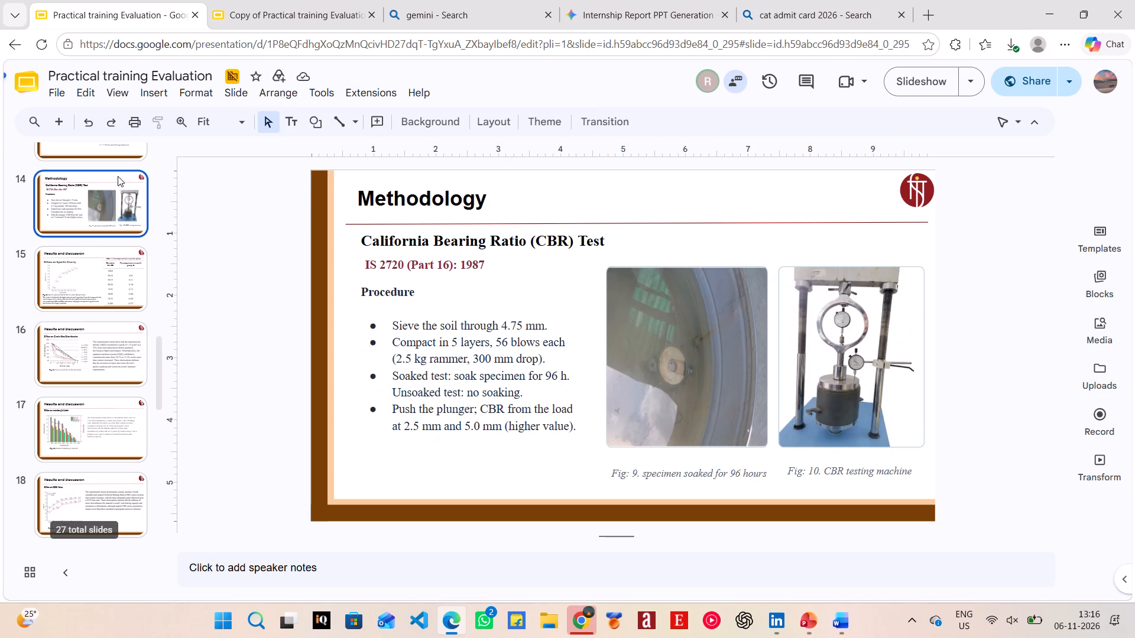
click(109, 284)
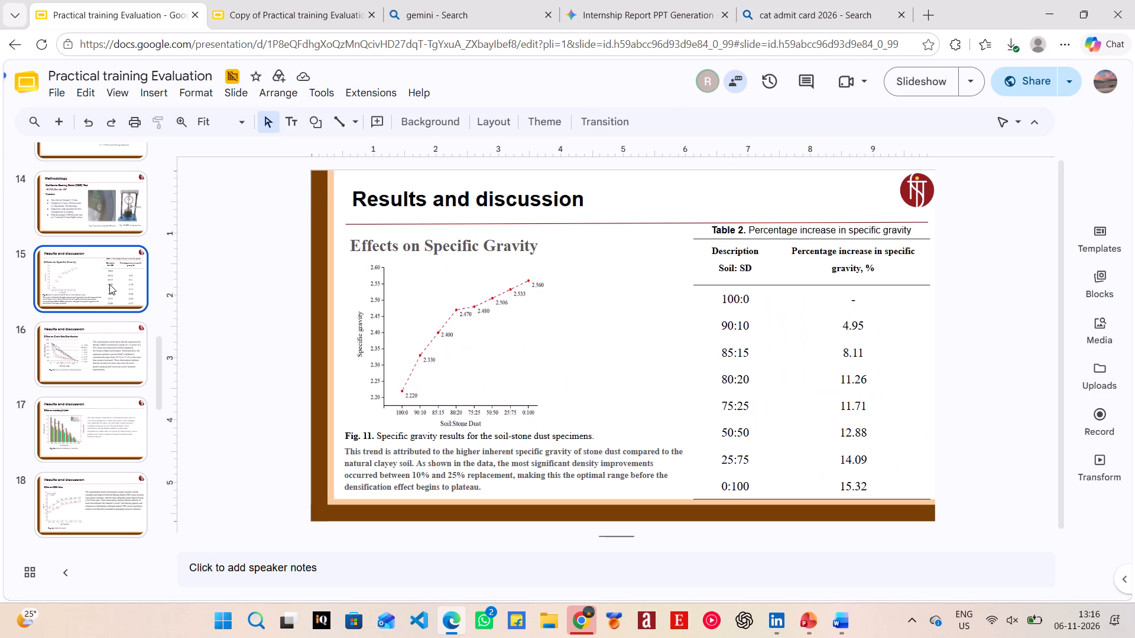
click(88, 347)
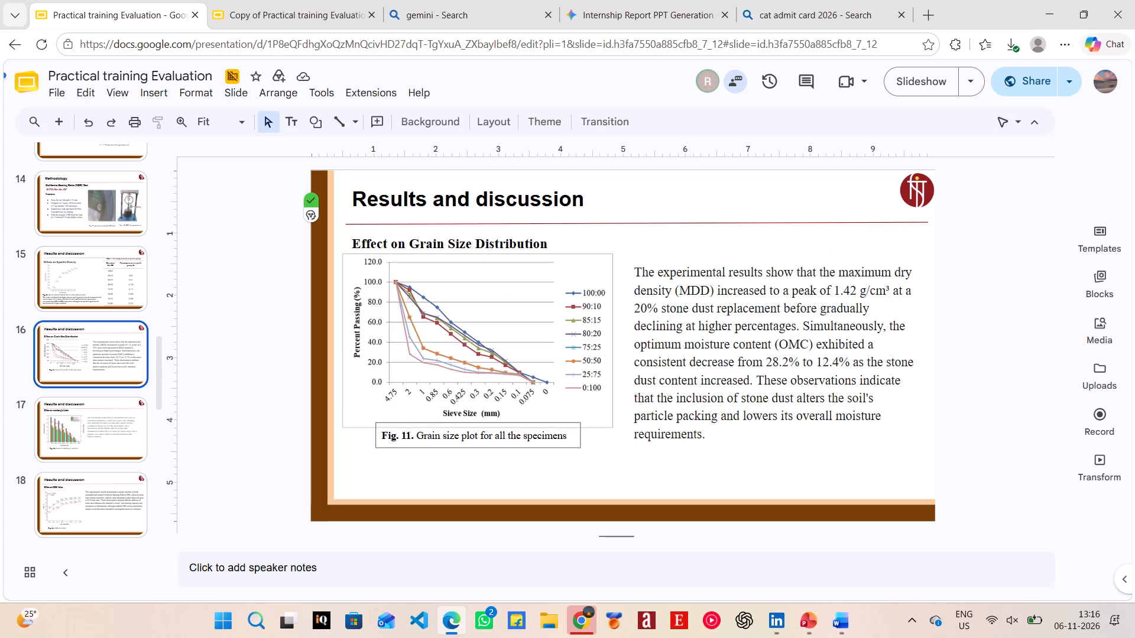
click(409, 437)
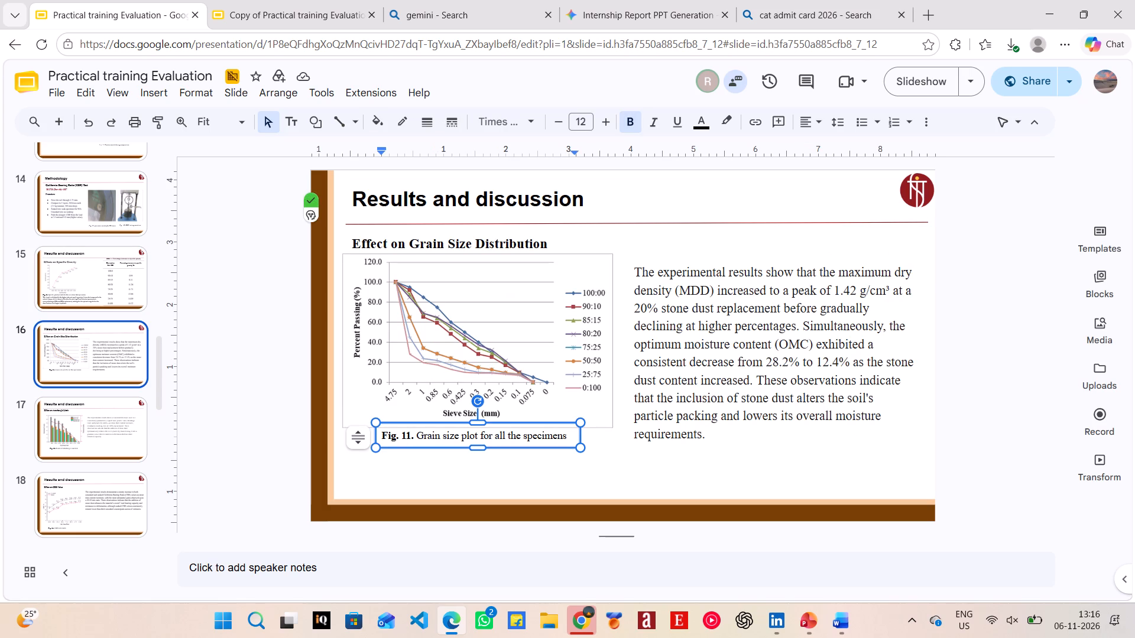
key(BackSpace)
key(2)
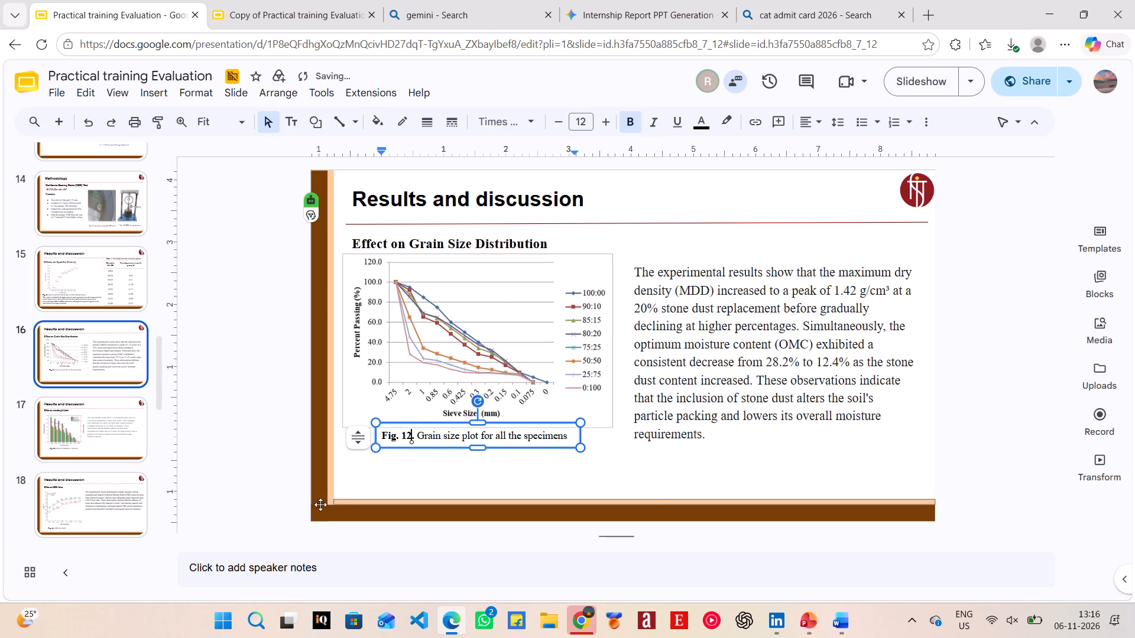
Delete the three leftover Results and discussion slides between the CBR slide 18 and the Skills Acquired slide.
click(83, 420)
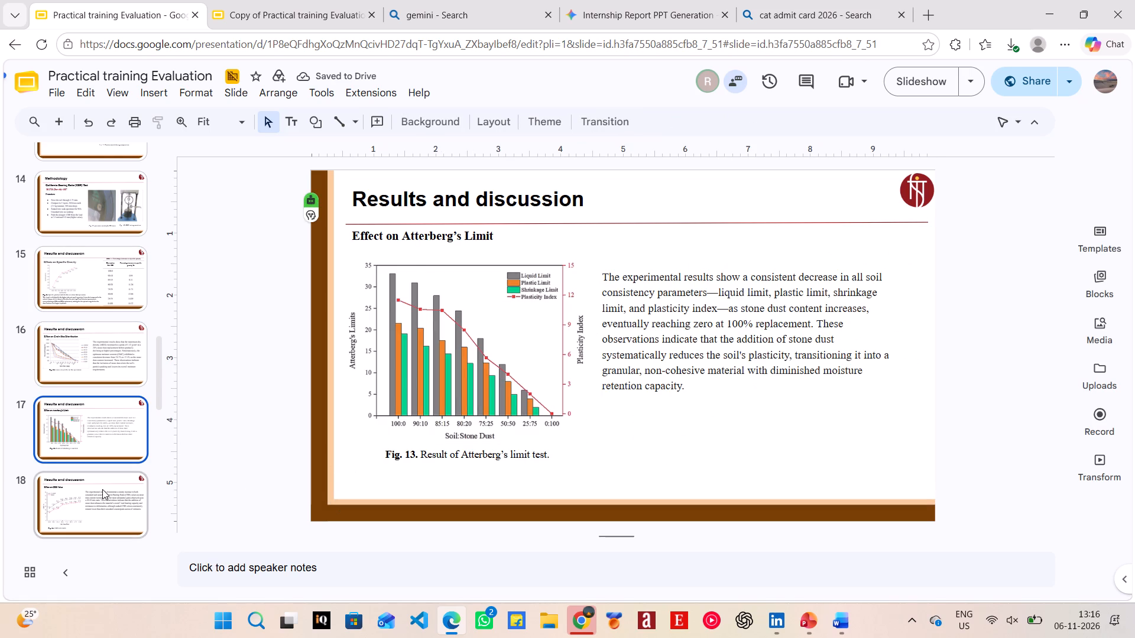
click(90, 496)
scroll(94, 494, down, 2)
click(94, 494)
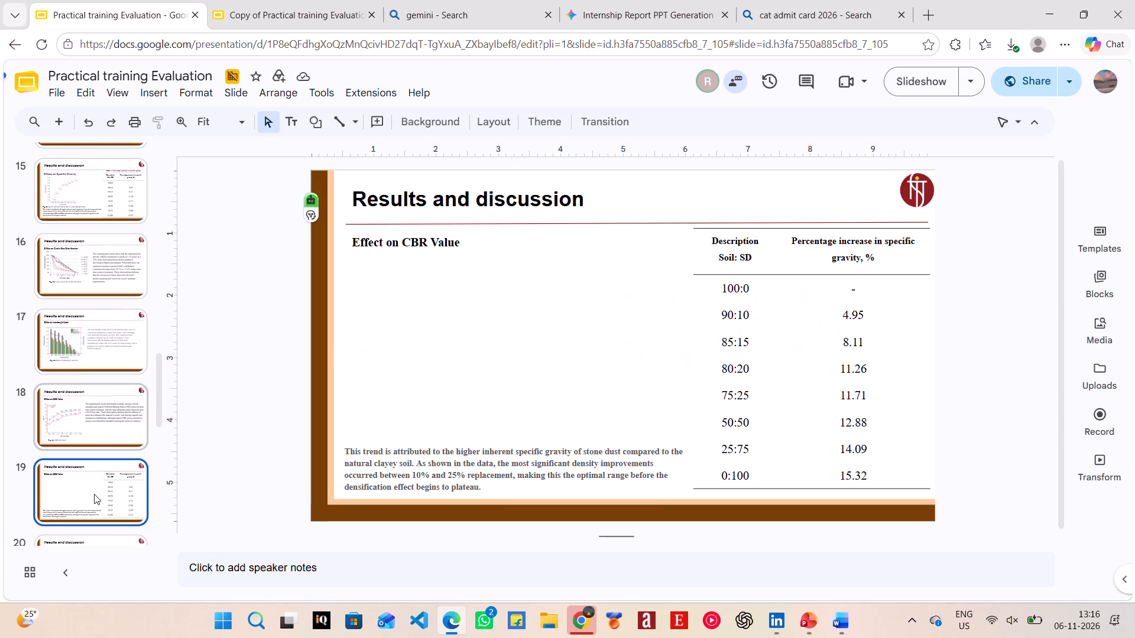
key(Delete)
key(Delete)
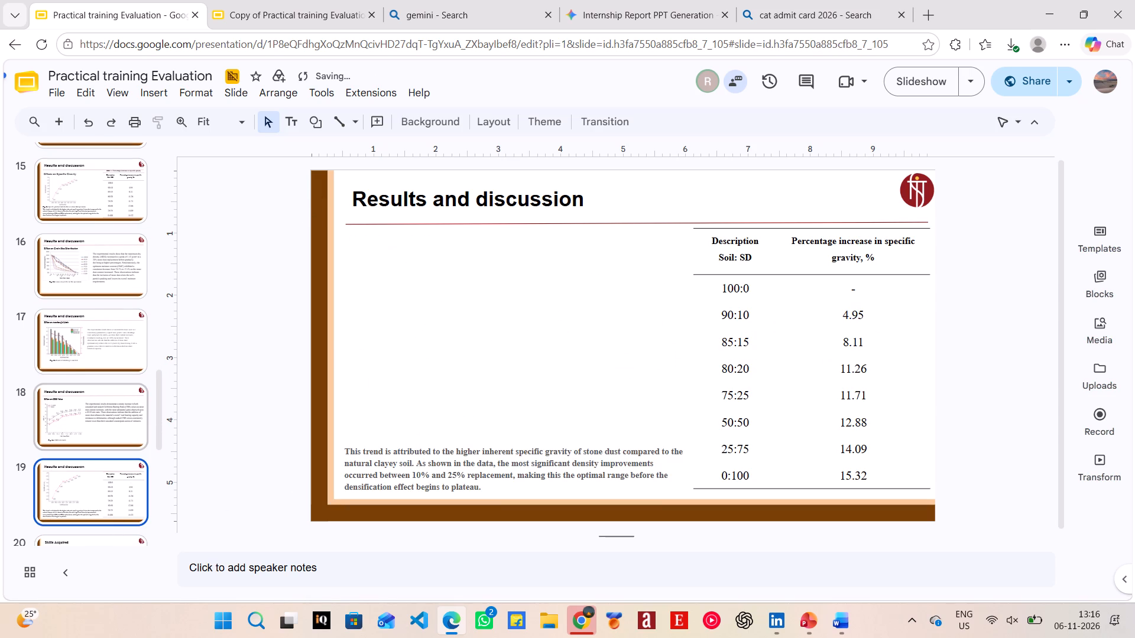
key(Delete)
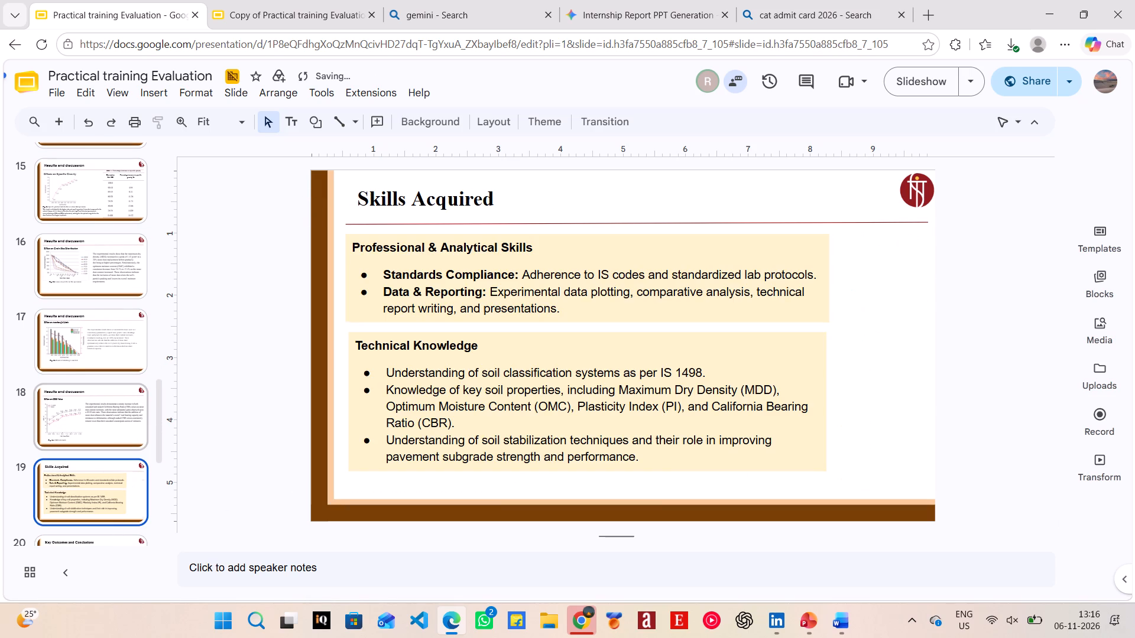
scroll(97, 366, up, 1)
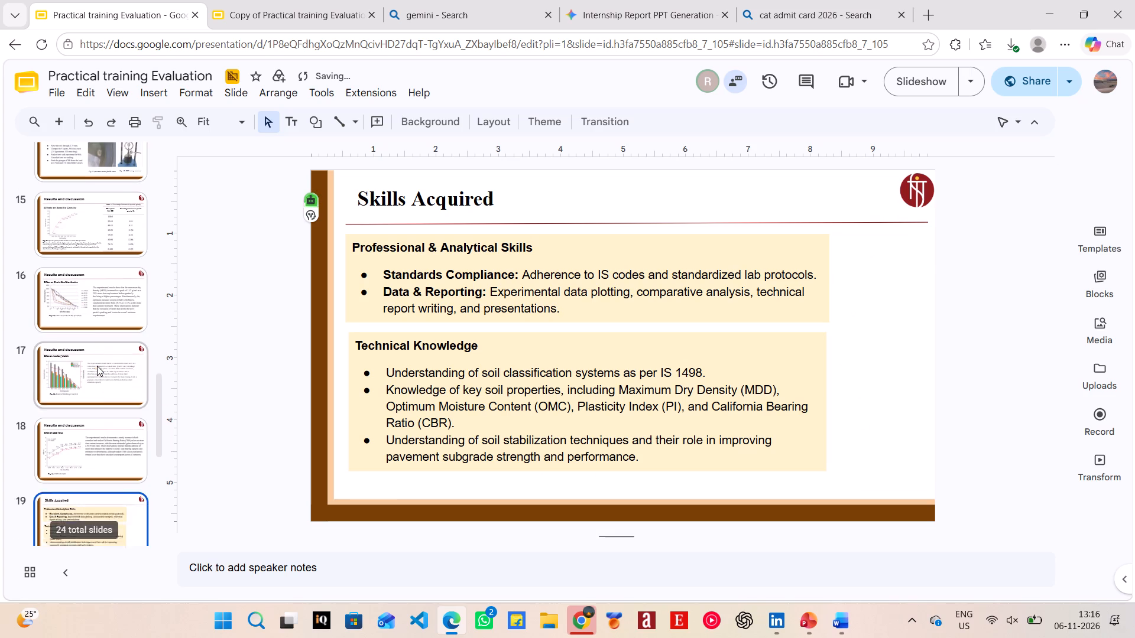
scroll(97, 366, up, 2)
click(103, 323)
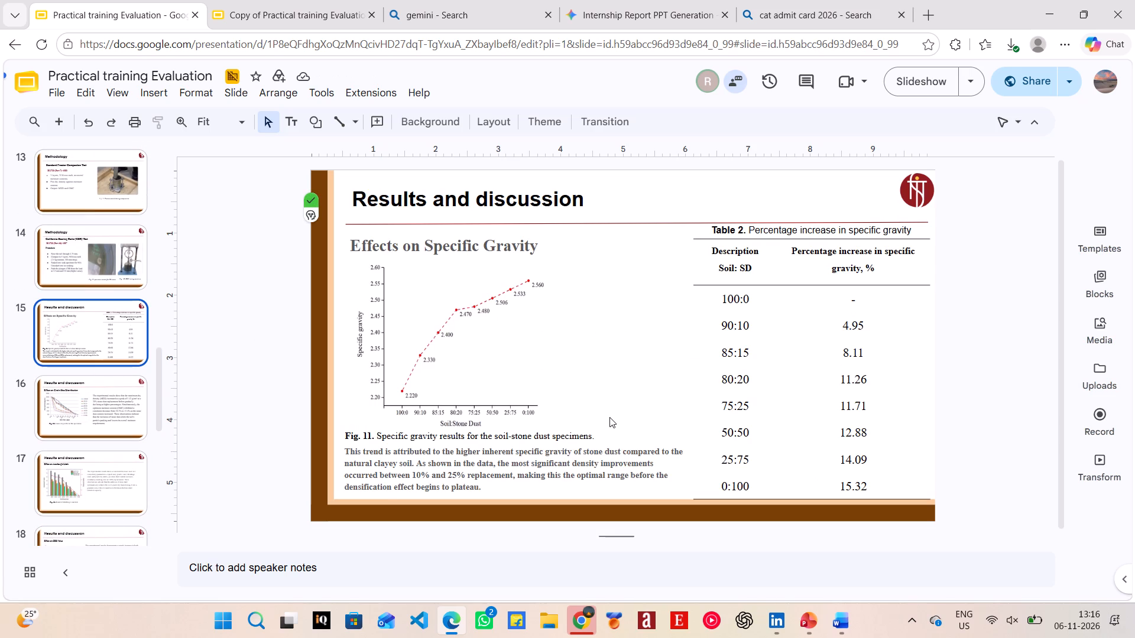
click(76, 432)
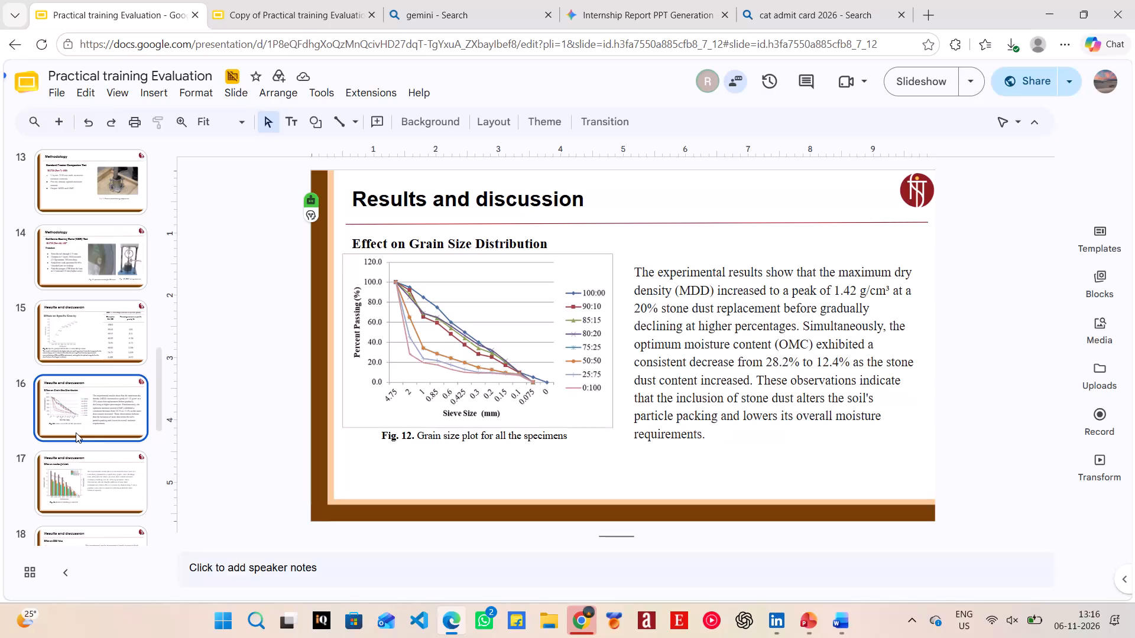
click(89, 466)
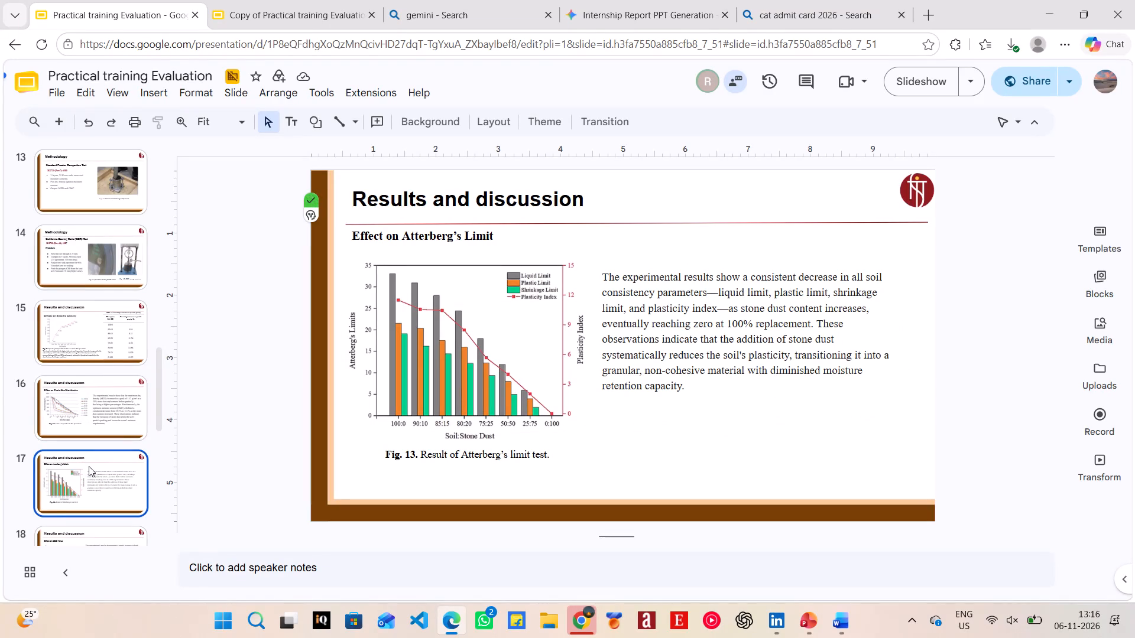
scroll(89, 466, down, 1)
click(89, 511)
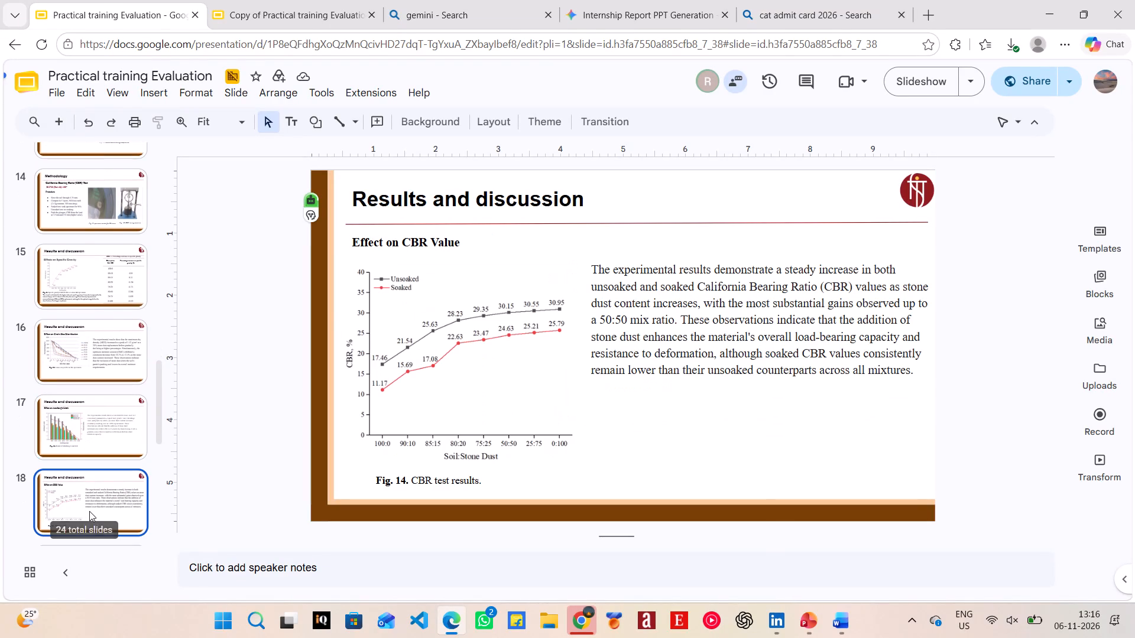
scroll(89, 511, down, 2)
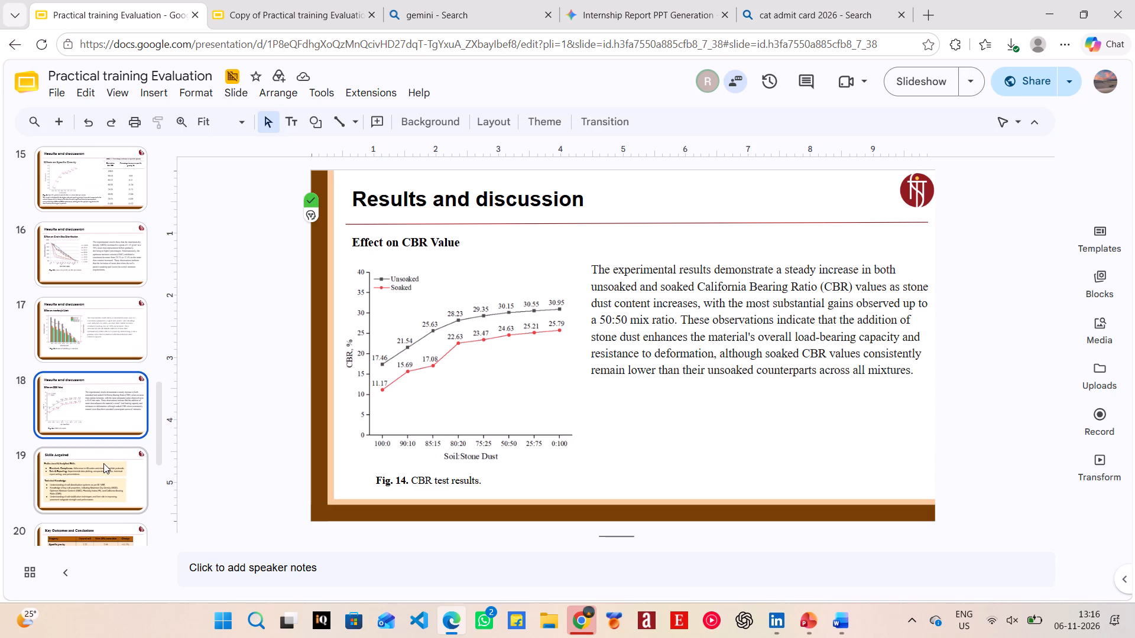
click(120, 342)
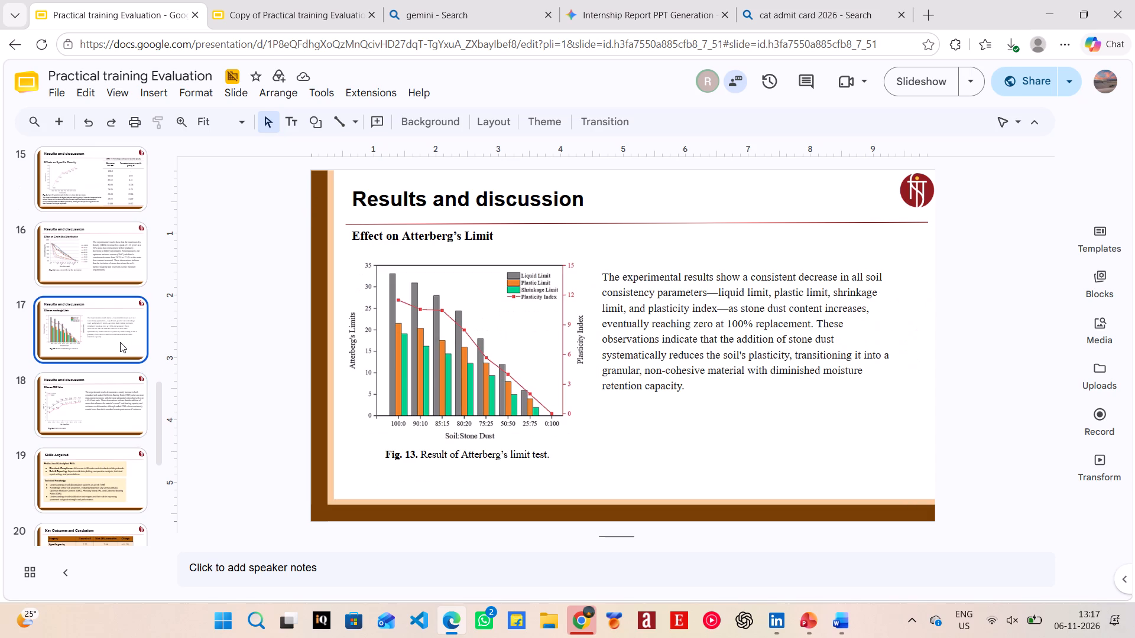
scroll(120, 342, up, 1)
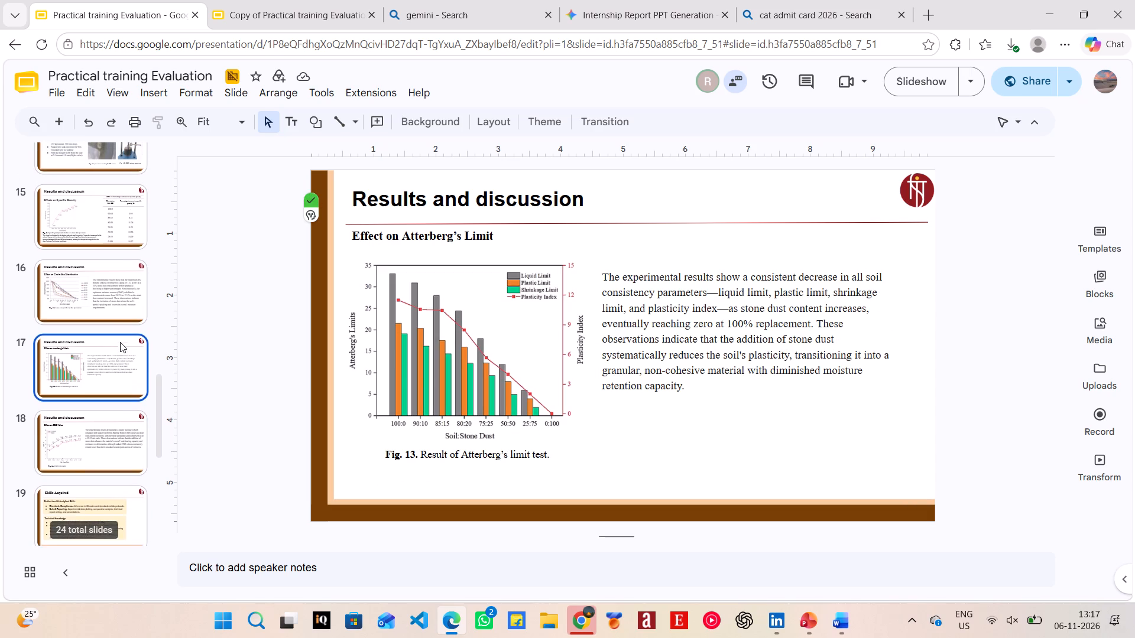
scroll(120, 342, up, 1)
click(120, 342)
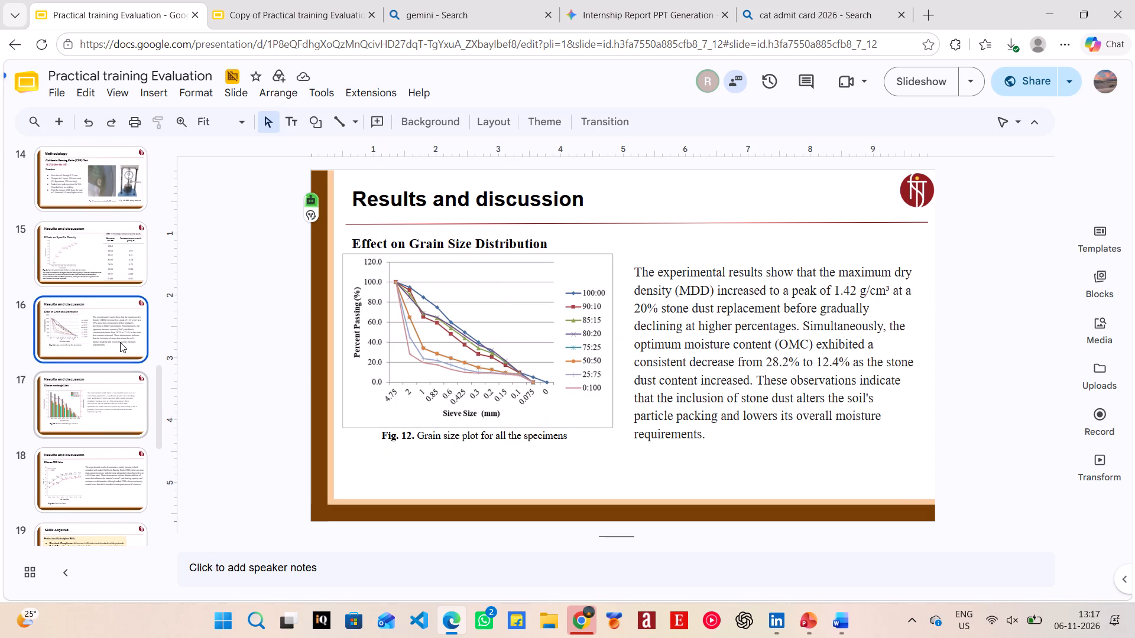
scroll(120, 342, up, 1)
click(122, 294)
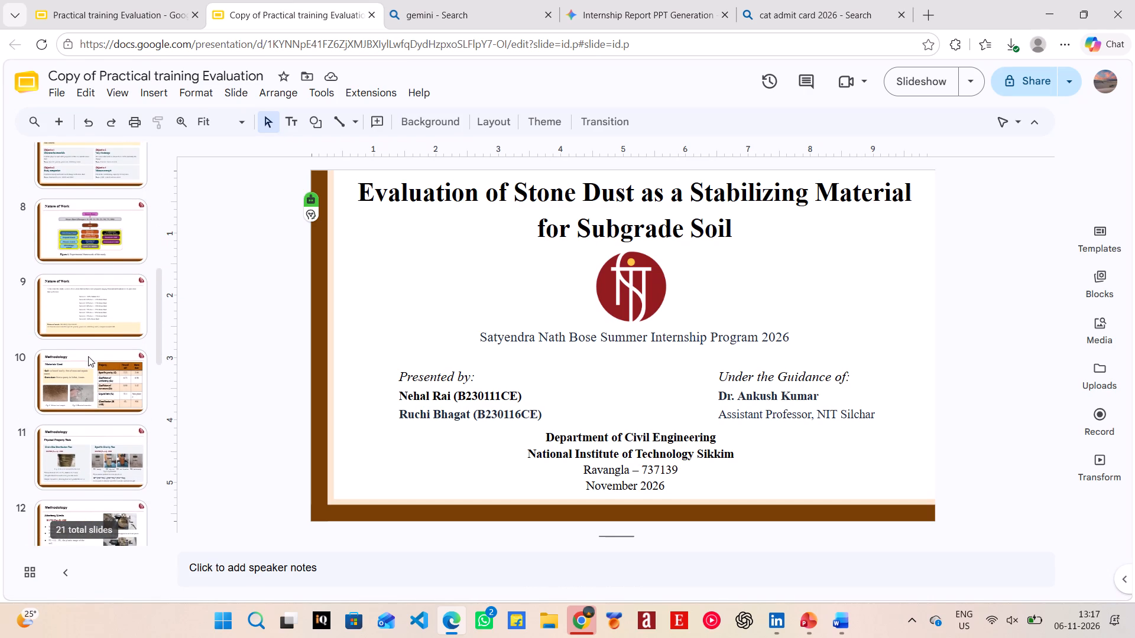
scroll(88, 356, down, 4)
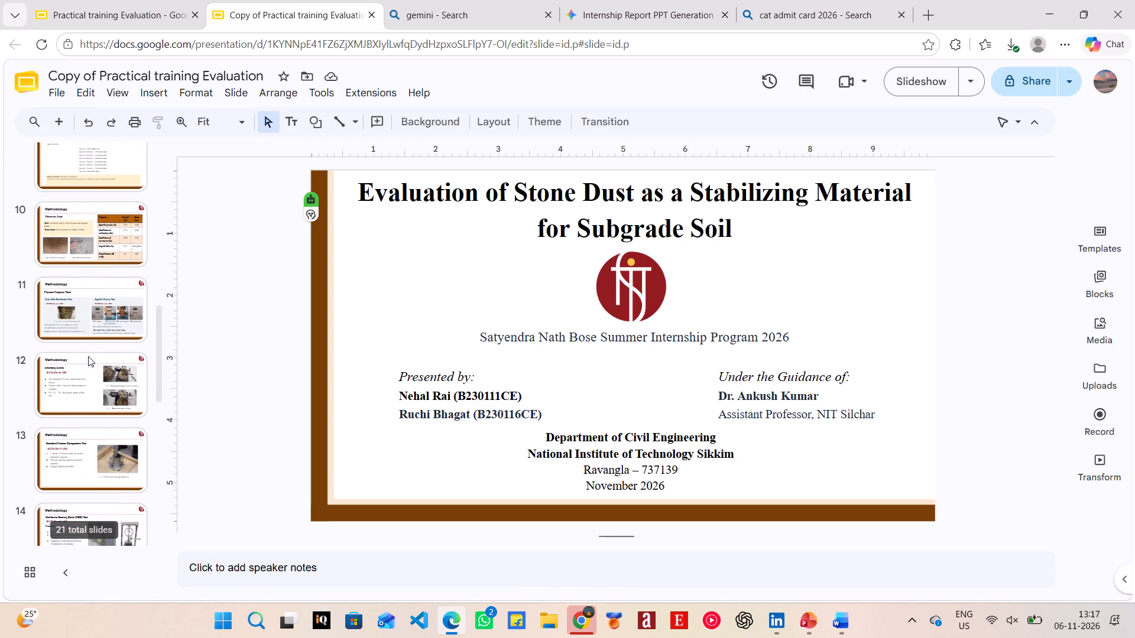
scroll(88, 356, down, 2)
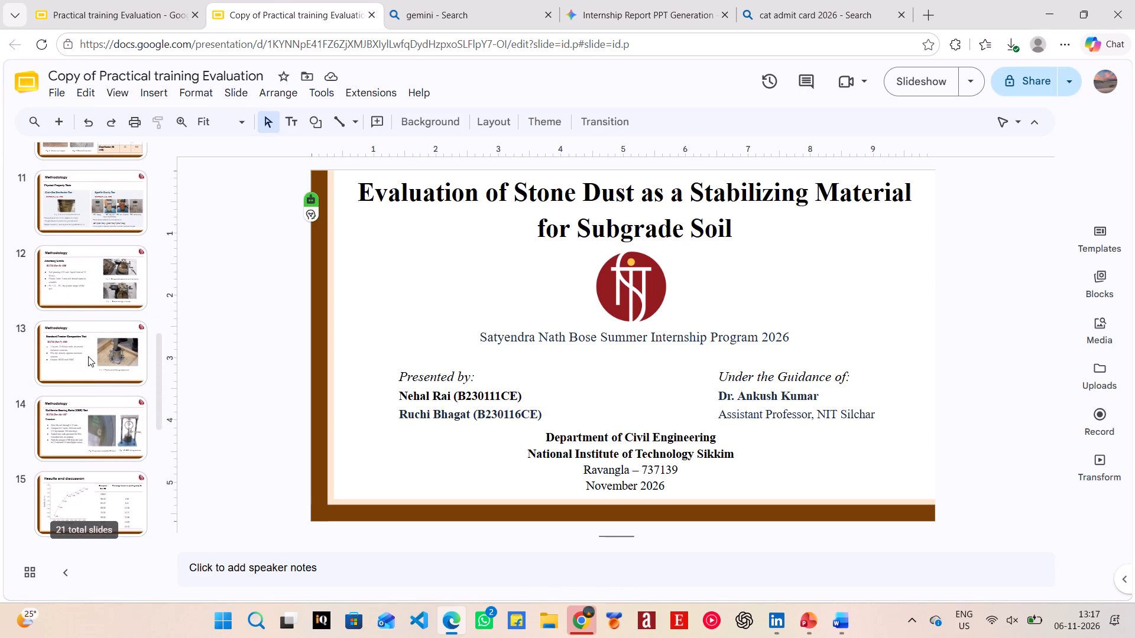
click(88, 356)
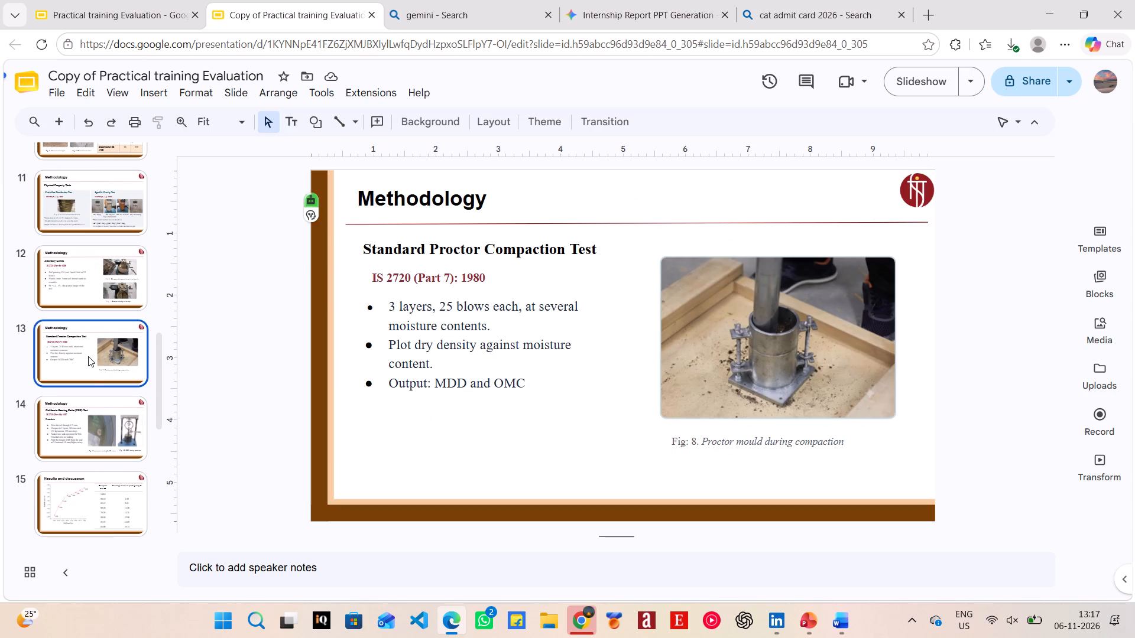
scroll(96, 419, down, 1)
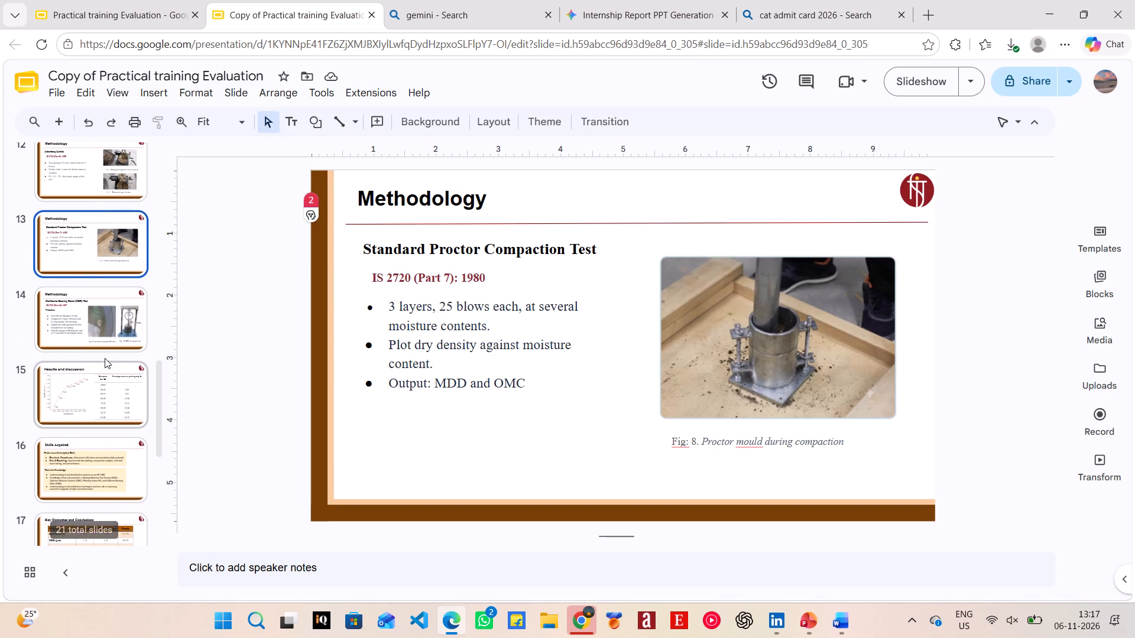
click(85, 411)
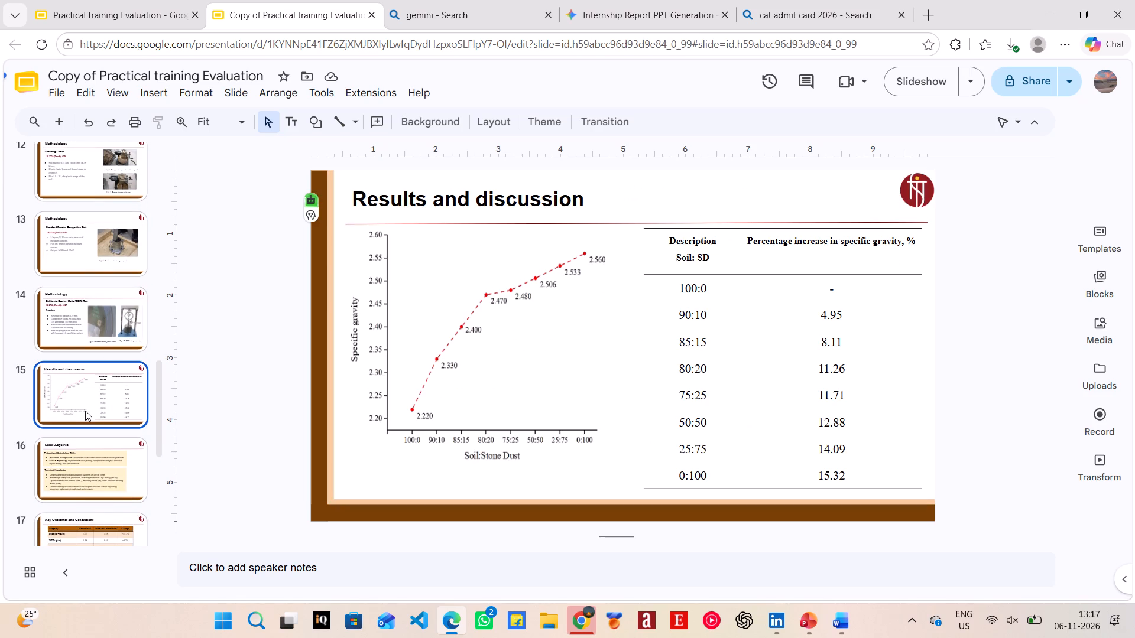
scroll(85, 411, down, 3)
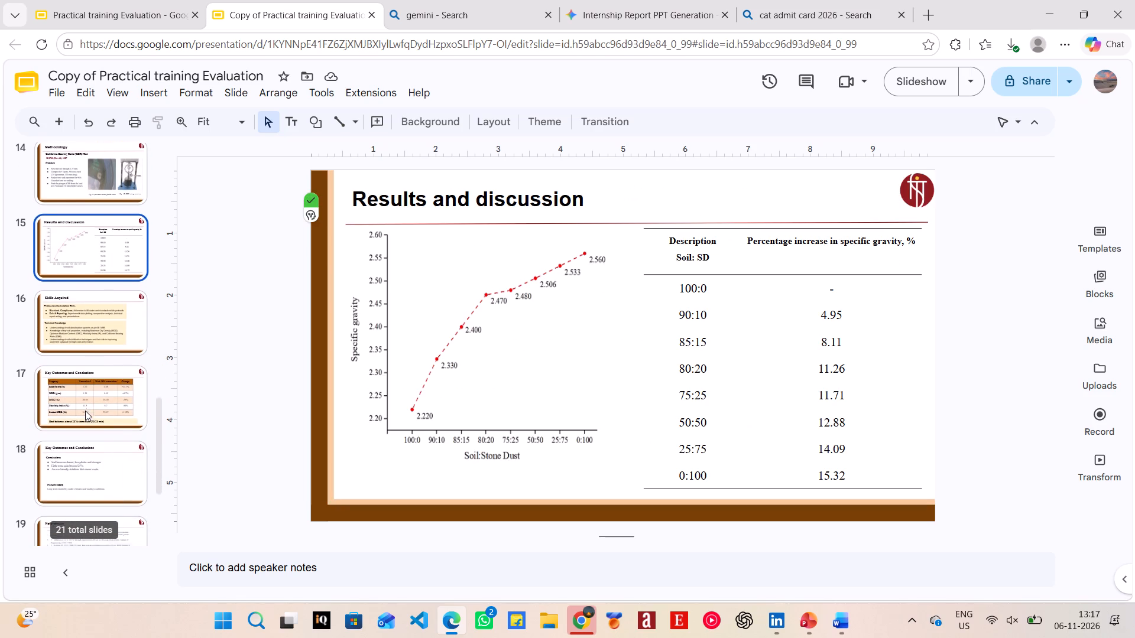
scroll(85, 411, down, 1)
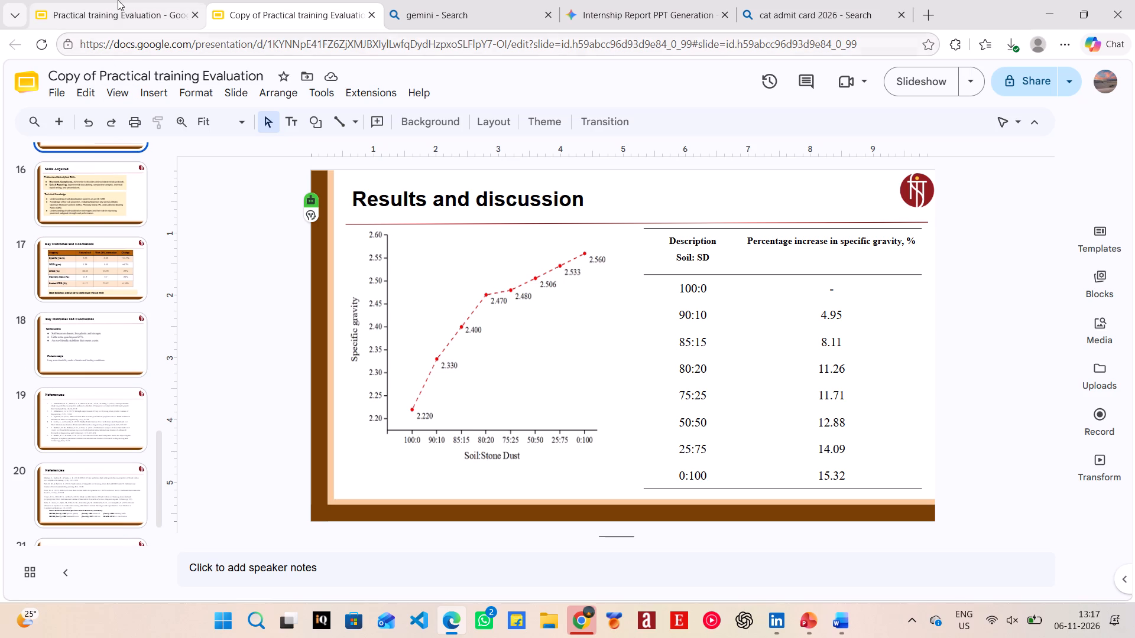
Return to the Practical training Evaluation deck and review slides 13 to 19, from the Proctor compaction test to Skills Acquired.
click(121, 2)
scroll(90, 295, down, 2)
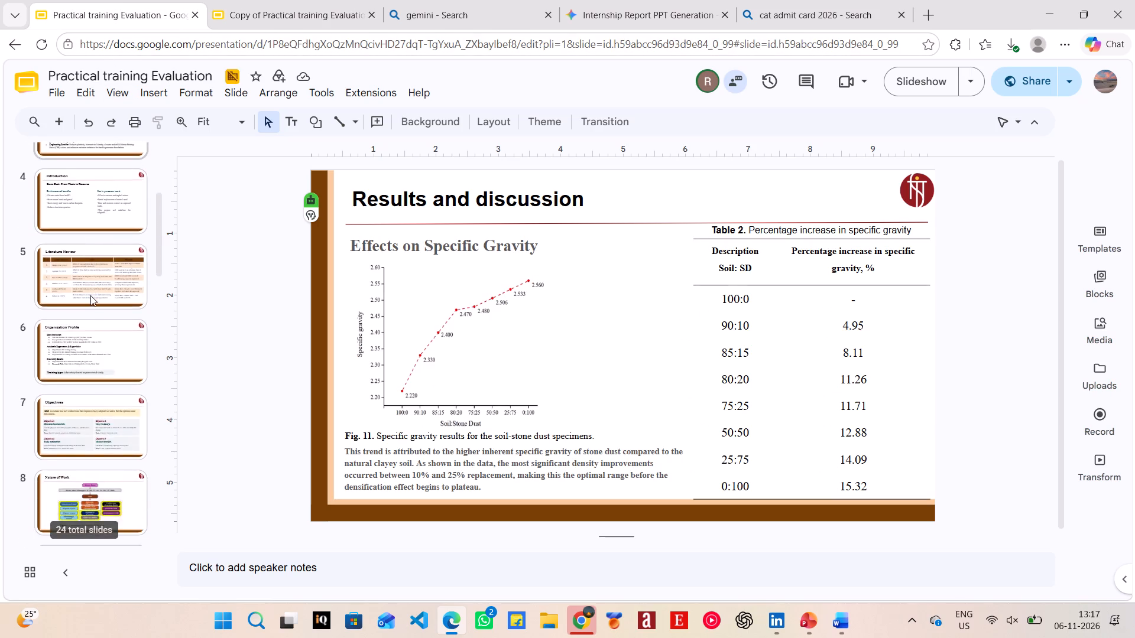
scroll(90, 295, down, 6)
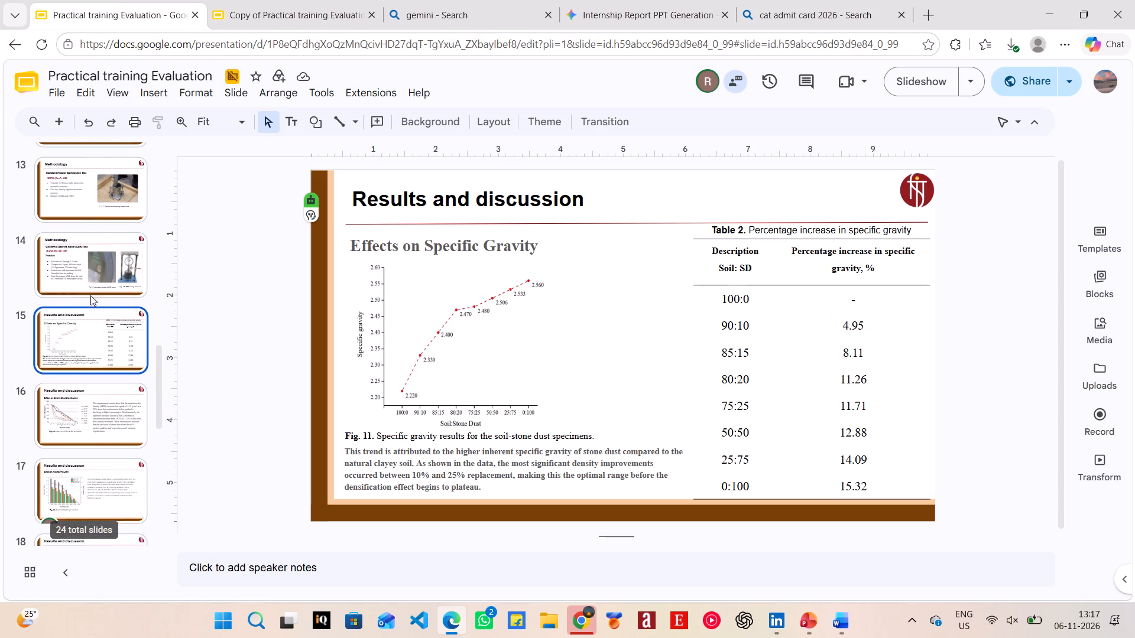
scroll(90, 295, down, 3)
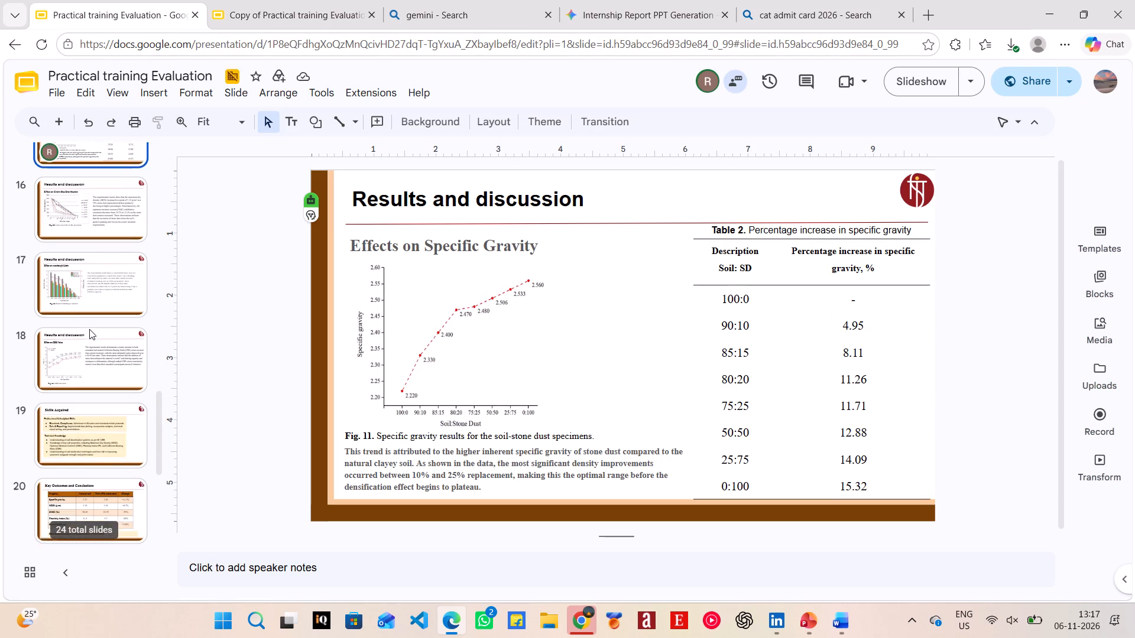
scroll(89, 329, down, 6)
scroll(89, 329, up, 7)
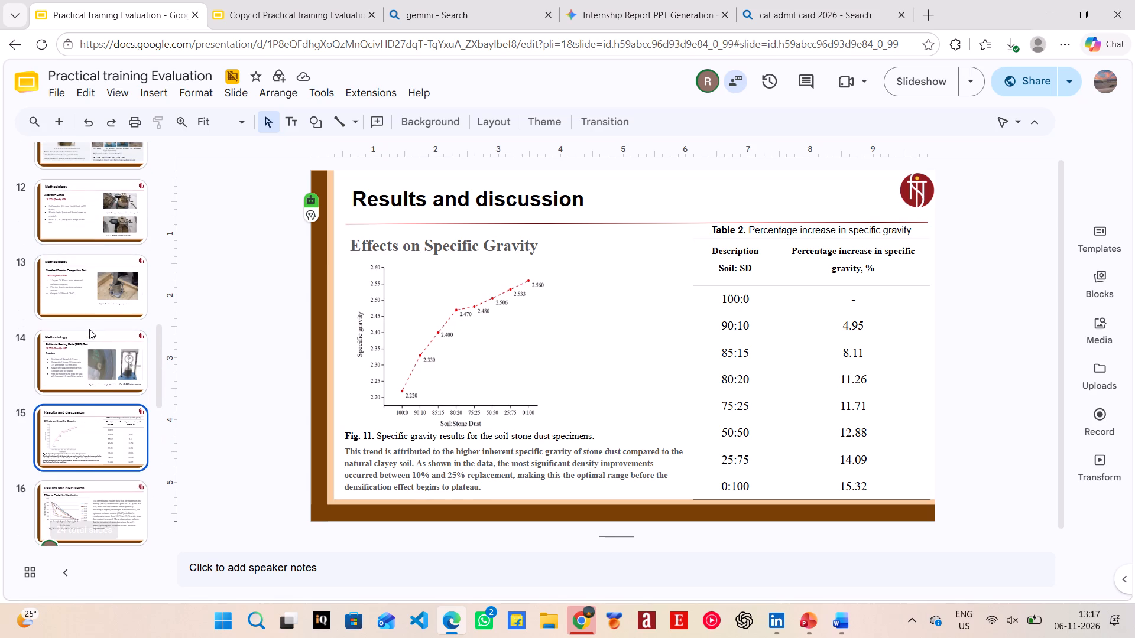
click(54, 352)
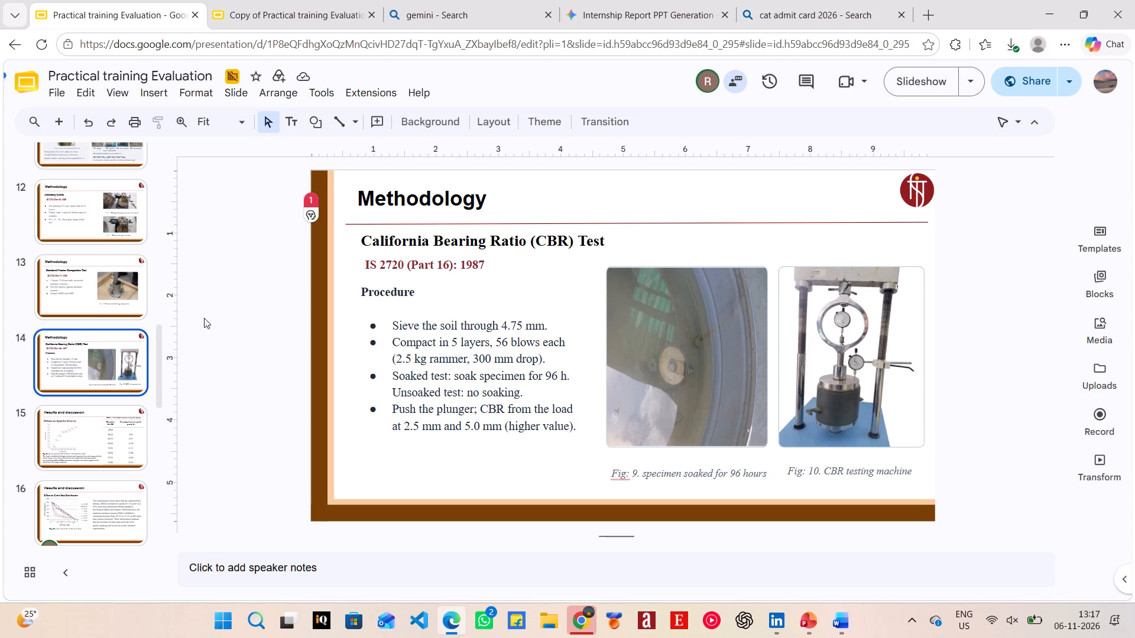
click(132, 290)
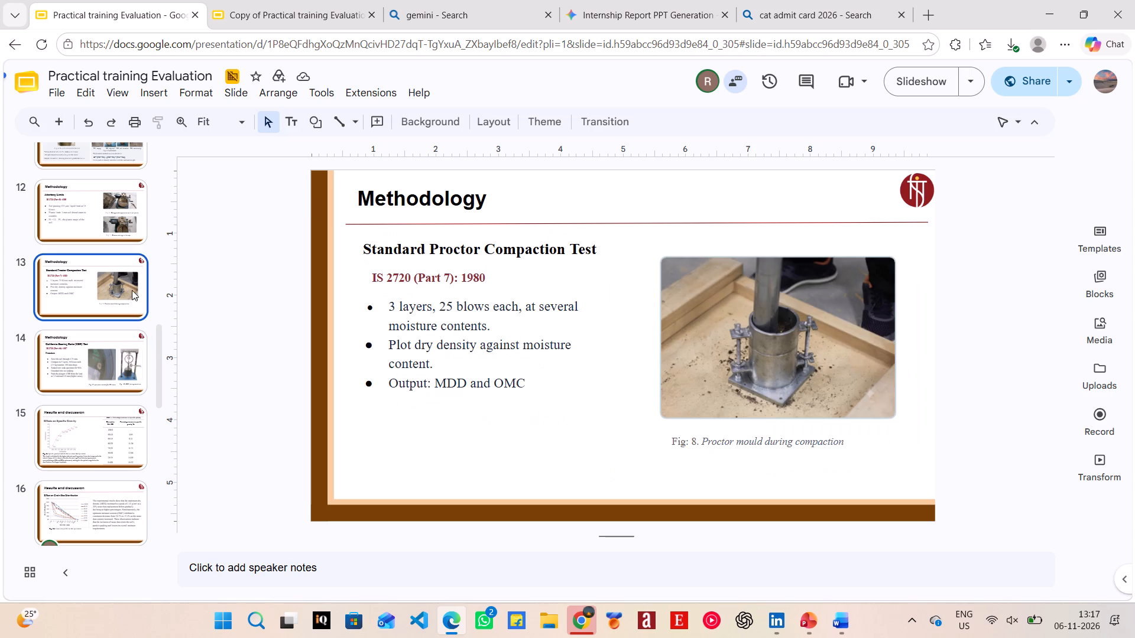
click(127, 358)
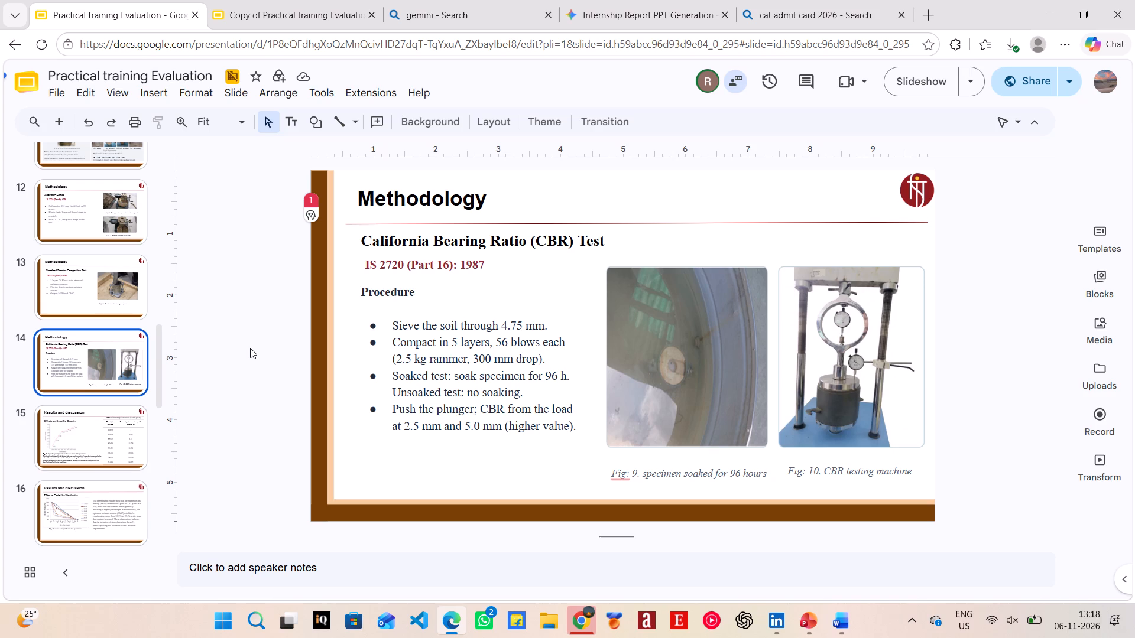
click(120, 425)
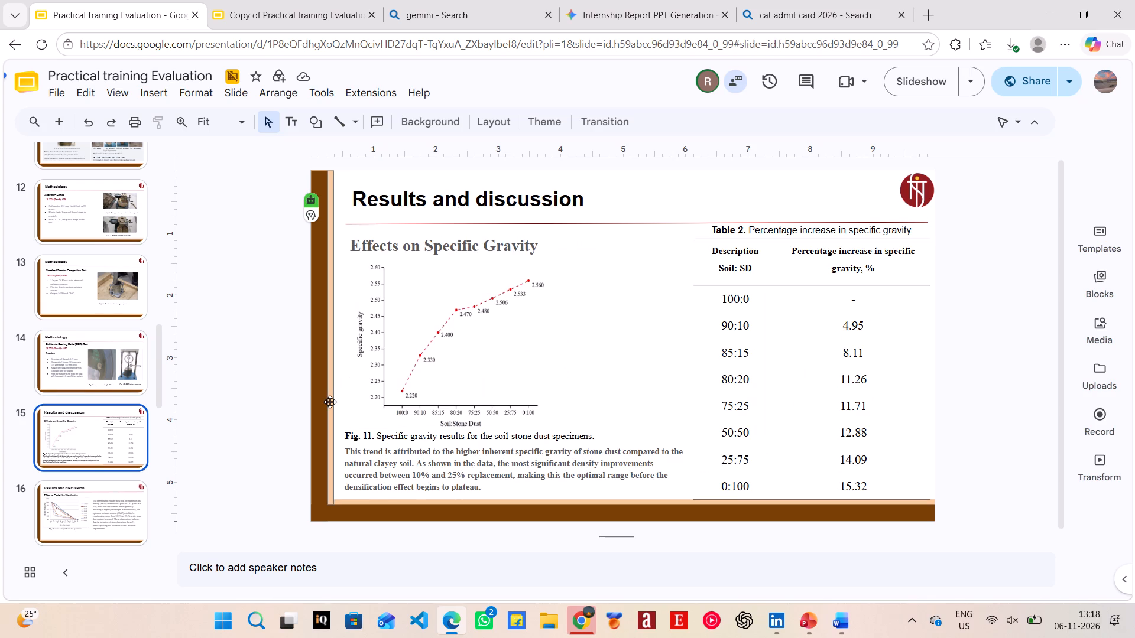
key(Right)
key(Right)
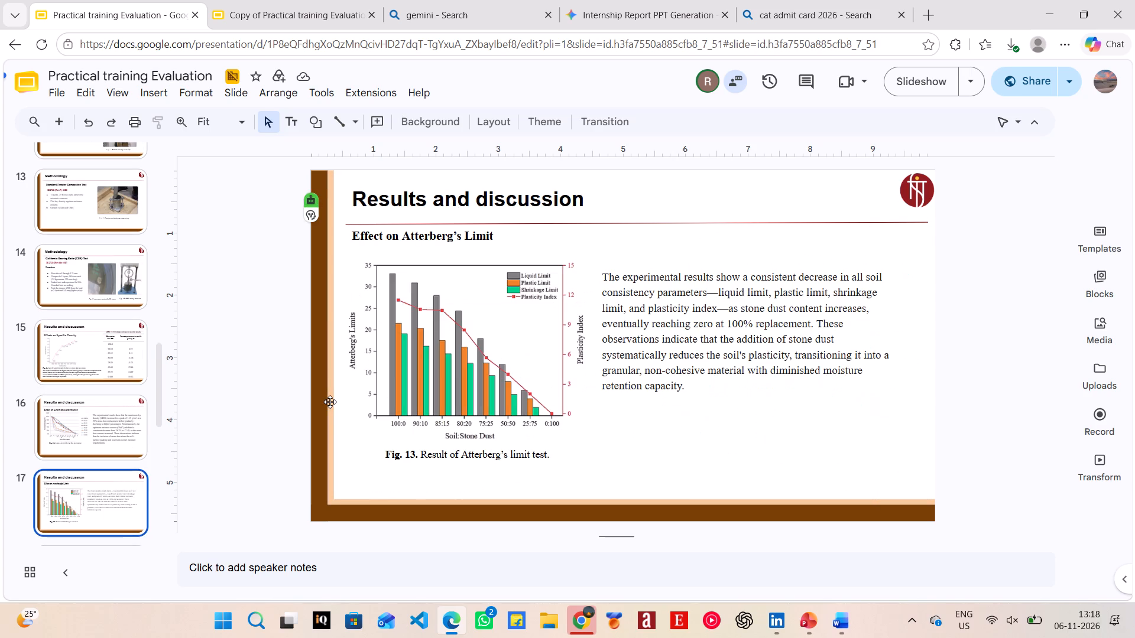
key(Right)
key(Right)
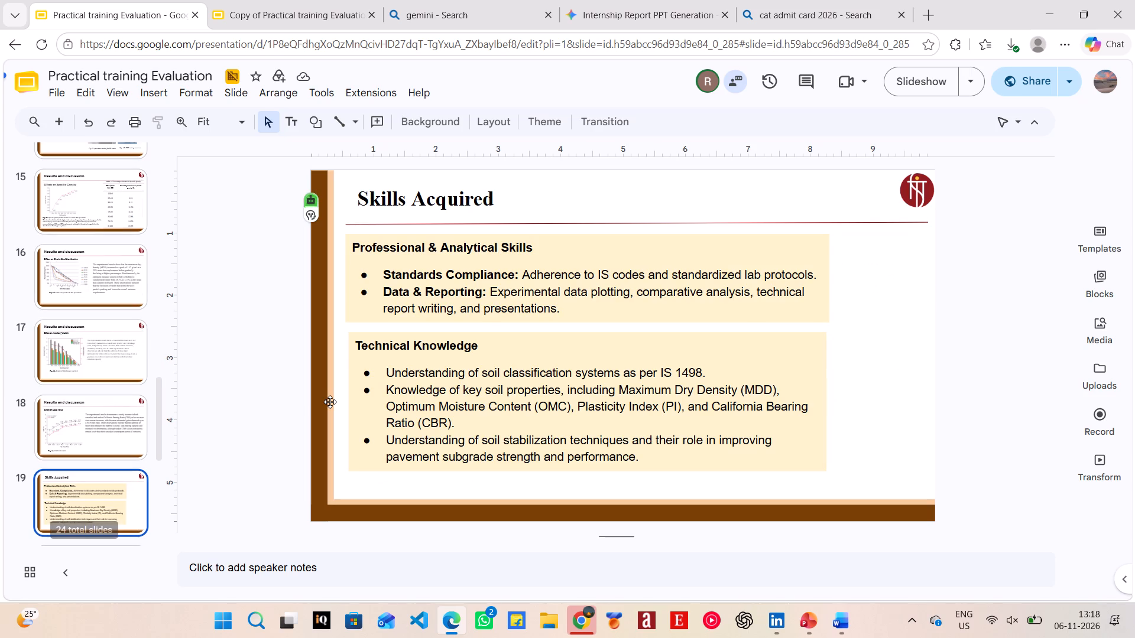
Enlarge the whole "Effect on Atterberg's Limit" heading on slide 17 by one font size increment.
key(Left)
key(Left)
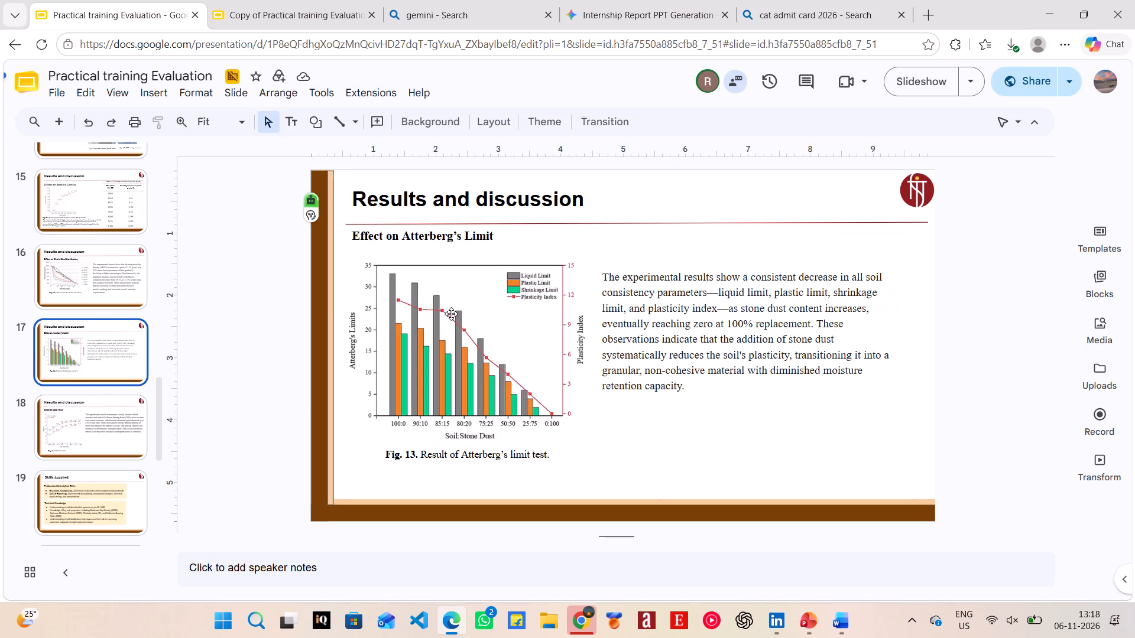
click(458, 240)
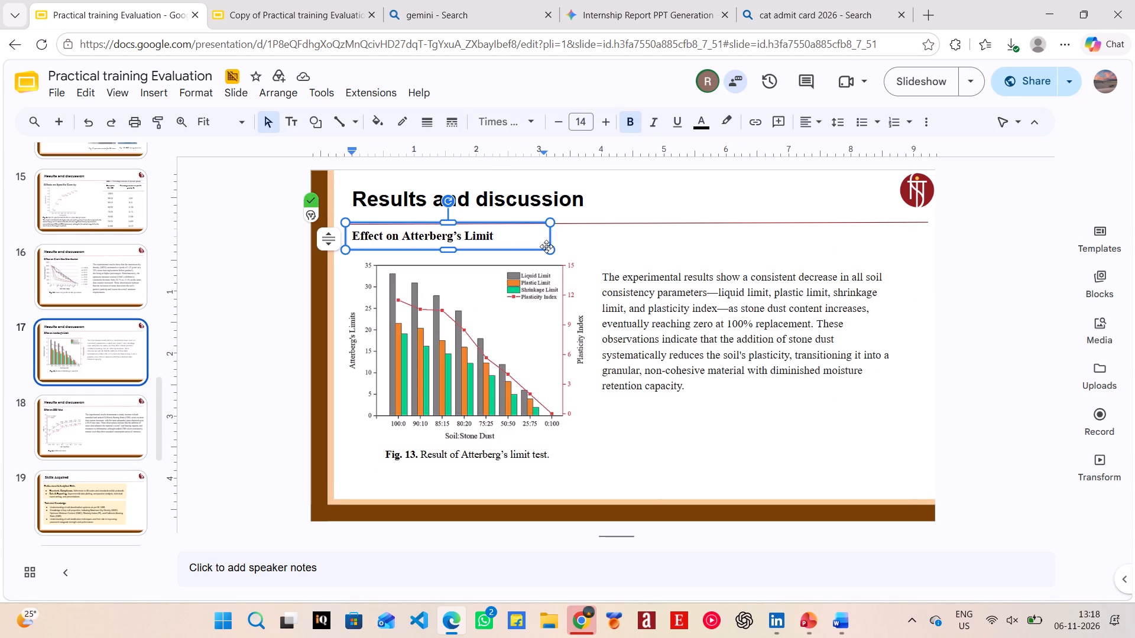
click(612, 121)
click(612, 121)
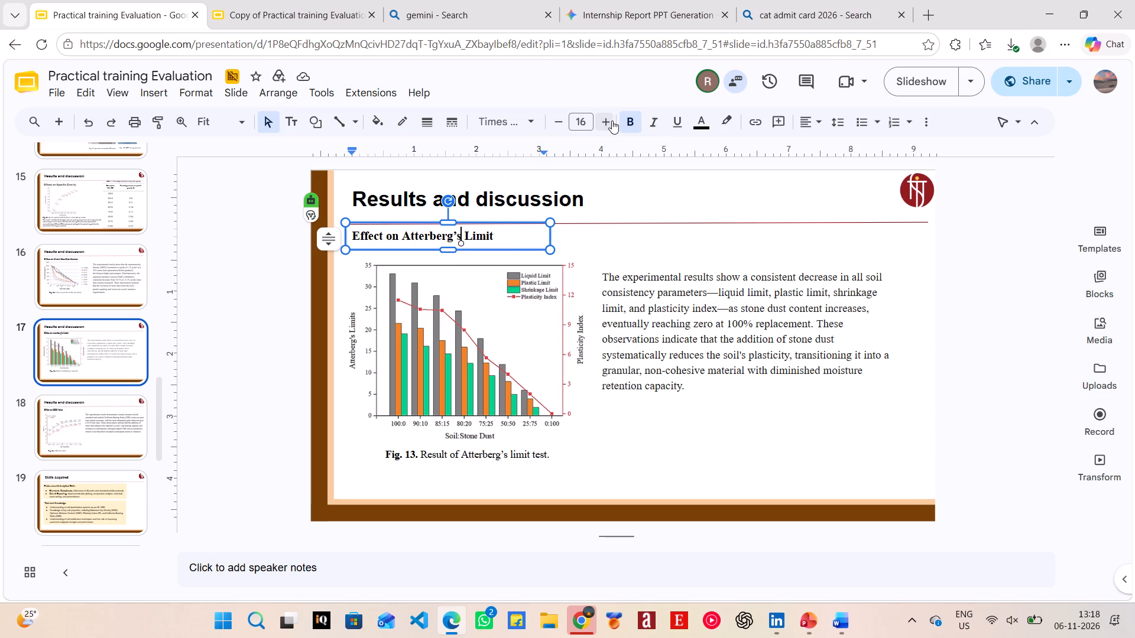
drag(503, 240, 333, 242)
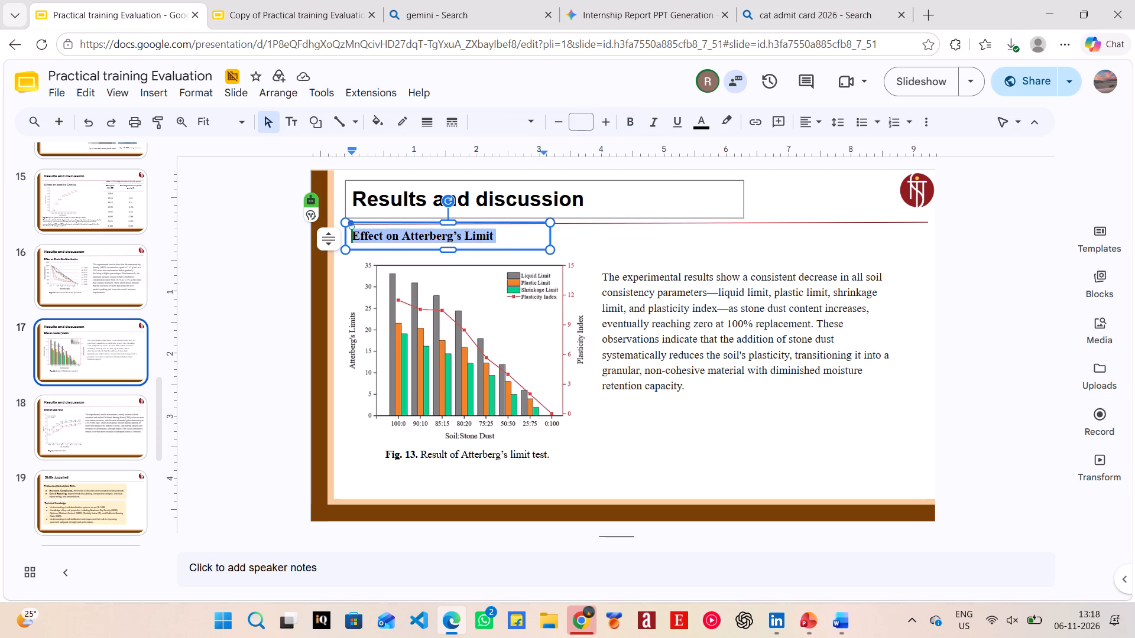
click(604, 122)
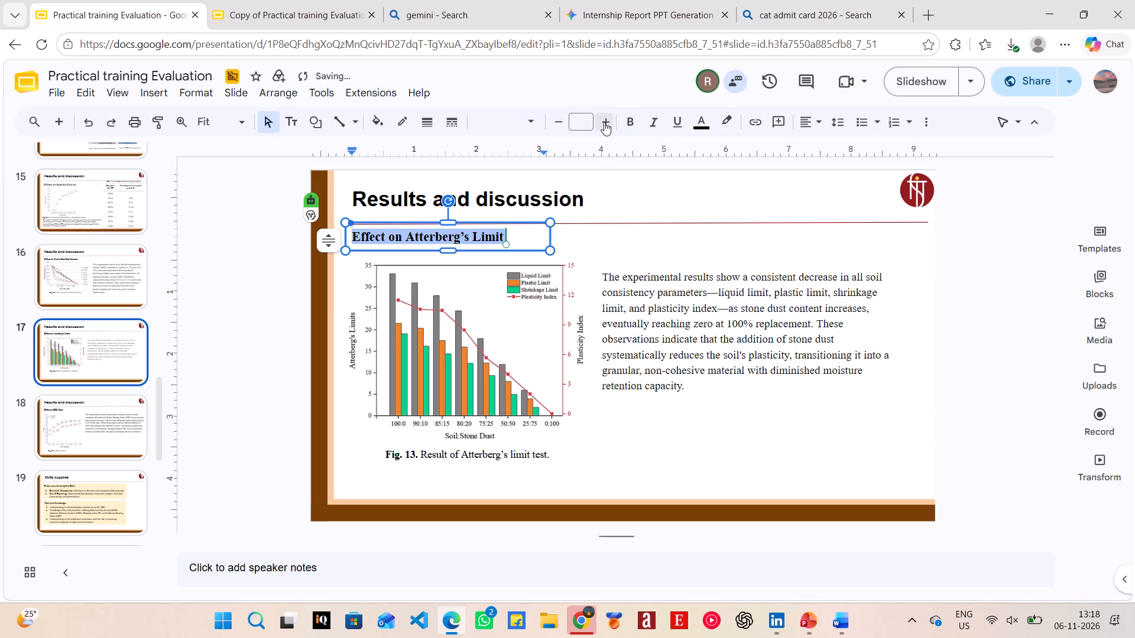
click(226, 313)
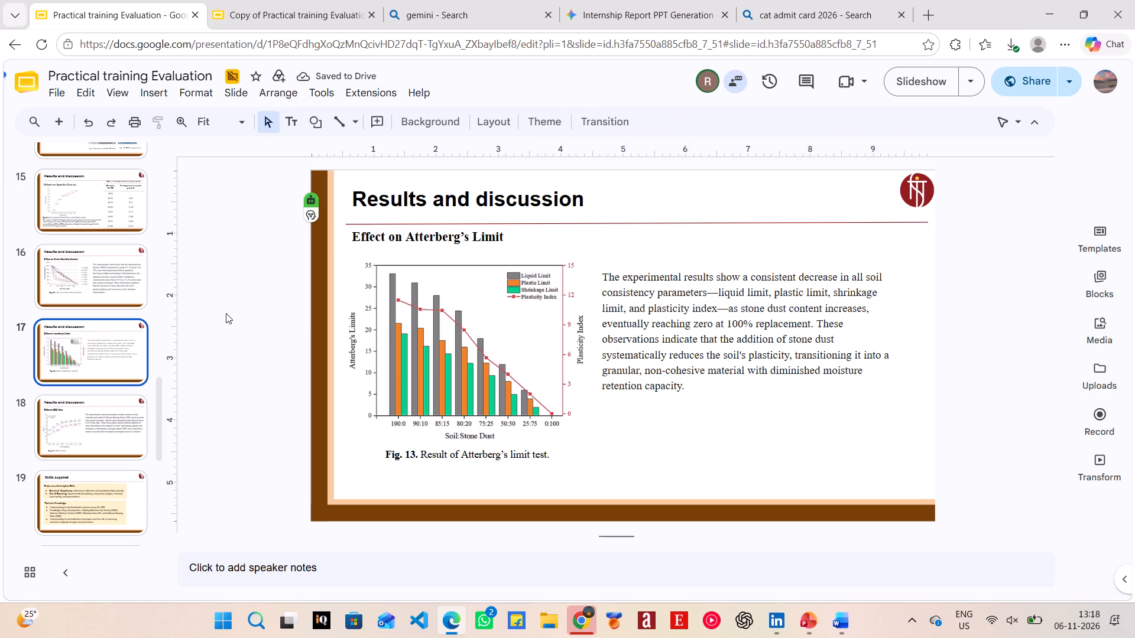
Look through the deck from the title slide to the Results and discussion slides to check the slide sequence.
scroll(122, 282, up, 2)
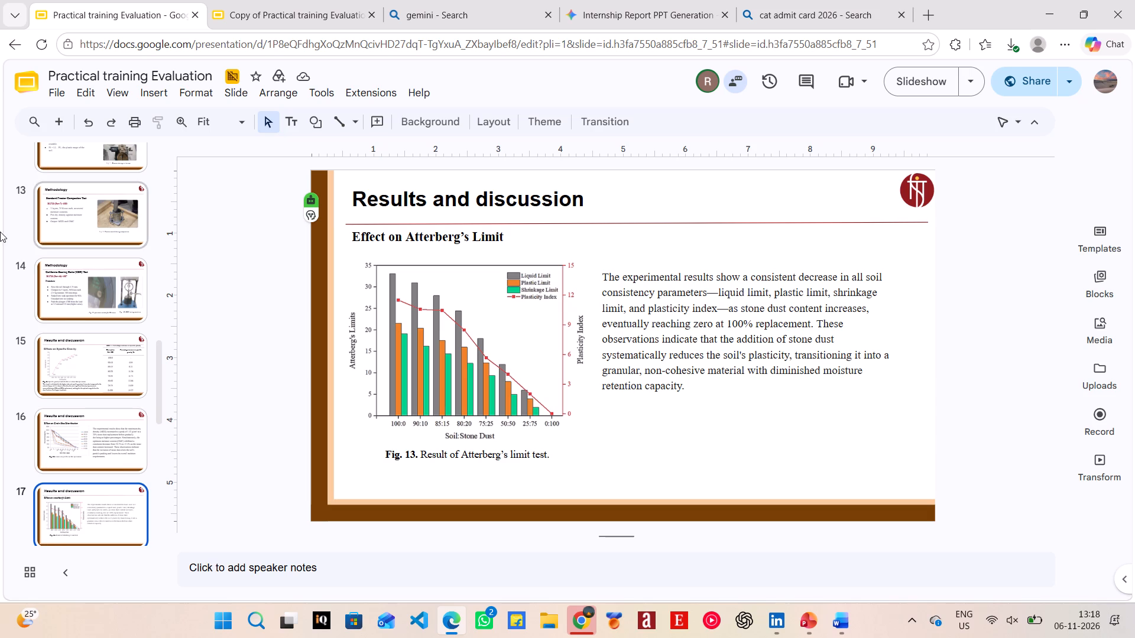
scroll(115, 262, up, 8)
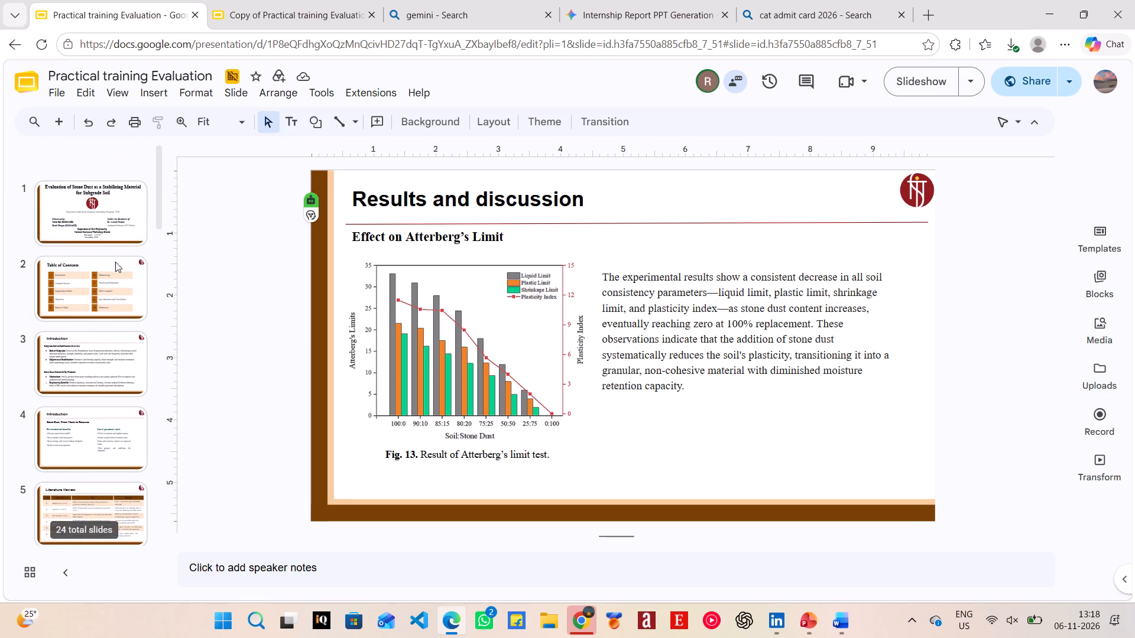
click(116, 181)
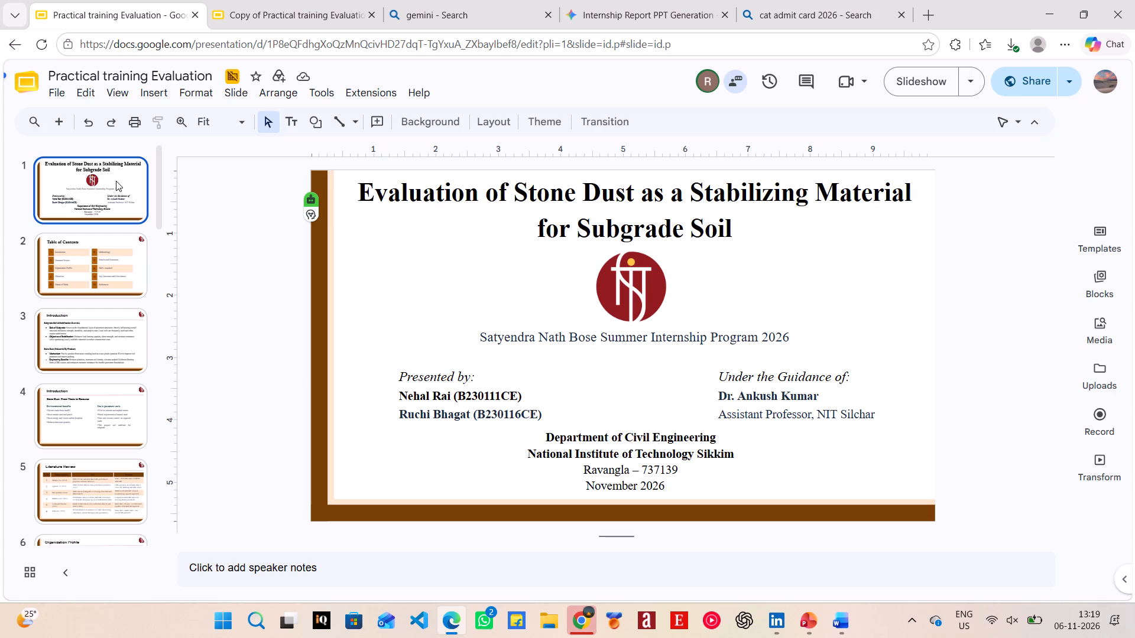
scroll(63, 277, down, 1)
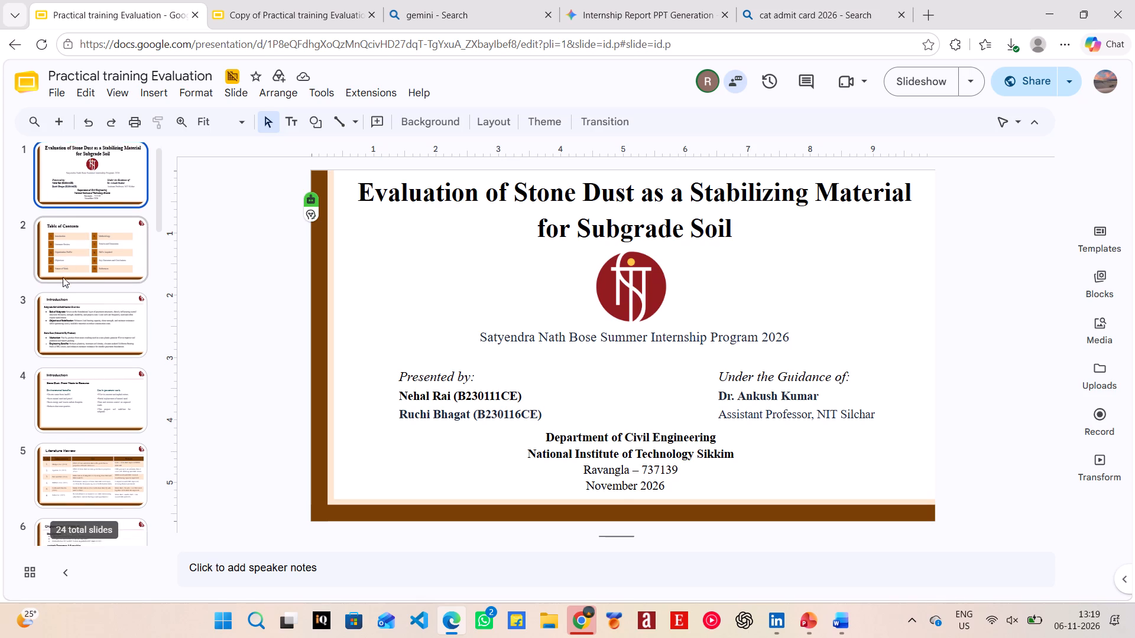
scroll(63, 277, down, 1)
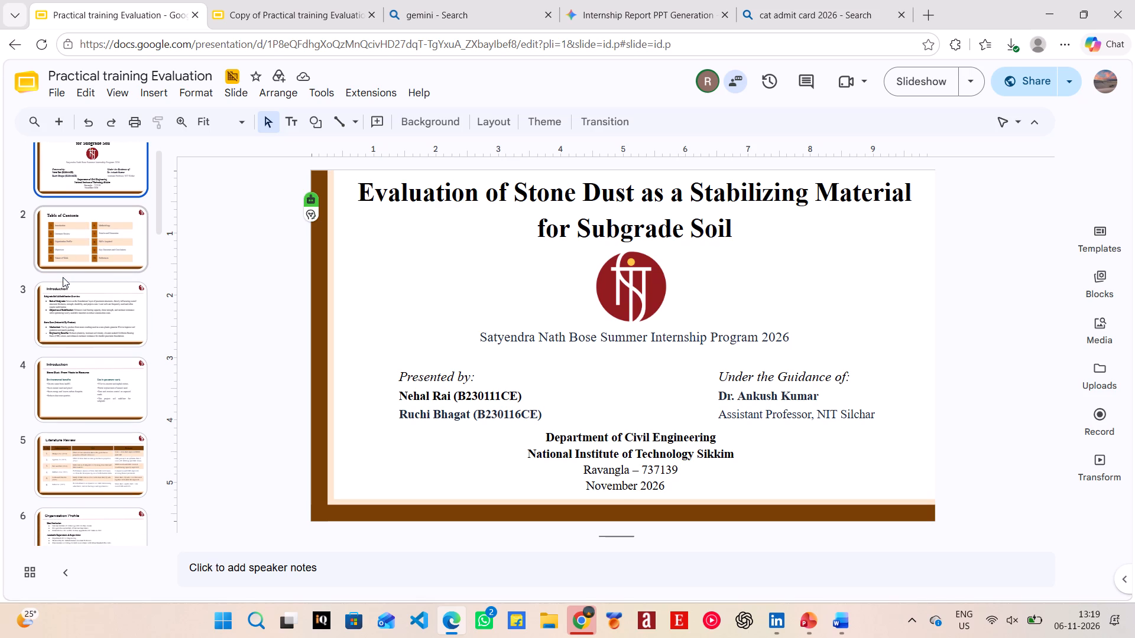
scroll(63, 277, down, 3)
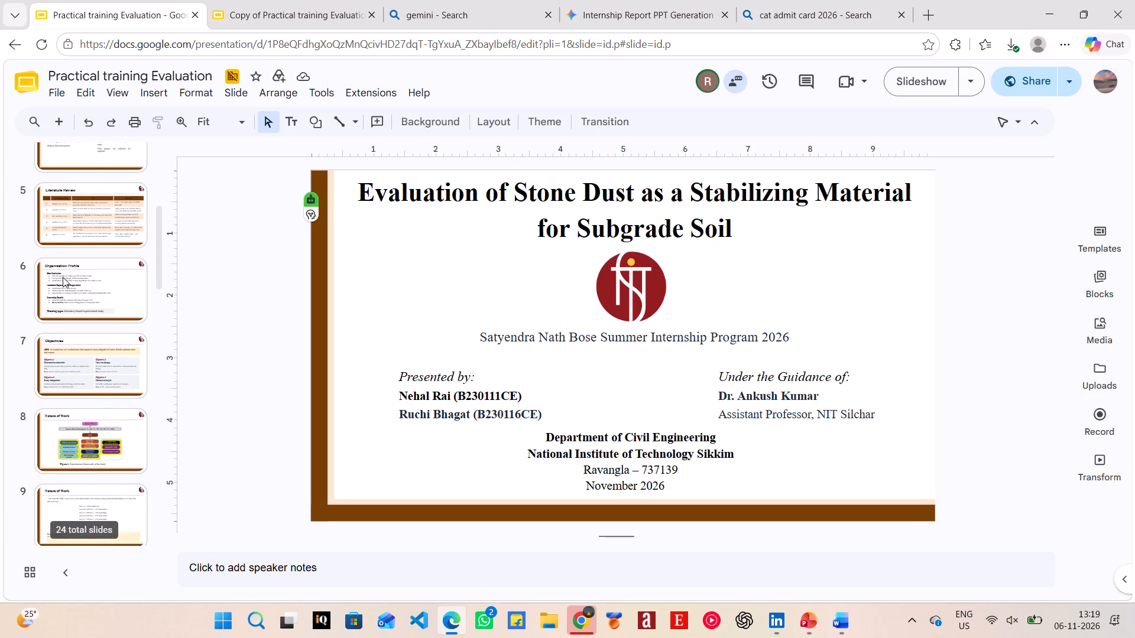
scroll(63, 277, down, 7)
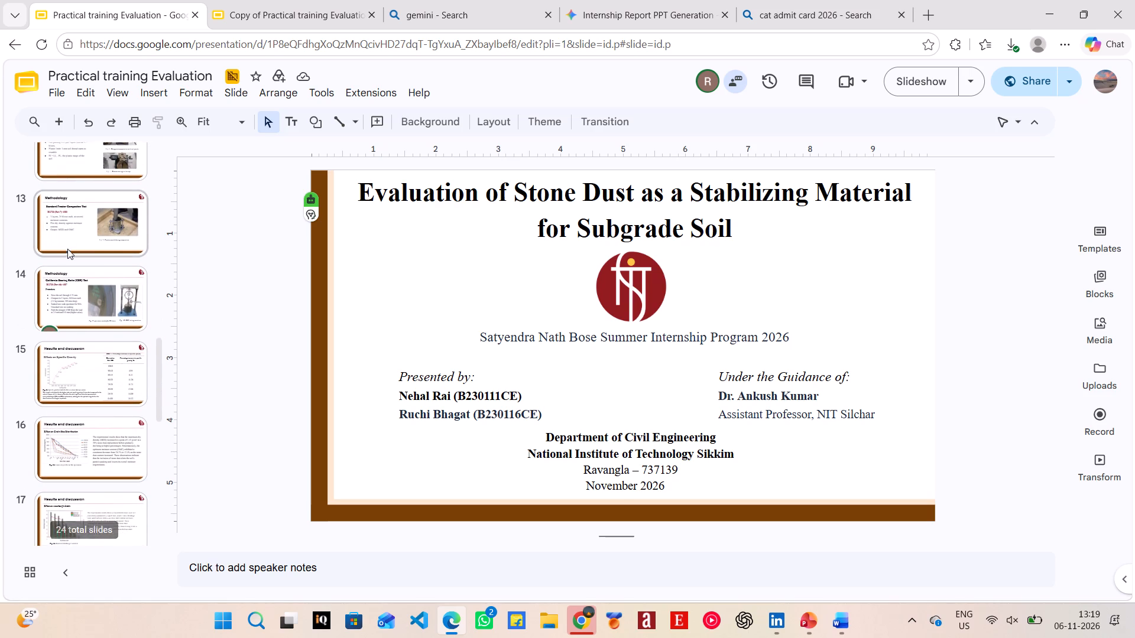
scroll(67, 249, down, 1)
scroll(67, 249, up, 1)
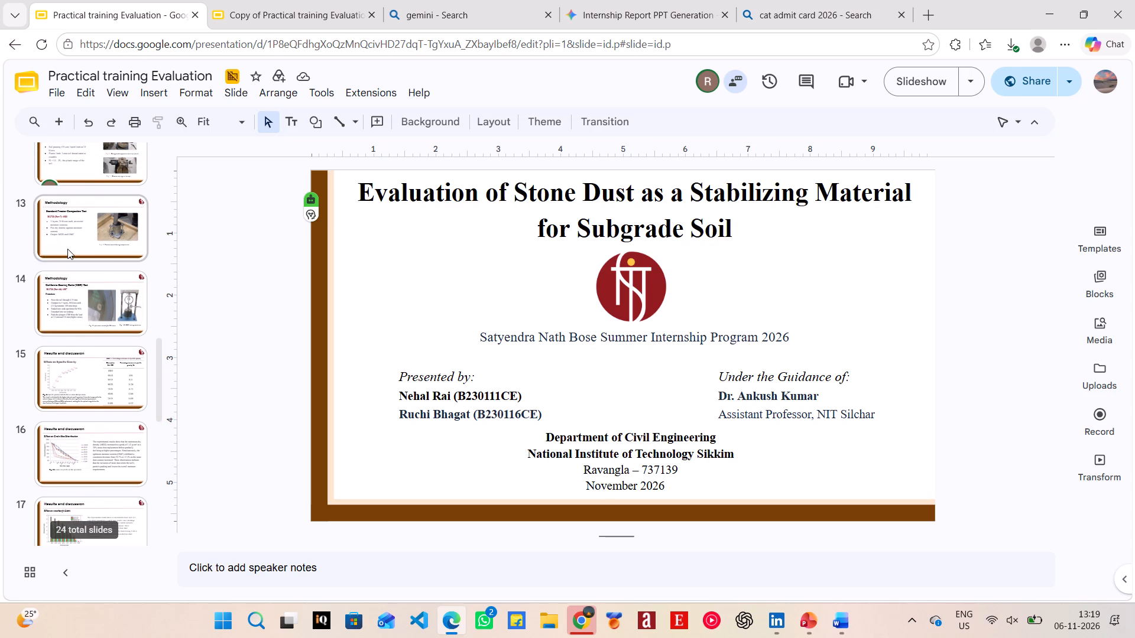
Open slide 13 on the Standard Proctor Compaction Test and look through the slide sequence to the end of the deck.
scroll(67, 249, up, 1)
click(67, 249)
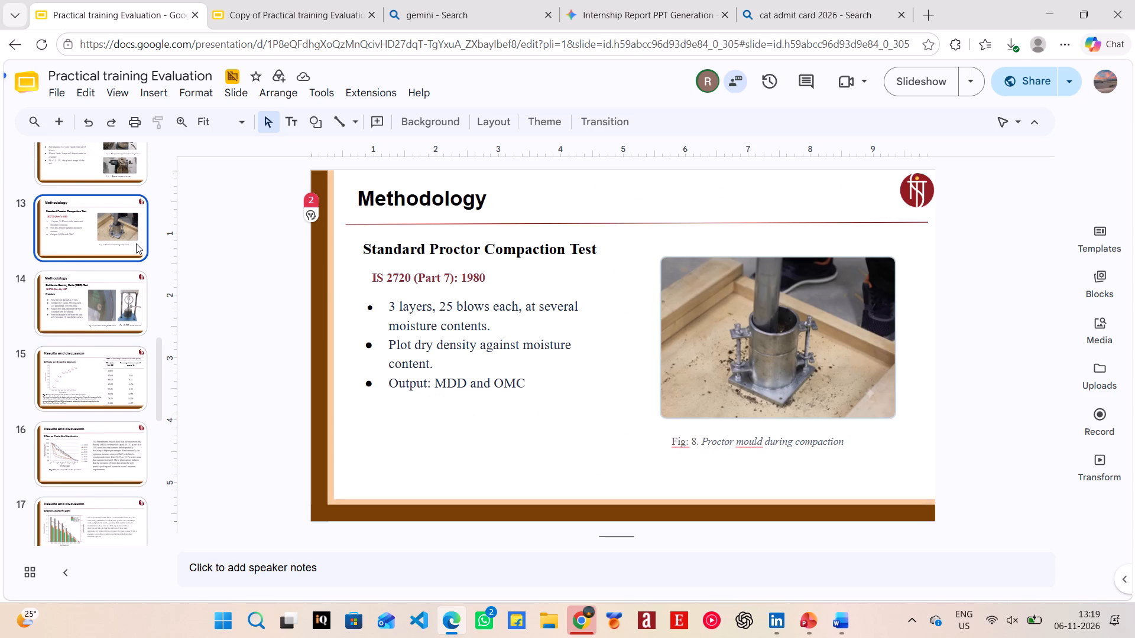
scroll(136, 243, down, 6)
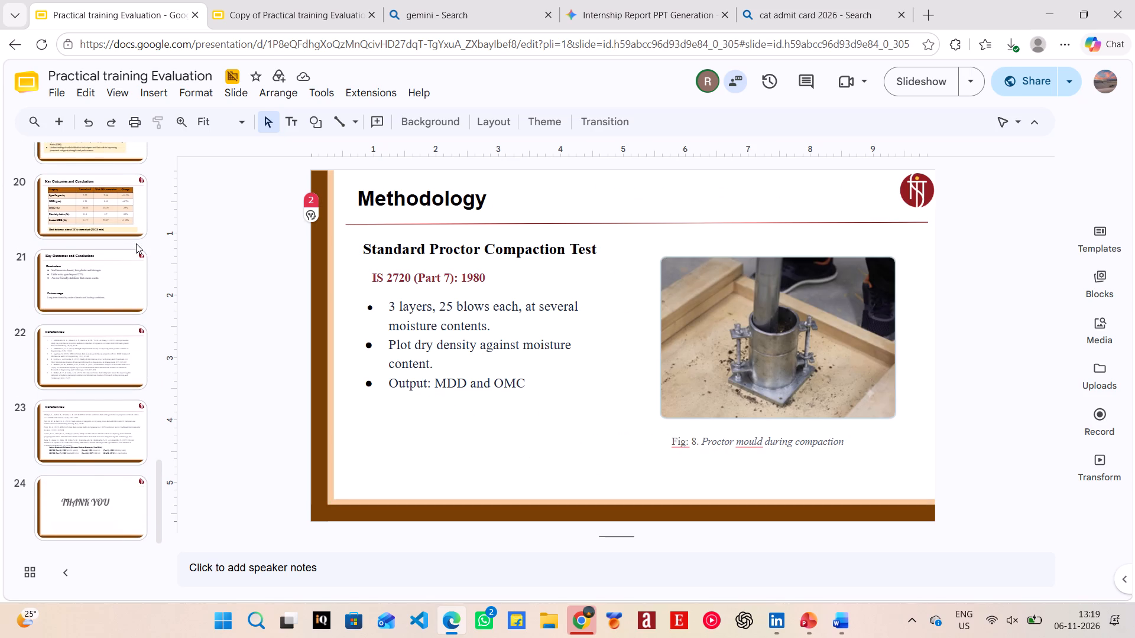
scroll(136, 243, up, 5)
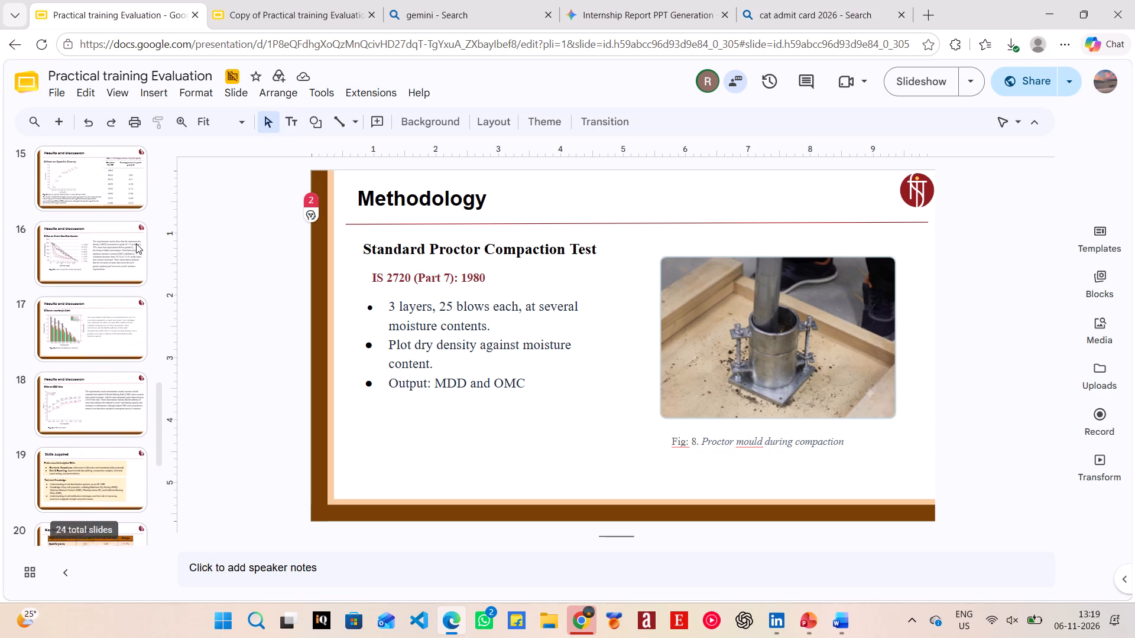
scroll(136, 243, up, 2)
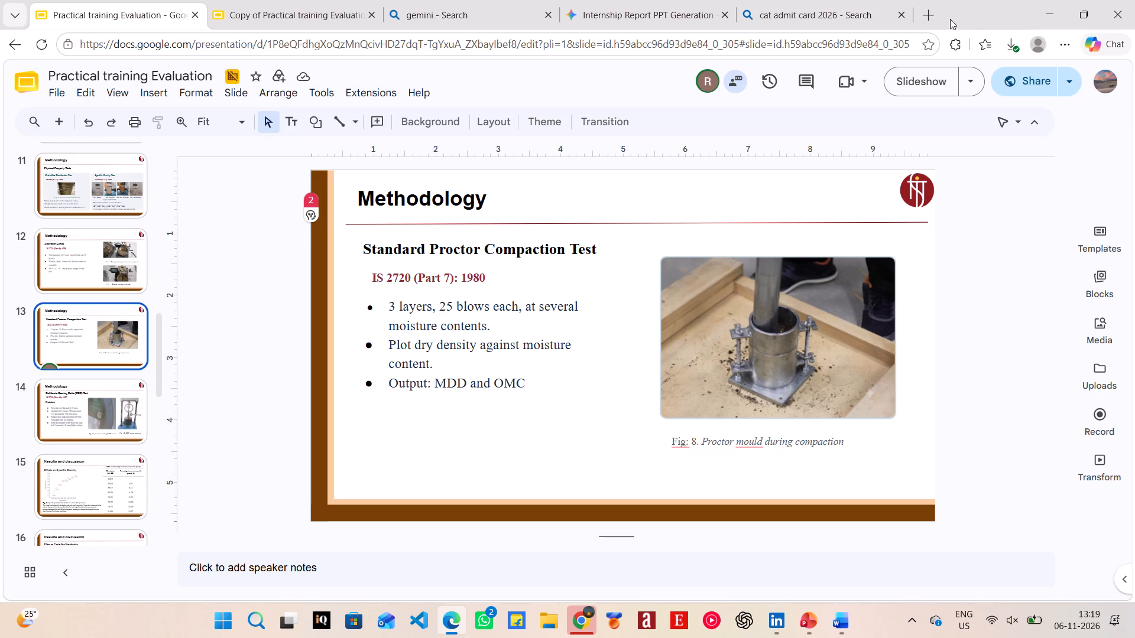
Search the web for "standard proctor test" in a new browser tab.
click(935, 17)
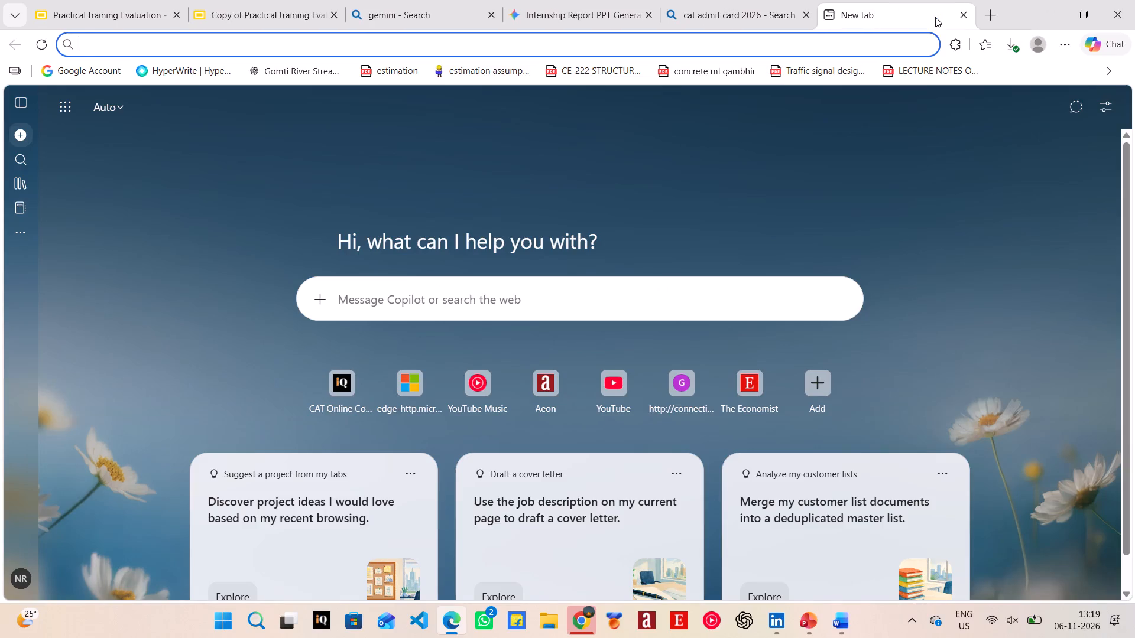
text(standard)
key(space)
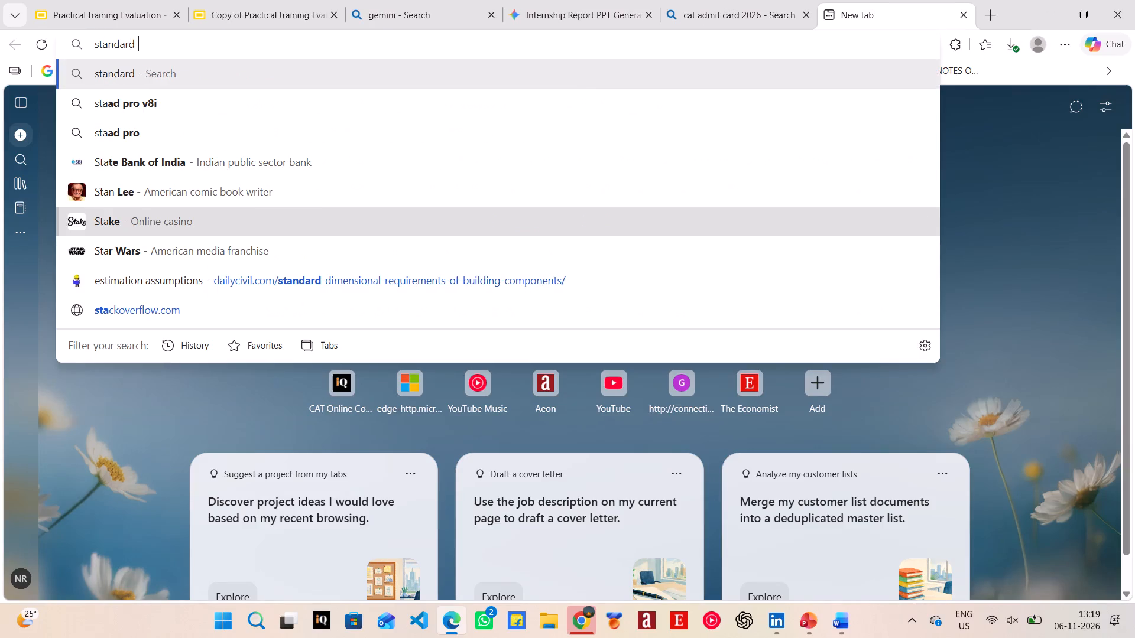
text(proctor test)
key(space)
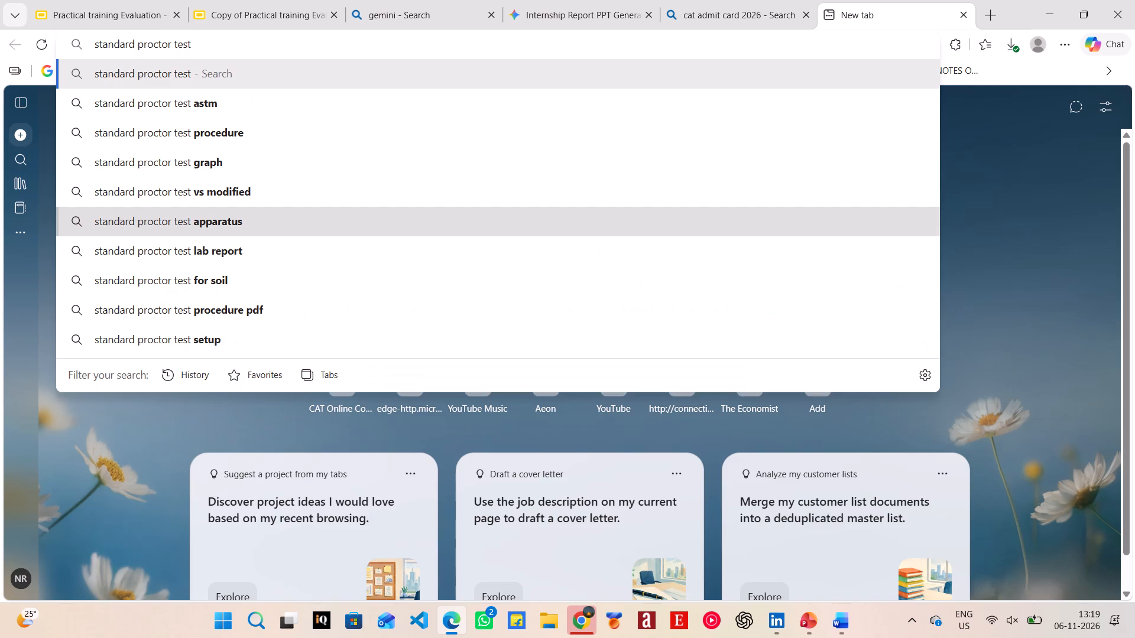
key(Return)
Return to the Practical training Evaluation deck and apply slide numbers to all slides except title slides.
click(126, 15)
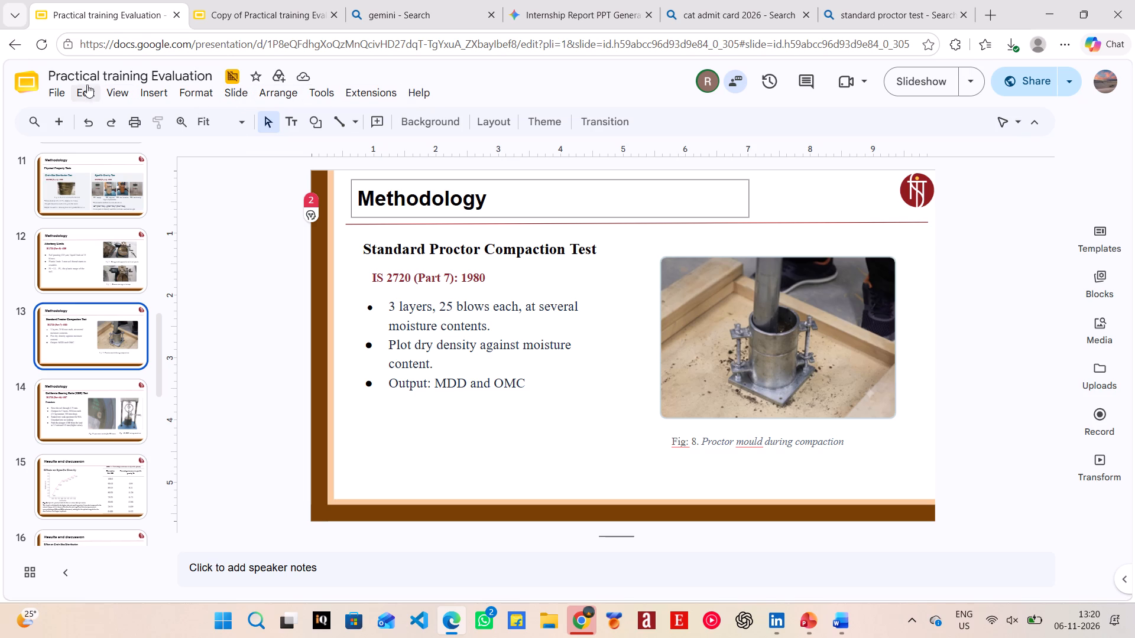
click(48, 89)
click(60, 93)
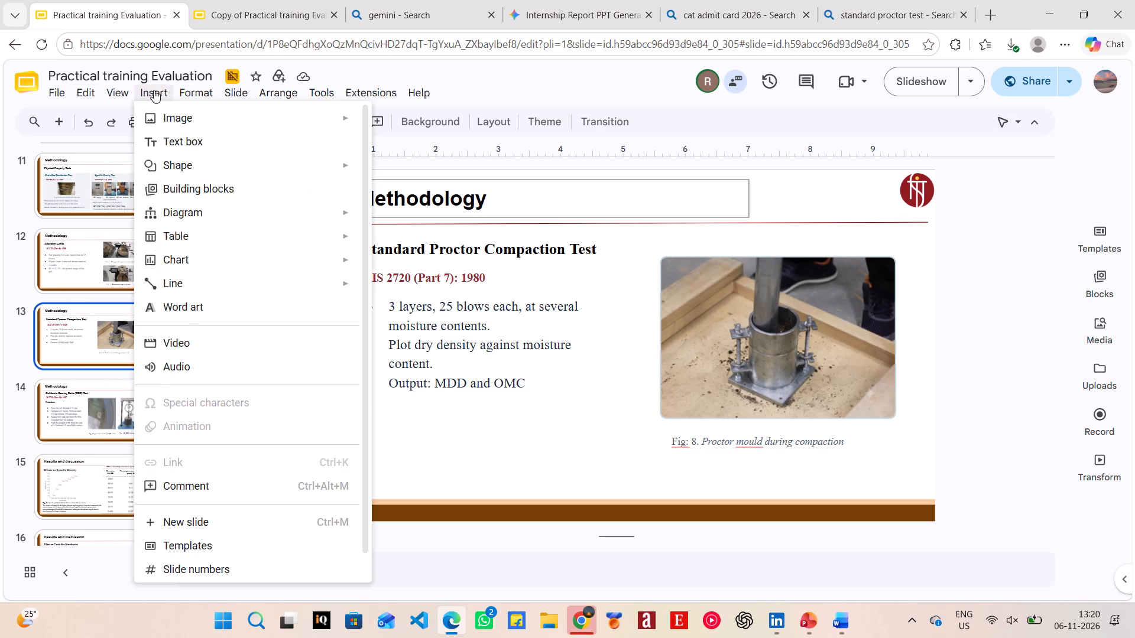
click(216, 562)
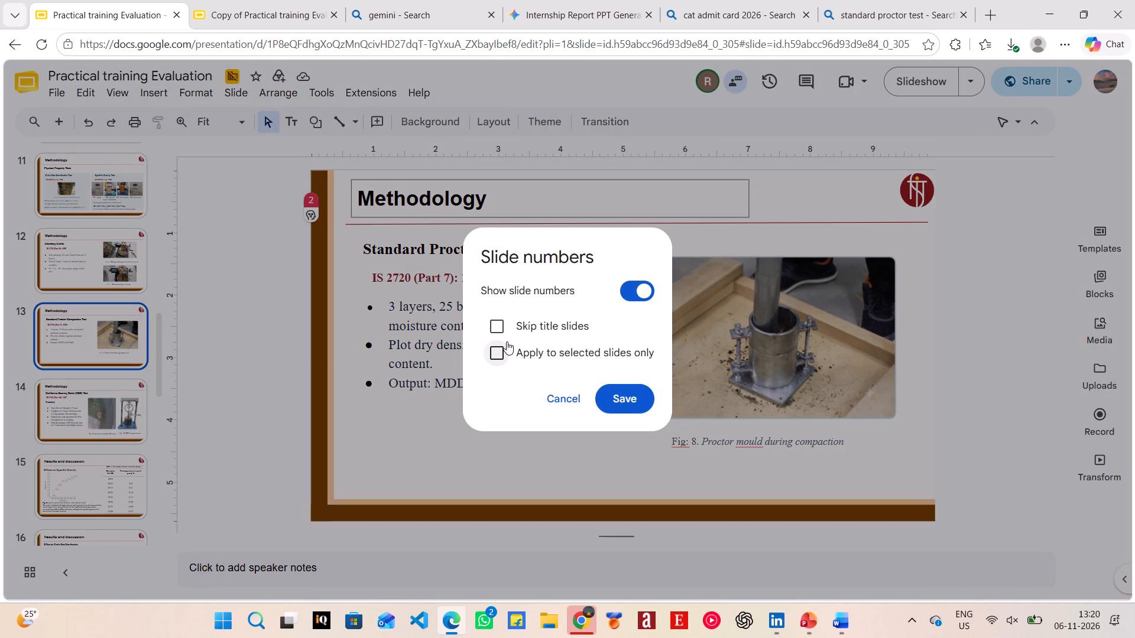
click(497, 325)
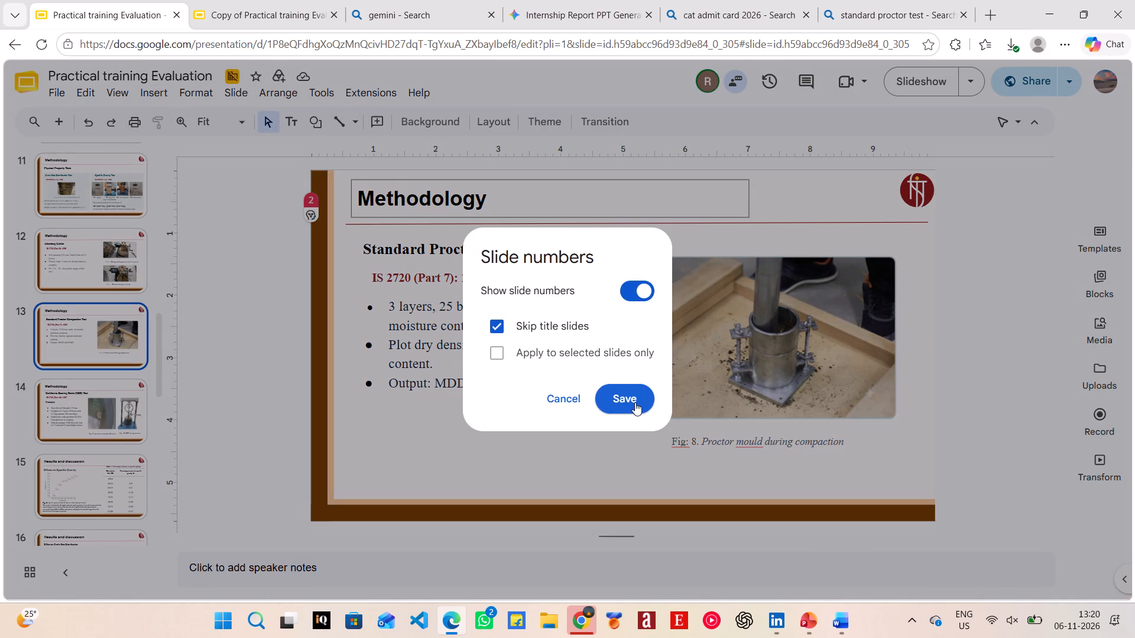
click(635, 402)
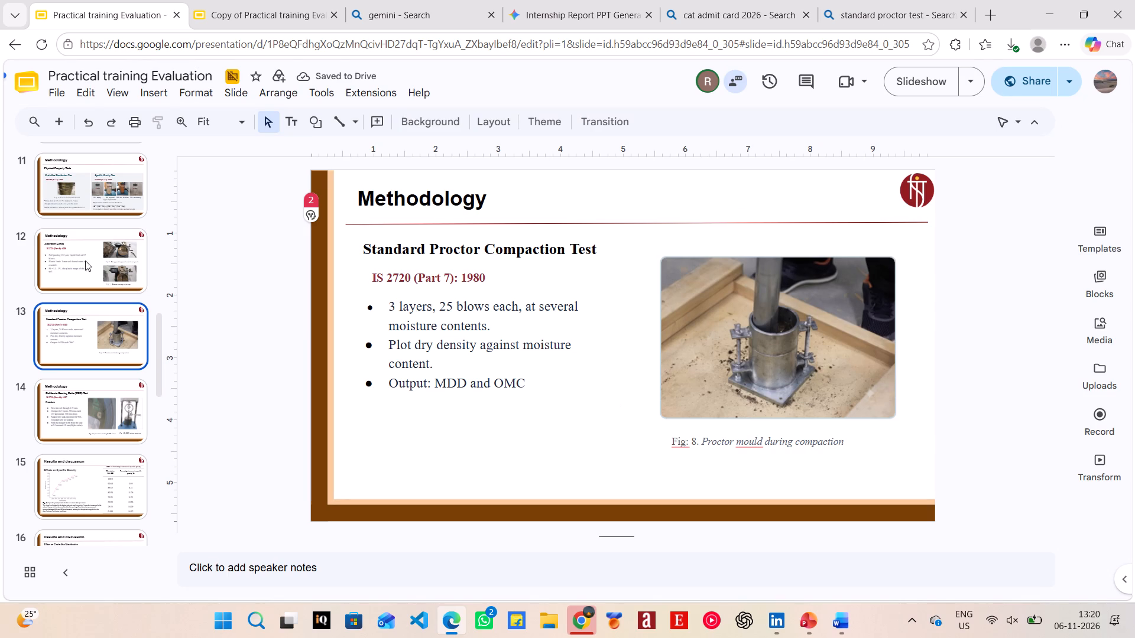
Reapply slide numbers from the Table of Contents slide, with title slides skipped.
scroll(96, 257, up, 6)
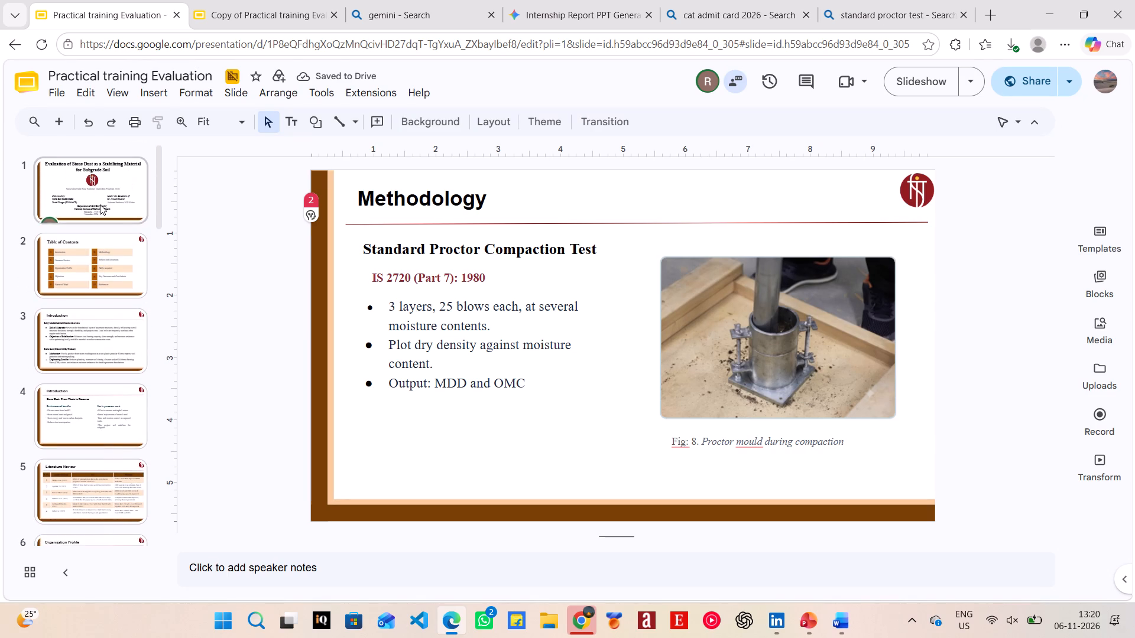
click(101, 200)
click(108, 267)
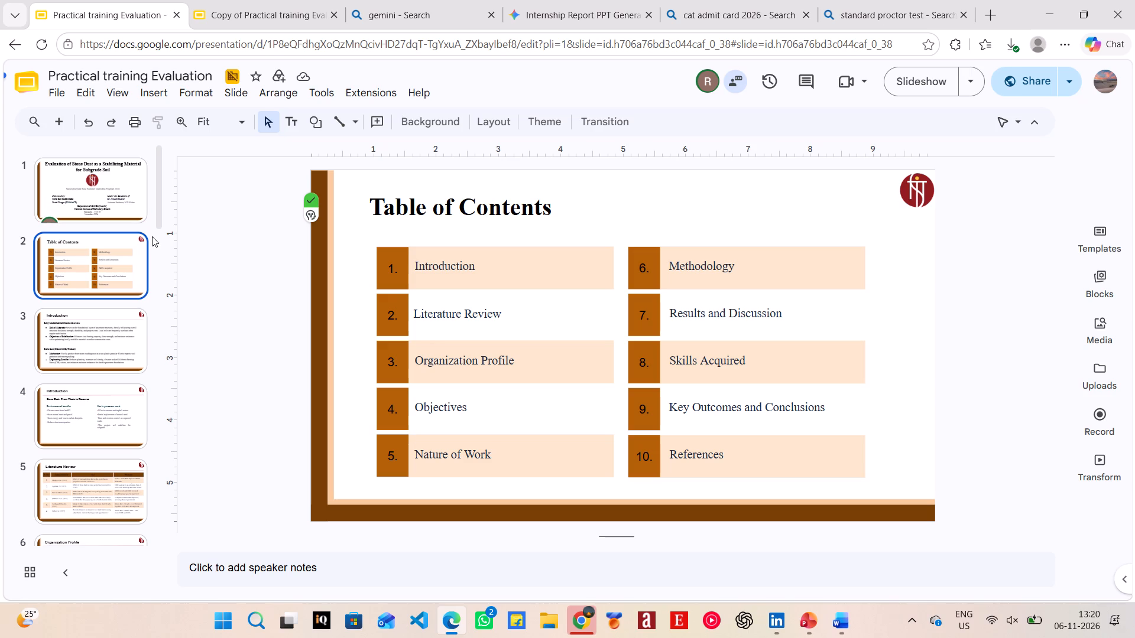
click(124, 97)
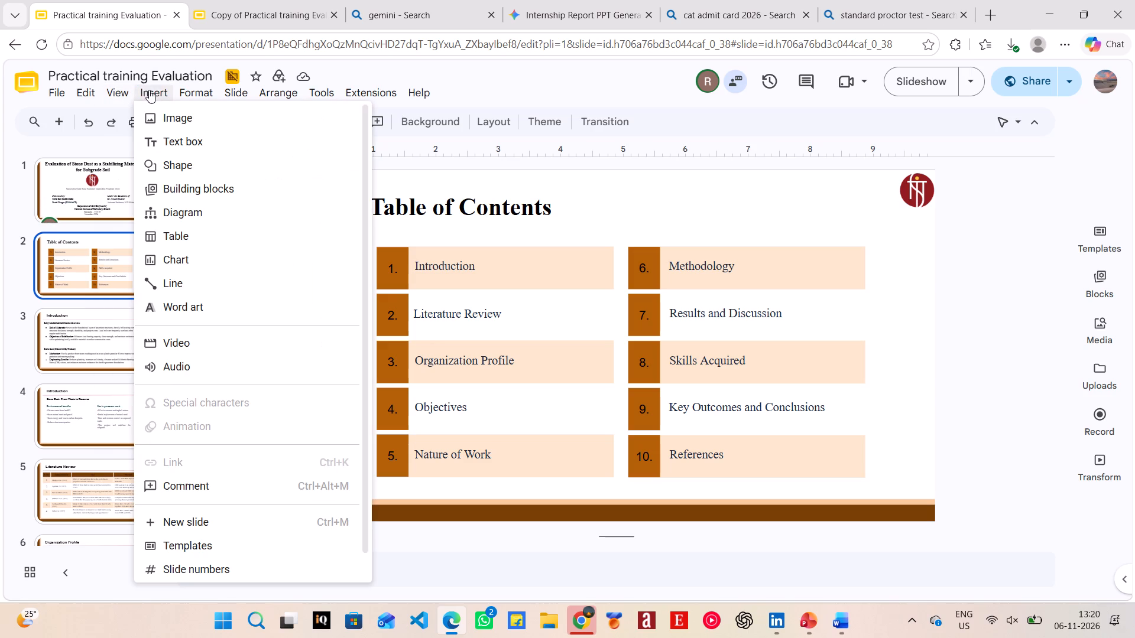
click(180, 568)
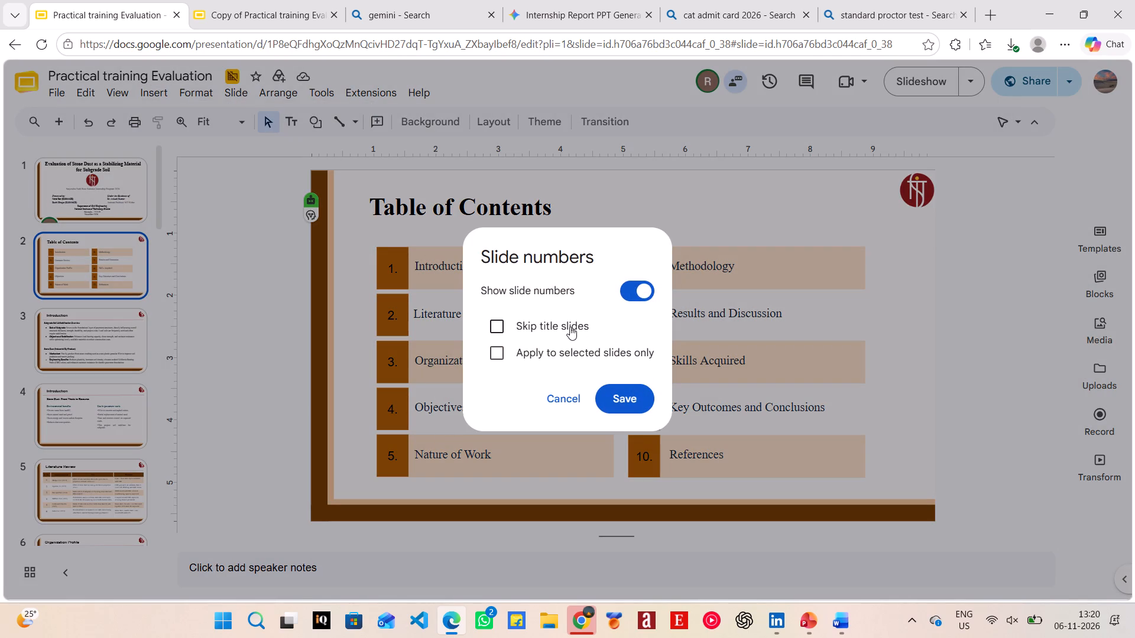
click(570, 327)
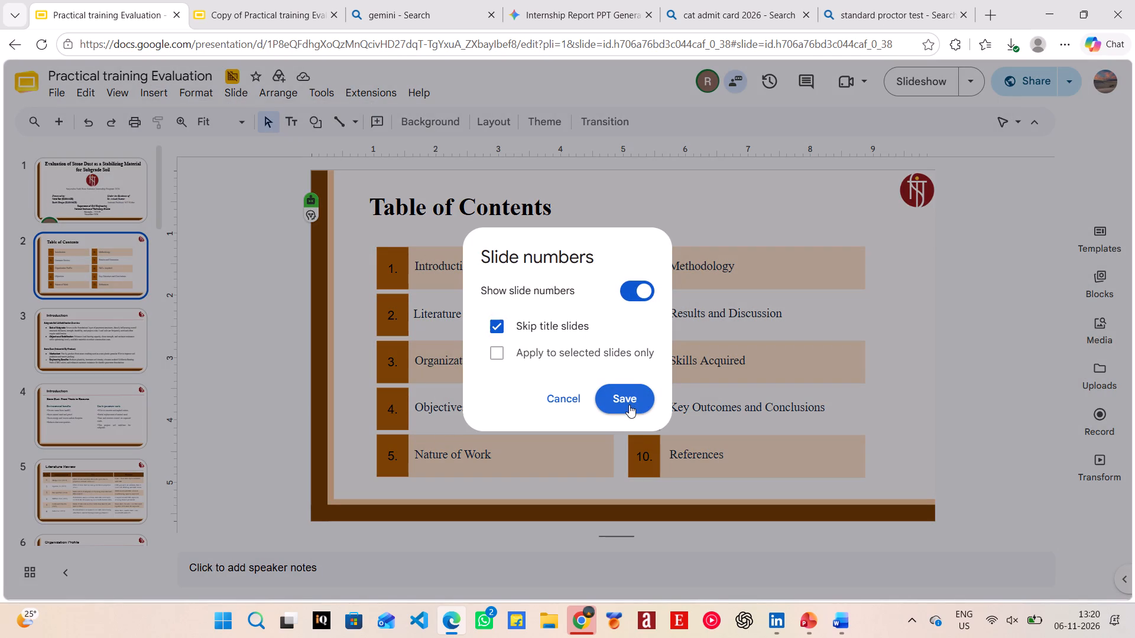
click(629, 405)
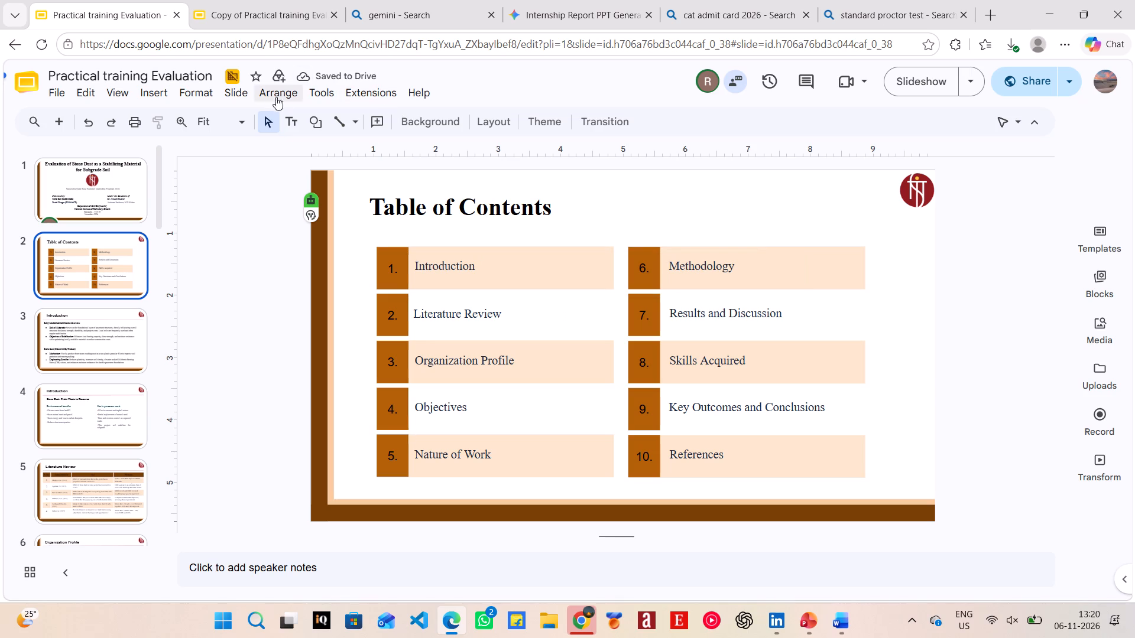
Present the deck from the Table of Contents to the Organization Profile slide to check for slide numbers.
click(125, 90)
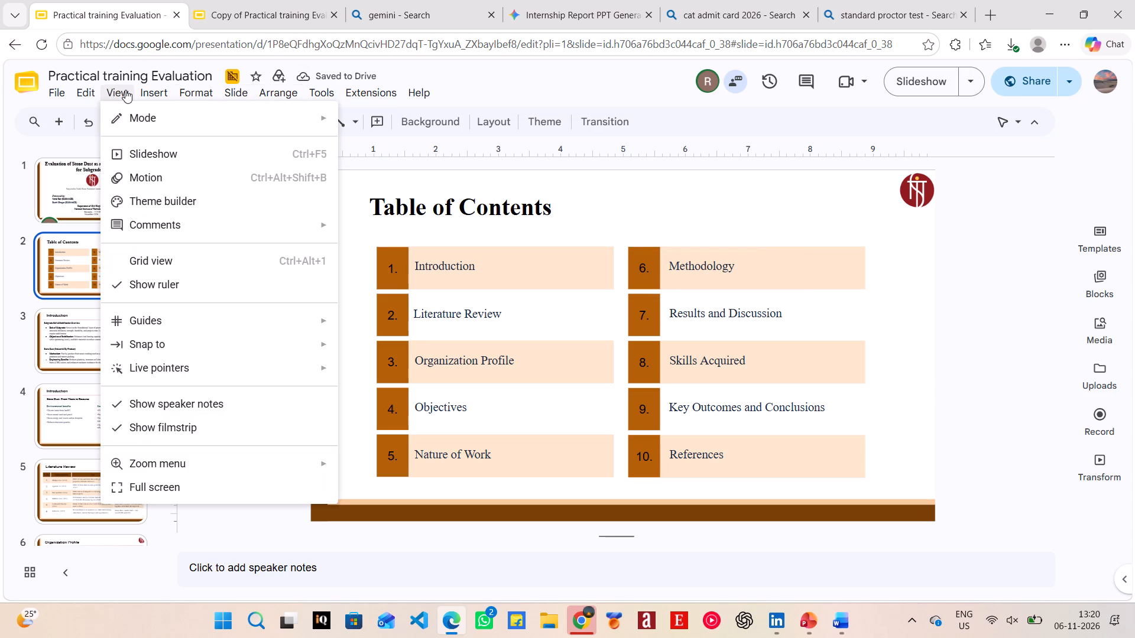
click(220, 155)
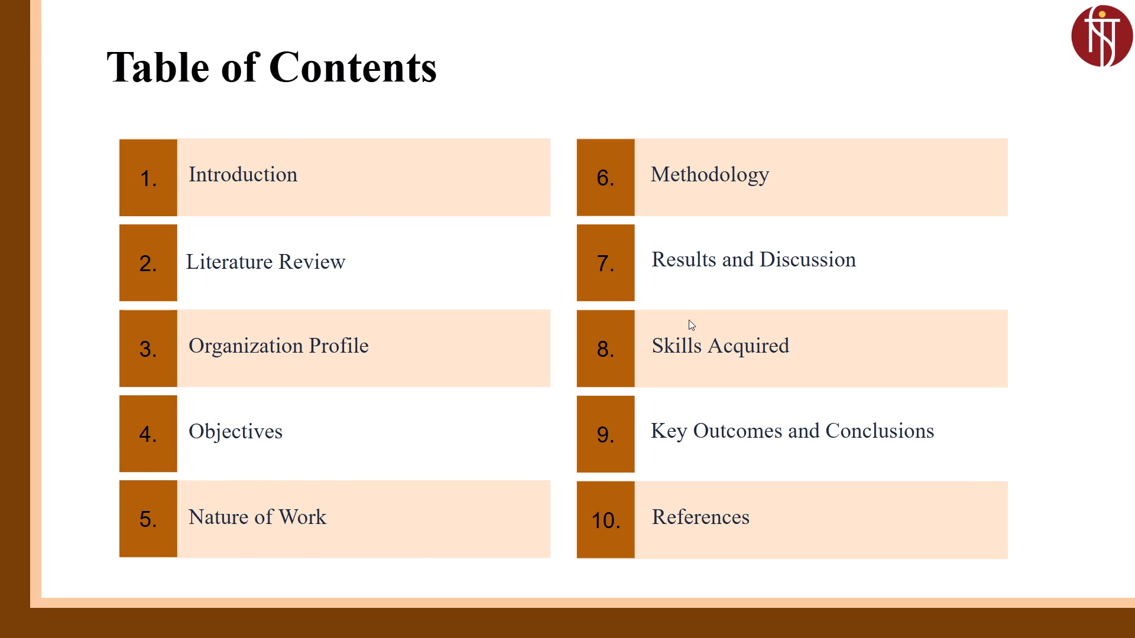
key(Right)
key(Right)
key(Right)
key(Right)
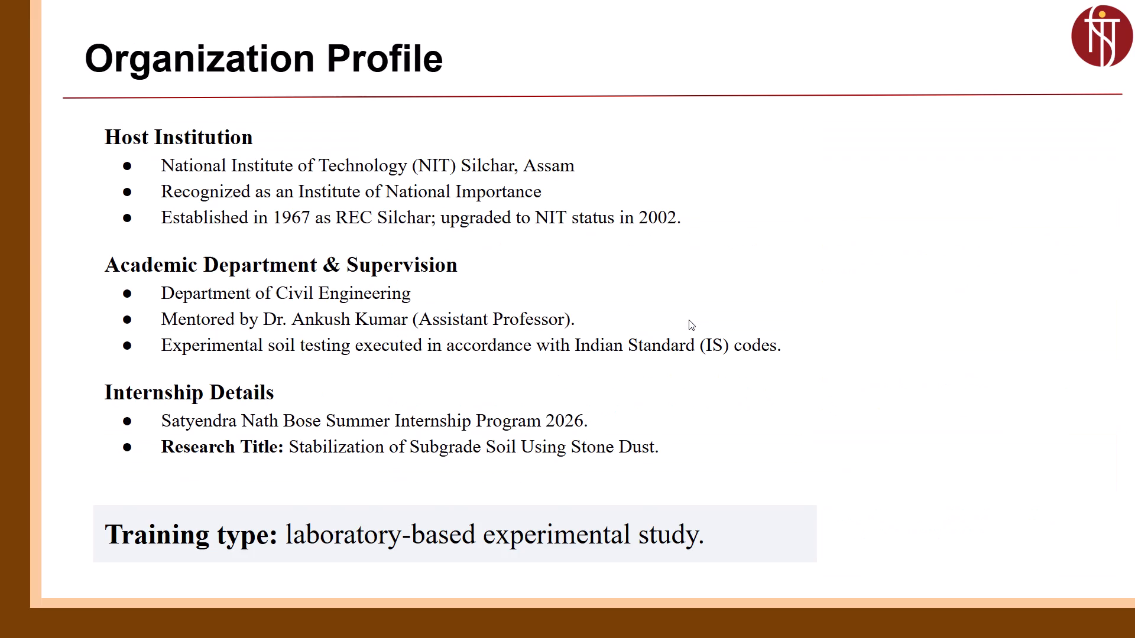
key(Escape)
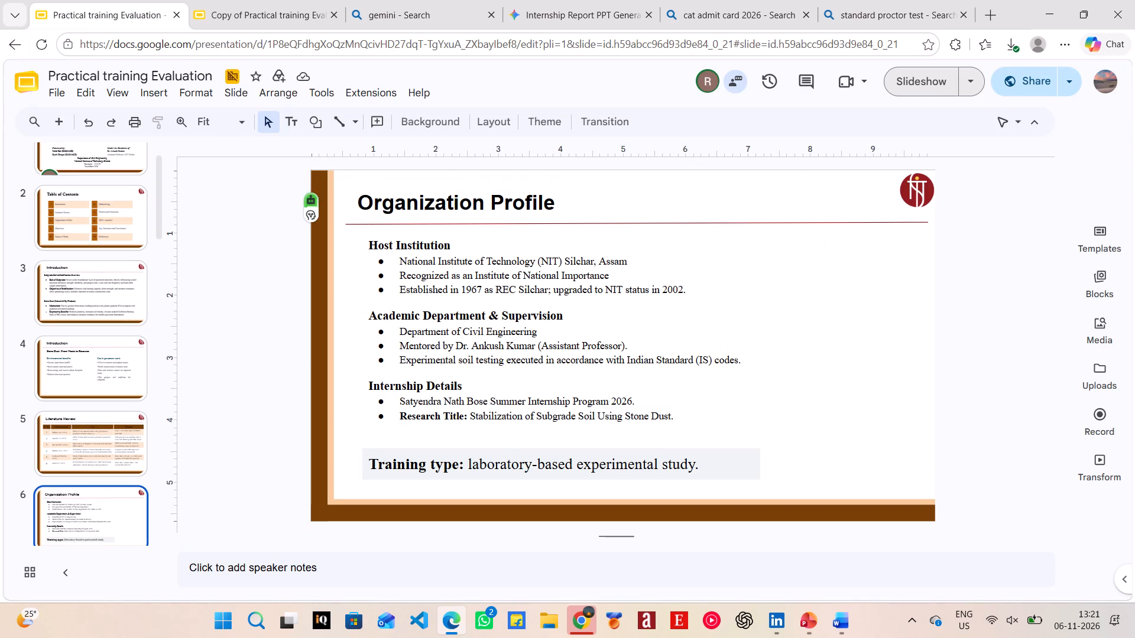
Apply slide numbers from the Organization Profile slide, with title slides skipped and only selected slides included.
click(148, 92)
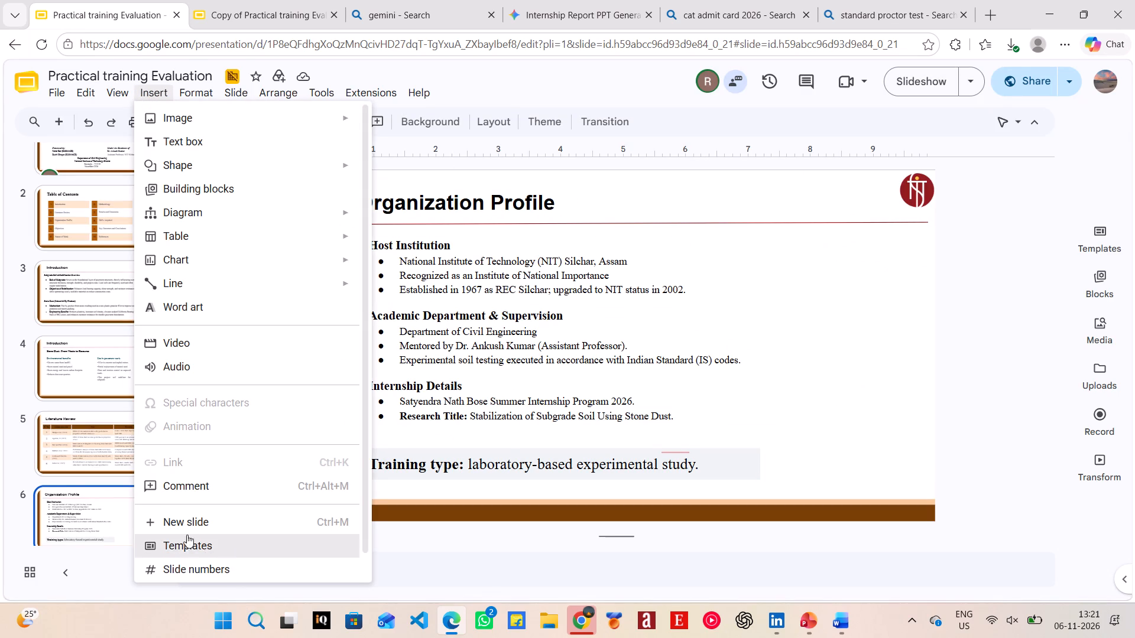
click(283, 569)
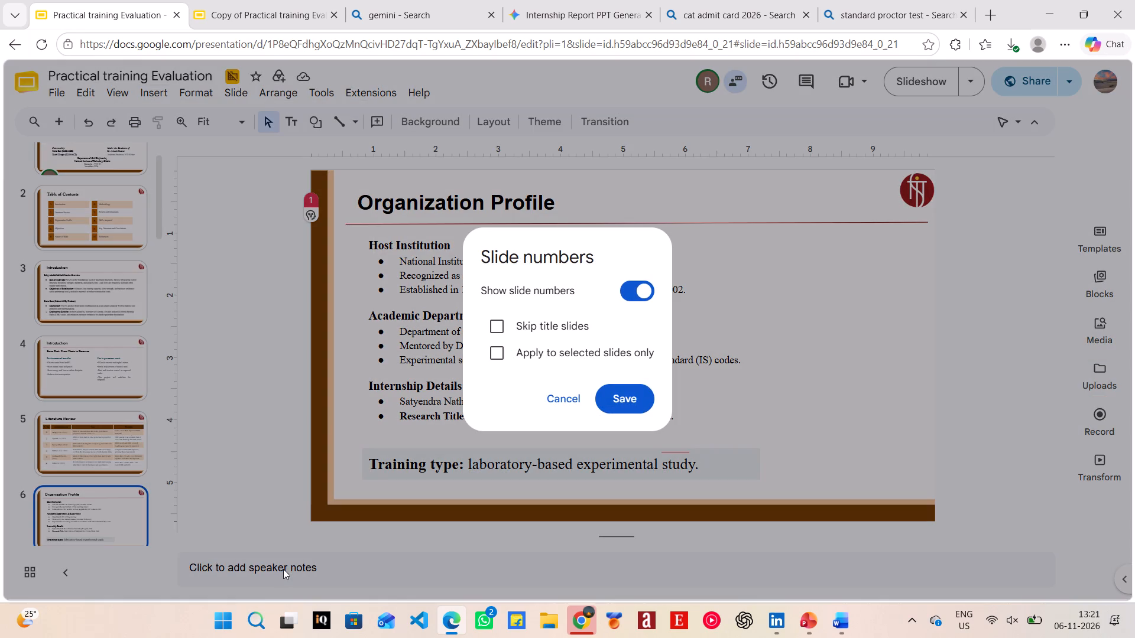
click(635, 287)
click(641, 312)
click(549, 336)
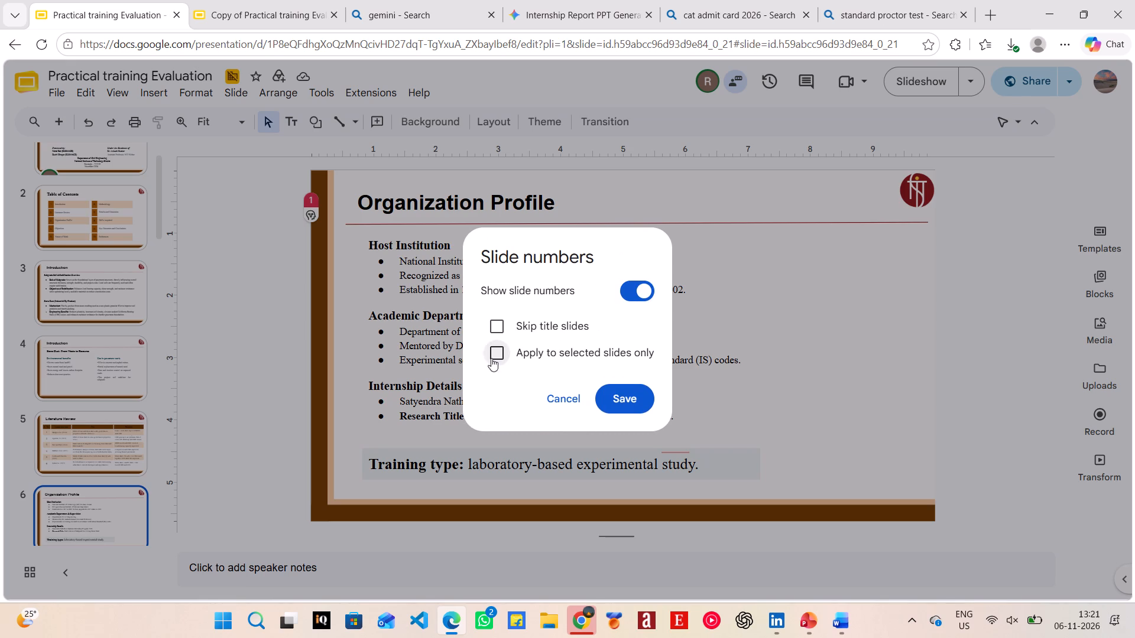
click(485, 362)
click(499, 325)
click(498, 353)
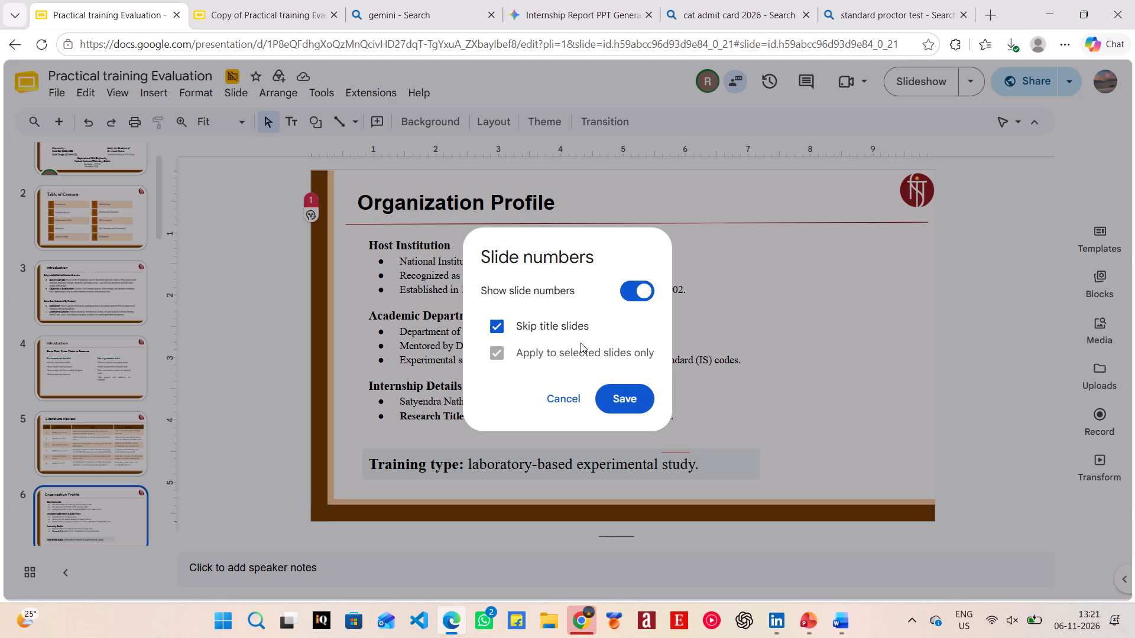
click(499, 357)
click(632, 398)
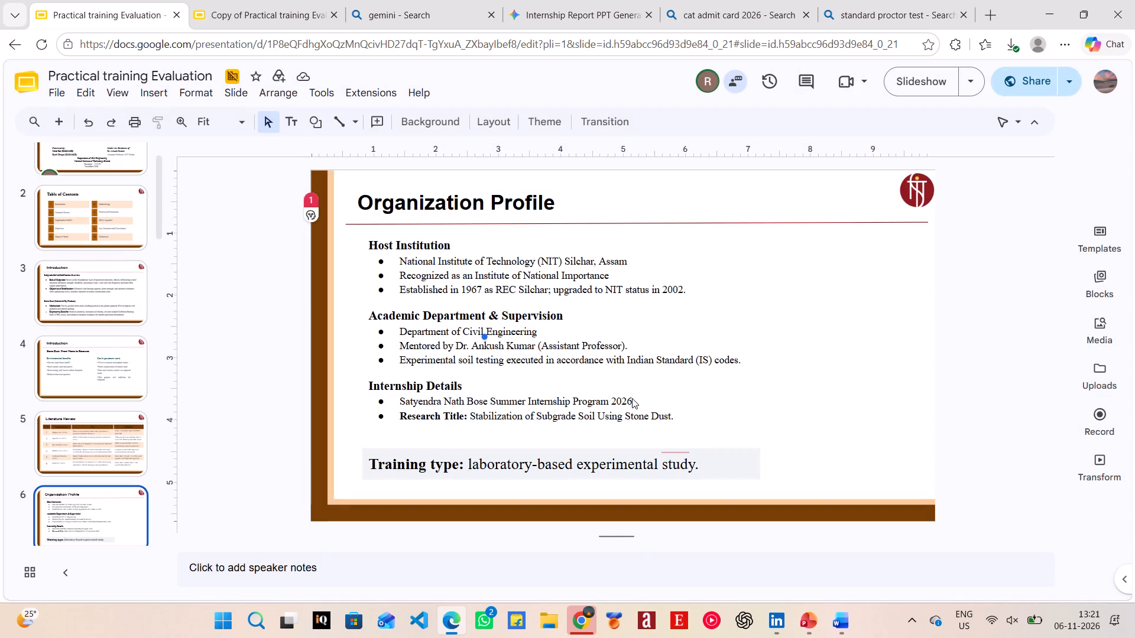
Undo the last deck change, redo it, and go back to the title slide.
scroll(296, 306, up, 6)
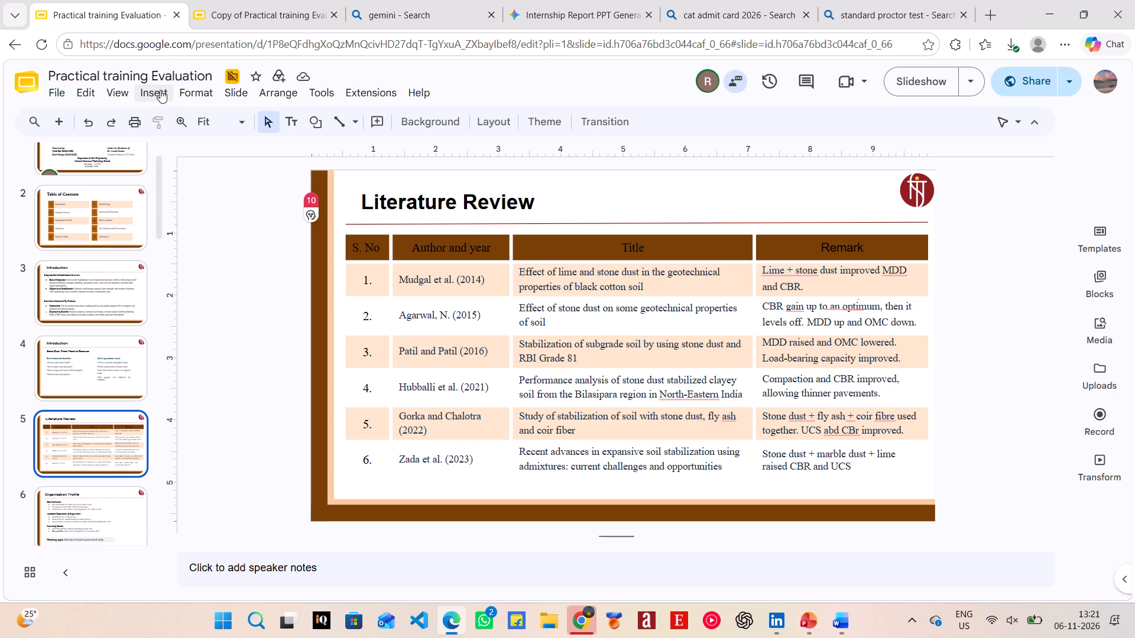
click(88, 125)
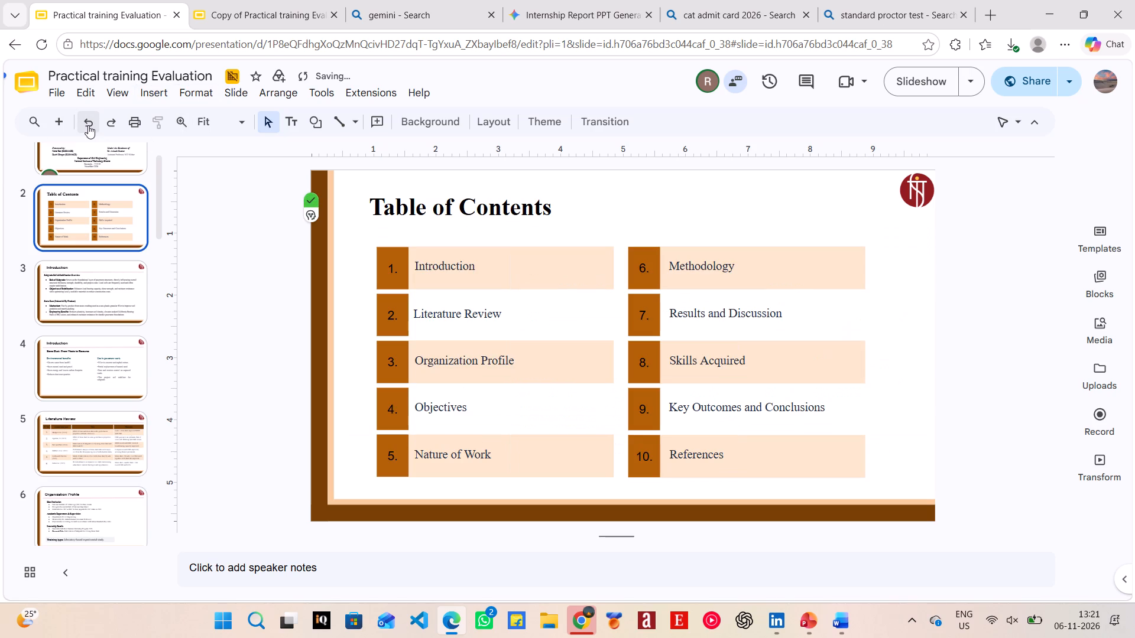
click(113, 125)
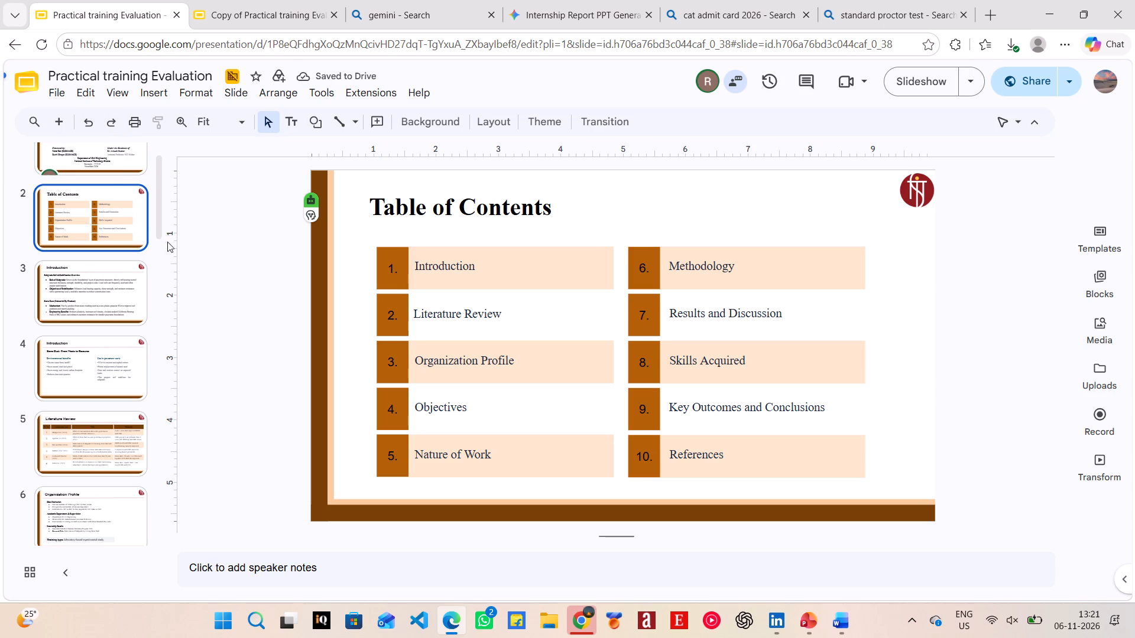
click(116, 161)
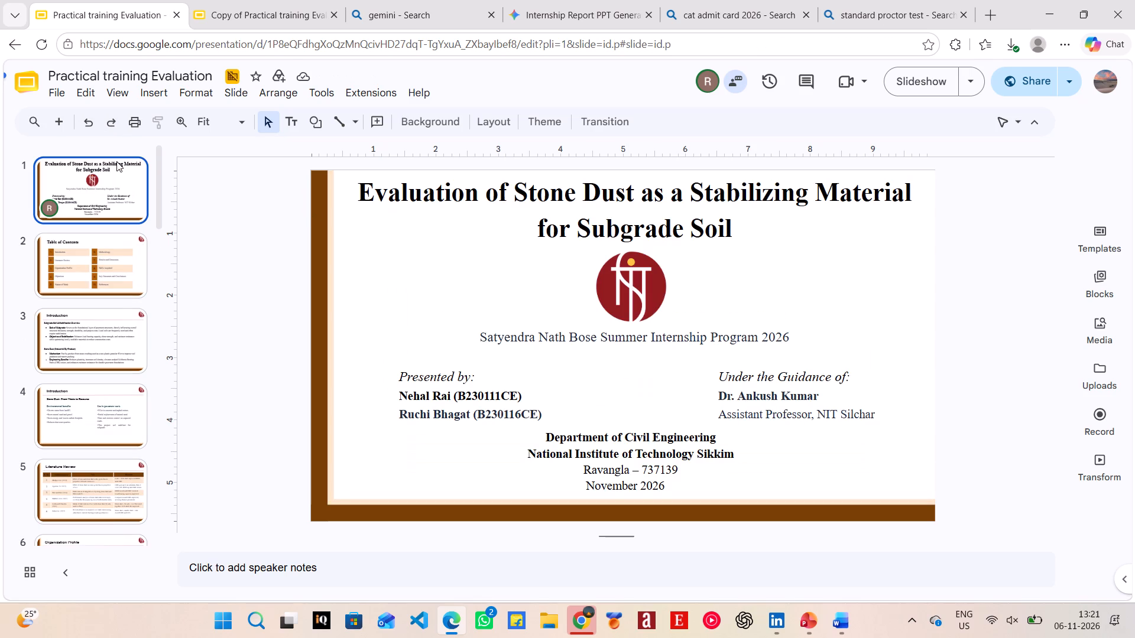
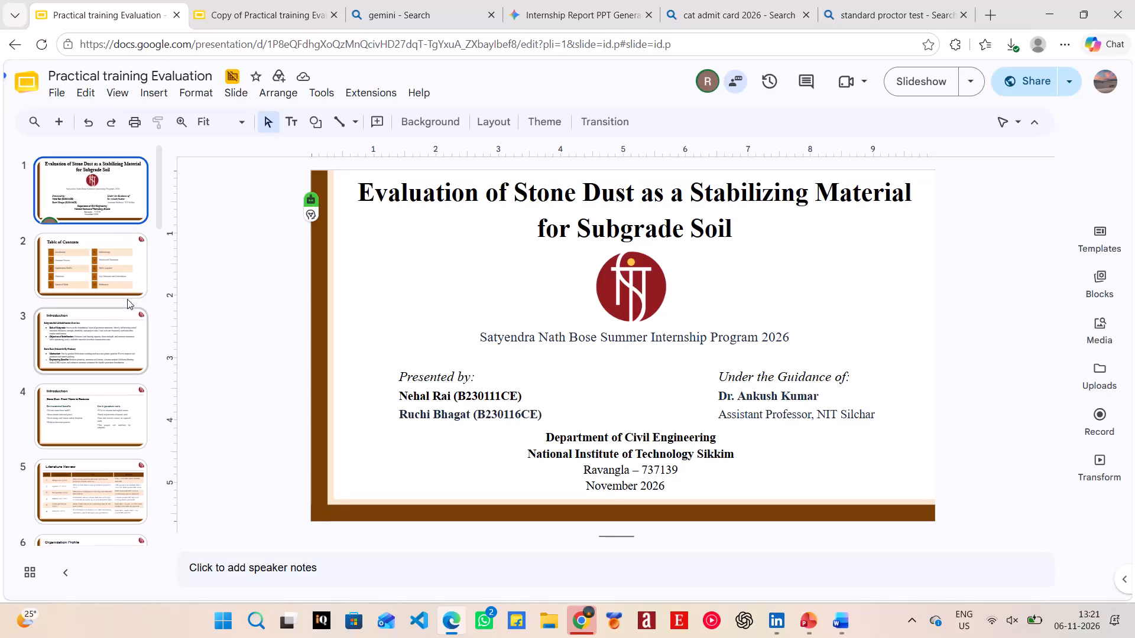
Search the web for "standard proctor test is code" from the existing standard proctor test search page.
click(891, 1)
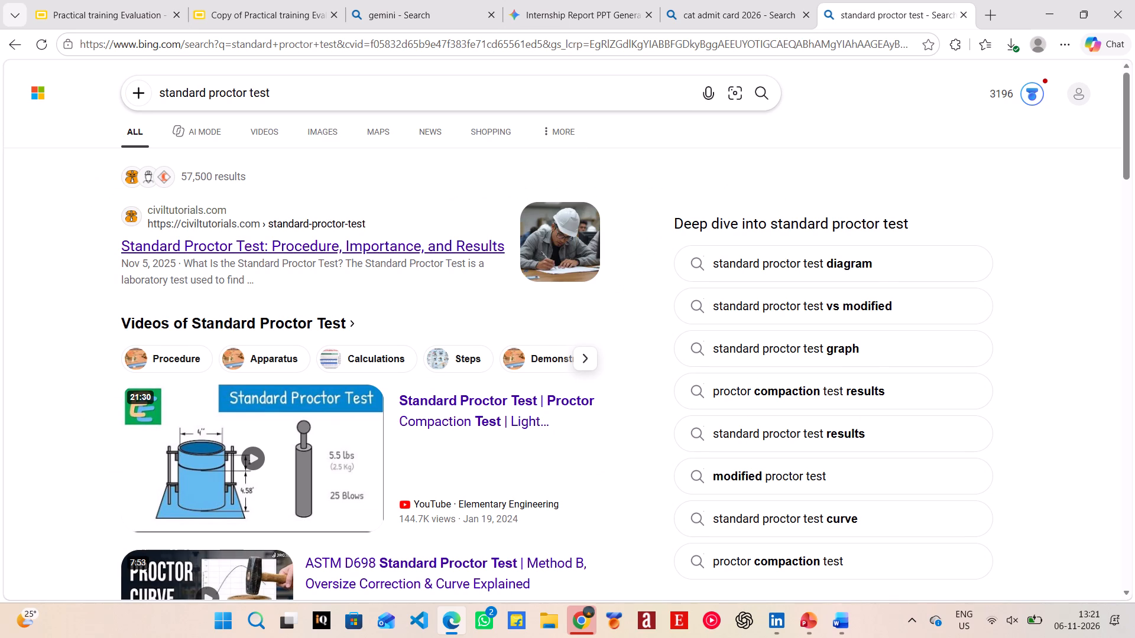
click(403, 94)
key(space)
text(is)
key(space)
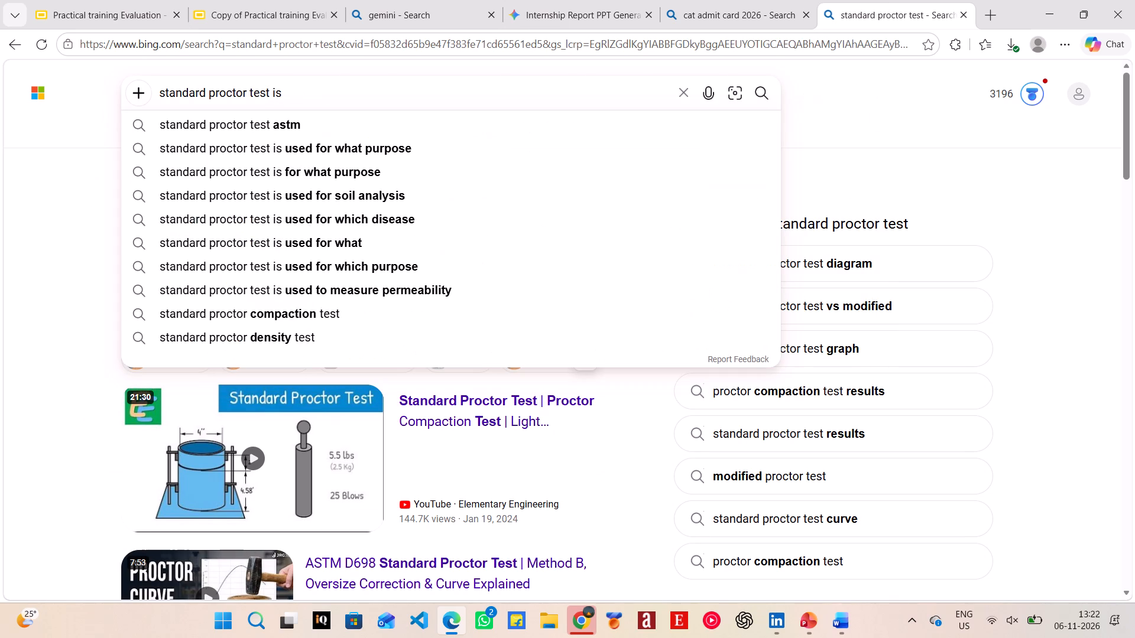
text(code)
key(space)
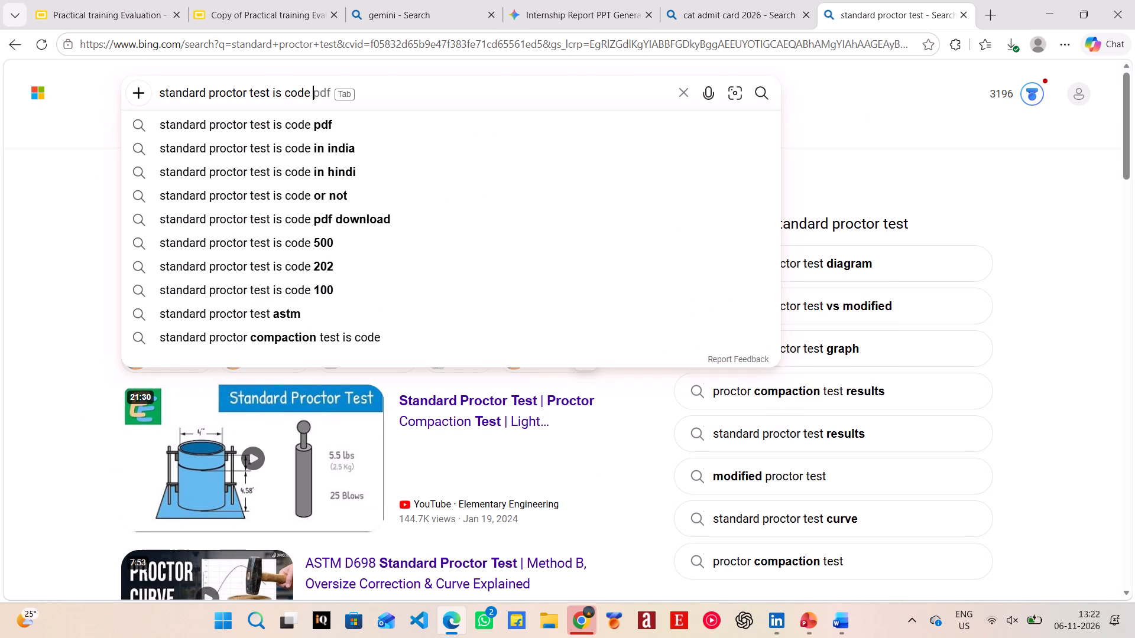
key(Return)
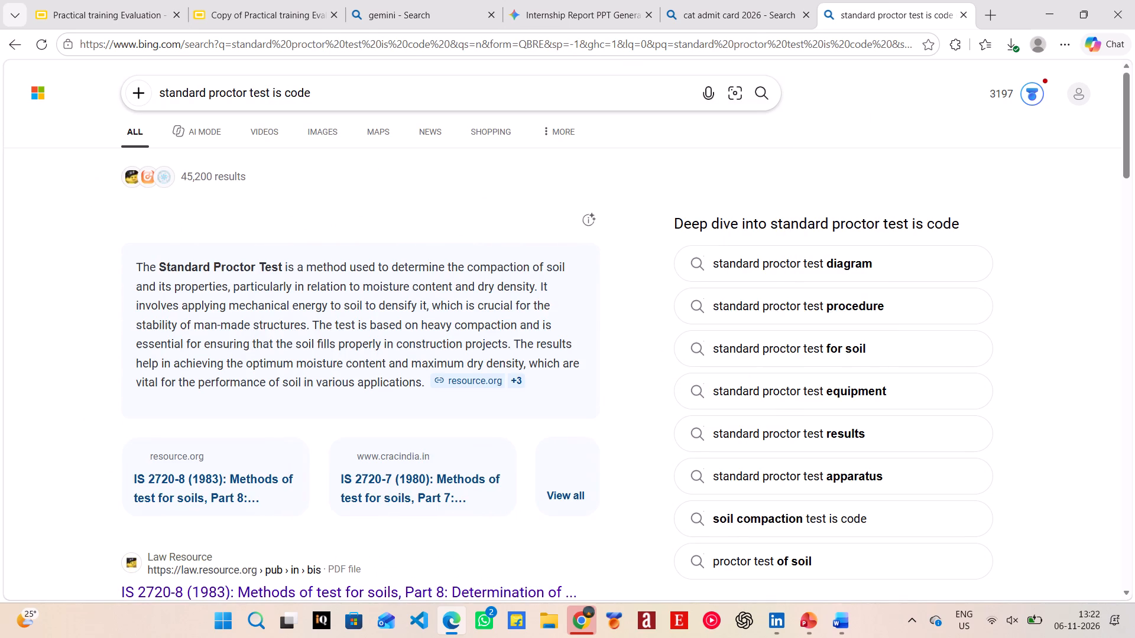
Open the IS 2720-8 (1983) PDF from the search results and look through it to the scope and apparatus sections.
scroll(326, 220, down, 1)
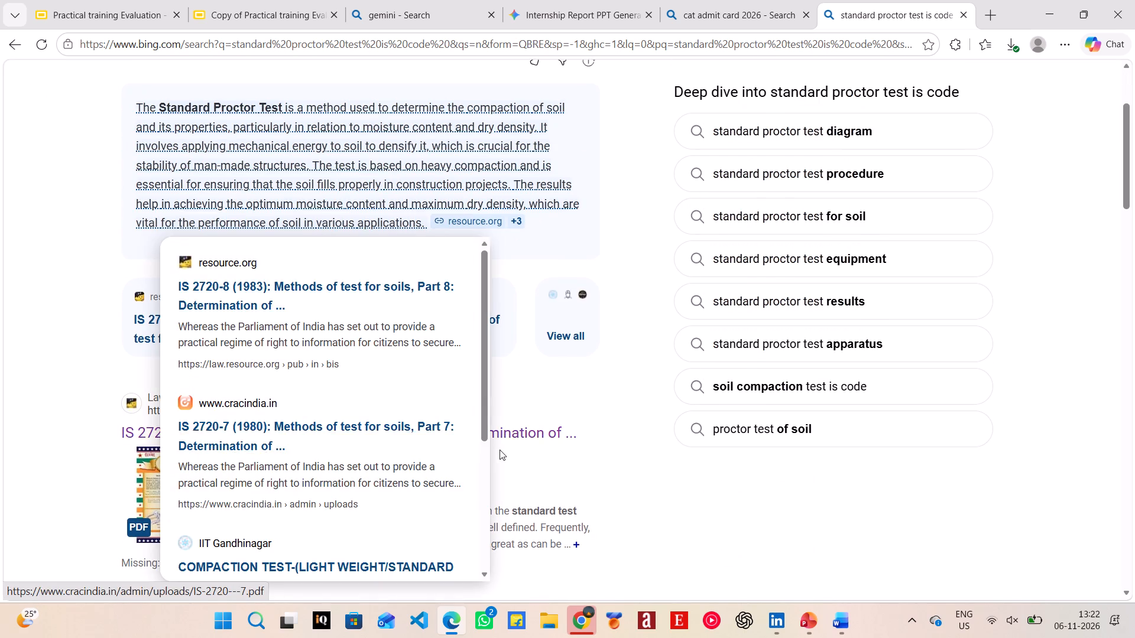
click(515, 435)
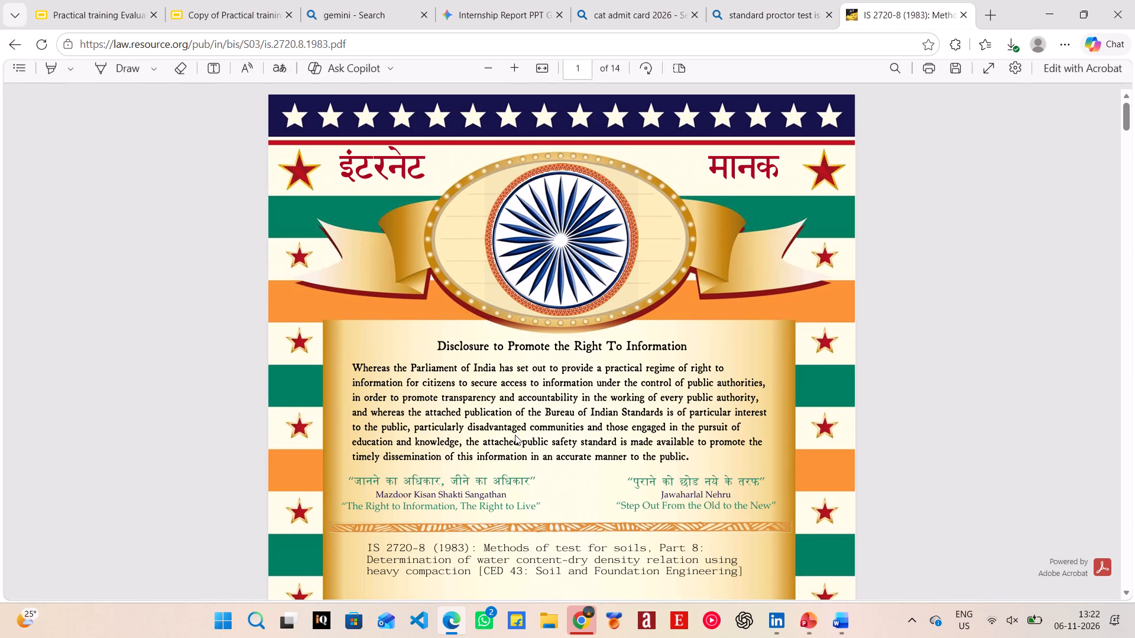
scroll(515, 435, down, 2)
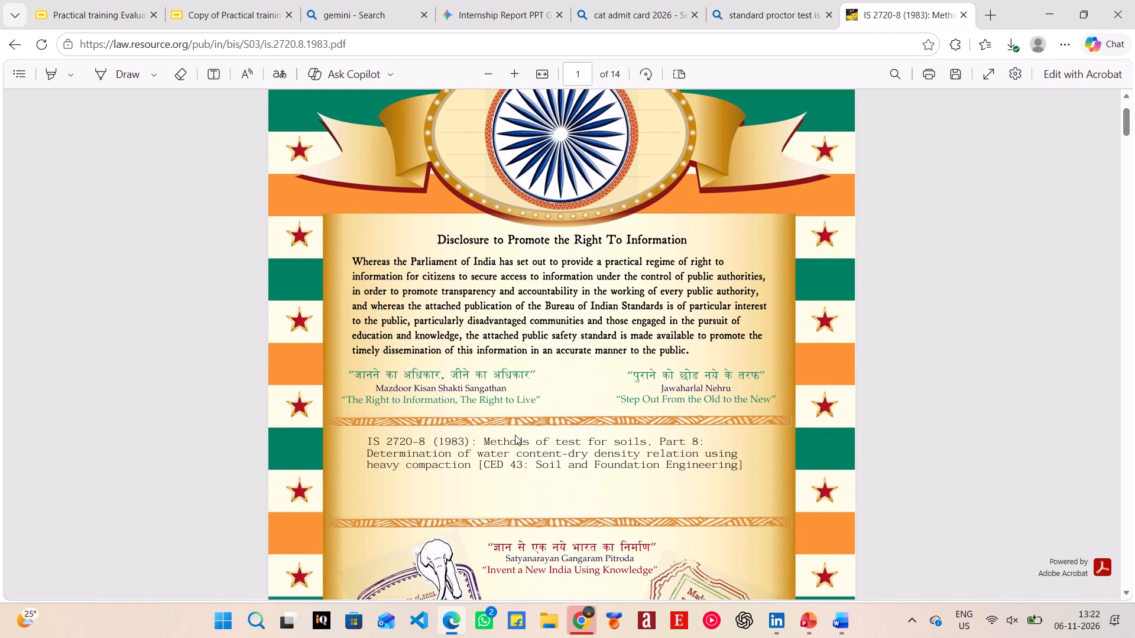
scroll(515, 435, down, 10)
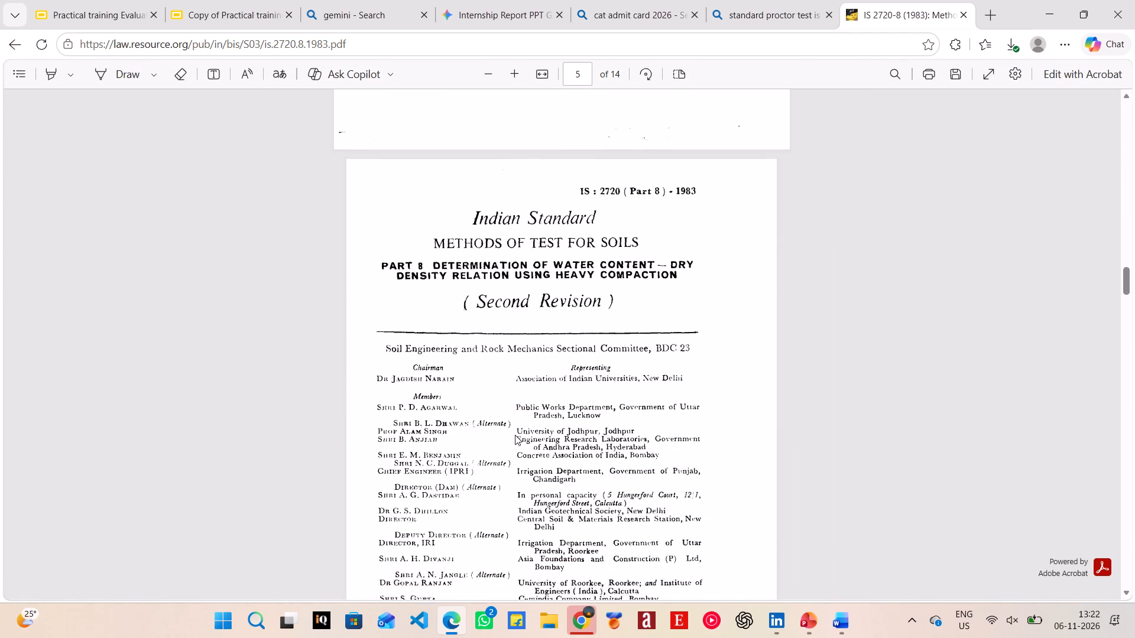
scroll(515, 435, down, 8)
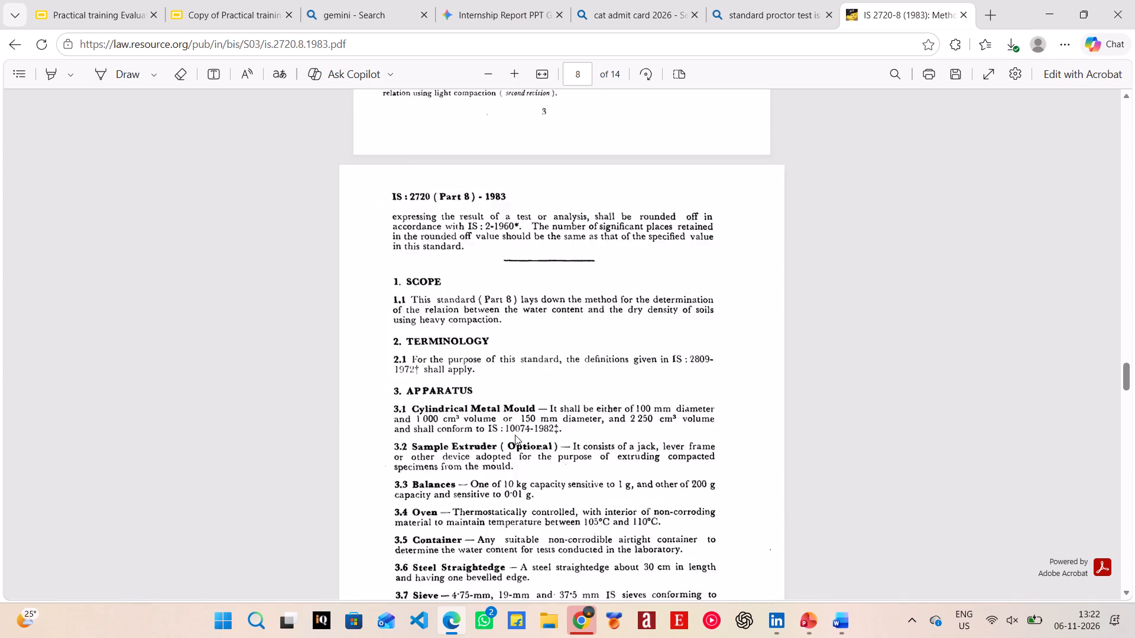
scroll(515, 435, down, 1)
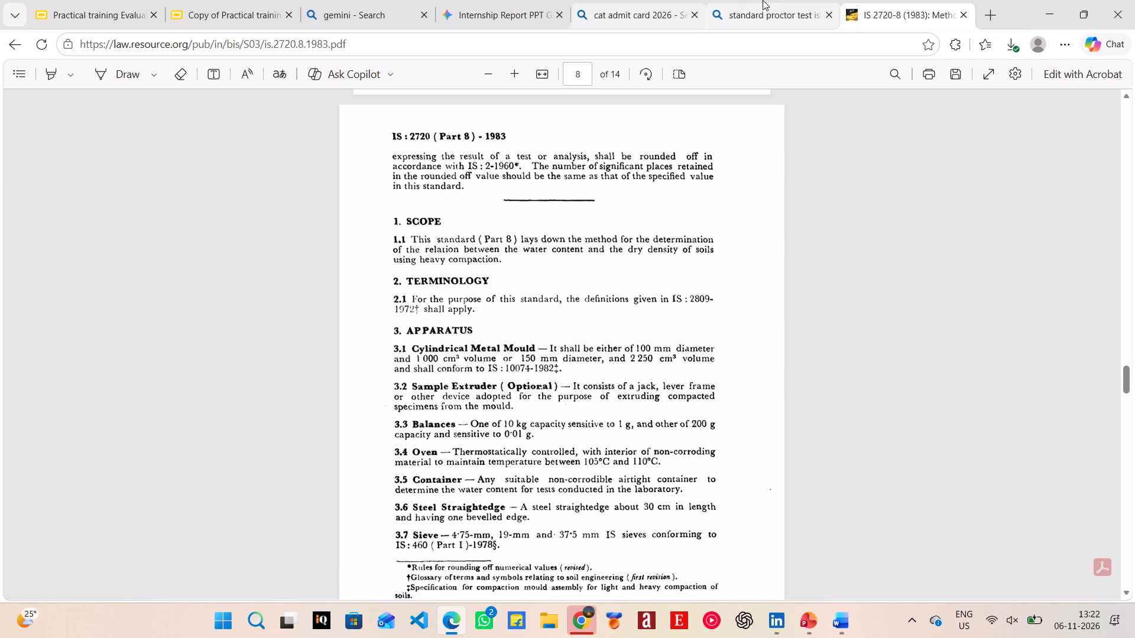
Return to the Practical training Evaluation presentation and review the Atterberg Limits and Standard Proctor Compaction Test methodology slides.
click(115, 15)
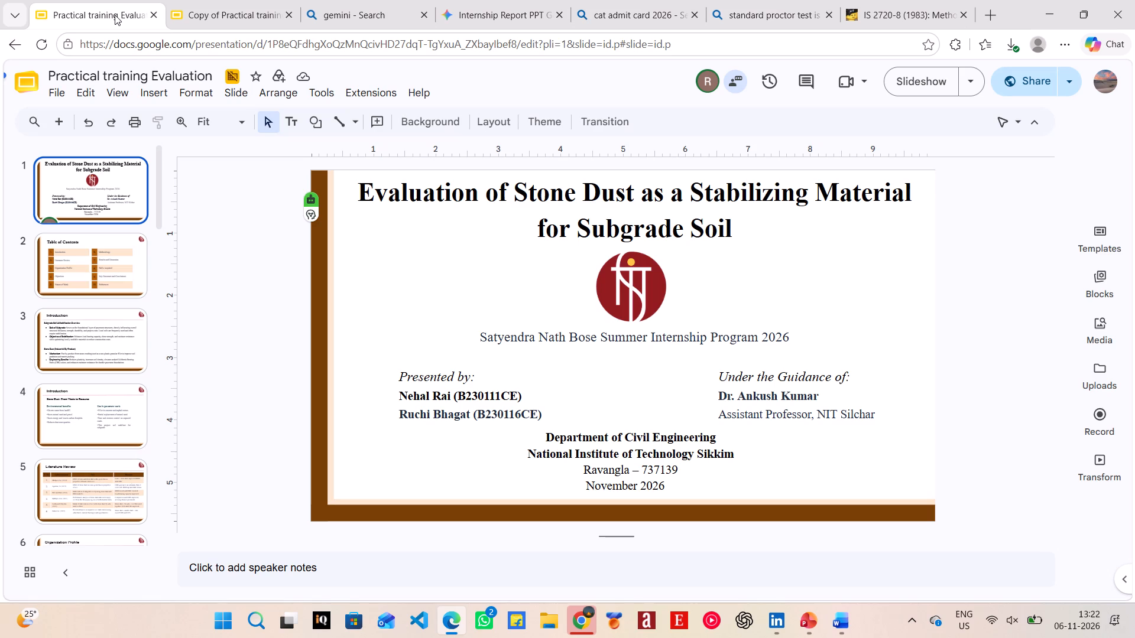
scroll(134, 380, down, 6)
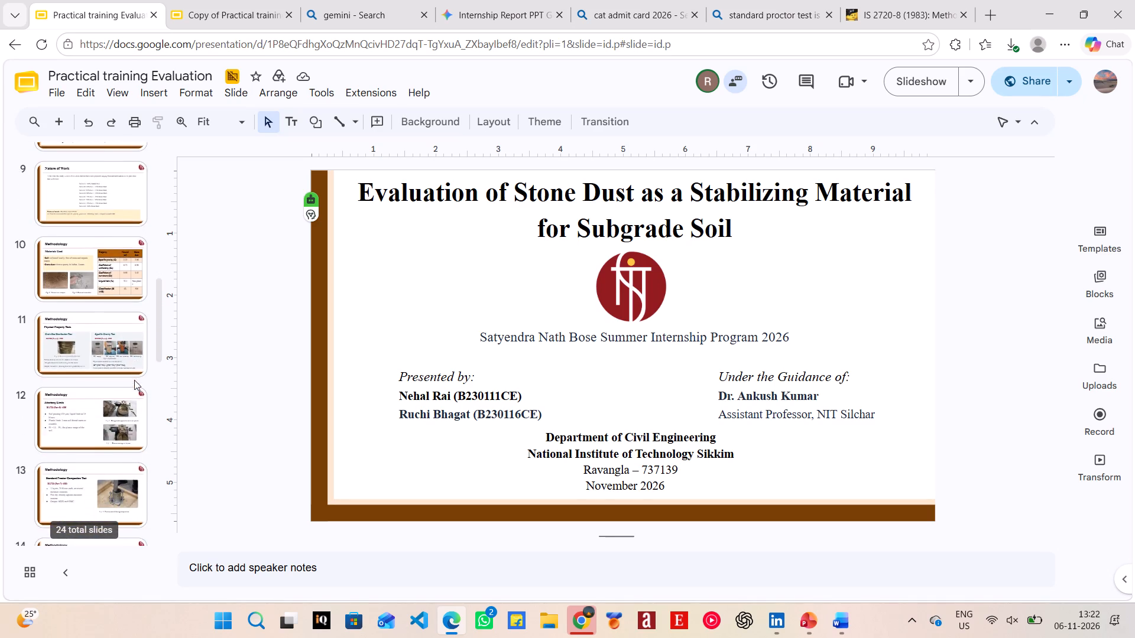
scroll(134, 380, down, 2)
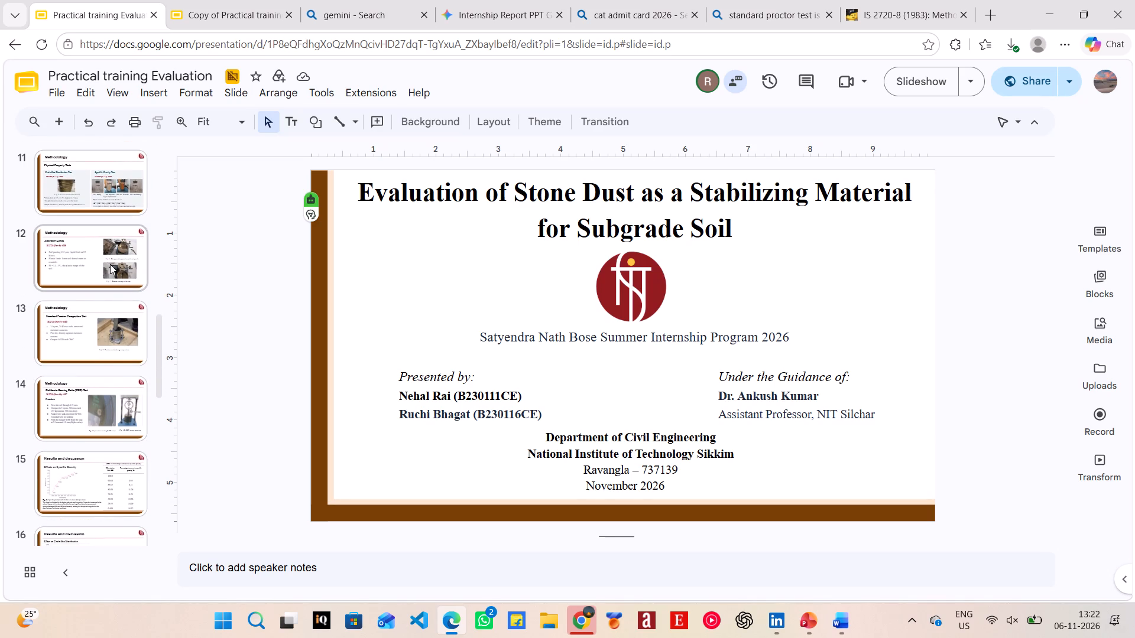
click(110, 264)
click(113, 322)
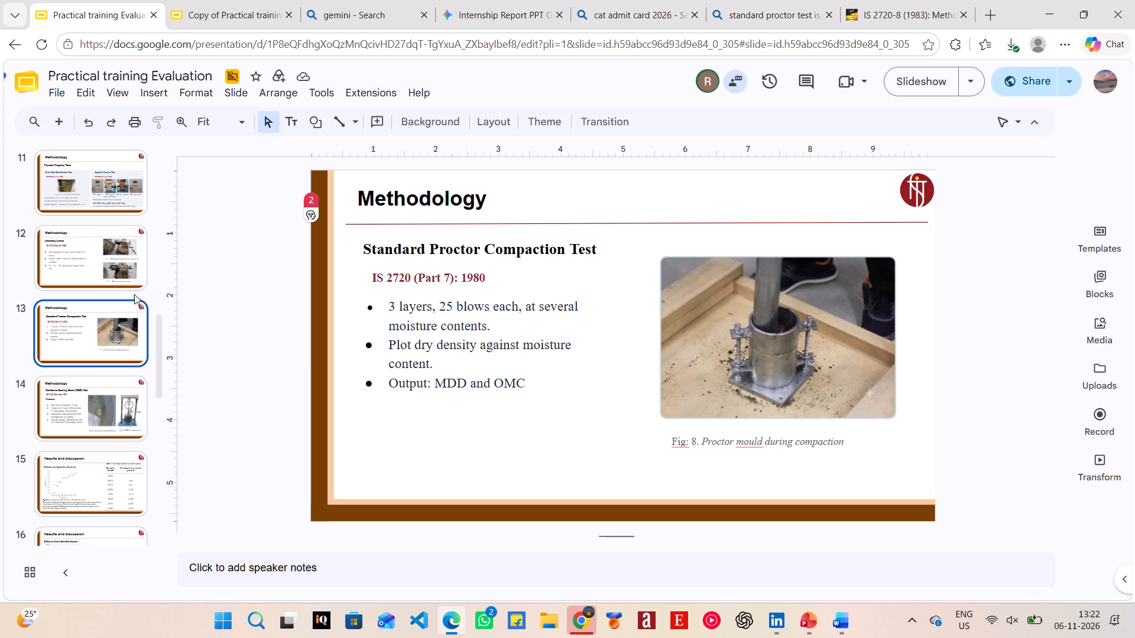
click(99, 253)
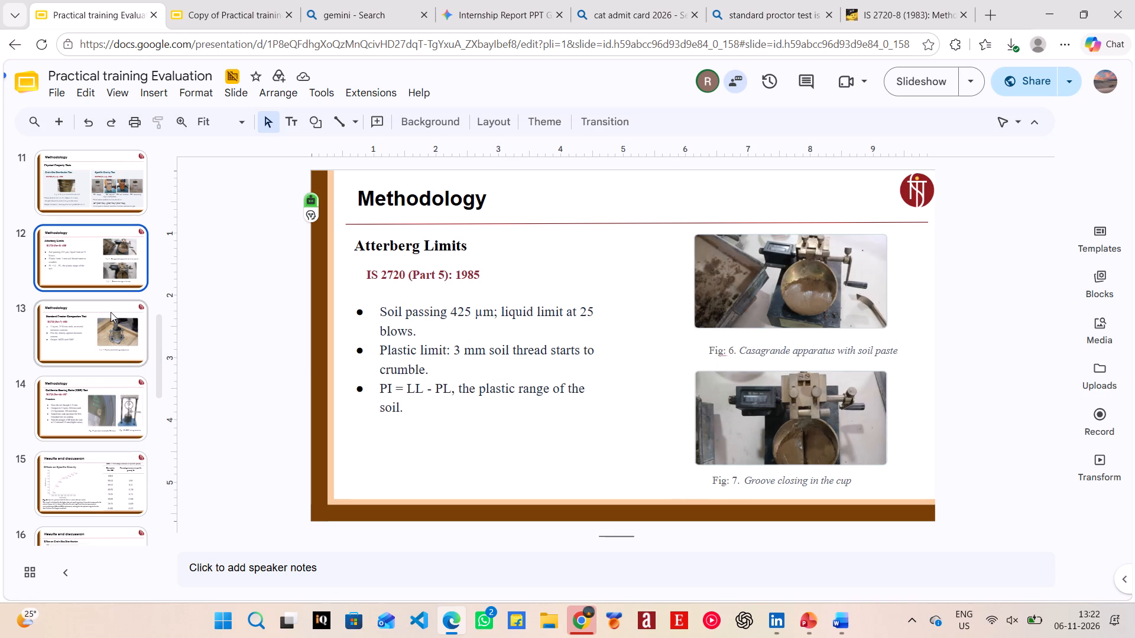
click(111, 312)
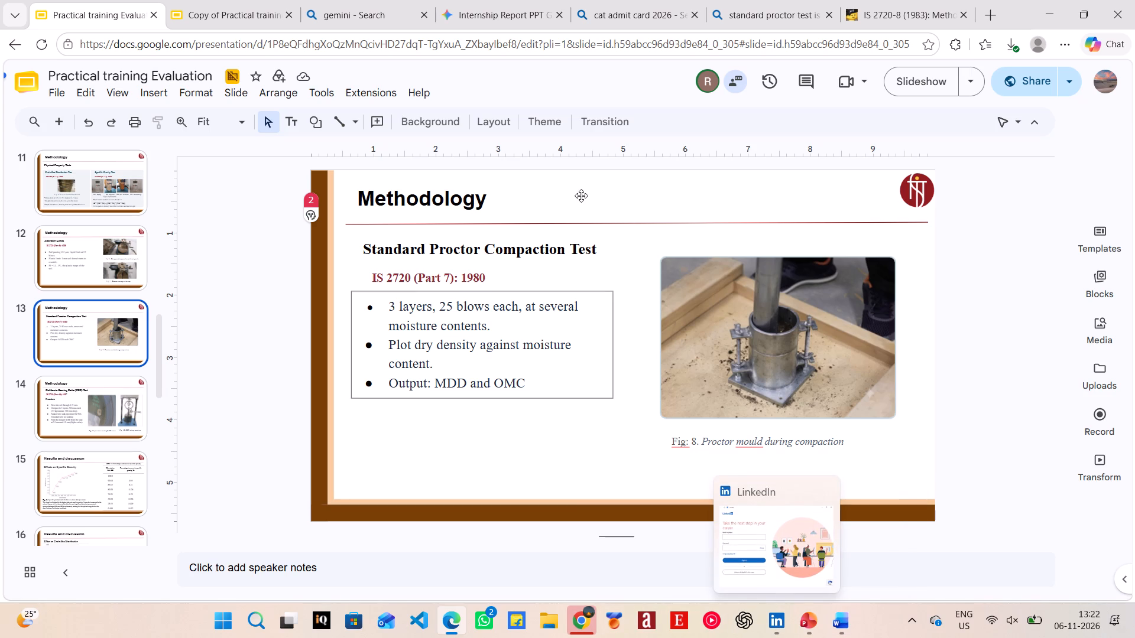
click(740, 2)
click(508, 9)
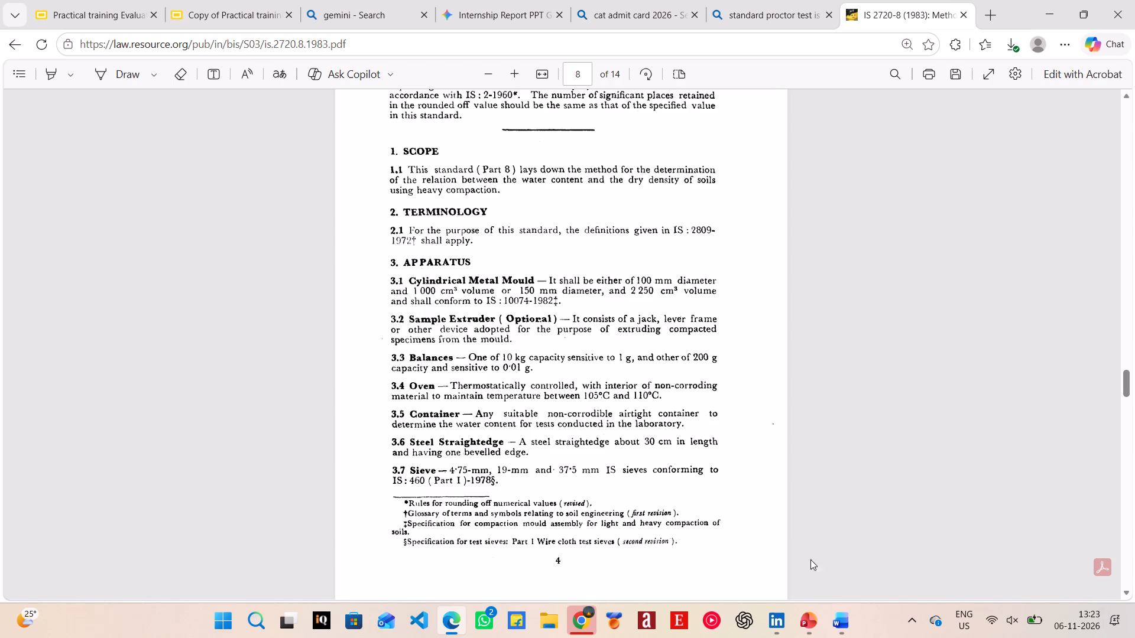
Switch to the Internship_Report_Final document in Word and look through it from the title page into Chapter 1.
click(838, 560)
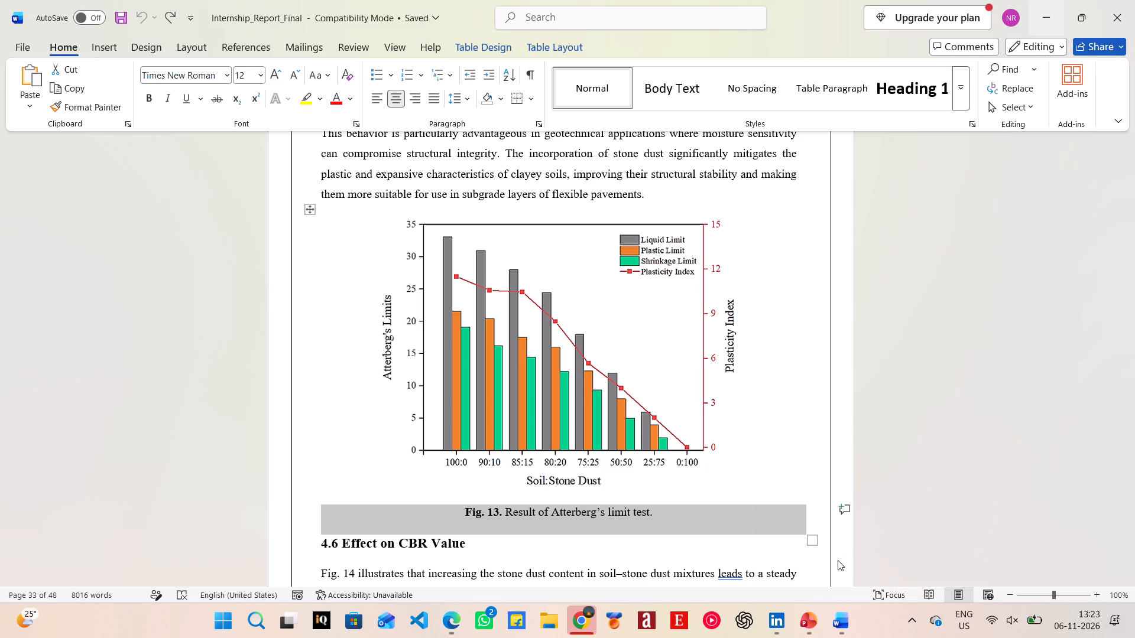
scroll(808, 343, up, 20)
scroll(808, 343, up, 20)
scroll(808, 343, up, 14)
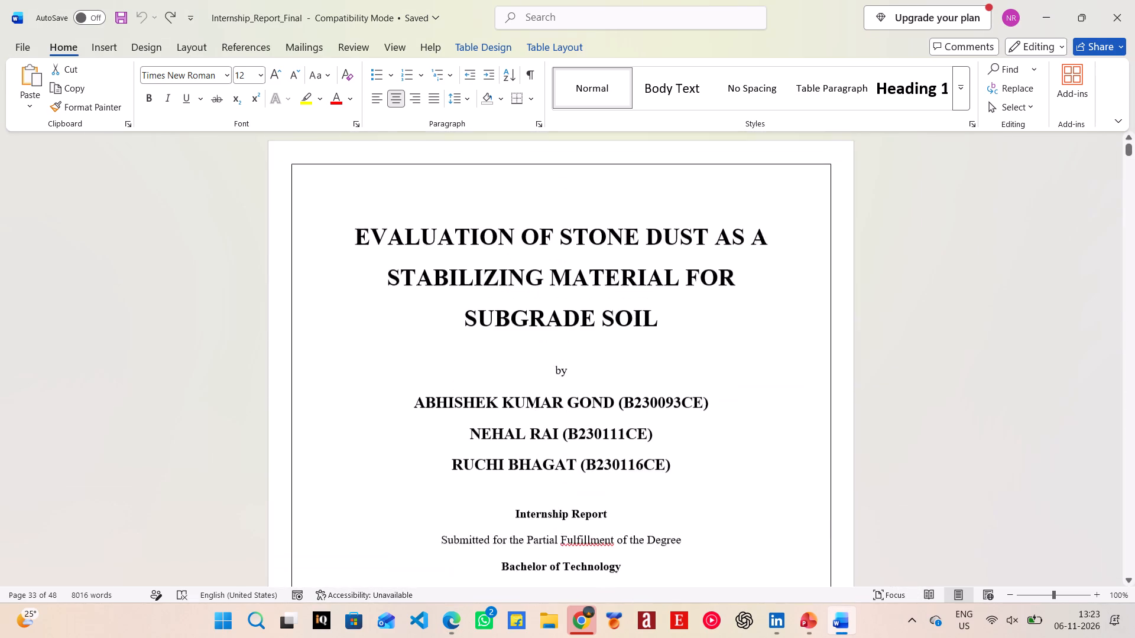
scroll(808, 343, down, 8)
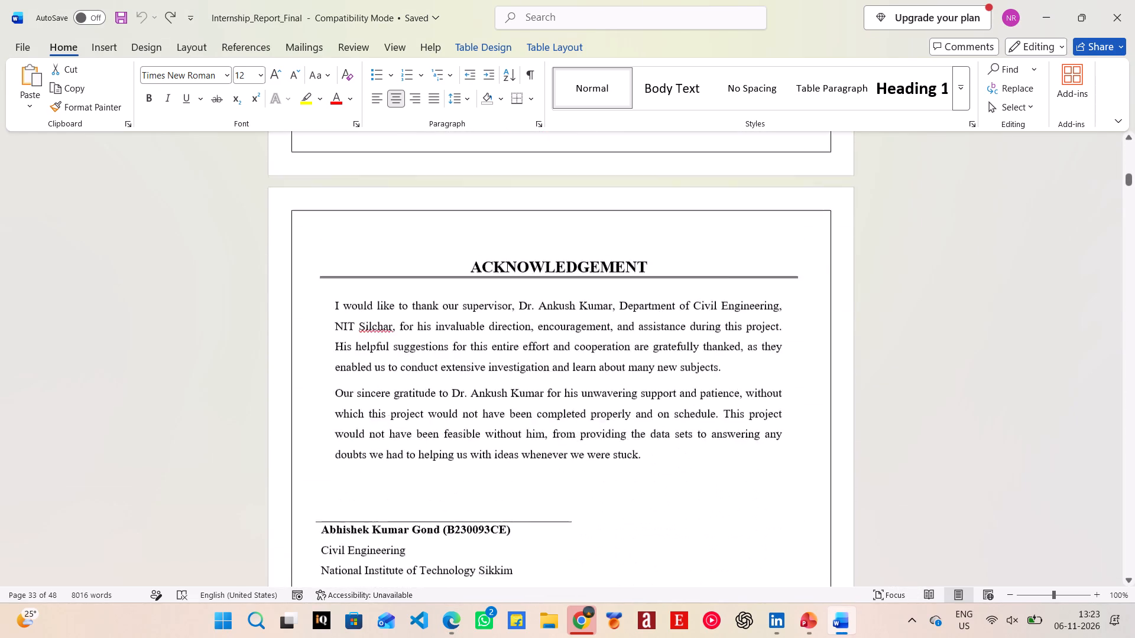
scroll(808, 343, down, 9)
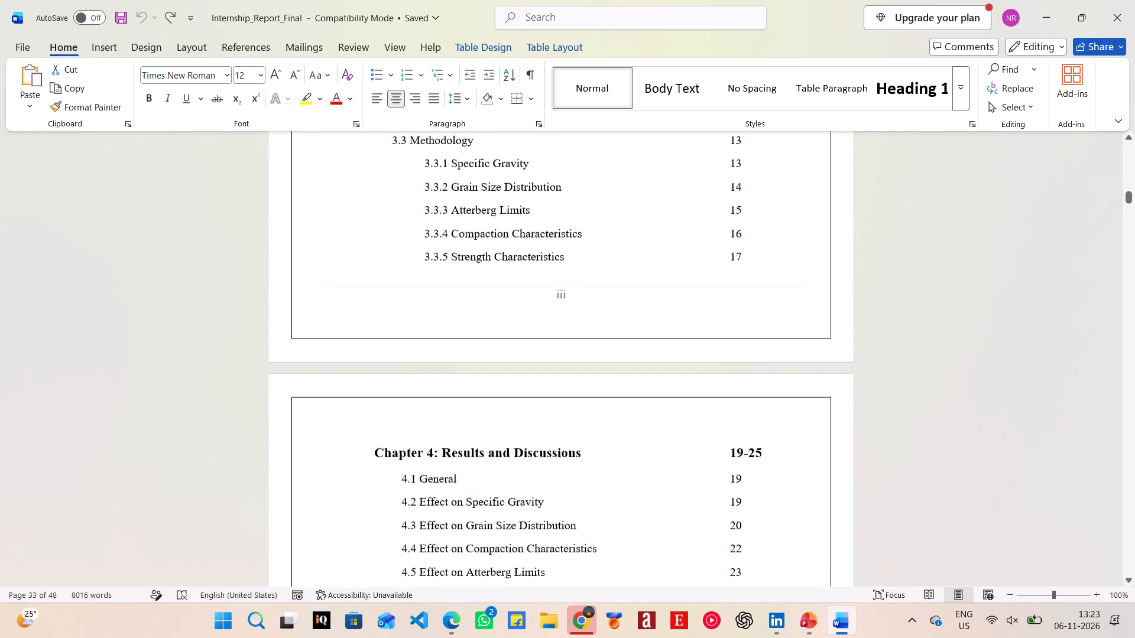
scroll(808, 343, down, 7)
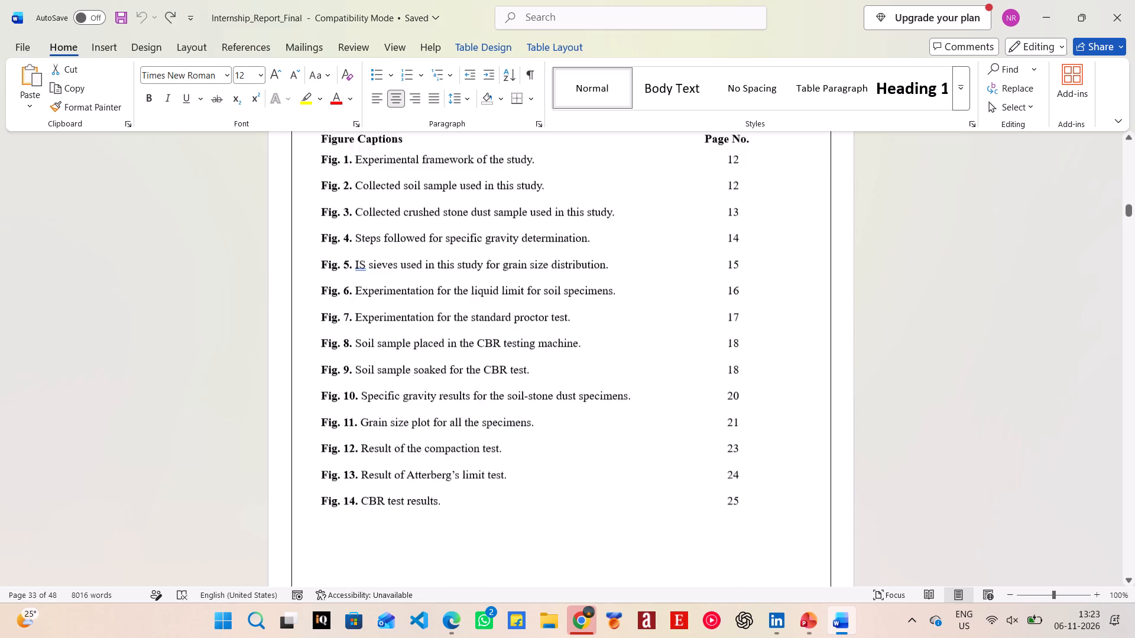
scroll(808, 343, down, 5)
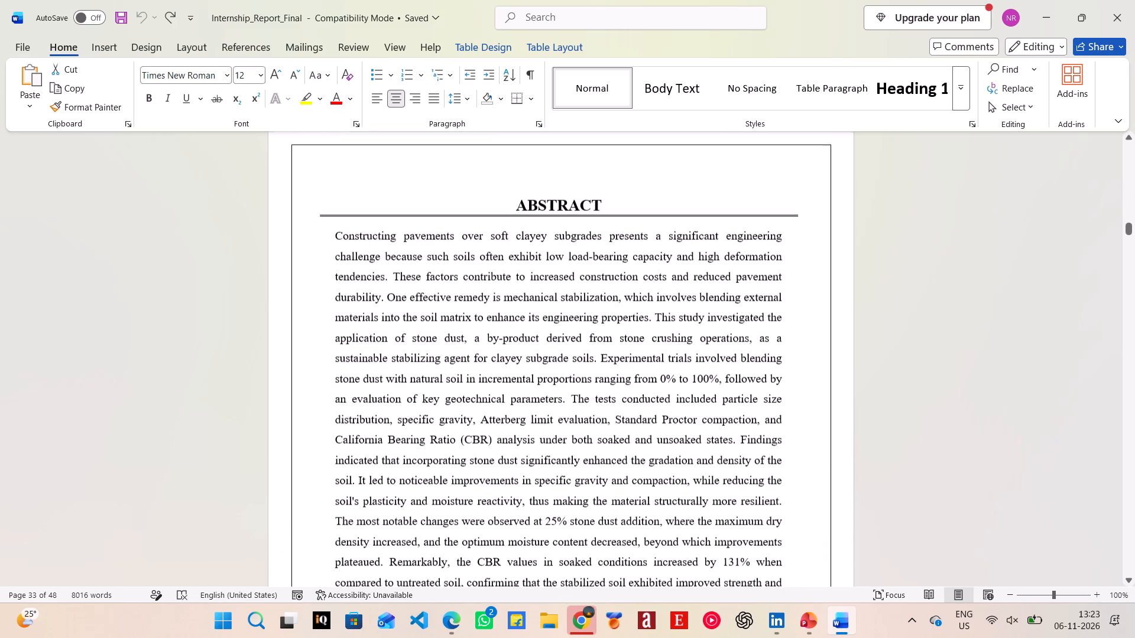
scroll(808, 343, down, 4)
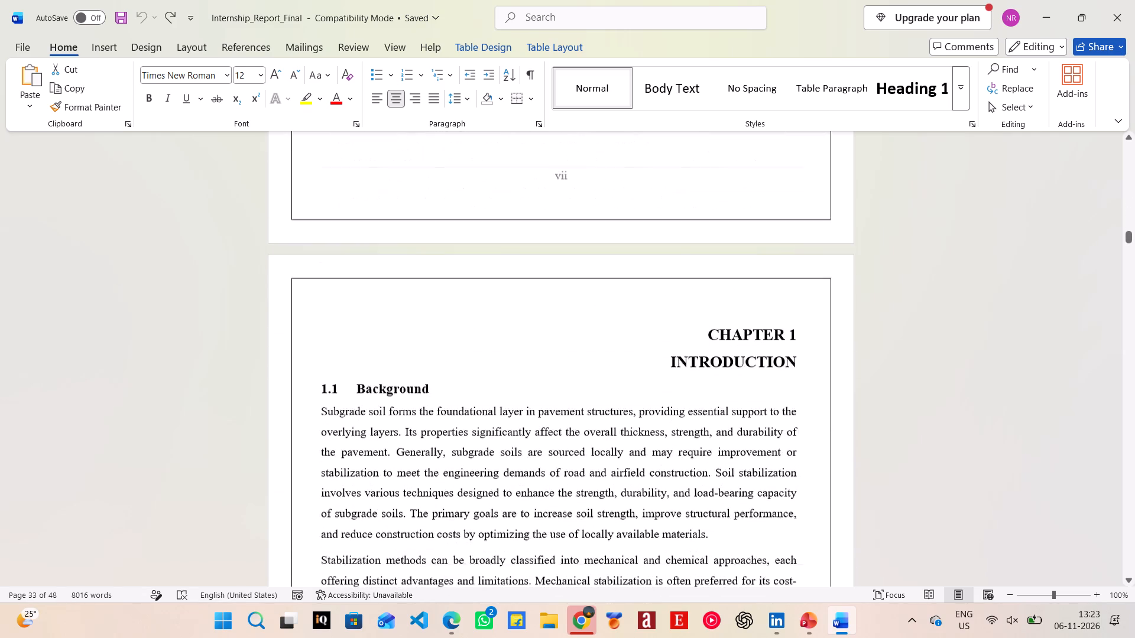
scroll(808, 343, down, 1)
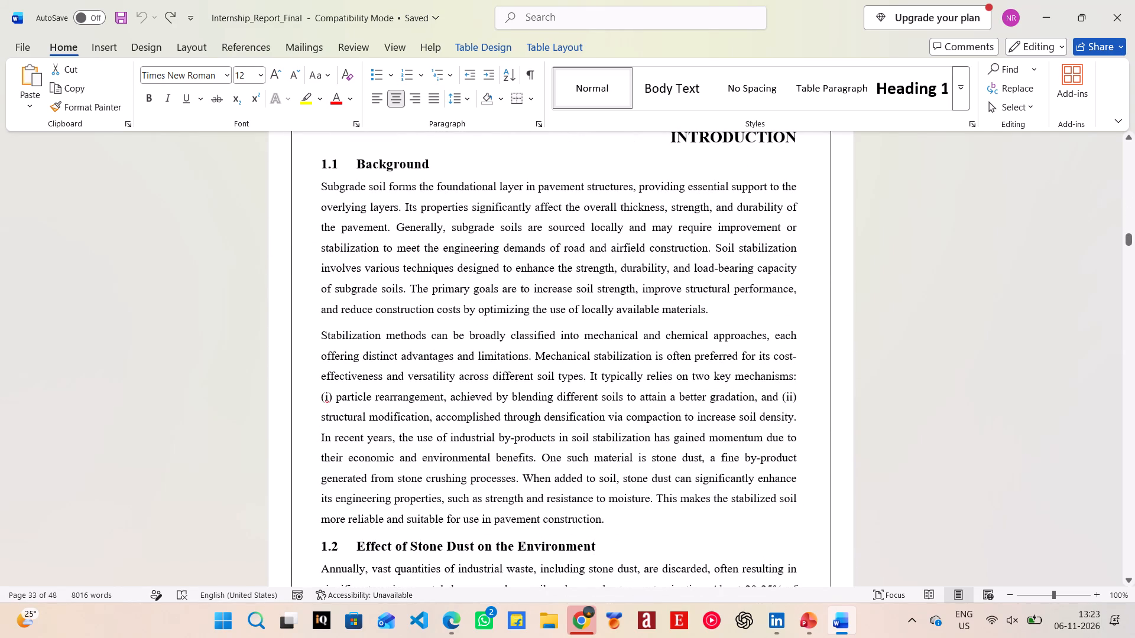
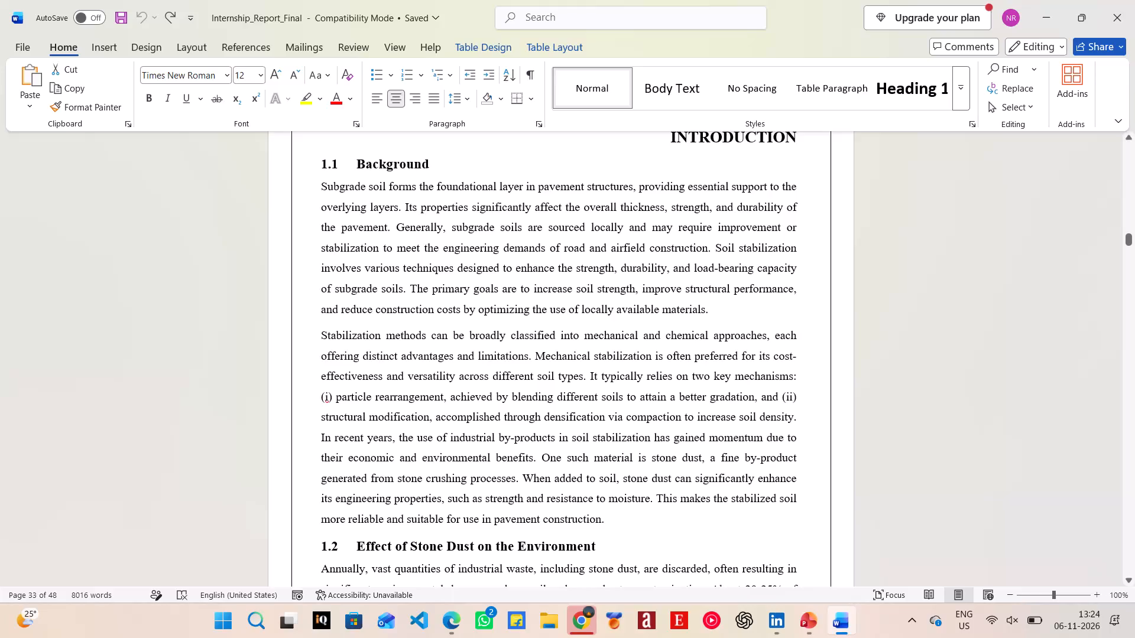
Read Chapter 1 of the internship report from the Background section through Use of Crushed Stone Dust in Pavement to Aim and Objectives.
scroll(755, 374, down, 1)
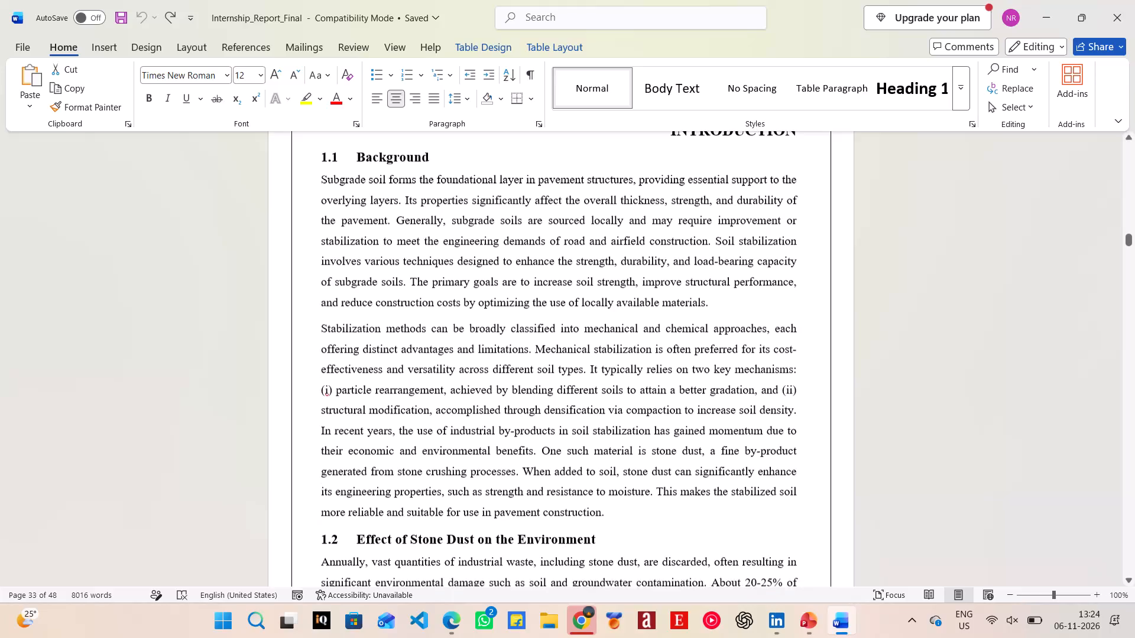
scroll(755, 374, down, 1)
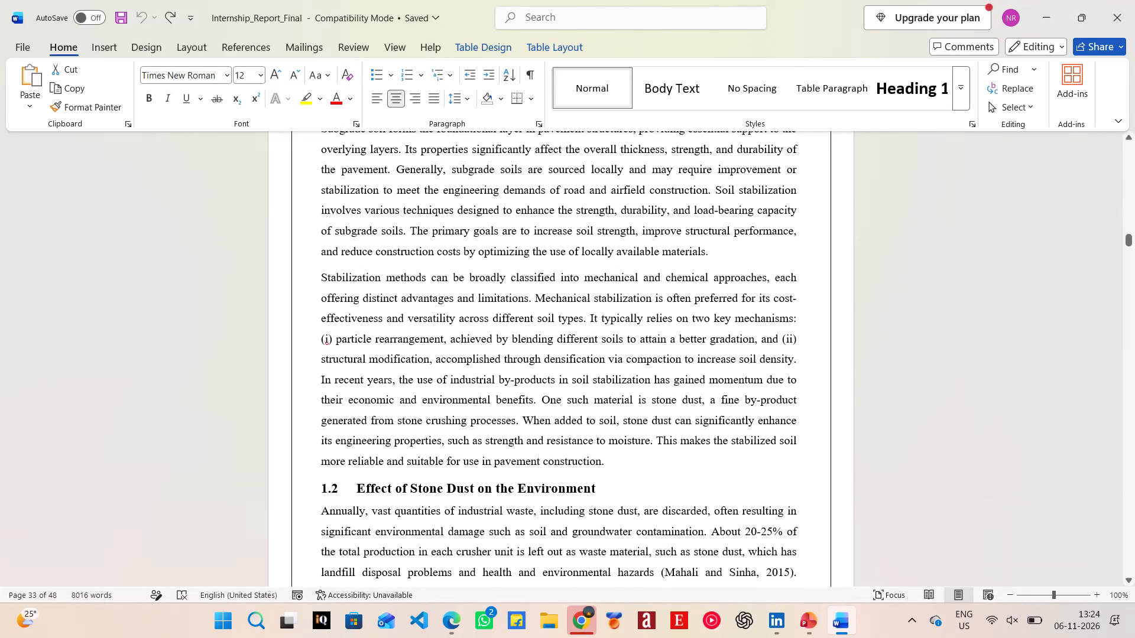
scroll(755, 374, down, 3)
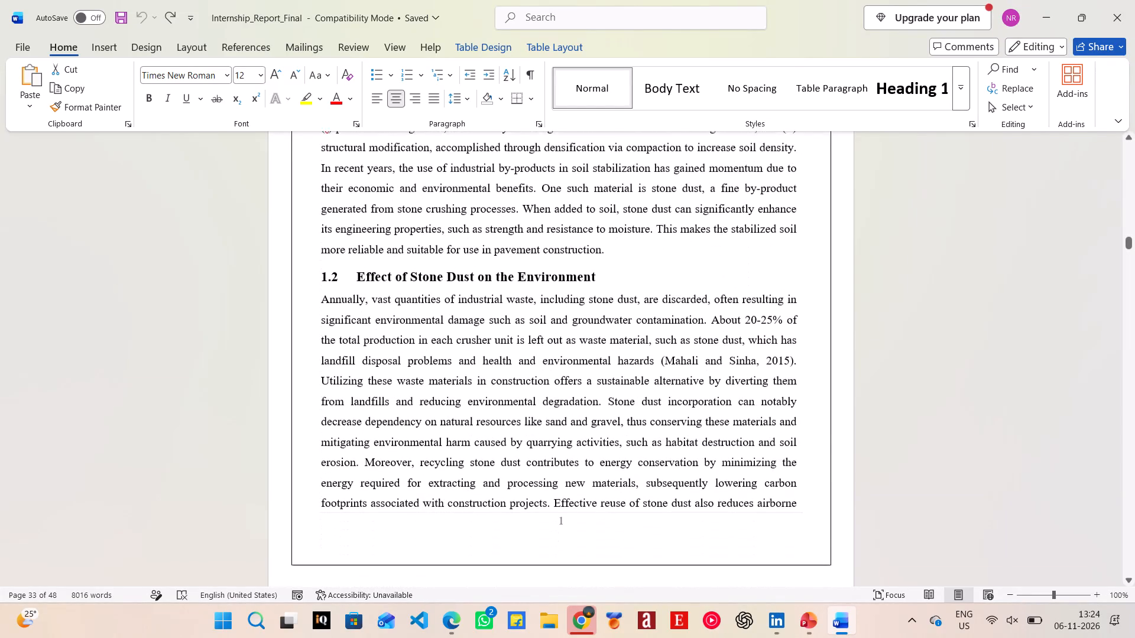
scroll(755, 374, down, 1)
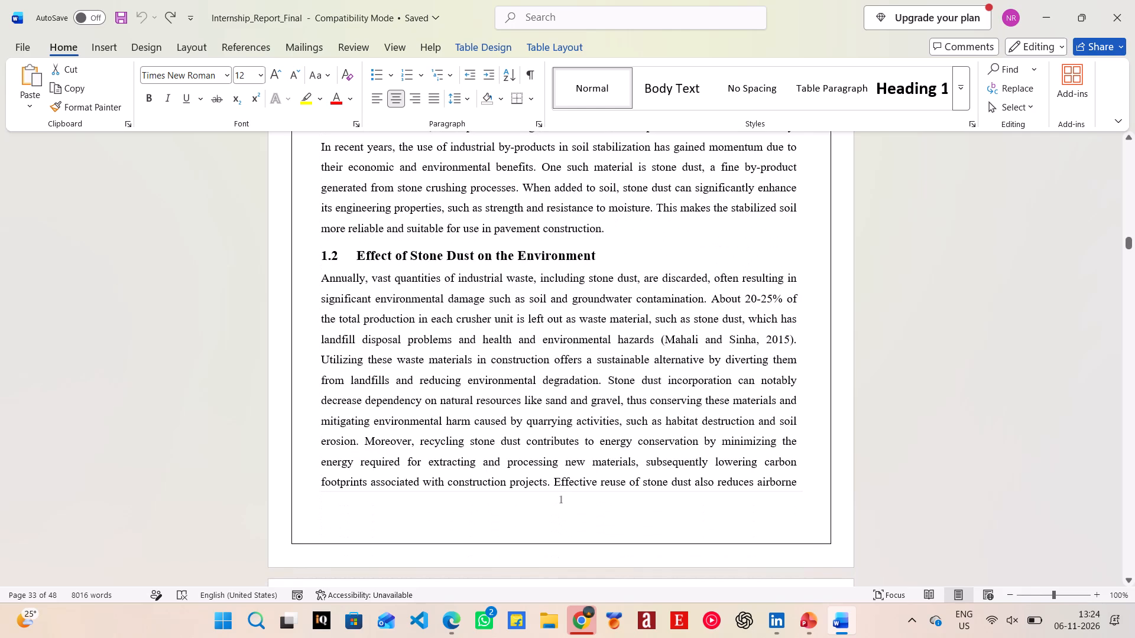
scroll(755, 374, down, 1)
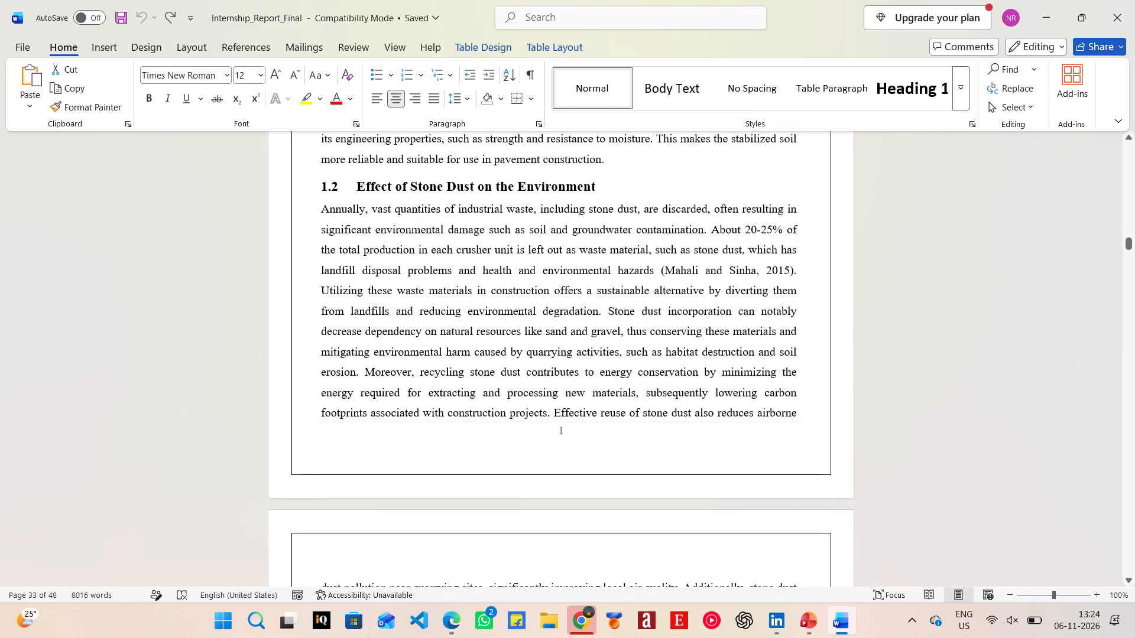
scroll(755, 374, down, 3)
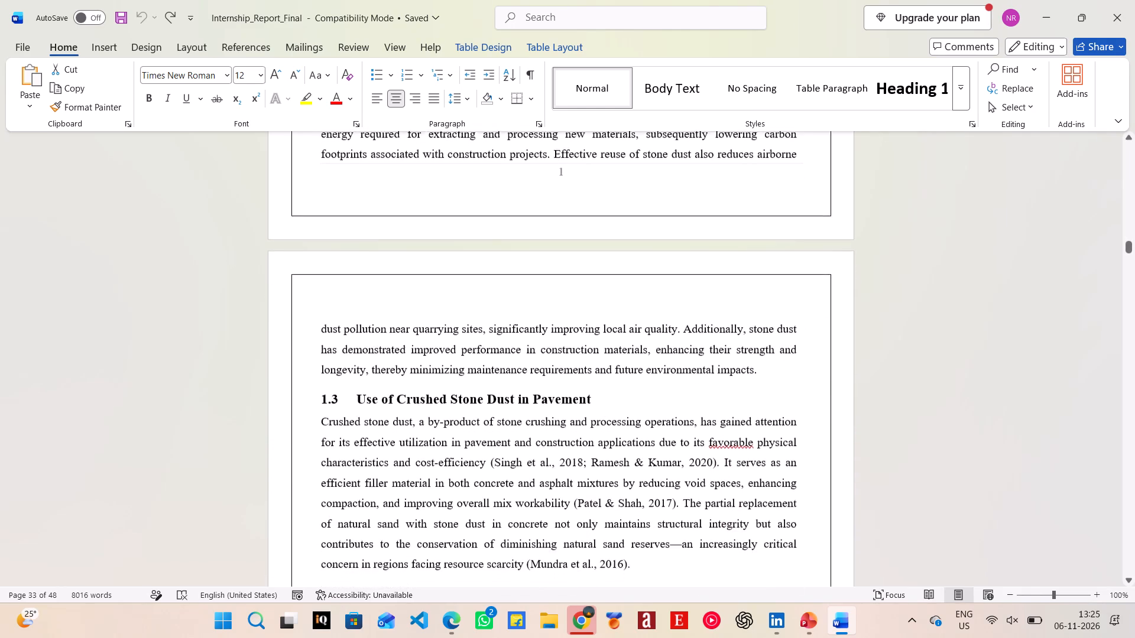
scroll(755, 374, down, 2)
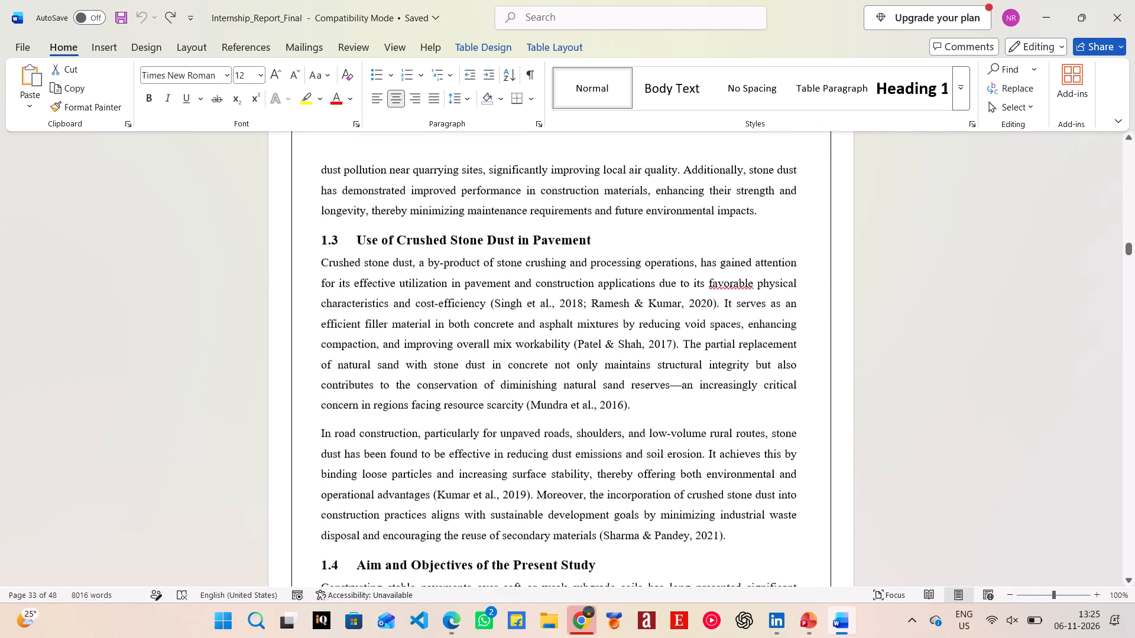
scroll(755, 374, down, 1)
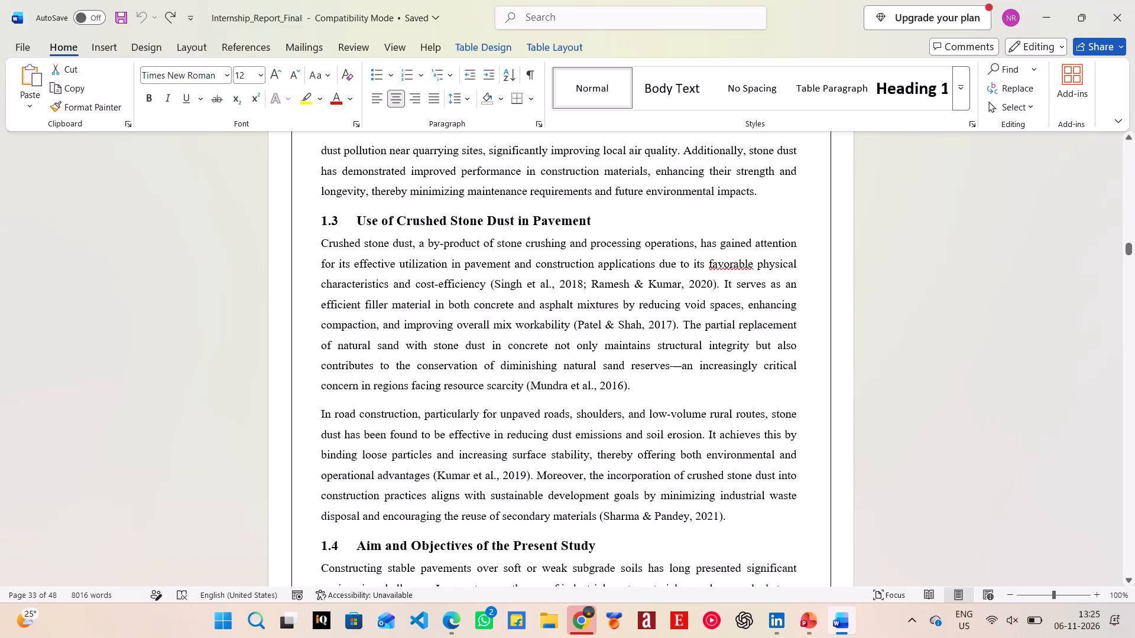
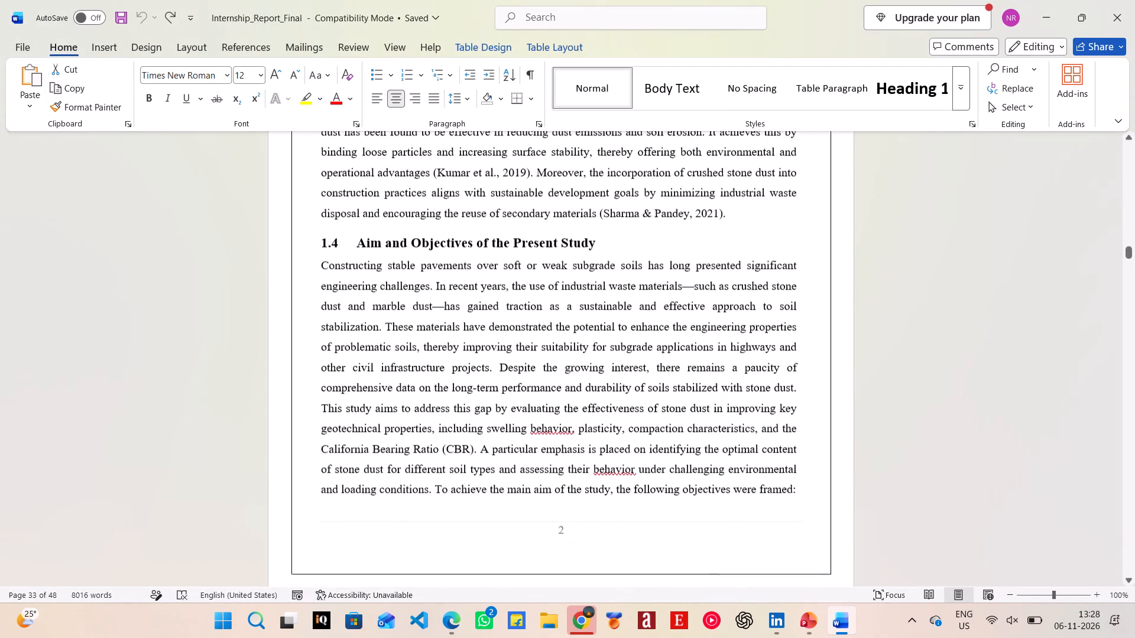
scroll(825, 470, down, 1)
scroll(825, 470, up, 2)
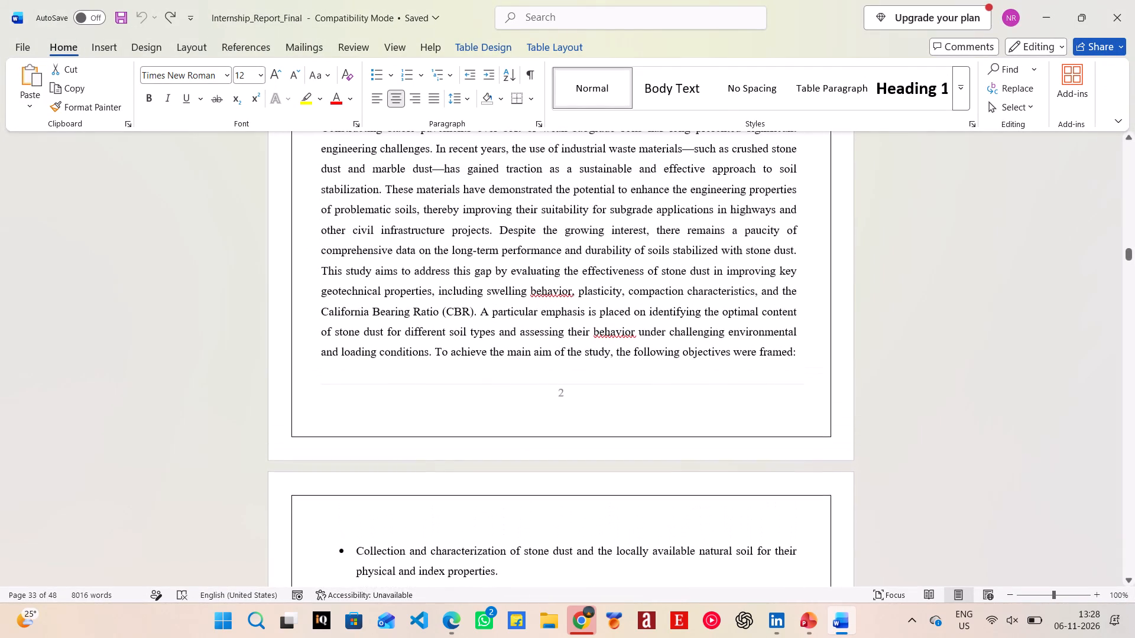
scroll(825, 470, up, 1)
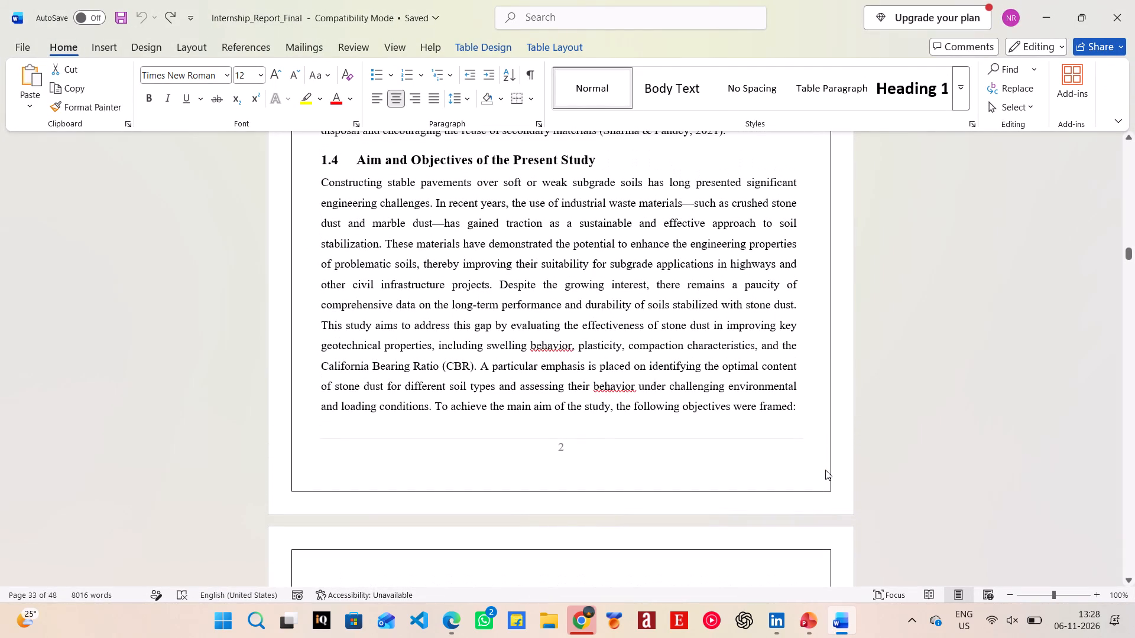